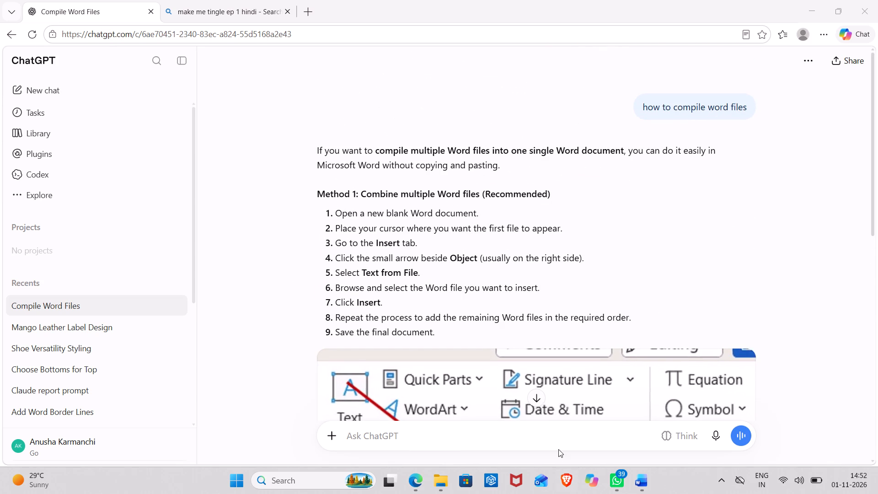
Switch to Word by searching for "word" and create a new blank document.
left_click(294, 482)
key("w")
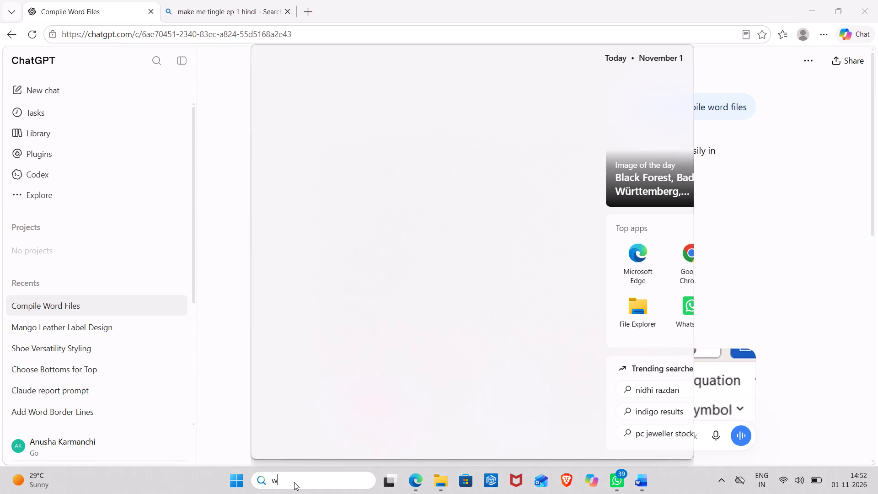
type("ord")
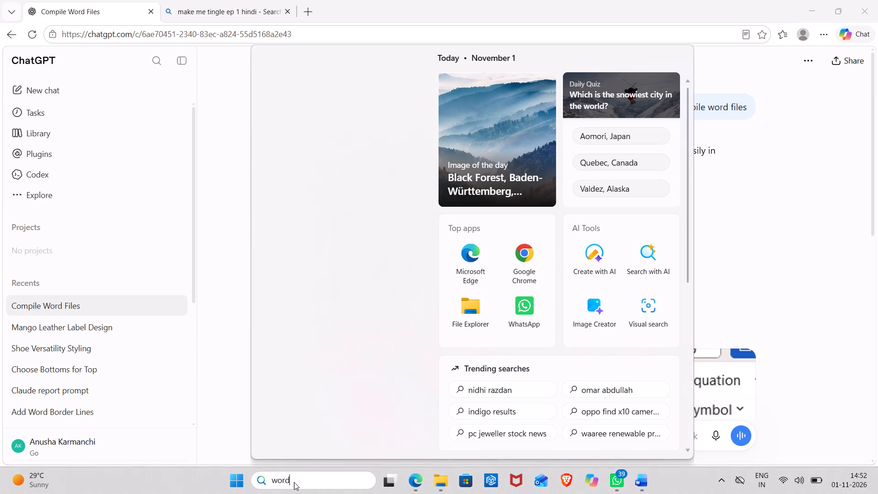
key("Return")
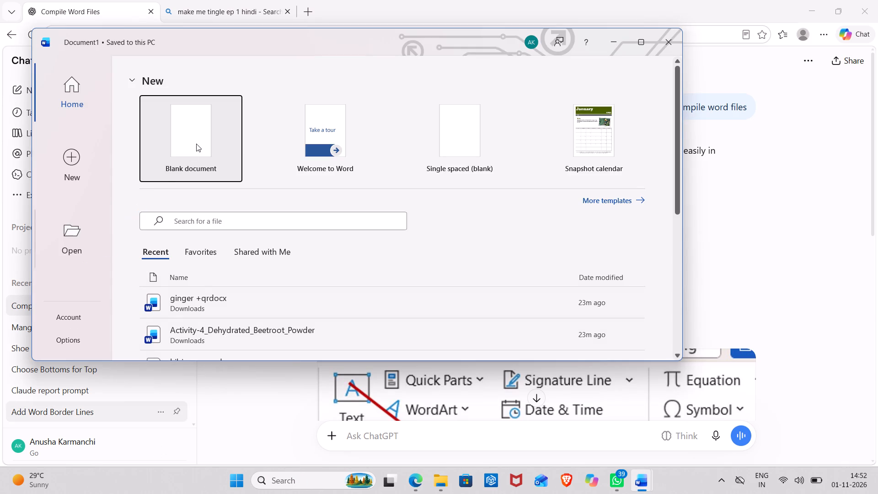
left_click(196, 144)
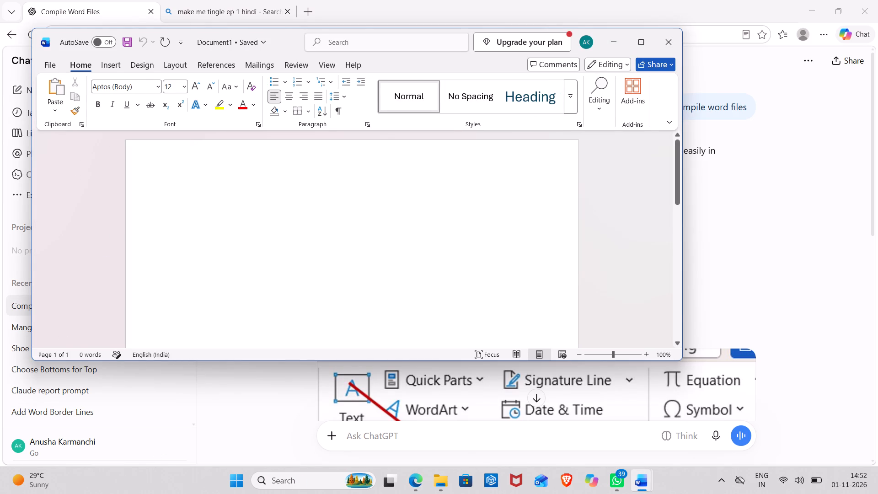
Arrange the blank Word document side by side with the Compile Word Files chat in Edge.
key("super+Left")
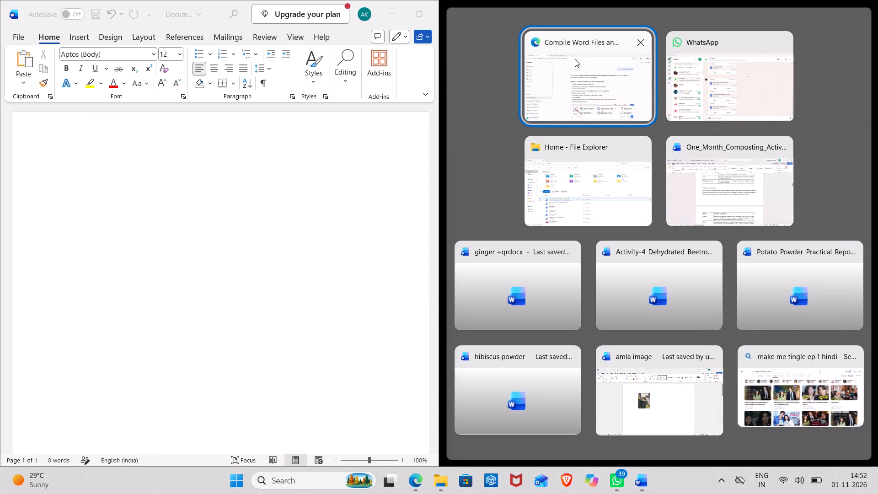
left_click(575, 59)
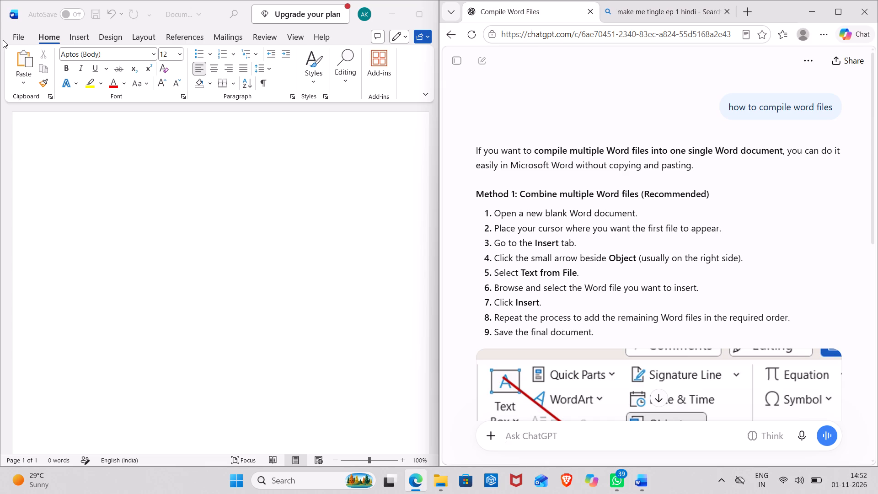
Place the cursor in the blank document and examine ChatGPT's illustrated instructions for inserting text from a file.
left_click(41, 139)
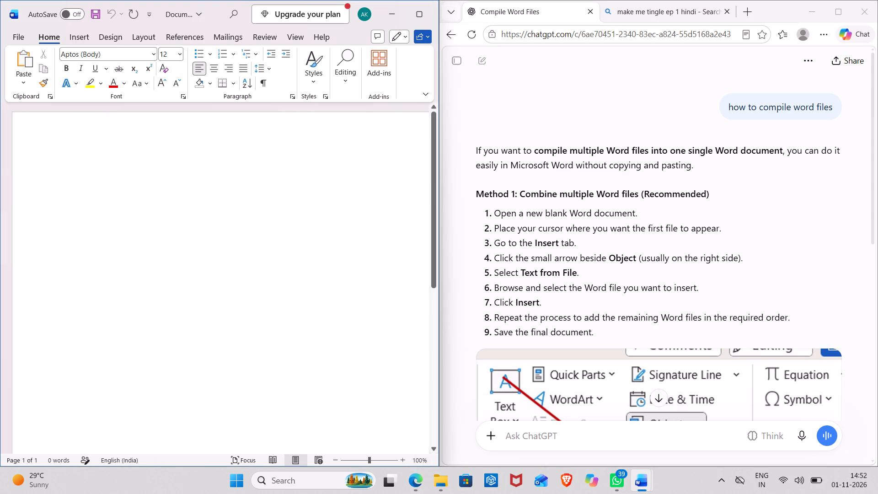
left_click(73, 32)
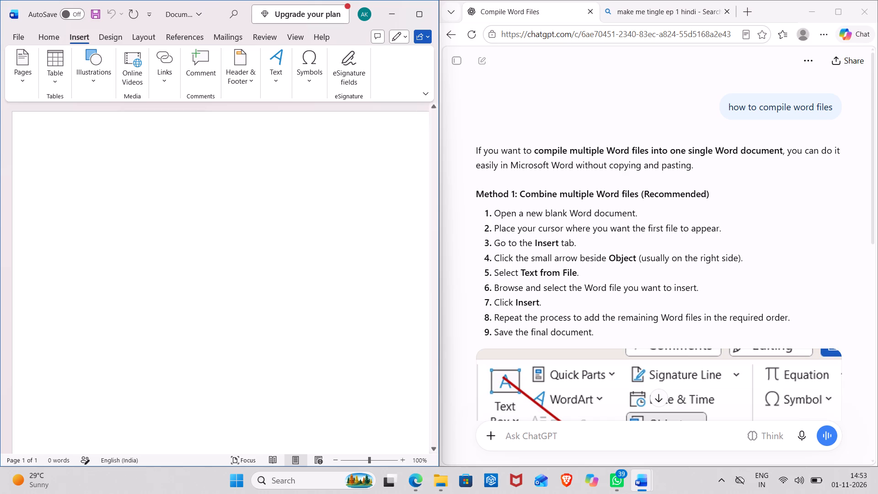
scroll(521, 398, "down", 1)
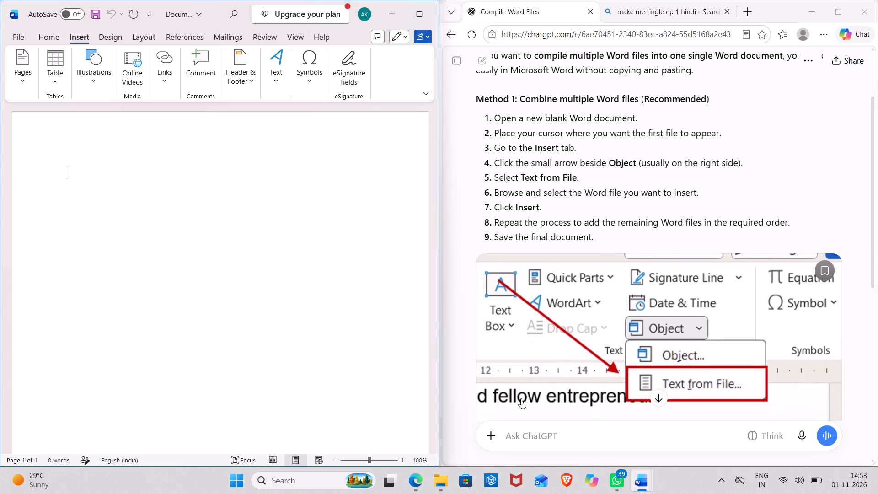
scroll(521, 398, "down", 2)
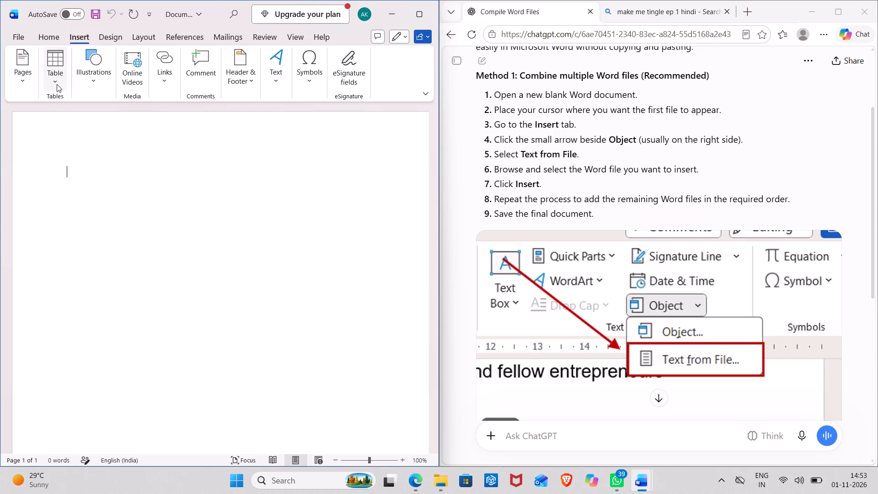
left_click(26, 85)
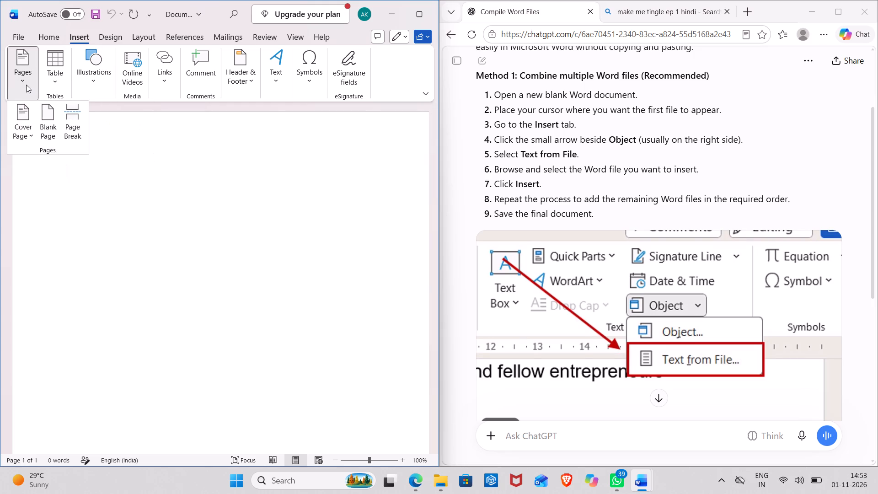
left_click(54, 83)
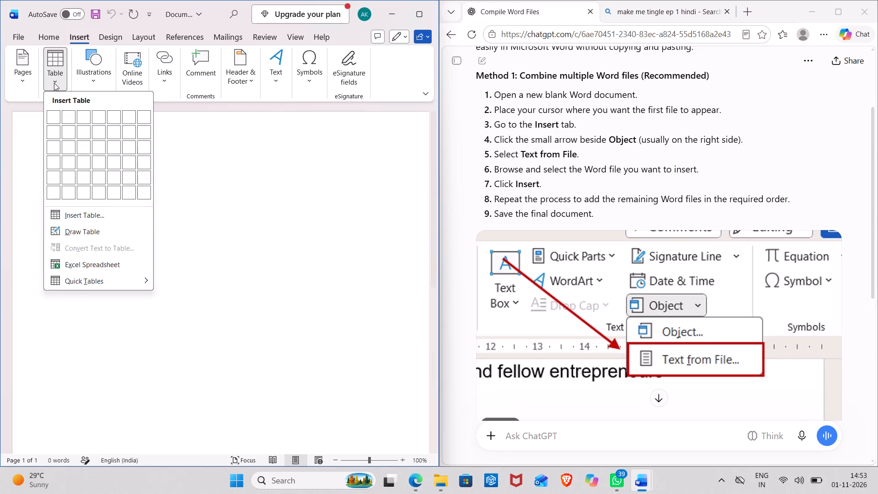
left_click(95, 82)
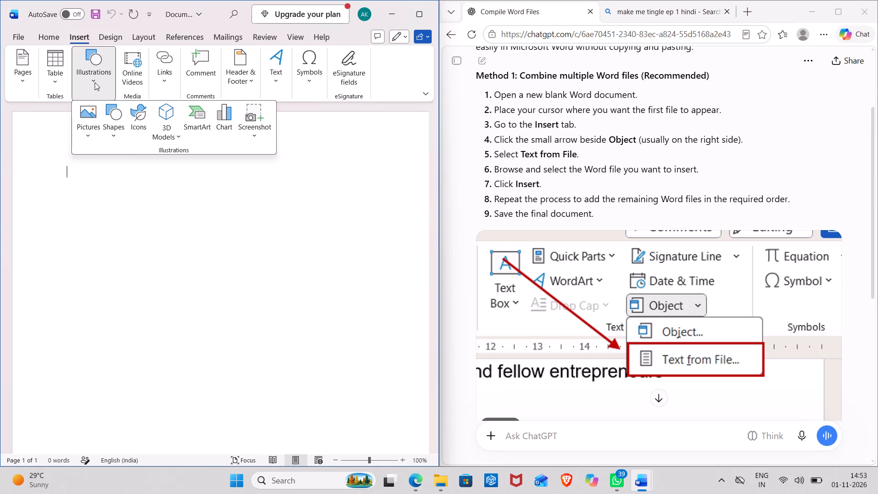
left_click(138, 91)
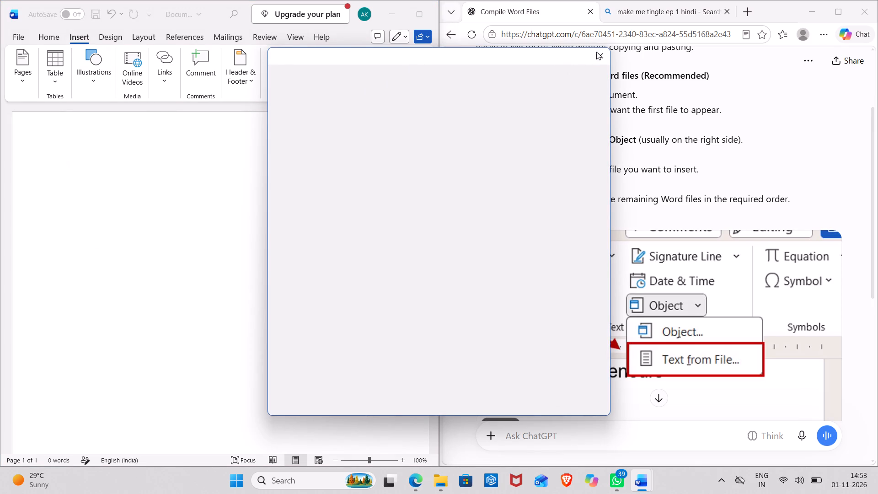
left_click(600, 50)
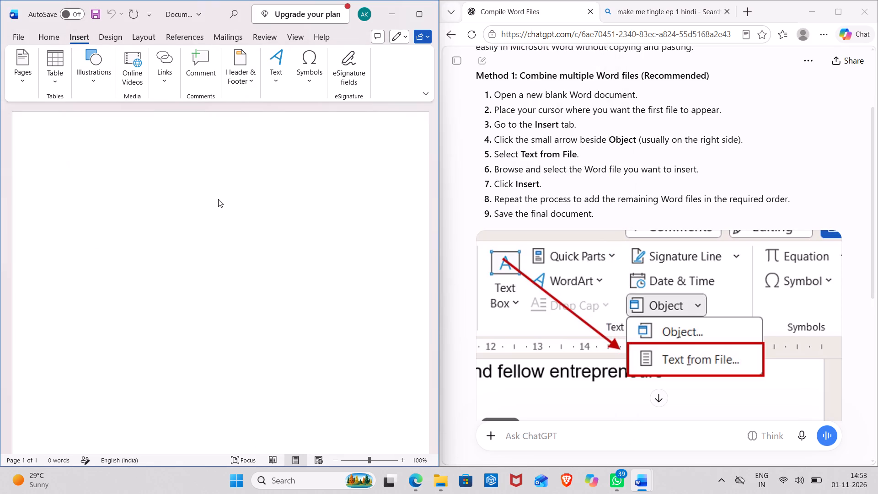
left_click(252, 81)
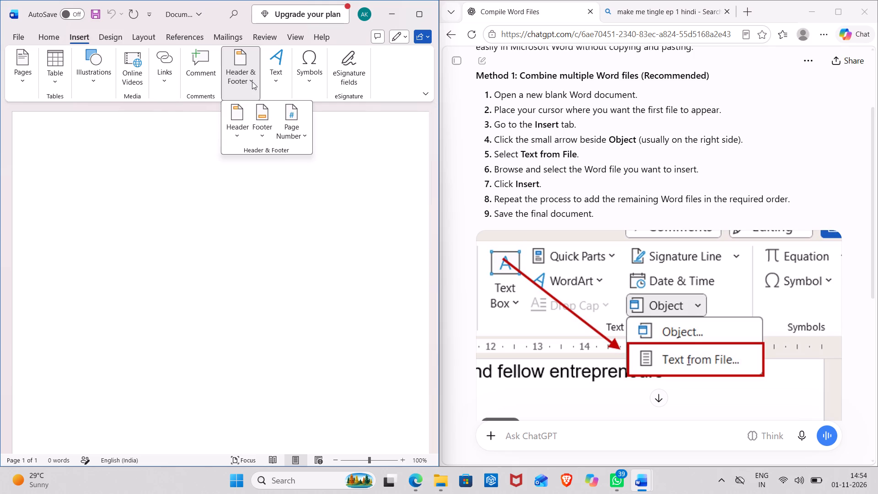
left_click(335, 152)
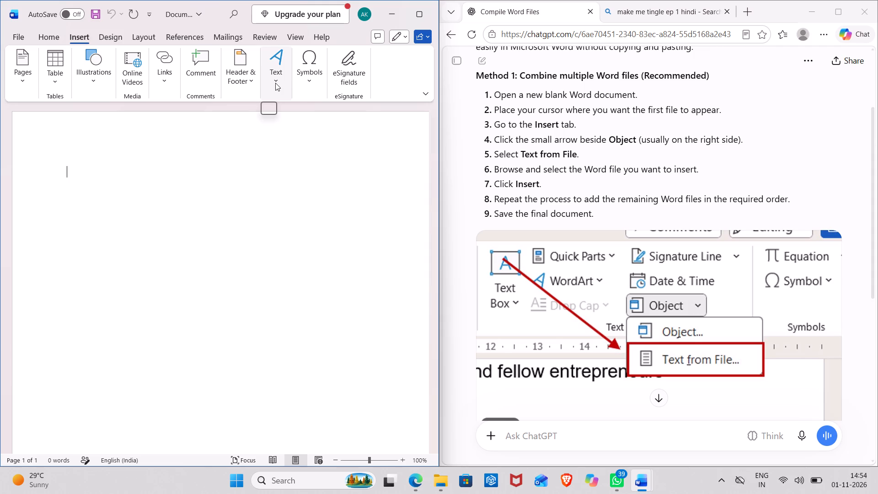
Start inserting text from a file into the blank document and browse to the Downloads folder.
left_click(275, 83)
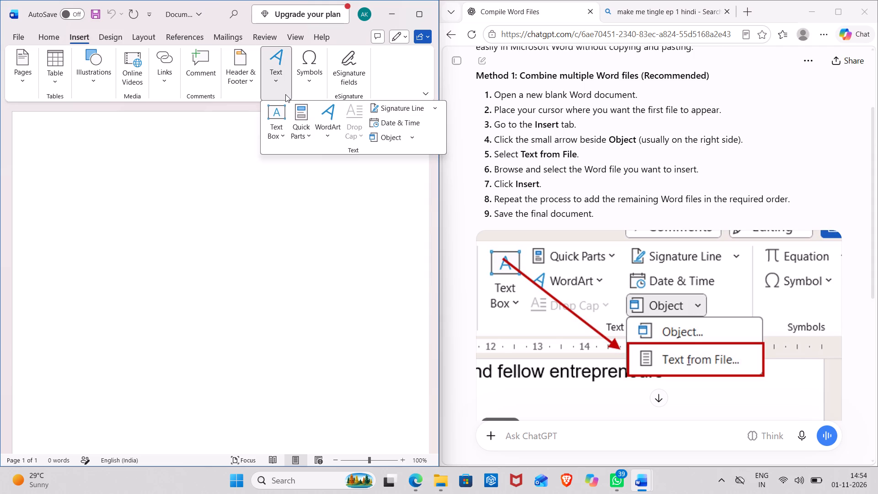
left_click(413, 137)
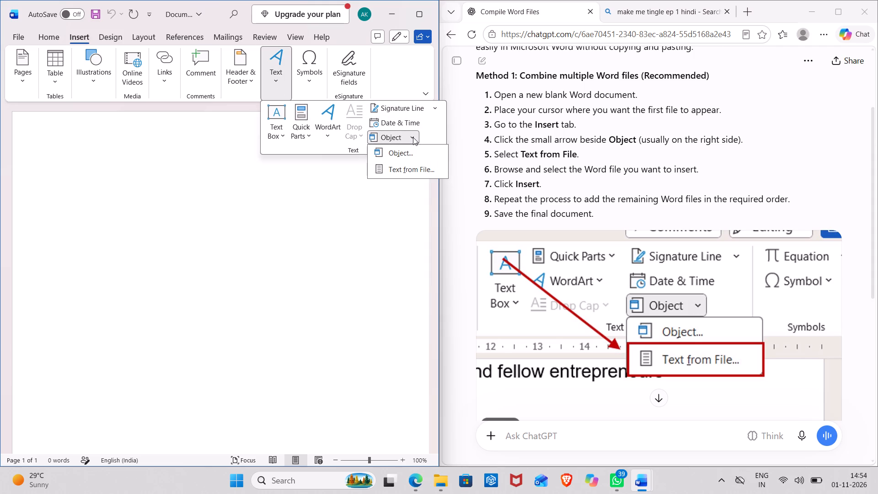
left_click(410, 173)
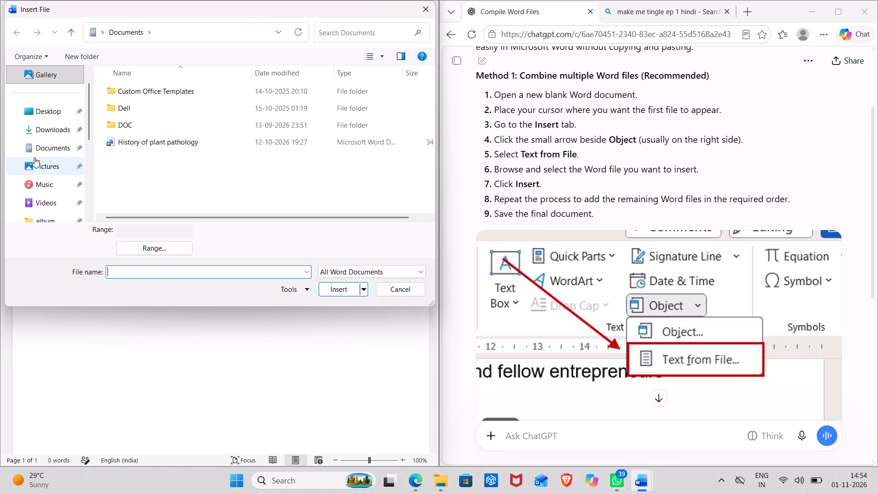
left_click(52, 124)
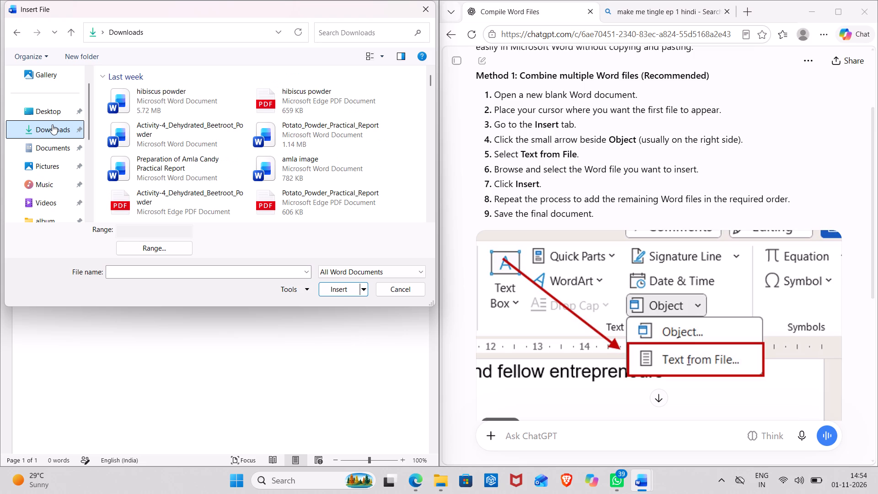
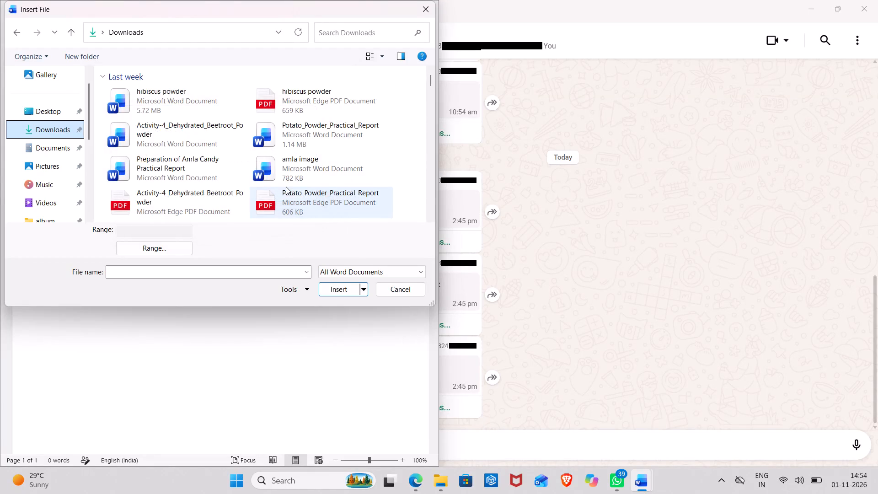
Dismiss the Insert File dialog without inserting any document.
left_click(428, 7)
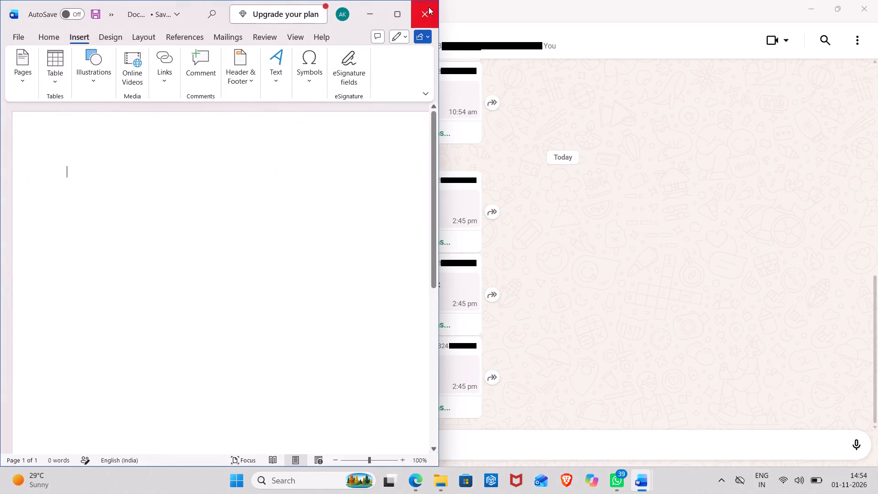
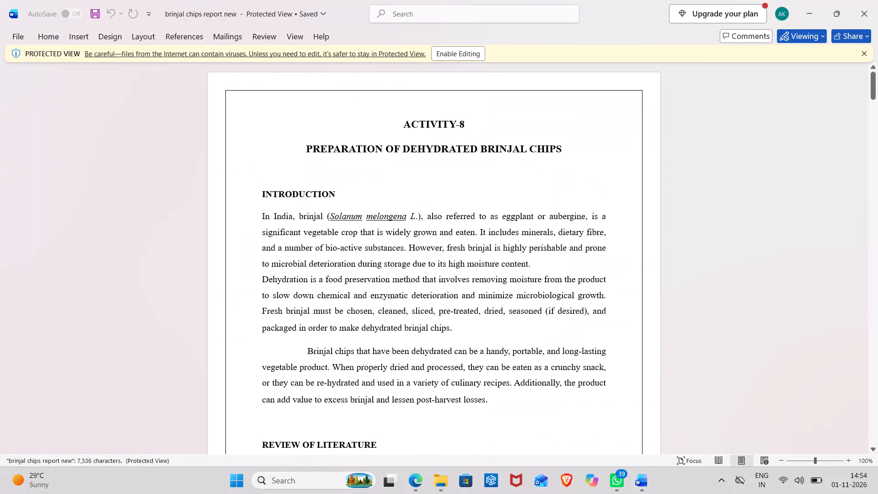
Enable editing for the protected brinjal chips report document.
left_click(457, 47)
Review the brinjal chips report's layout from the introduction through the methodology steps and the flow chart.
scroll(411, 178, "down", 1)
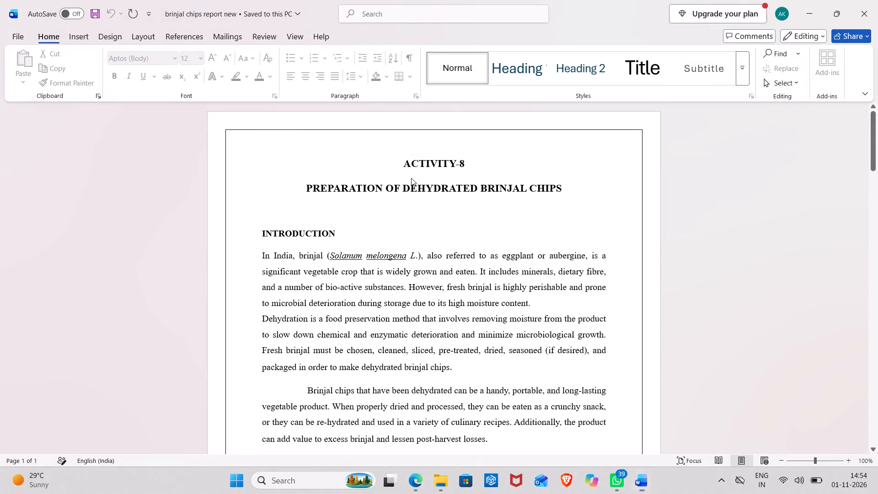
scroll(411, 178, "down", 5)
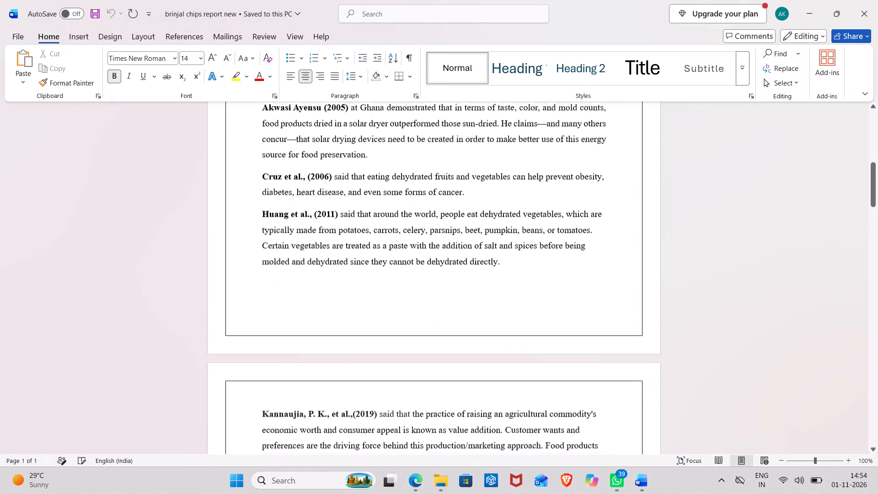
scroll(411, 178, "down", 6)
scroll(411, 178, "up", 1)
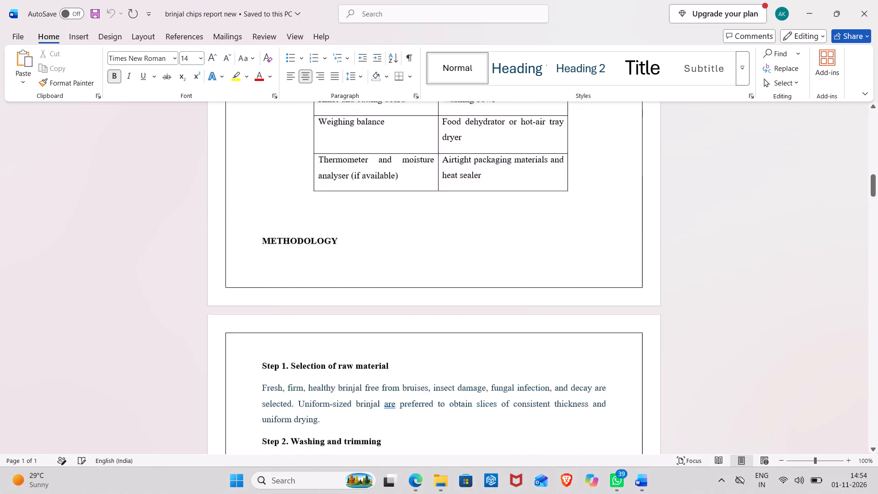
scroll(411, 178, "up", 1)
scroll(411, 178, "down", 2)
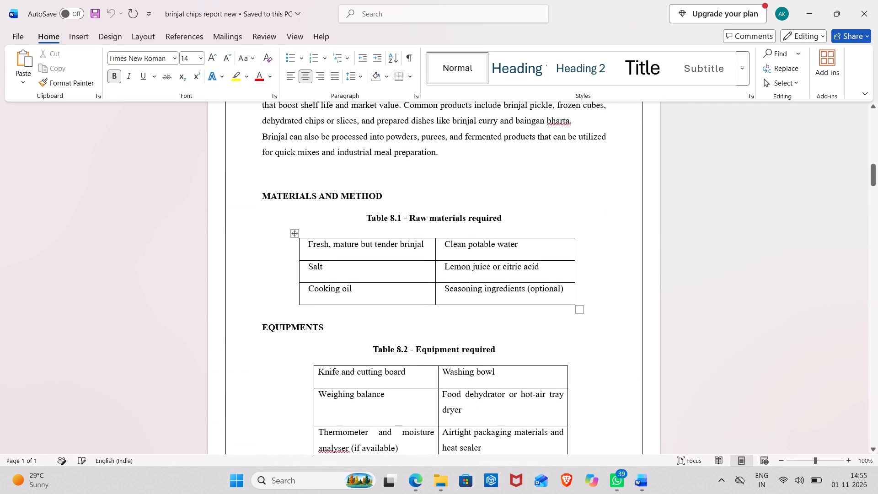
scroll(411, 178, "down", 2)
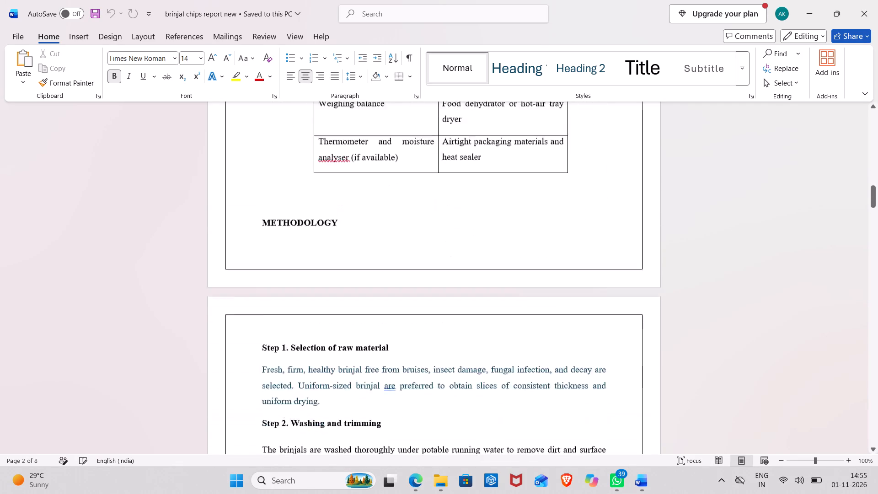
scroll(411, 178, "down", 4)
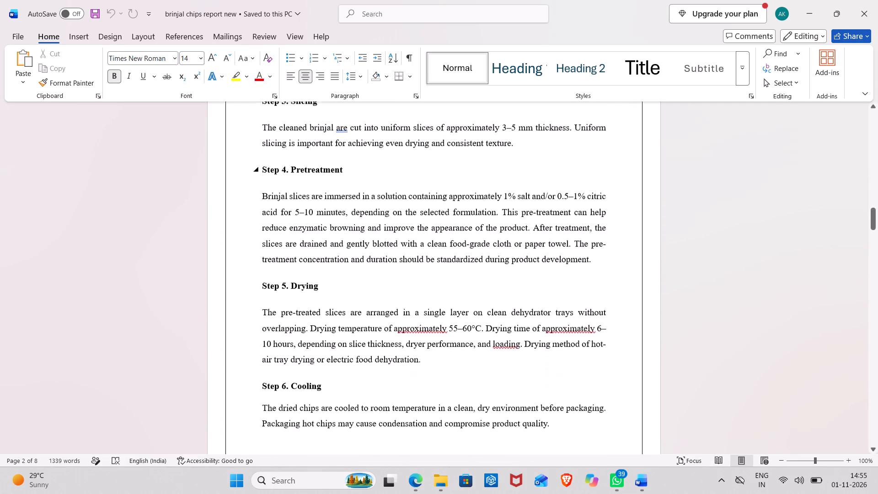
scroll(411, 178, "down", 6)
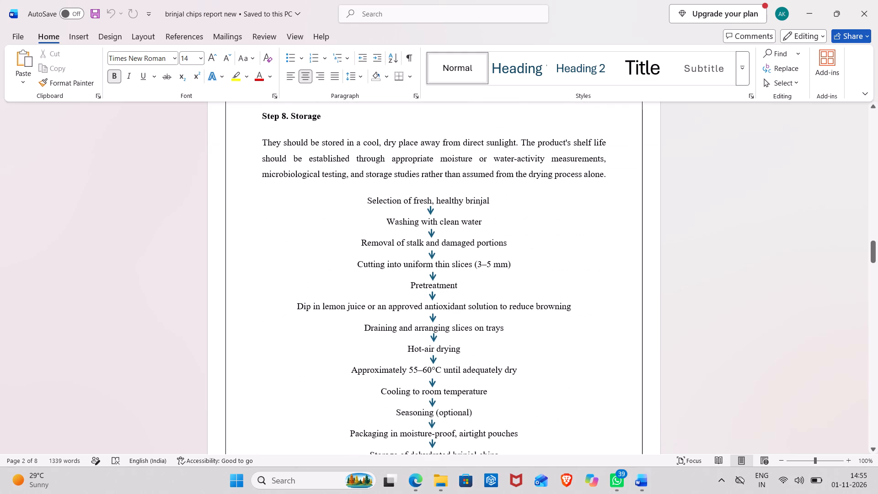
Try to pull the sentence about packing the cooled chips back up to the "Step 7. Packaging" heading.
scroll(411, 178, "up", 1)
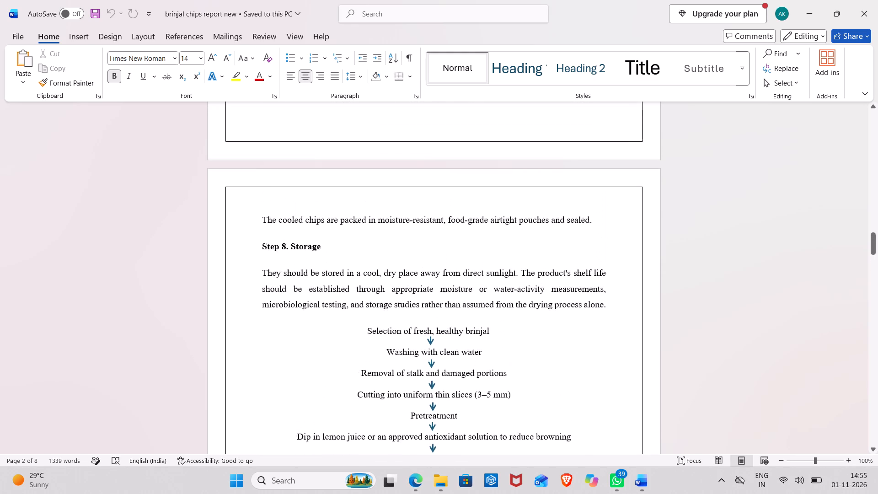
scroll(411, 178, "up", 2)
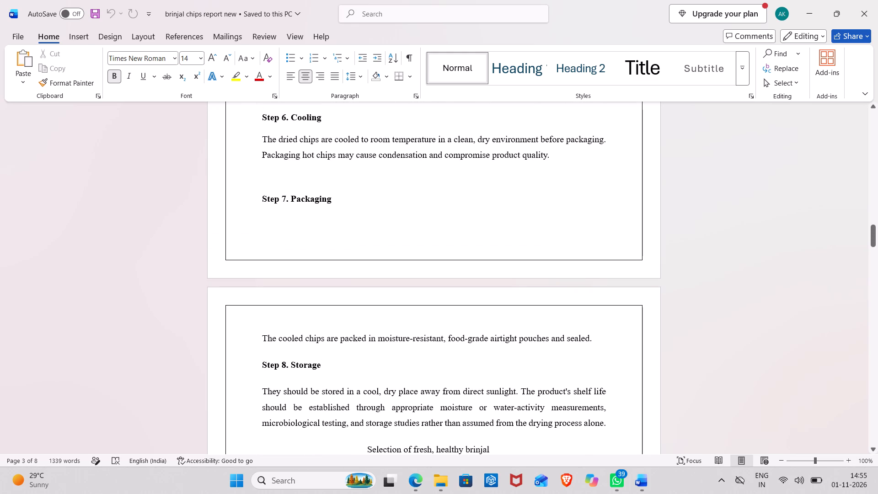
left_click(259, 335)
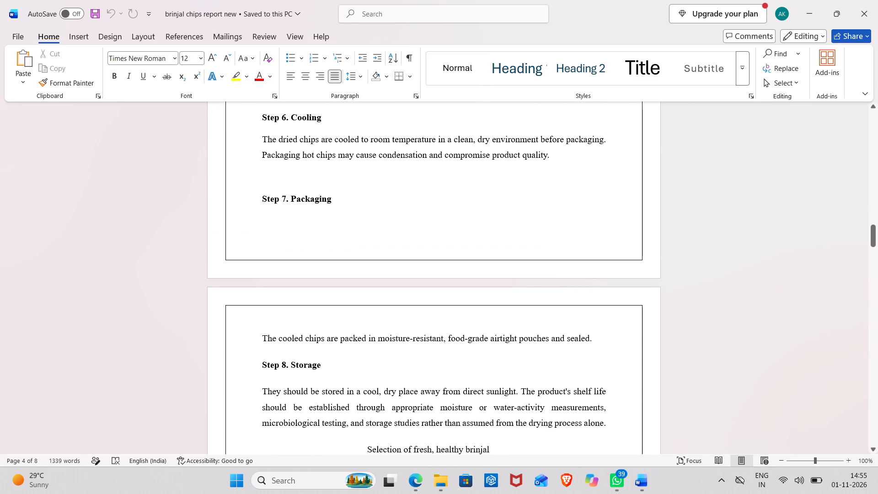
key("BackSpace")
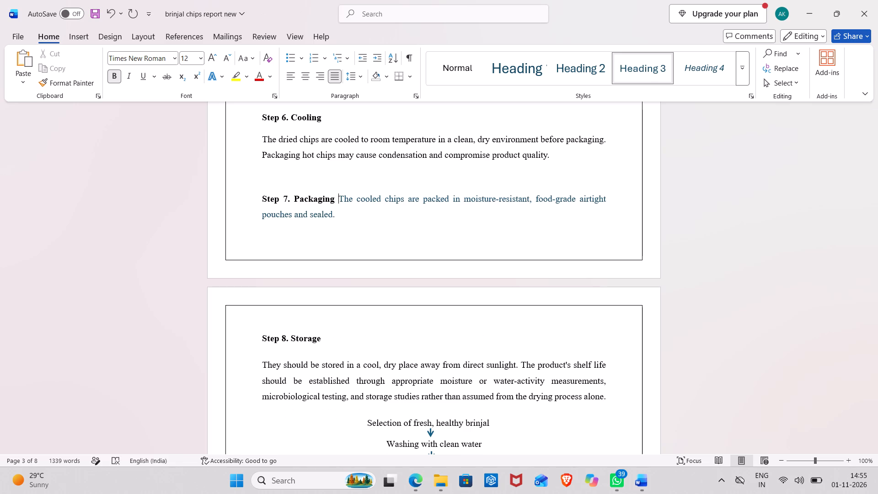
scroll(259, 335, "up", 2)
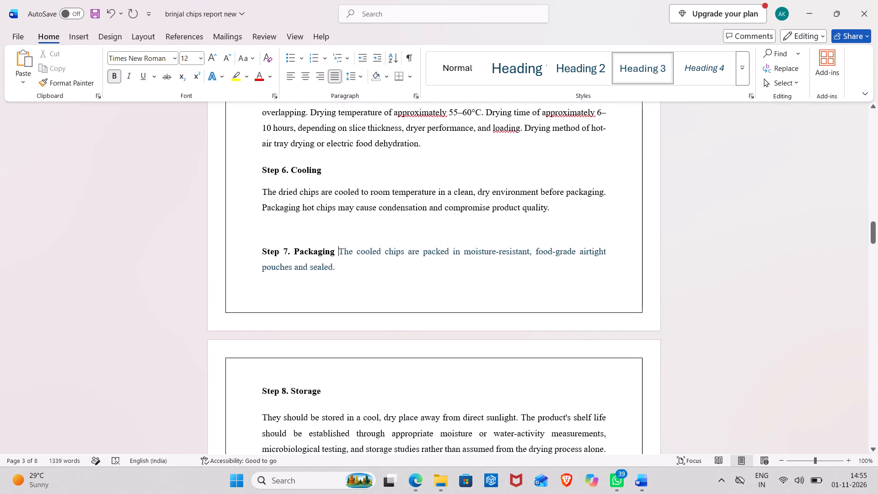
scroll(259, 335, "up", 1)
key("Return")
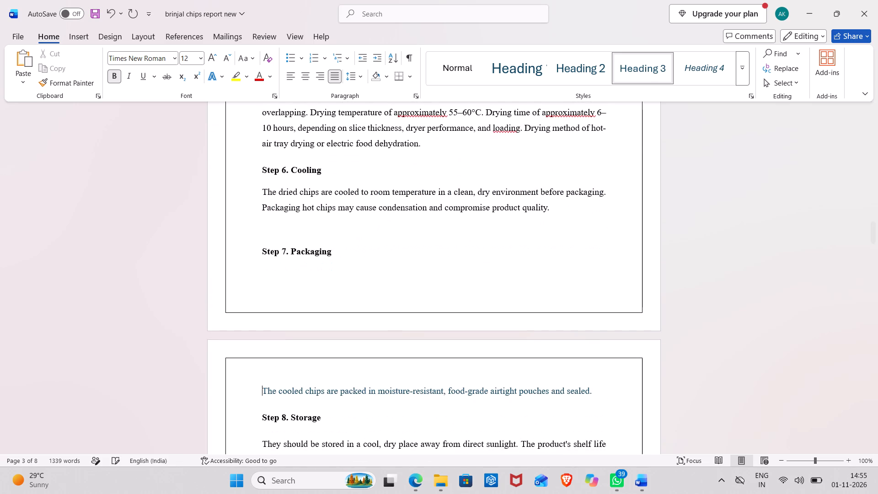
Remove the blank line above the "Step 7. Packaging" heading.
left_click(252, 247)
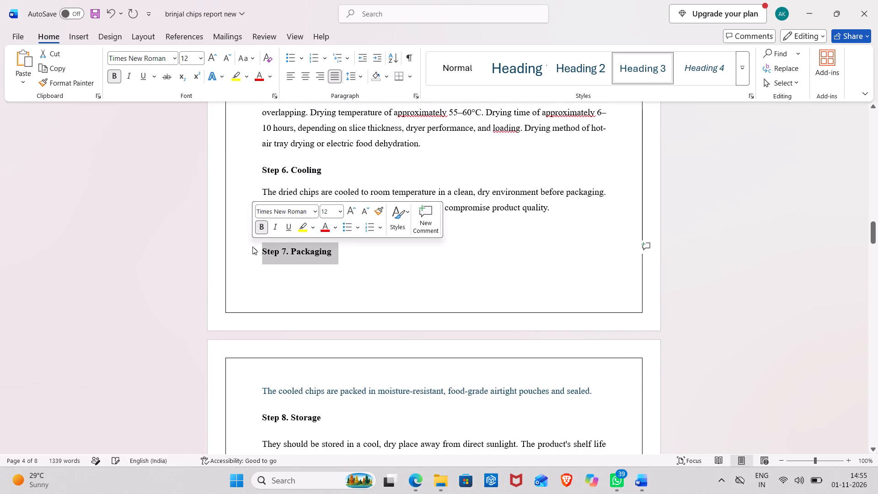
left_click(368, 246)
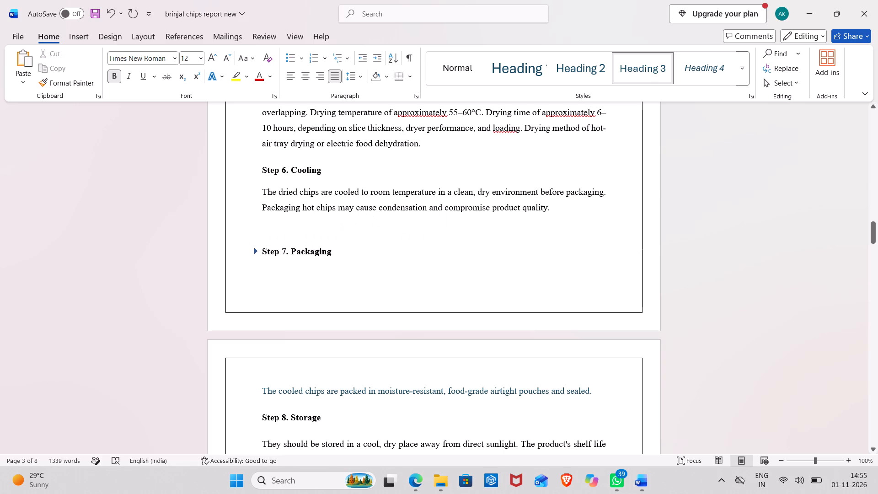
left_click(261, 248)
key("BackSpace")
key("BackSpace")
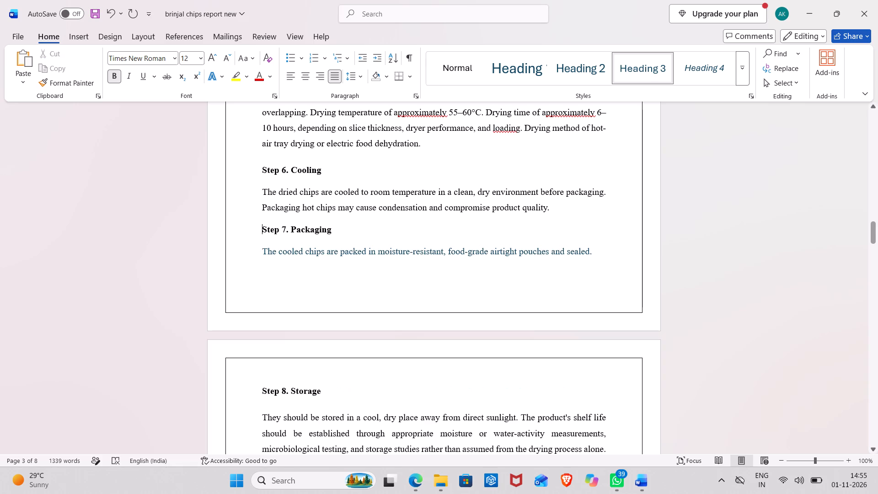
Format the sentence under "Step 7. Packaging" with the Normal style and the Times New Roman font.
left_click_drag(264, 248, 563, 252)
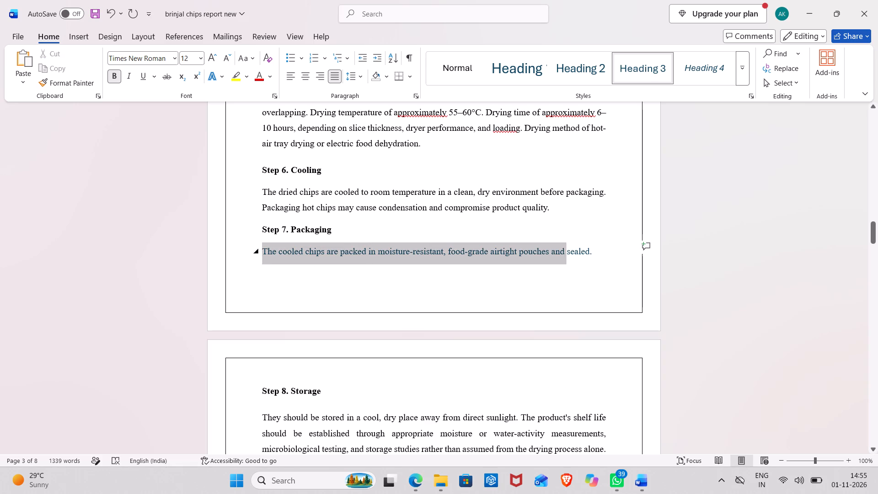
left_click_drag(563, 252, 596, 247)
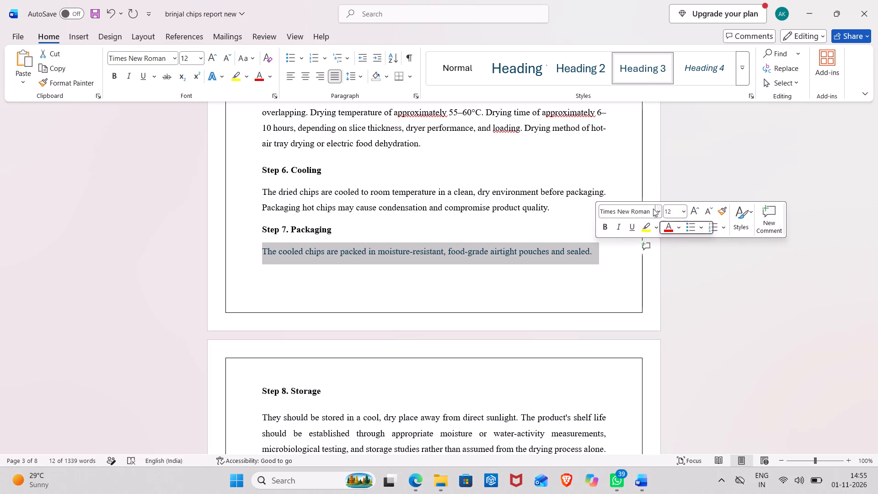
left_click(749, 211)
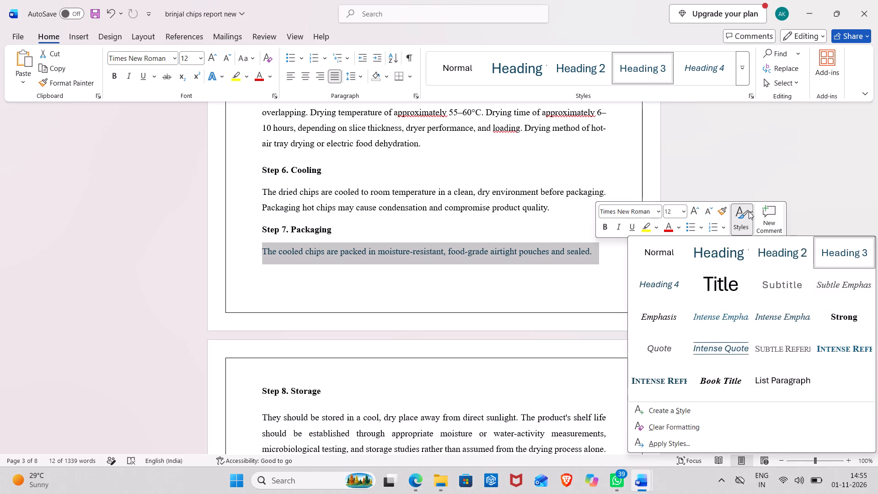
left_click(665, 257)
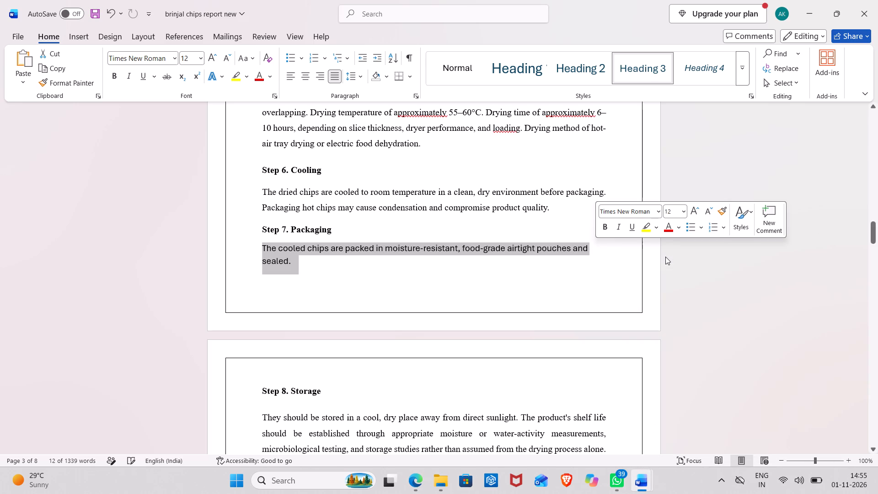
left_click(659, 215)
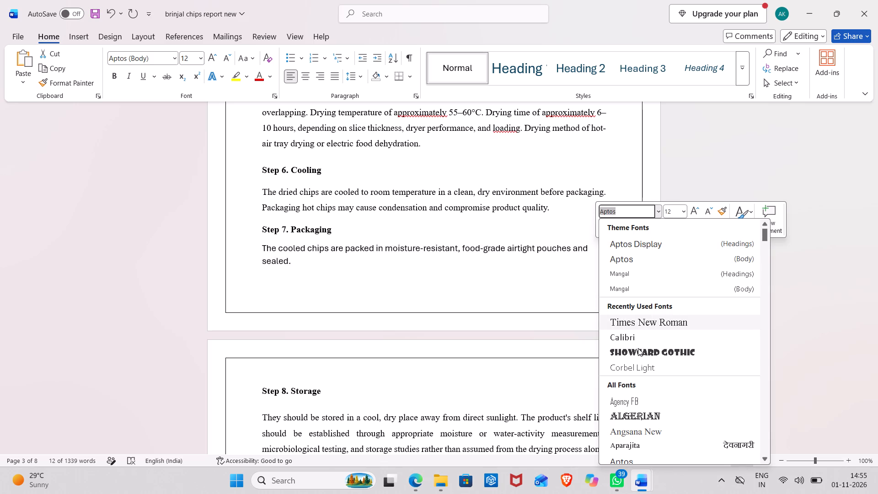
left_click(639, 321)
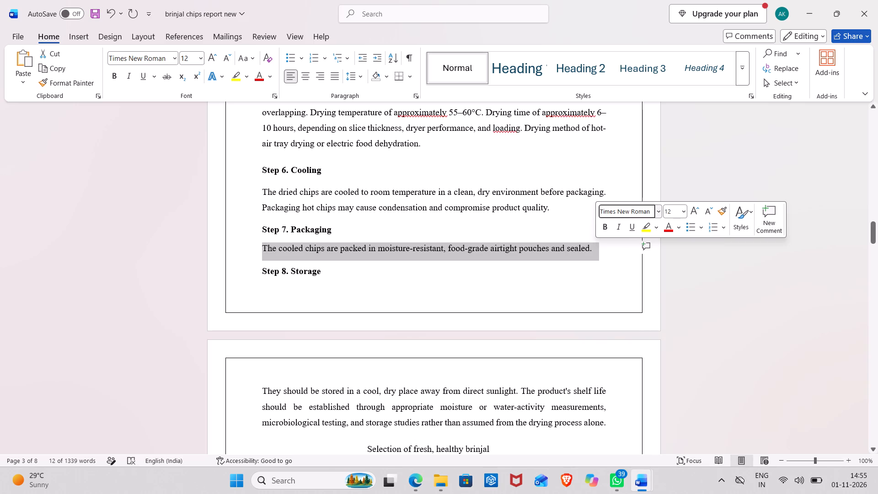
left_click(521, 326)
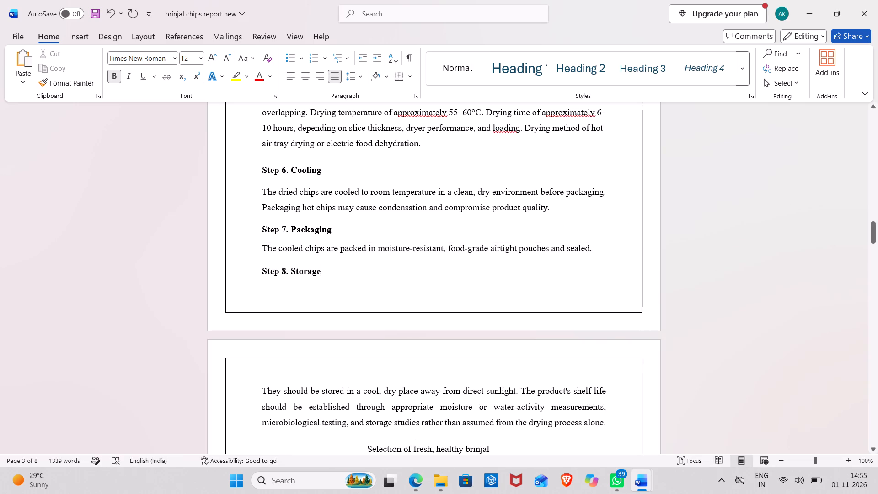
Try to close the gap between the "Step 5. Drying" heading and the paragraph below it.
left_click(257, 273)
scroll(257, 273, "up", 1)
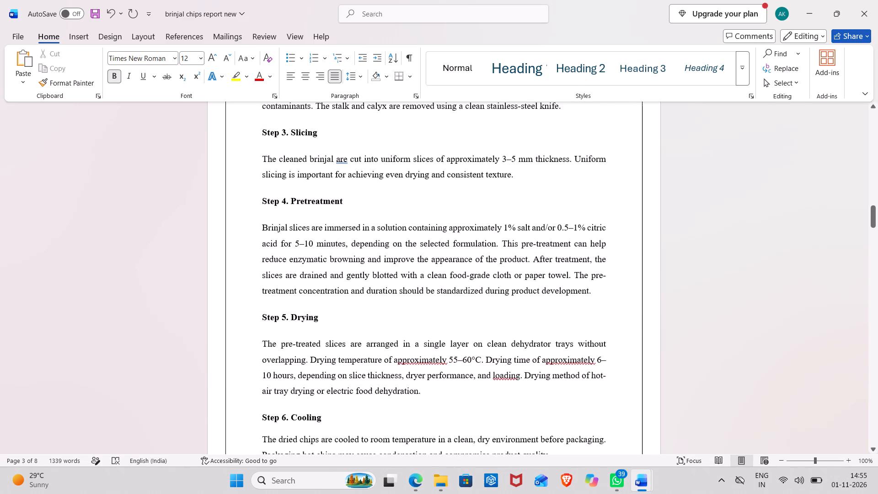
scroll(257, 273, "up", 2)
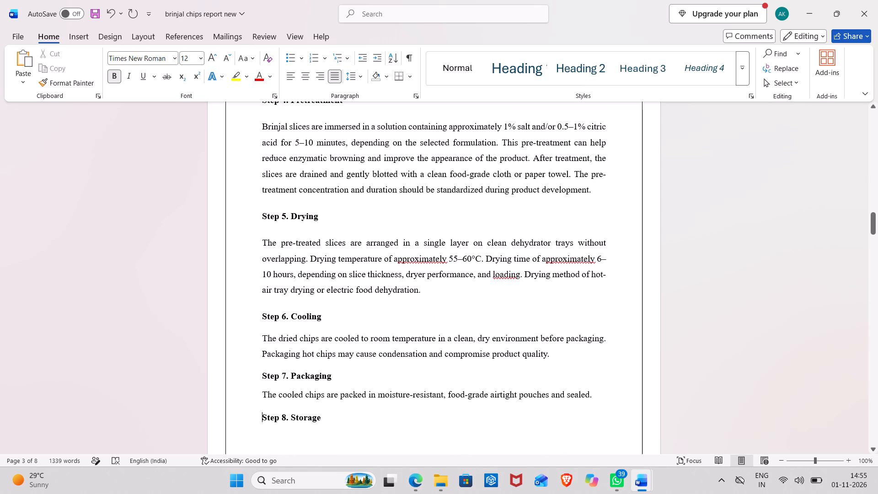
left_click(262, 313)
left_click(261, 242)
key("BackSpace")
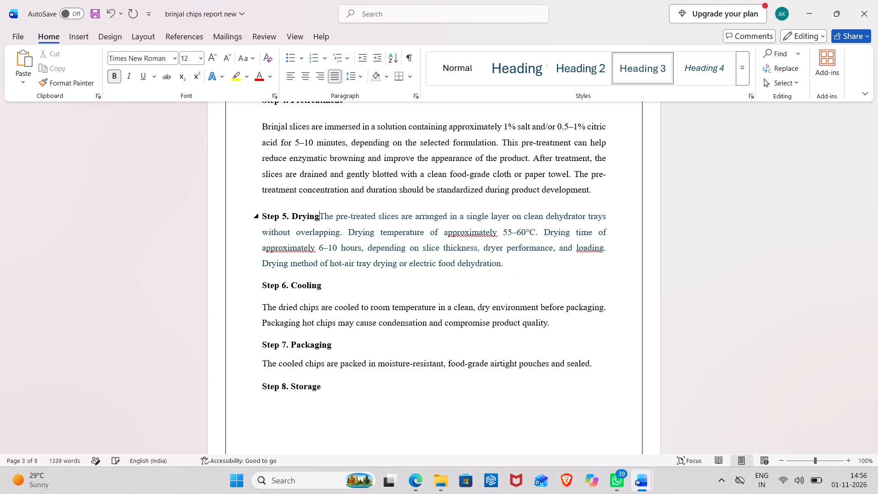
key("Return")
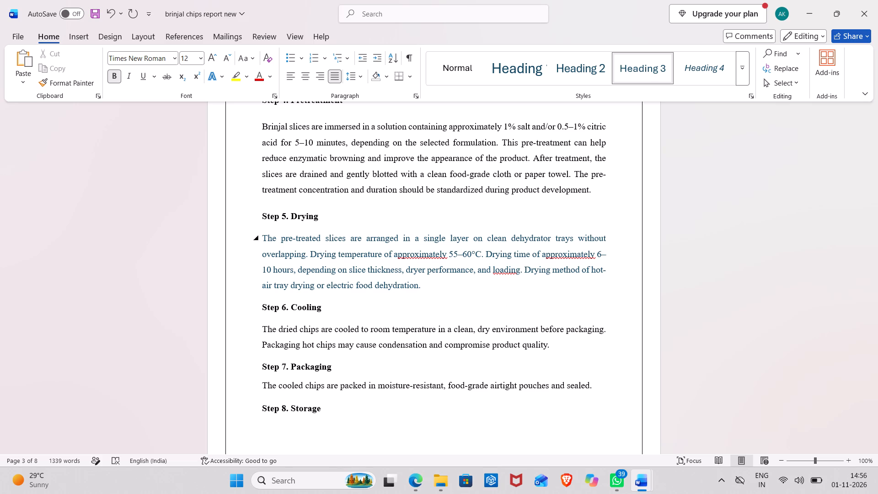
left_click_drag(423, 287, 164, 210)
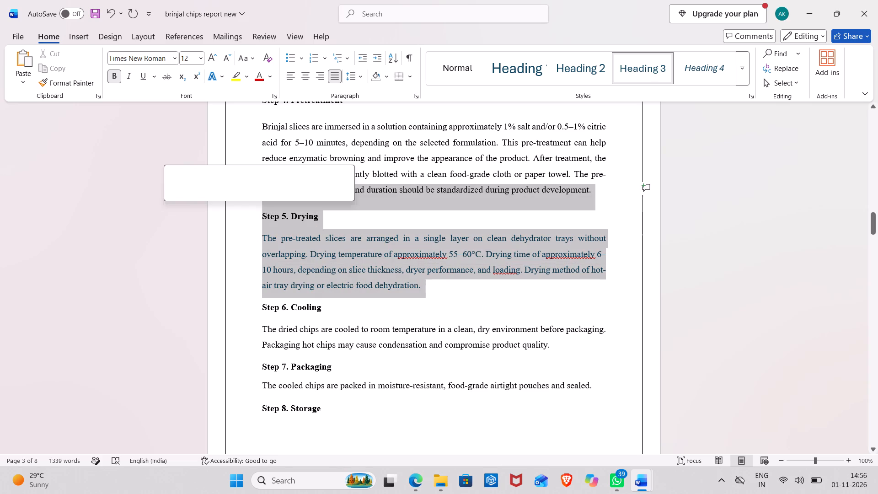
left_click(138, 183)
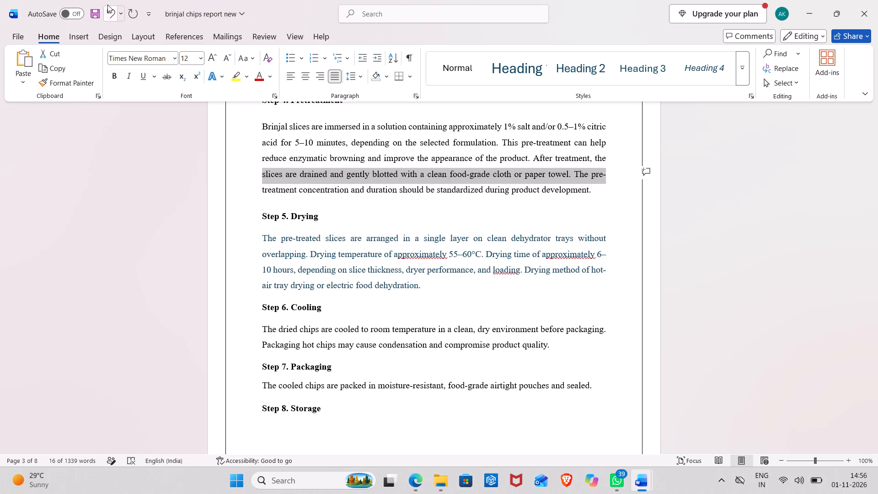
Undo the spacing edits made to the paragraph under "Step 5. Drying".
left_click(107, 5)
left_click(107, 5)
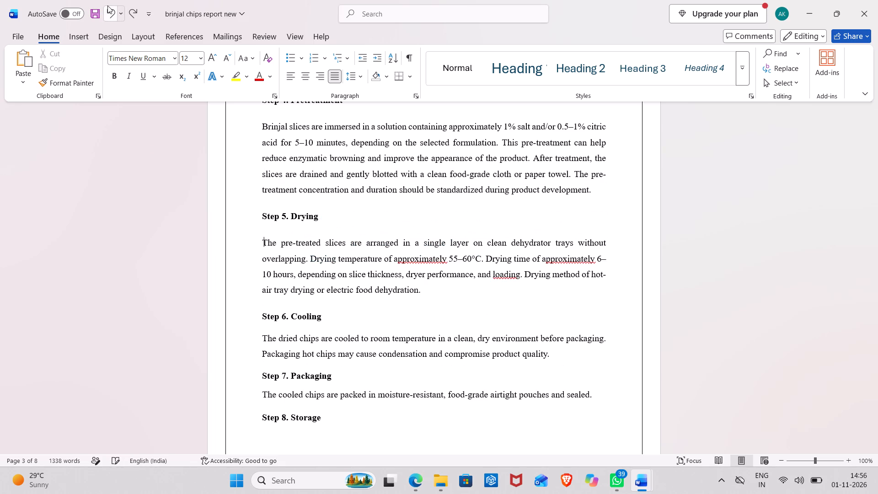
Insert a new line before the "Step 8. Storage" heading at the bottom of page 3.
scroll(257, 270, "down", 1)
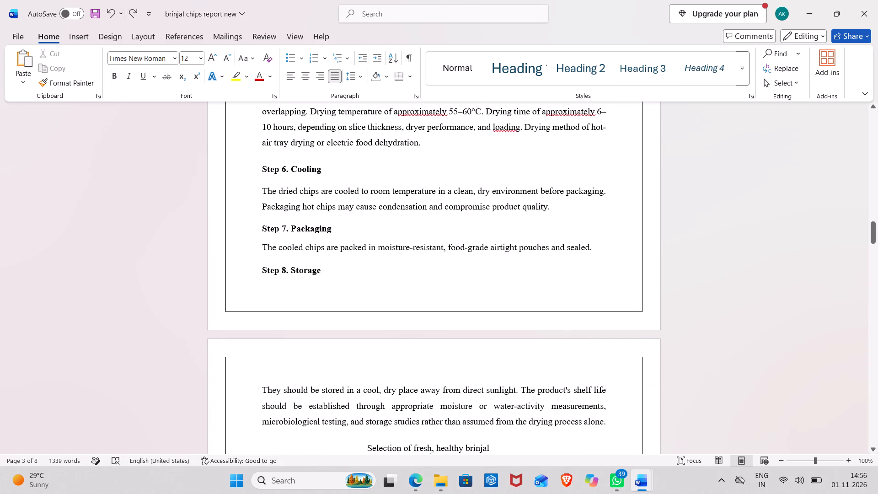
left_click(259, 271)
key("Return")
scroll(259, 271, "down", 4)
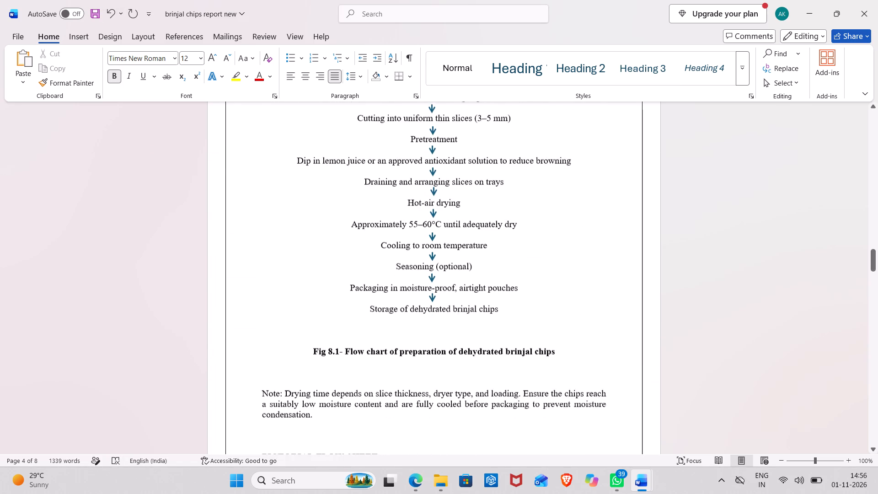
Delete the drying-time note and the "PICTORIAL FLOW-SHEET" heading below the Fig 8.1 caption on page 4.
scroll(259, 271, "down", 3)
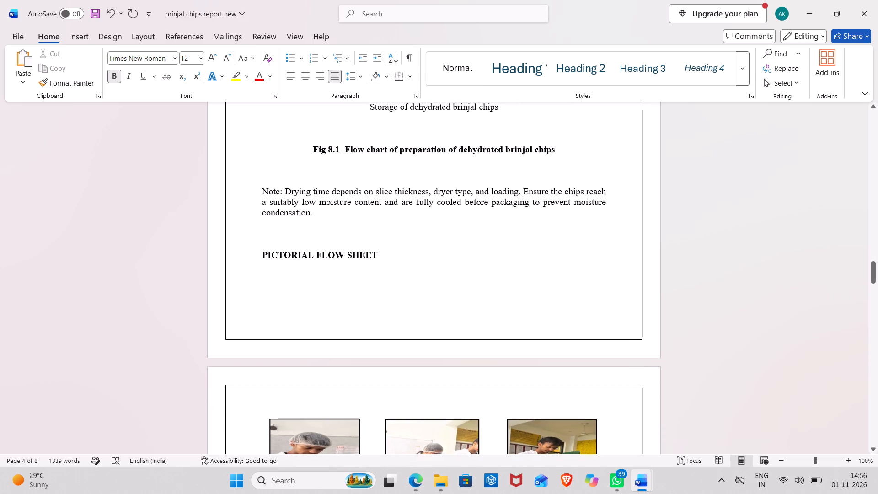
scroll(259, 271, "down", 3)
scroll(259, 271, "up", 1)
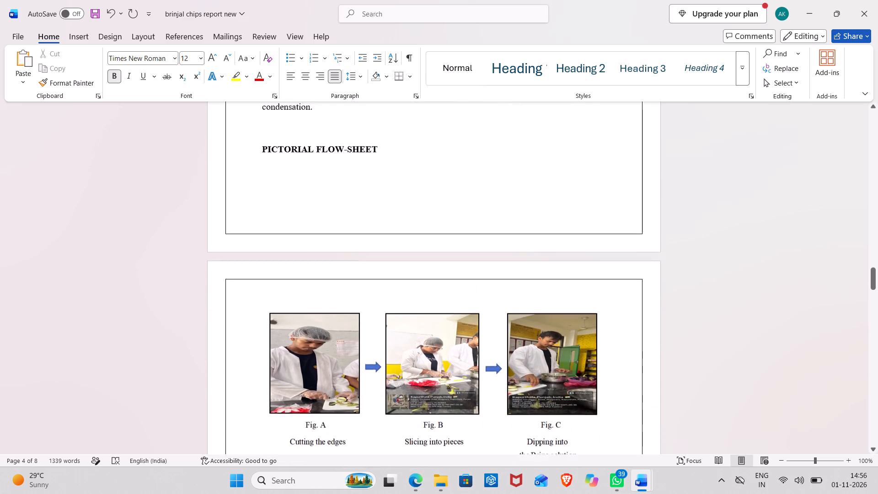
scroll(259, 271, "up", 3)
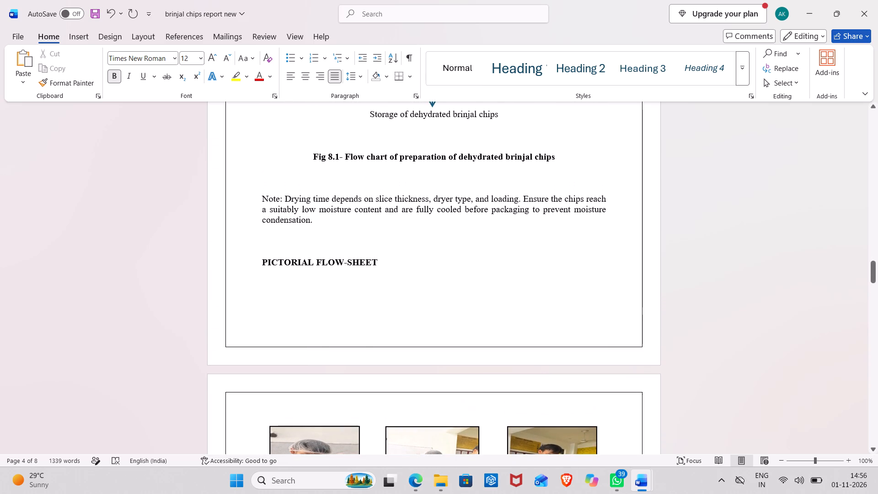
left_click_drag(379, 263, 370, 265)
left_click_drag(370, 265, 252, 193)
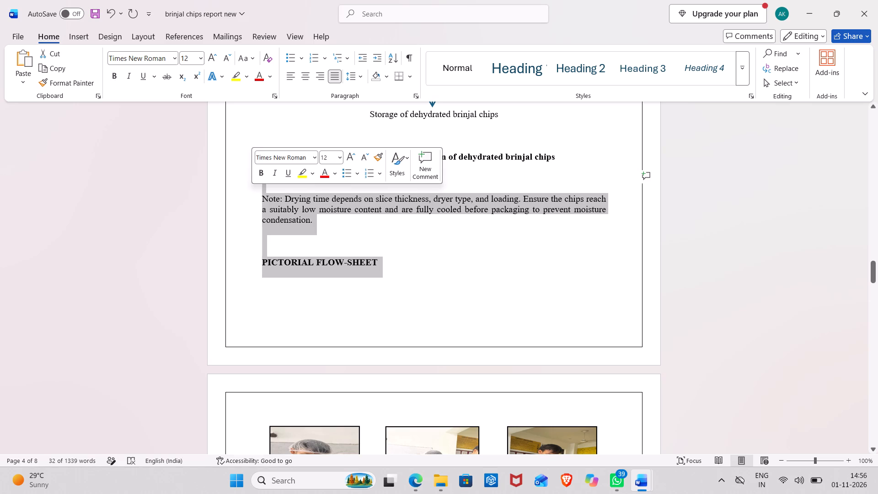
key("BackSpace")
Move the "Table 8.4" caption onto the next page with its table by inserting two new lines before it.
scroll(252, 193, "down", 1)
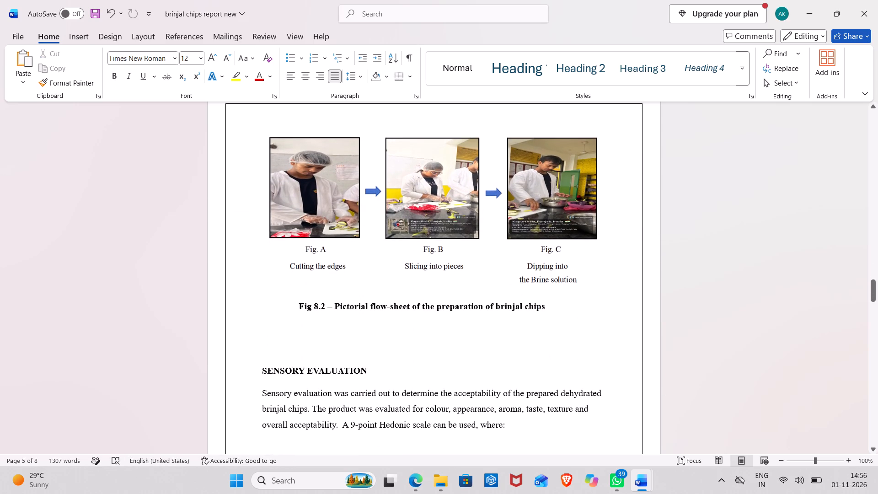
scroll(252, 193, "down", 2)
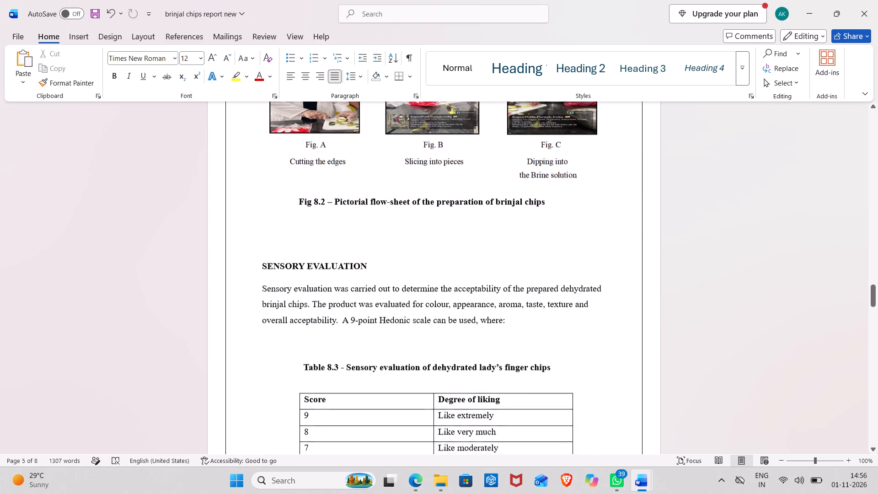
scroll(252, 193, "down", 3)
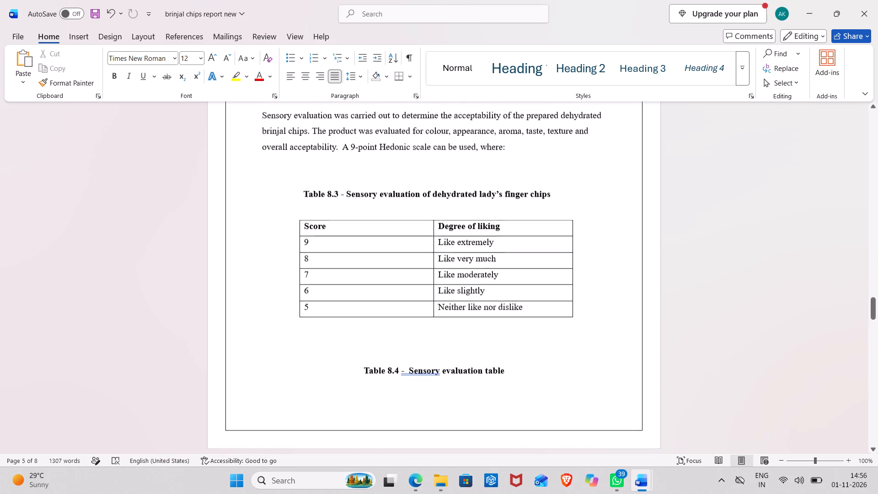
scroll(252, 193, "down", 2)
scroll(252, 193, "up", 1)
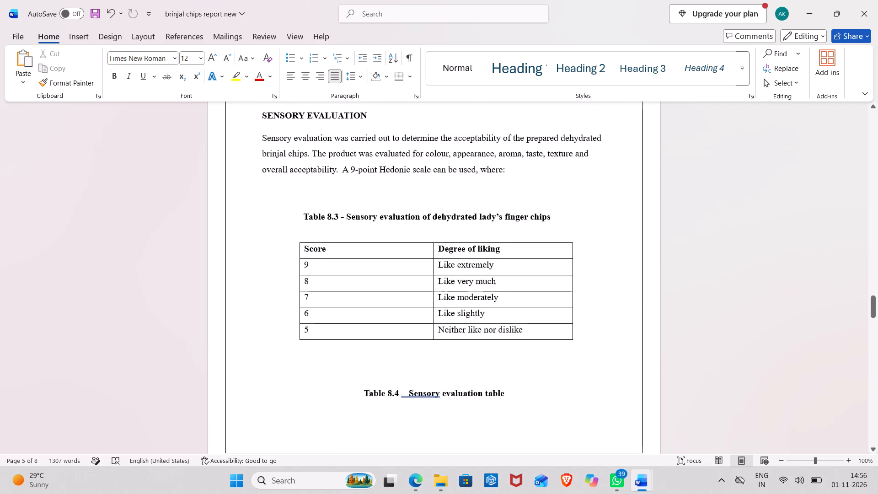
scroll(252, 193, "up", 1)
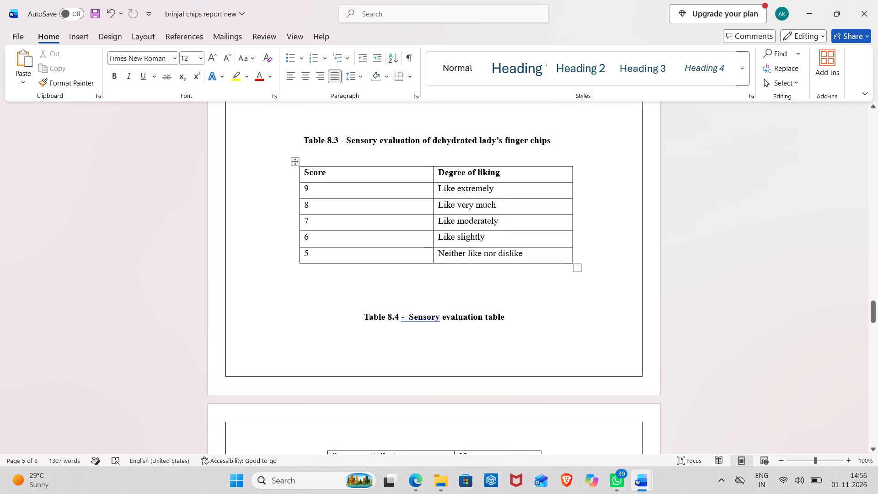
left_click(347, 317)
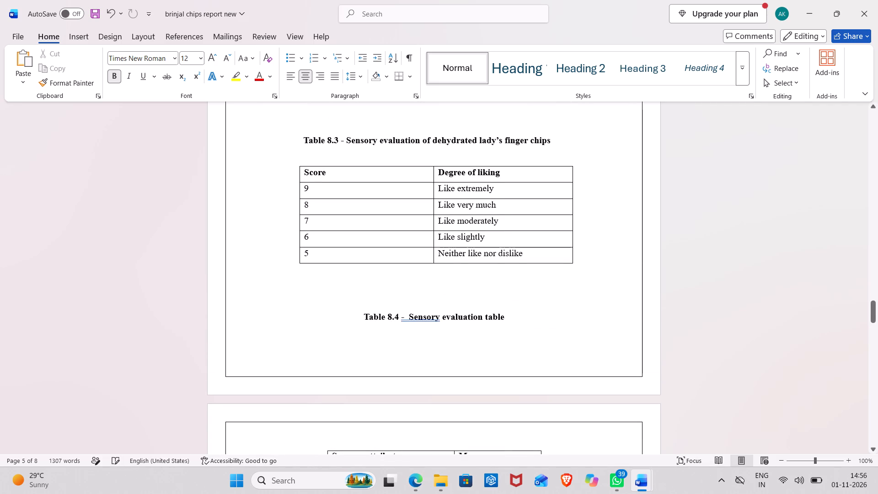
key("Return")
key("Return")
Remove the extra space before "Sensory" in the Table 8.4 caption.
scroll(347, 317, "down", 2)
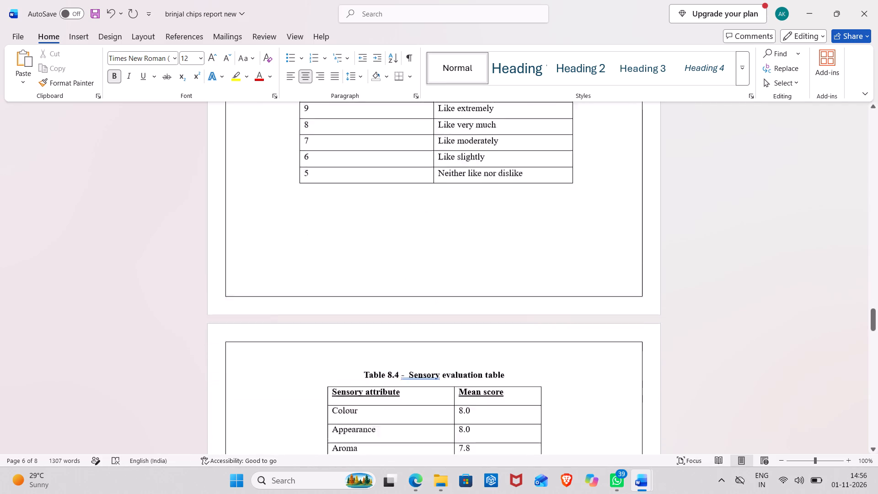
scroll(347, 317, "down", 2)
scroll(347, 317, "up", 1)
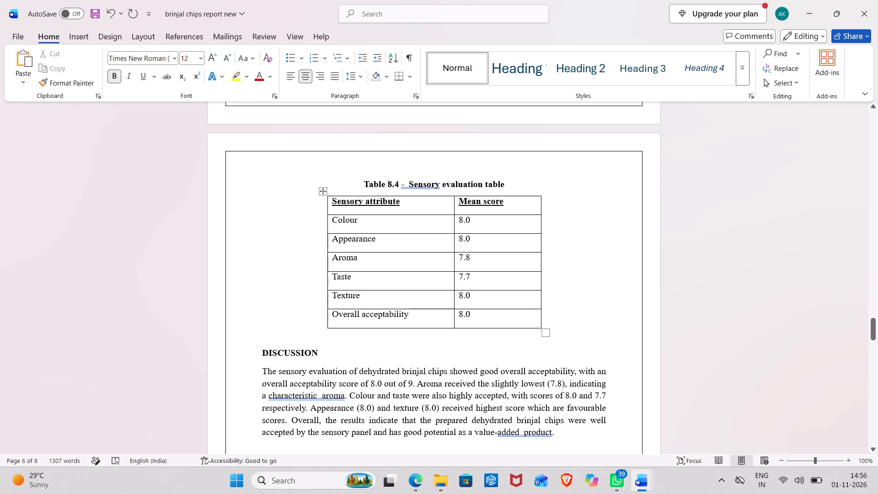
left_click(408, 183)
key("BackSpace")
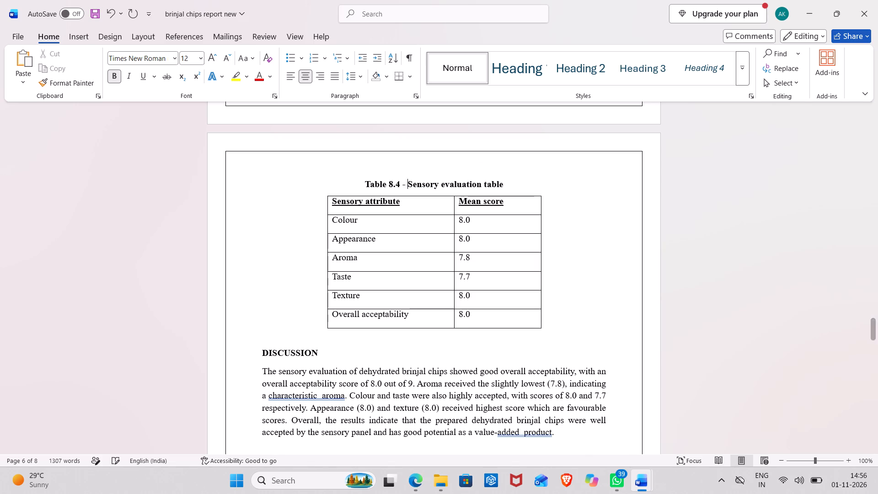
Remove the extra space between "characteristic" and "aroma" in the DISCUSSION paragraph.
scroll(408, 183, "down", 3)
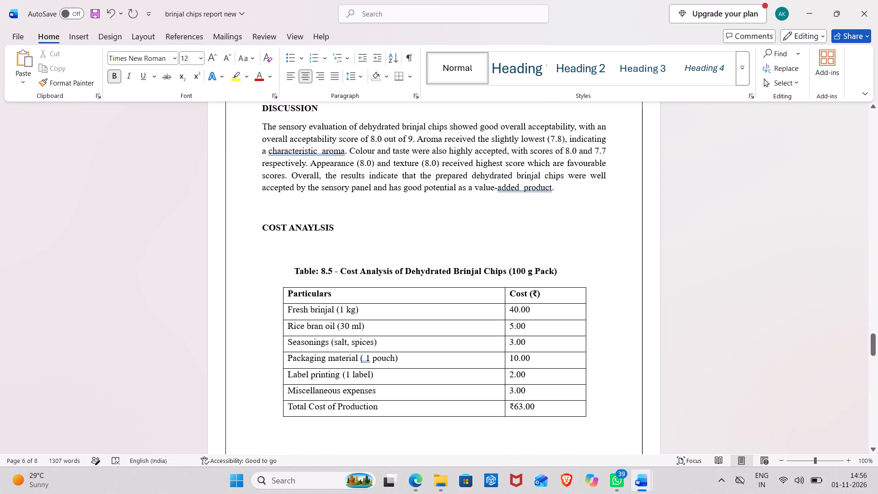
left_click(323, 153)
key("BackSpace")
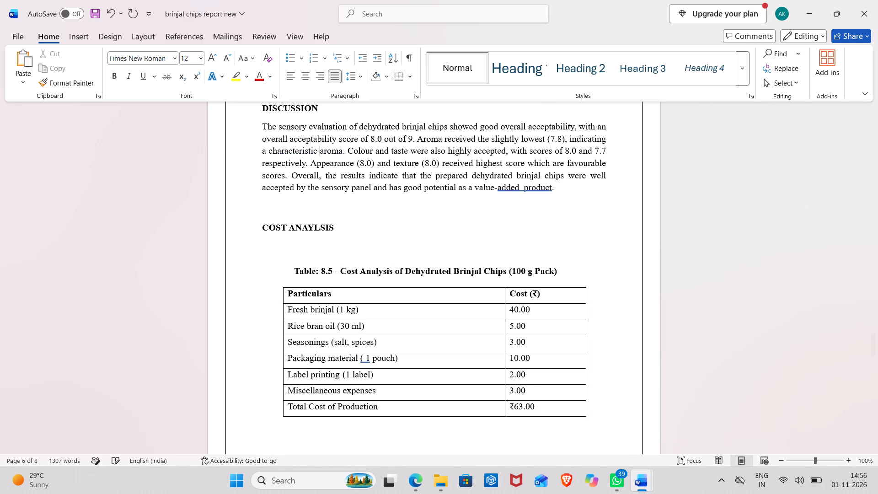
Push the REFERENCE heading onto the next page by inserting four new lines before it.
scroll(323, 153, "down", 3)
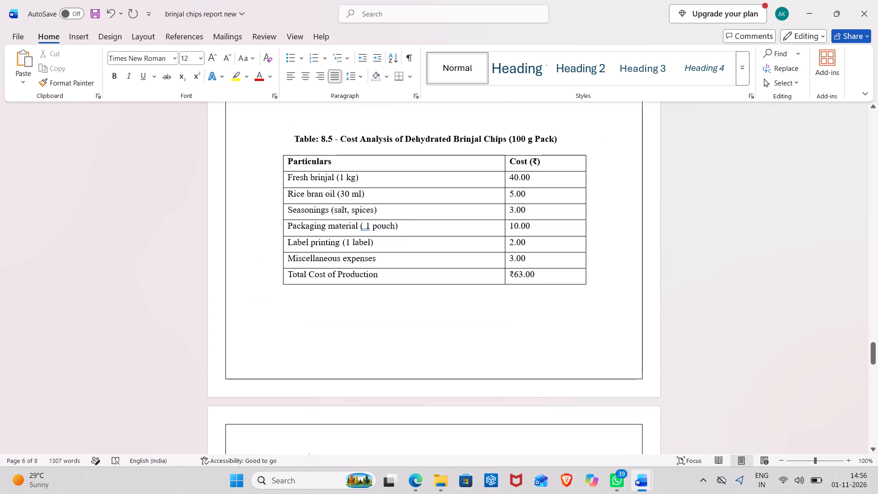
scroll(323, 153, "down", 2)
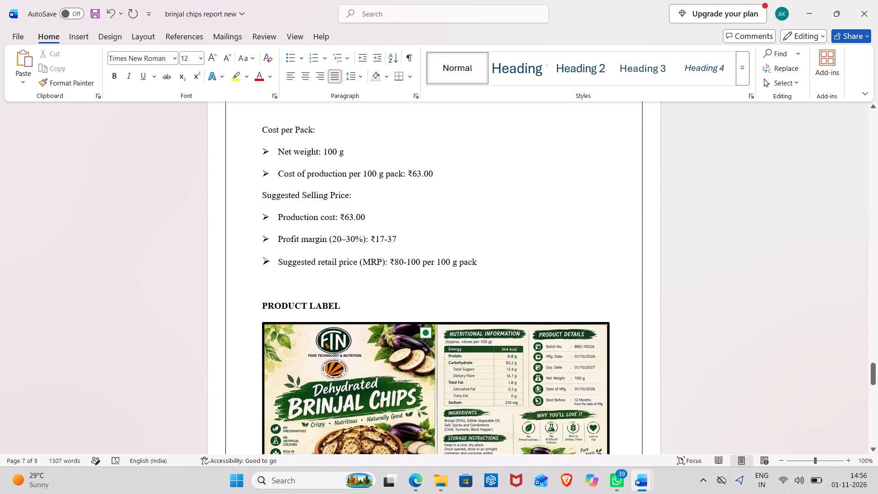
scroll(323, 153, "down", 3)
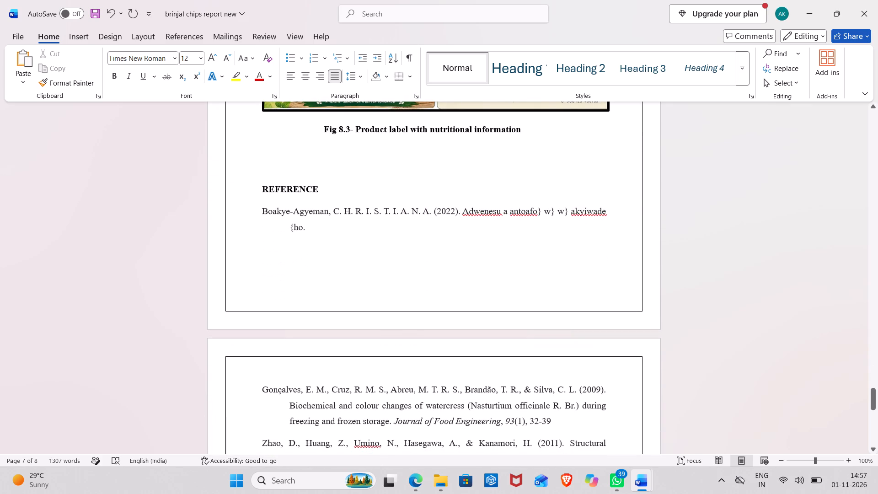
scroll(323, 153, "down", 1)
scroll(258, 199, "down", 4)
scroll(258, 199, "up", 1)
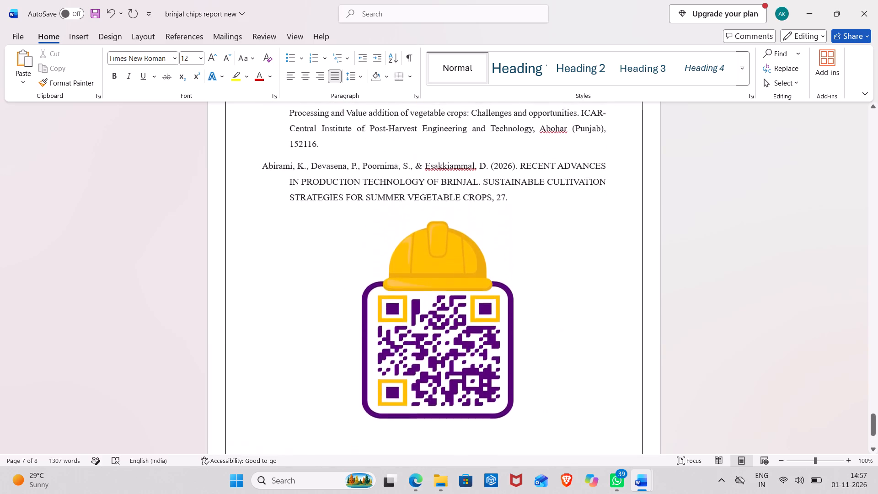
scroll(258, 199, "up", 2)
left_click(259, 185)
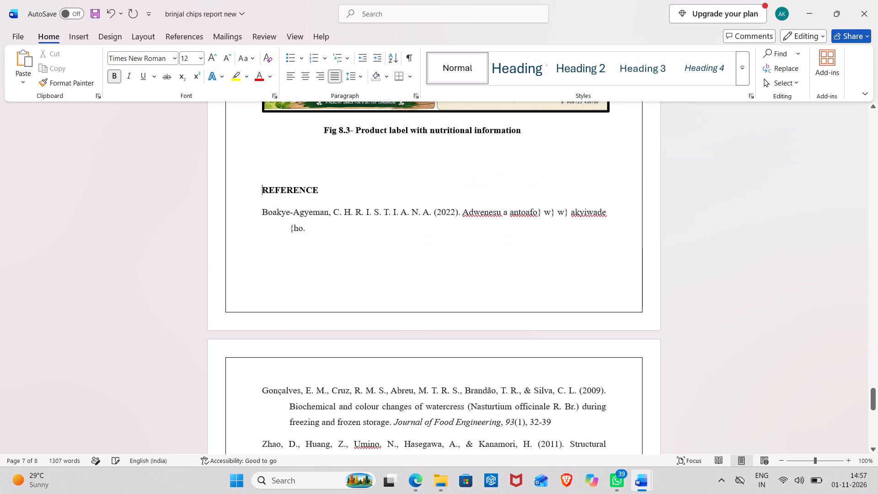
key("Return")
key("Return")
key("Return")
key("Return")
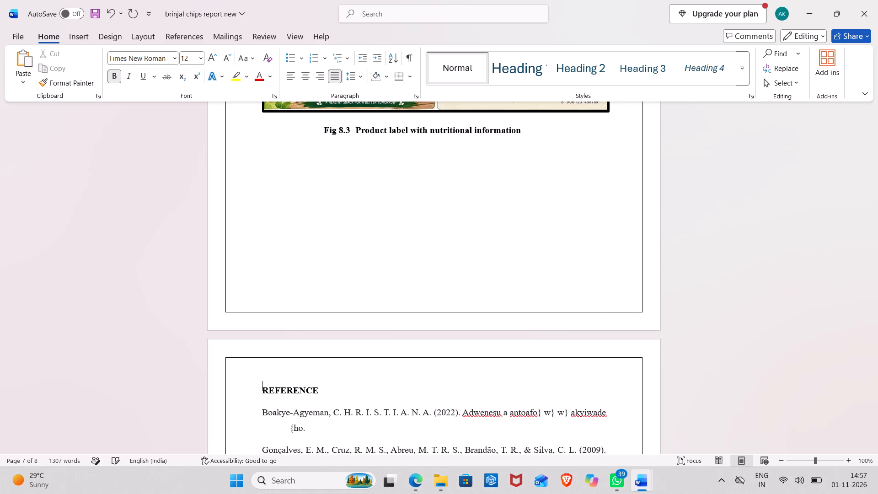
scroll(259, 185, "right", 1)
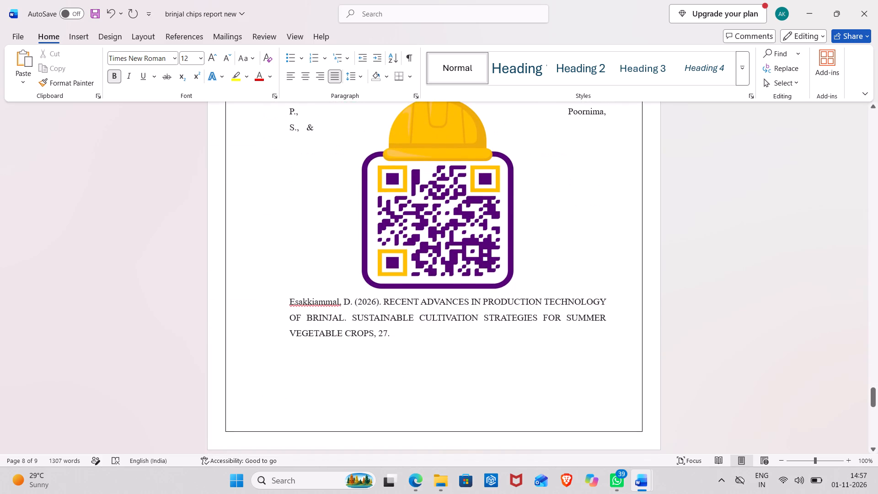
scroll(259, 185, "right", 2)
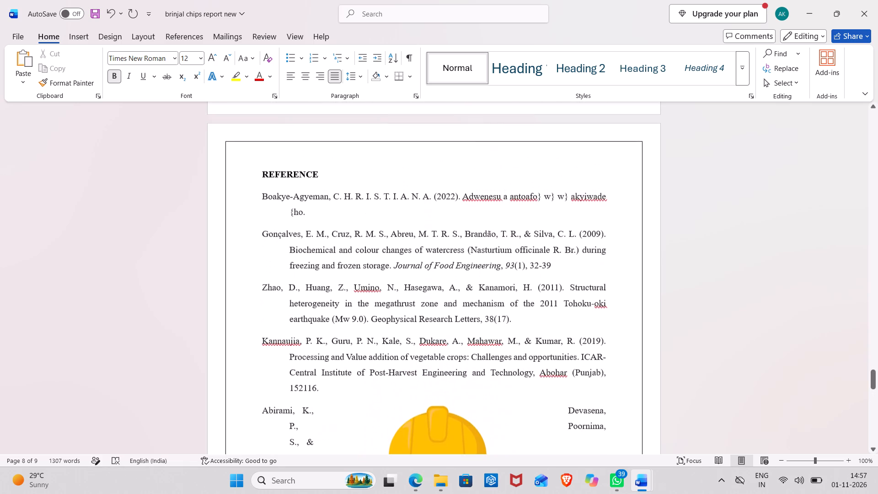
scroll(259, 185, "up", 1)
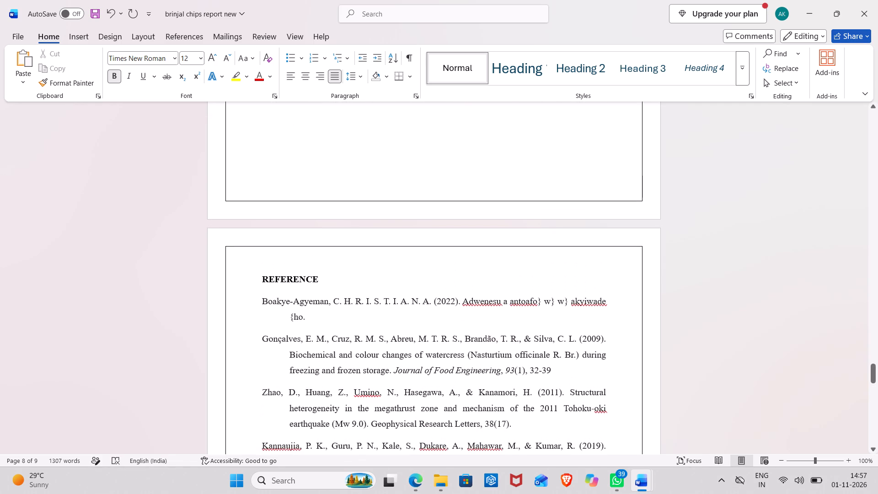
Delete five blank lines before the REFERENCE heading to bring it closer beneath the Fig 8.3 caption.
key("BackSpace")
key("BackSpace")
key("BackSpace")
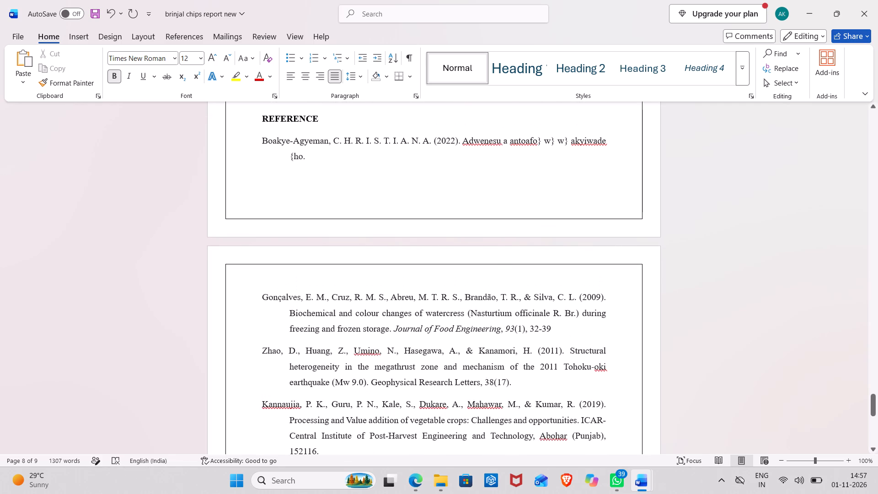
scroll(253, 219, "down", 2)
scroll(253, 219, "right", 1)
scroll(253, 219, "up", 1)
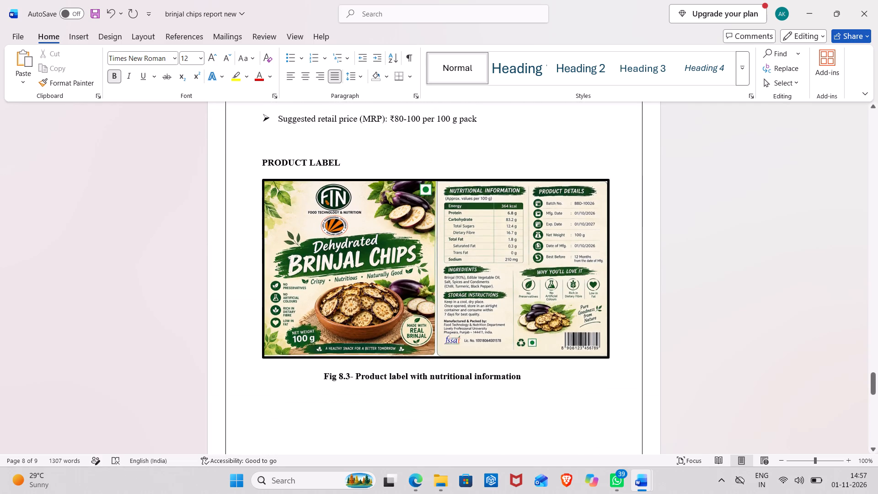
scroll(253, 219, "down", 1)
key("BackSpace")
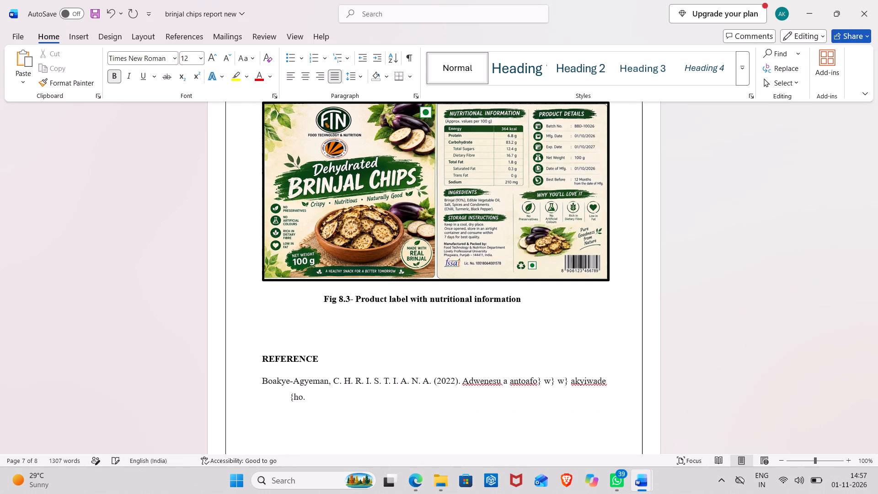
key("BackSpace")
Review the report's layout from the reference list back up to the ACTIVITY-8 title.
scroll(253, 219, "down", 6)
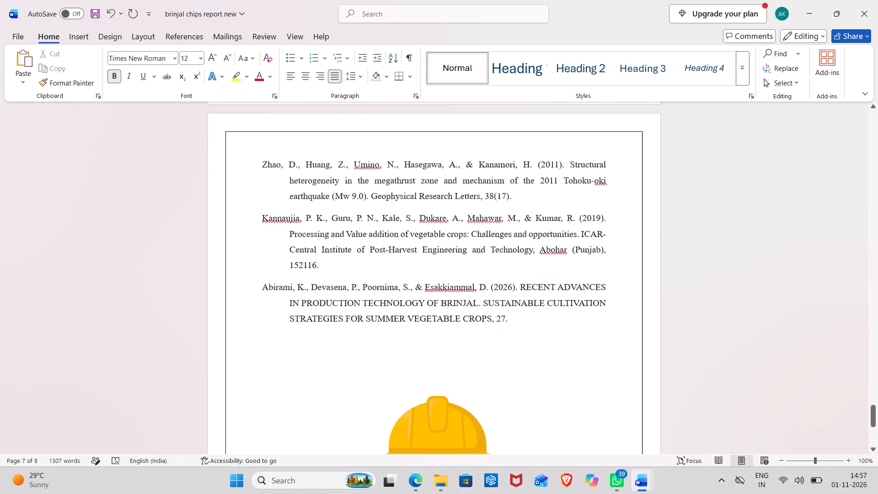
scroll(253, 219, "up", 1)
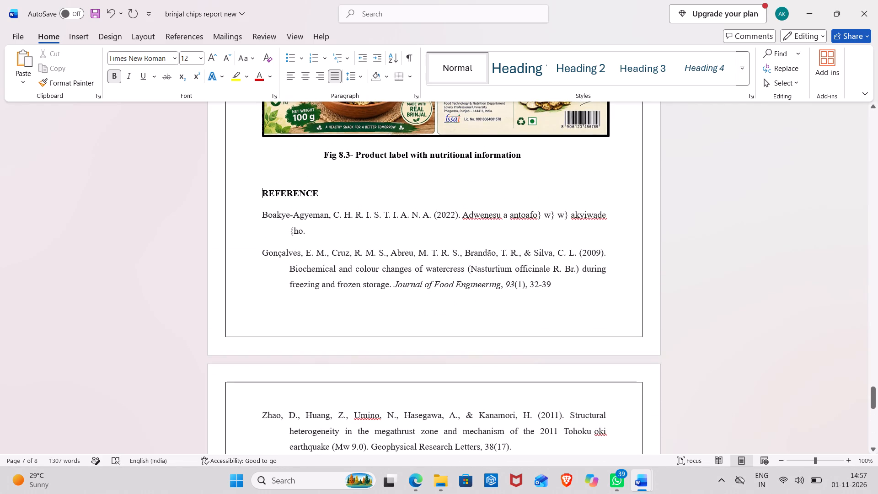
scroll(253, 219, "up", 5)
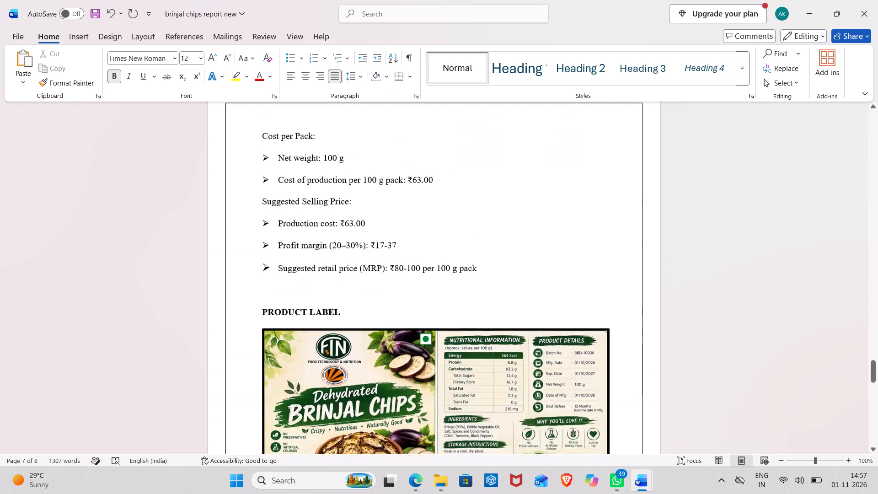
scroll(253, 219, "up", 6)
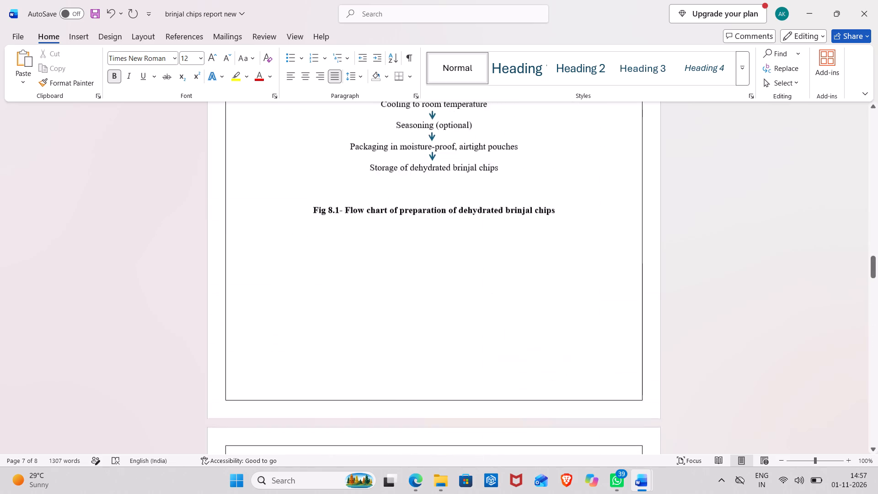
scroll(253, 219, "up", 10)
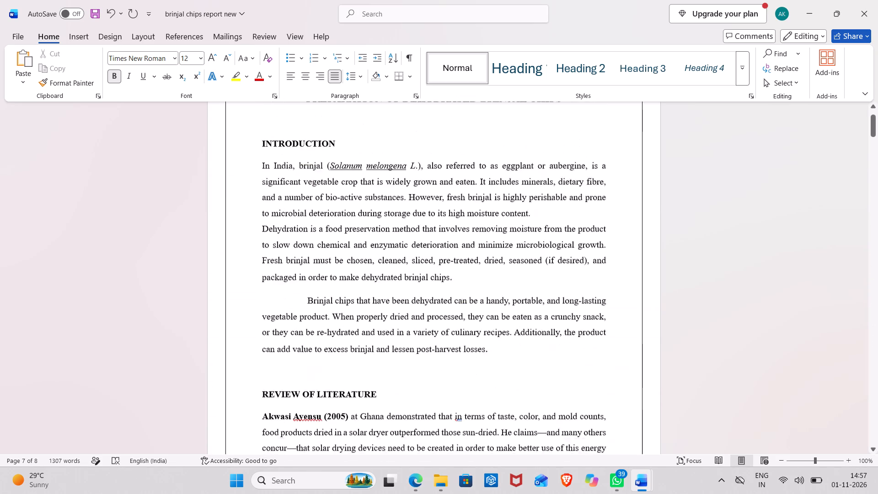
scroll(253, 219, "up", 6)
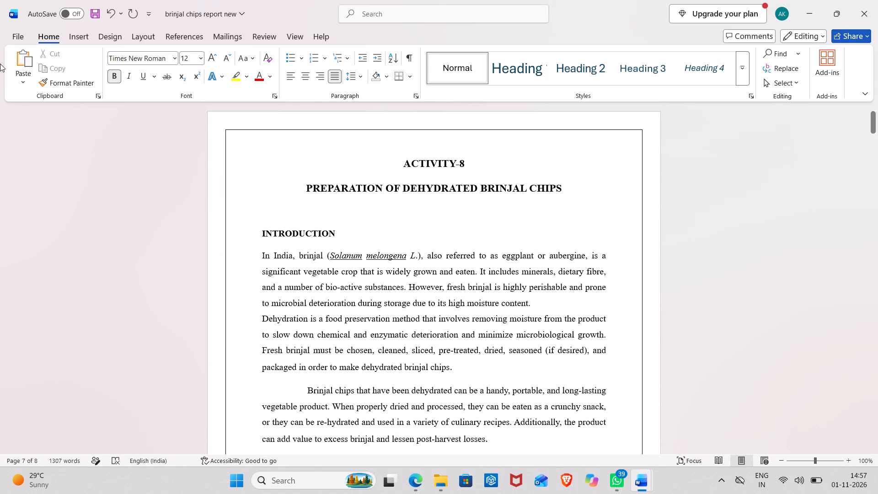
Set the brinjal chips report window aside and switch to the "ginger +qrdocx" document.
left_click(13, 39)
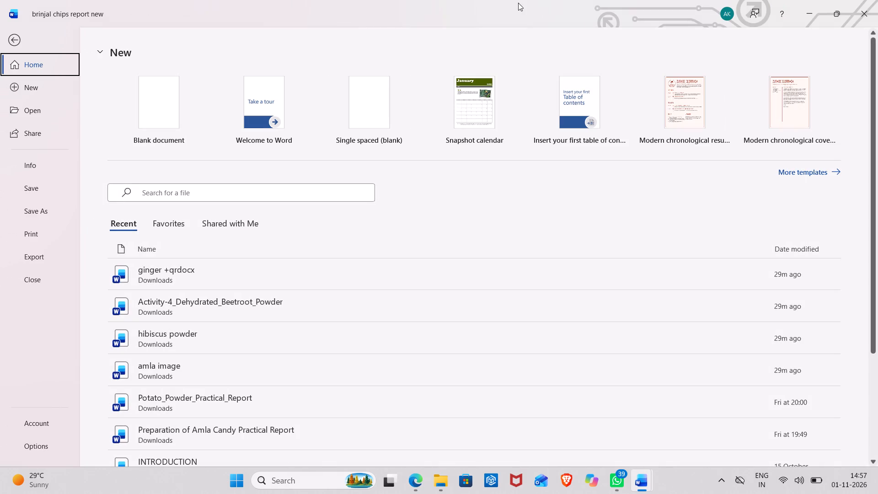
left_click(798, 11)
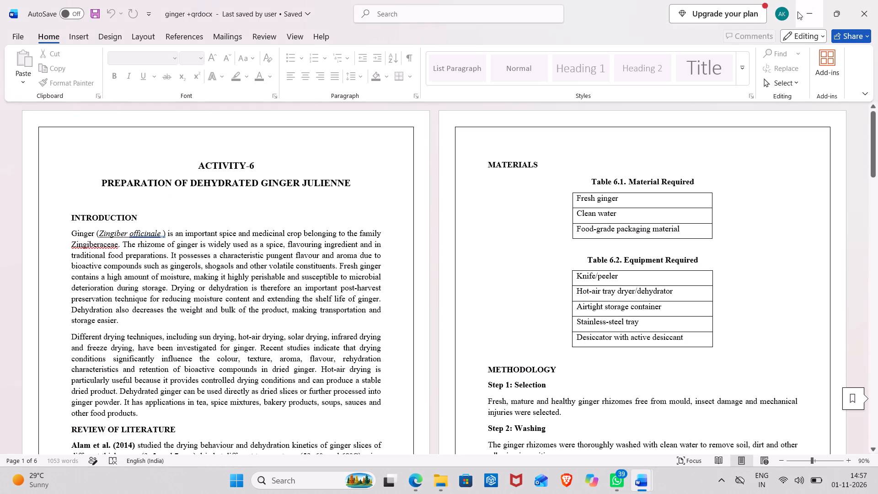
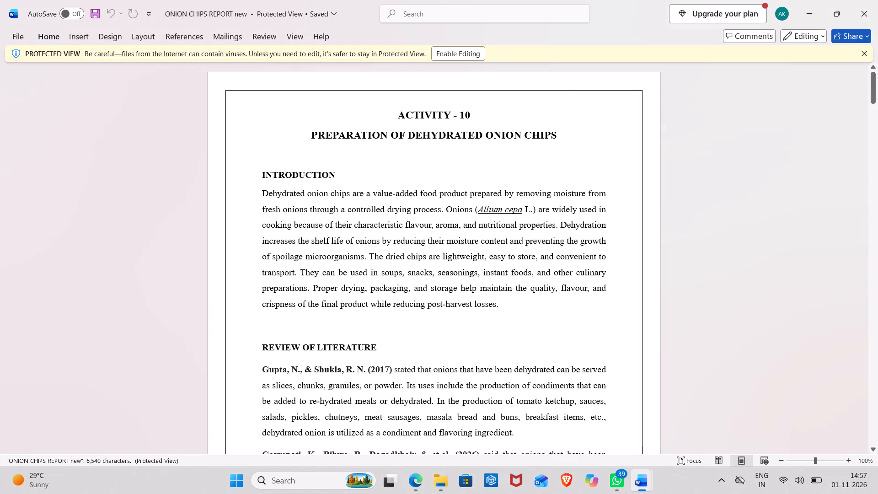
Enable editing for the protected "ONION CHIPS REPORT new" document.
left_click(448, 48)
Review the onion chips report's content and layout from the ACTIVITY - 10 title down to the Fig 10.4 QR code page.
scroll(383, 213, "down", 1)
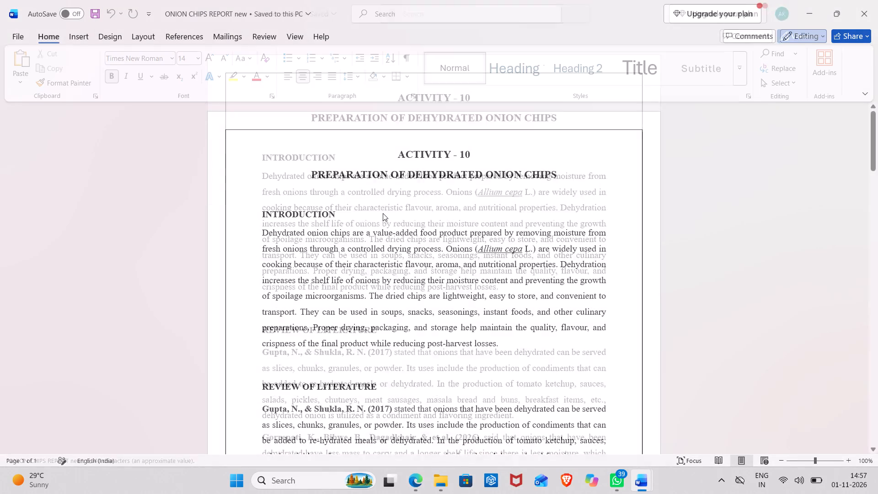
scroll(383, 213, "down", 4)
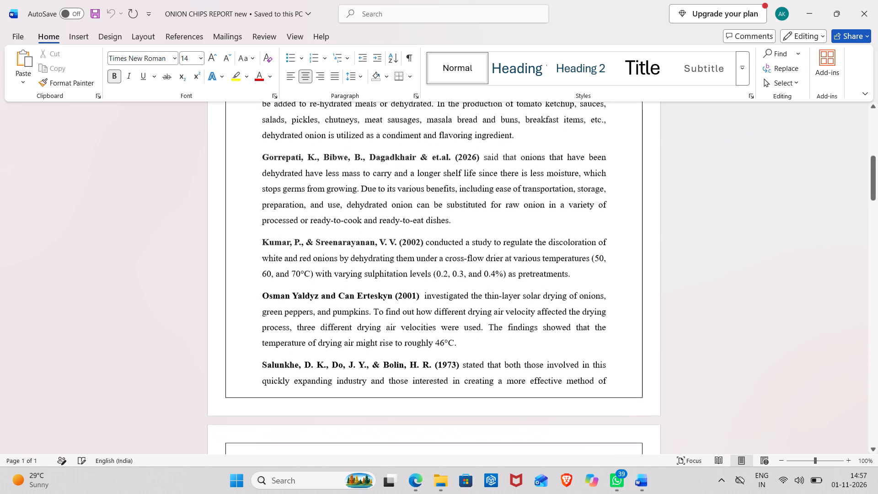
scroll(383, 213, "down", 4)
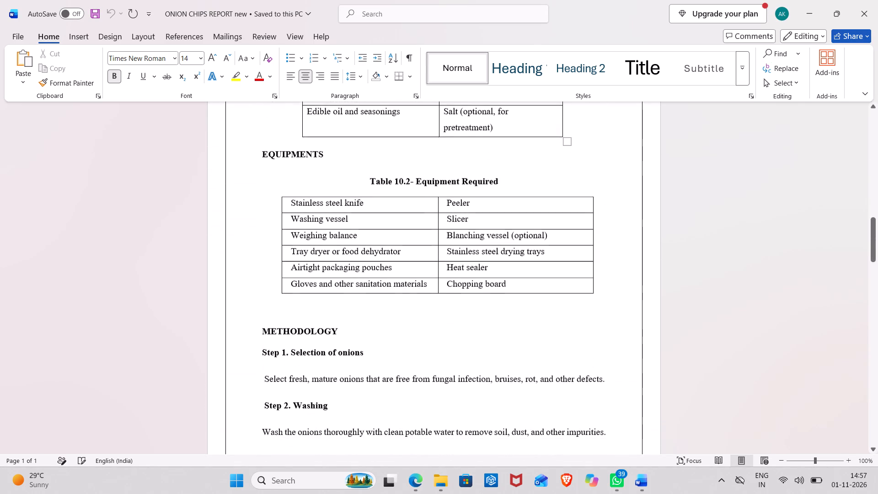
scroll(383, 213, "down", 3)
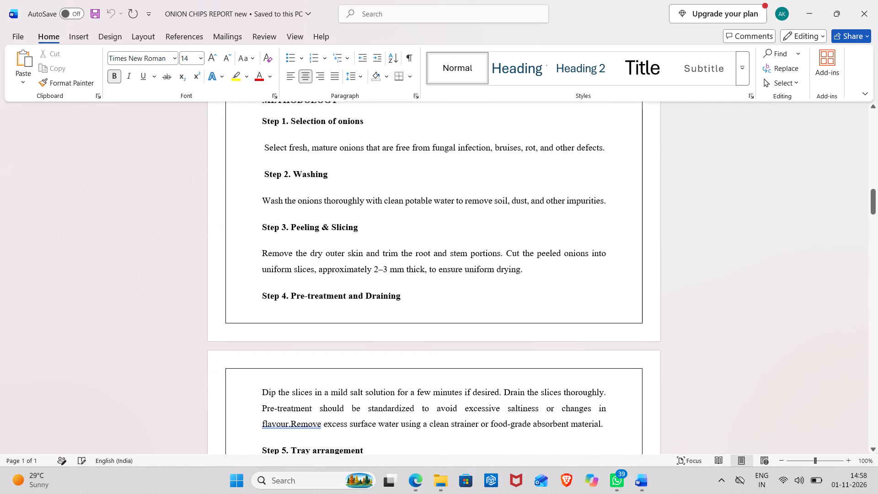
scroll(383, 213, "down", 3)
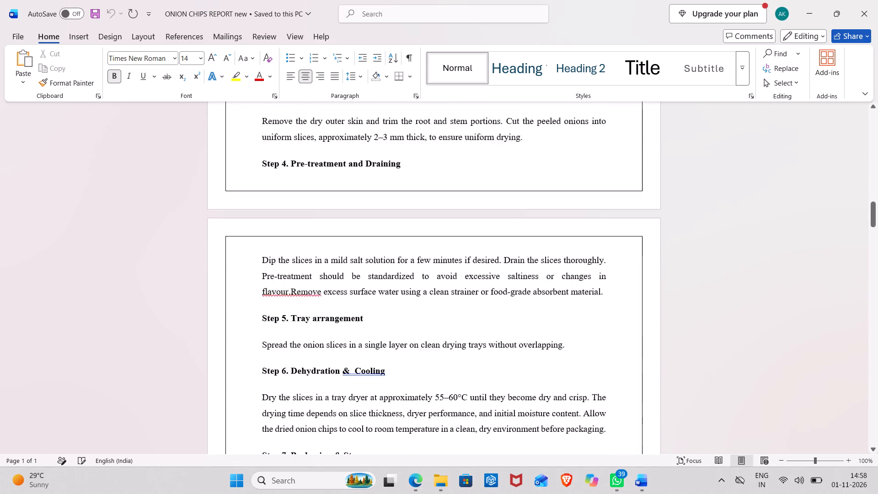
scroll(383, 213, "down", 2)
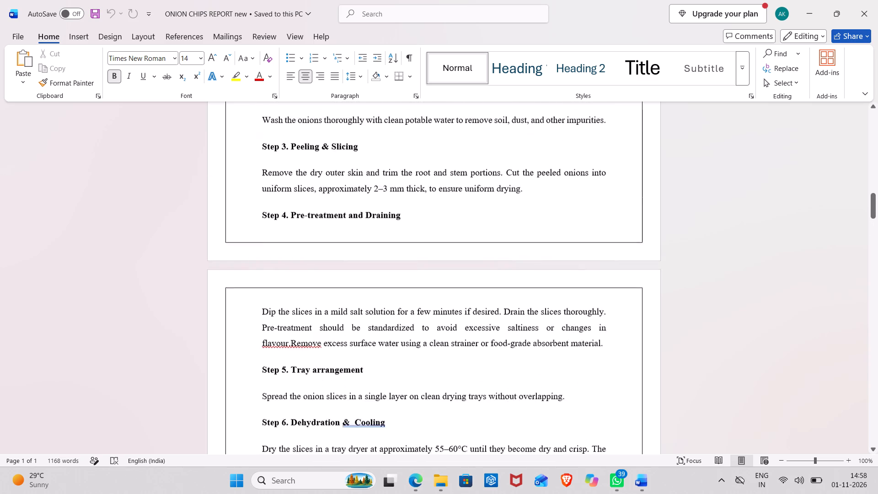
scroll(383, 213, "down", 3)
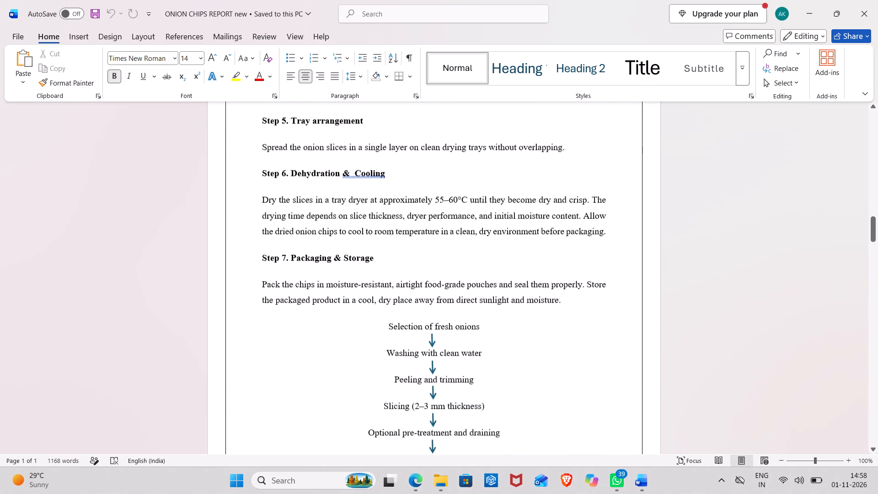
scroll(383, 213, "down", 2)
scroll(383, 213, "up", 1)
scroll(383, 213, "down", 1)
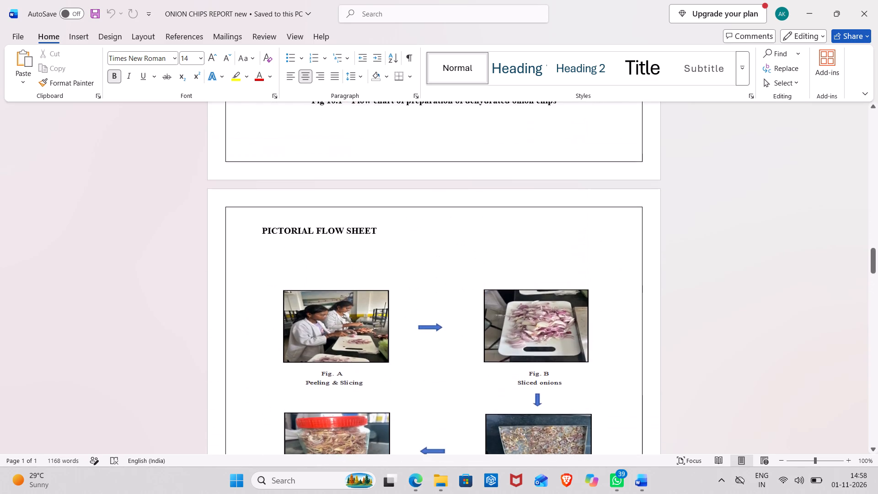
scroll(383, 213, "down", 2)
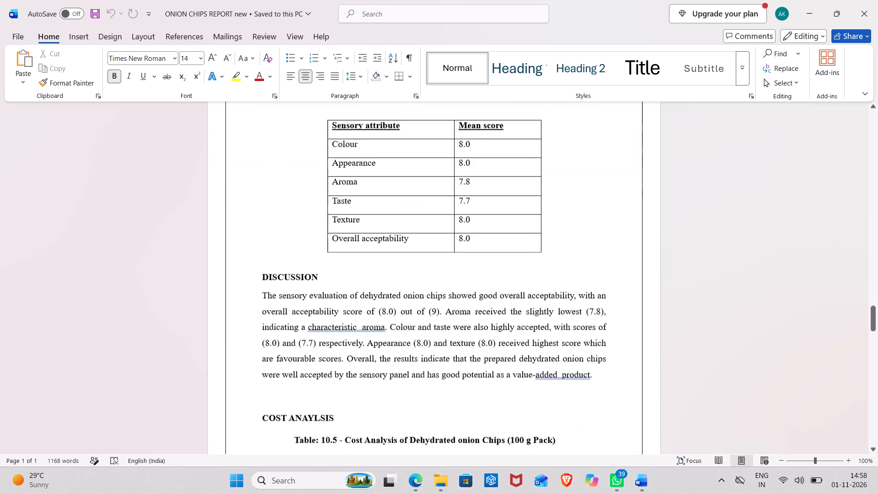
scroll(383, 213, "down", 4)
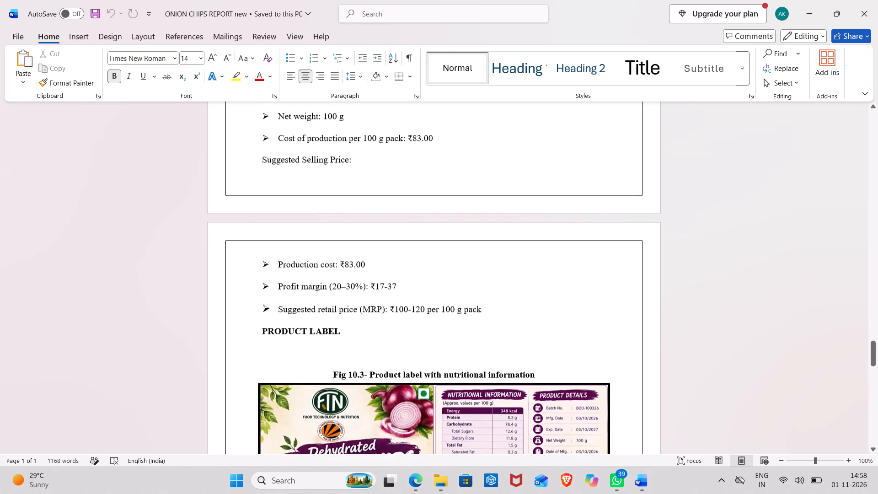
scroll(383, 213, "down", 5)
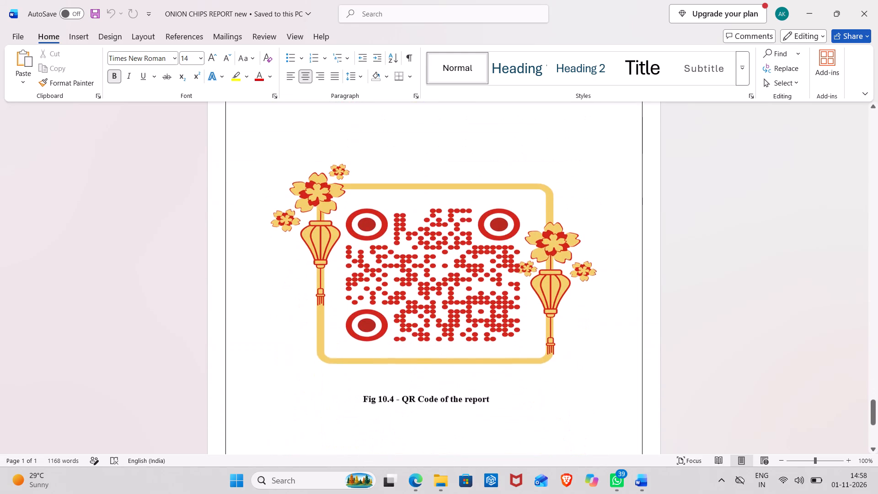
scroll(383, 213, "down", 1)
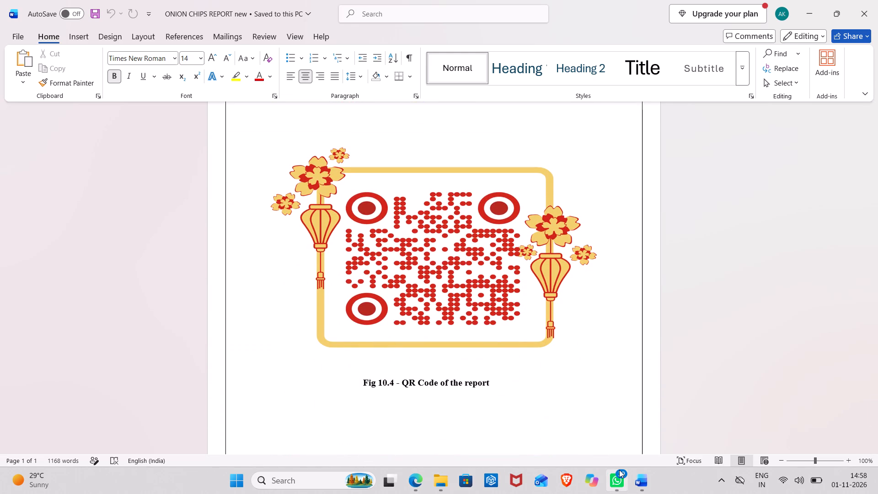
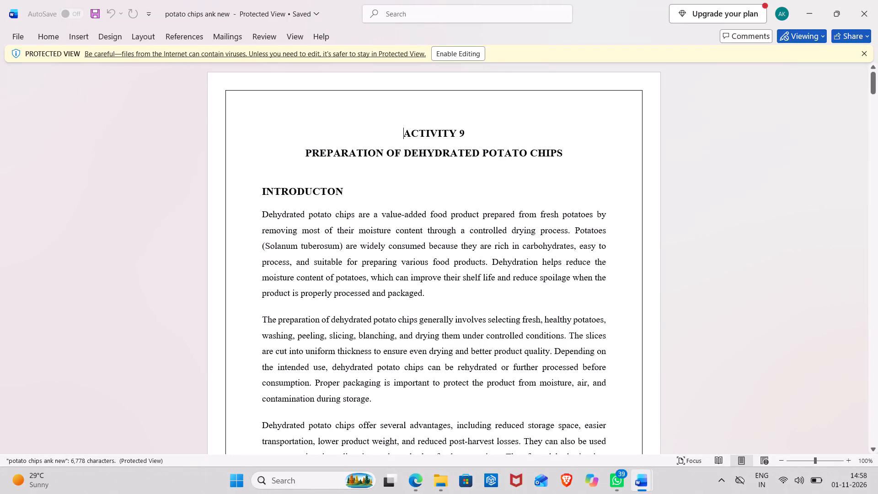
Enable editing for the protected "potato chips ank new" document.
left_click(469, 49)
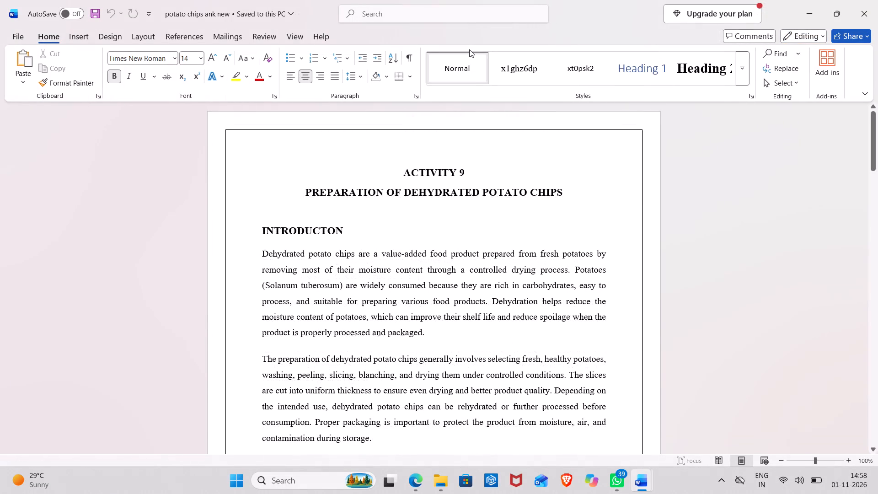
Review the potato chips report from the ACTIVITY 9 title through the literature review to the materials table split across two pages.
scroll(469, 49, "down", 1)
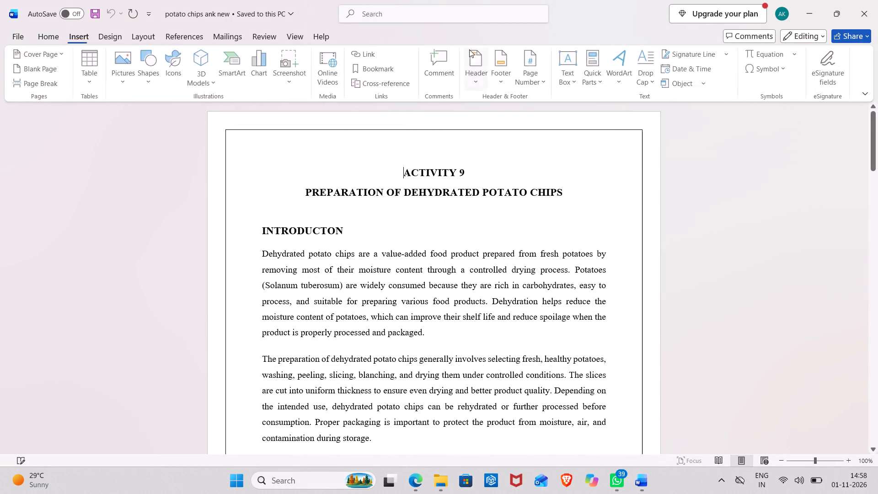
scroll(469, 49, "down", 1)
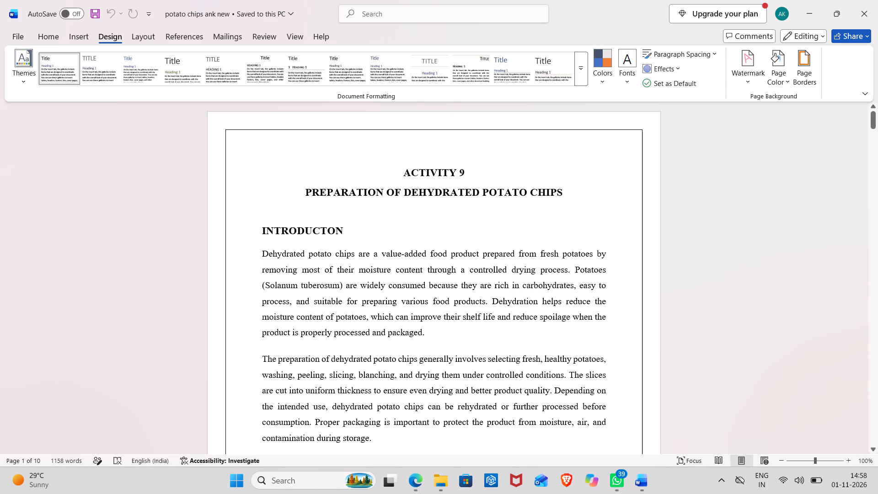
scroll(457, 197, "down", 3)
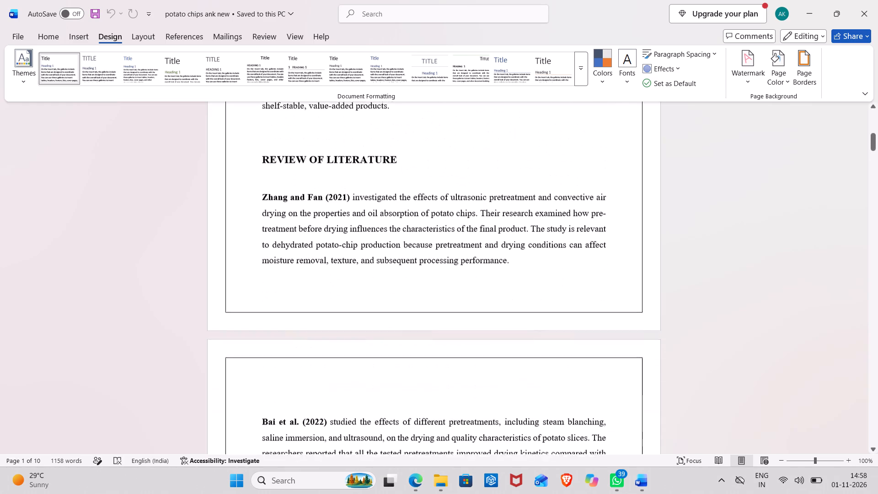
scroll(457, 197, "down", 6)
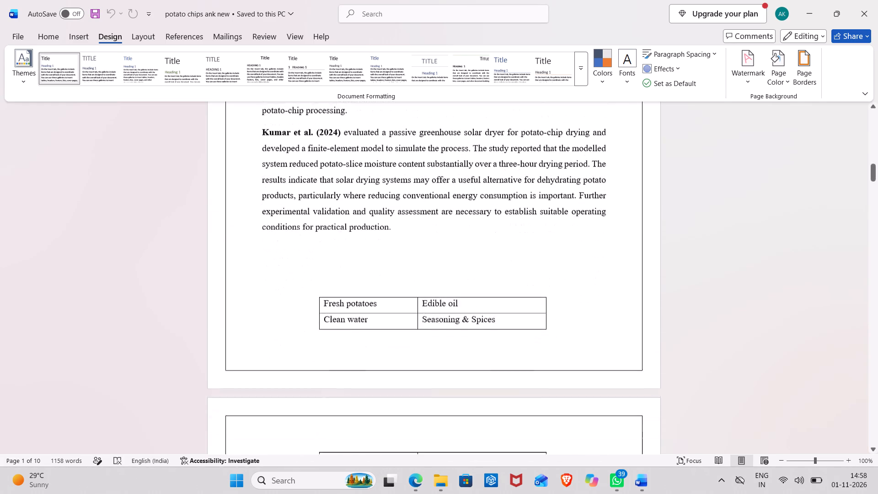
scroll(458, 192, "down", 1)
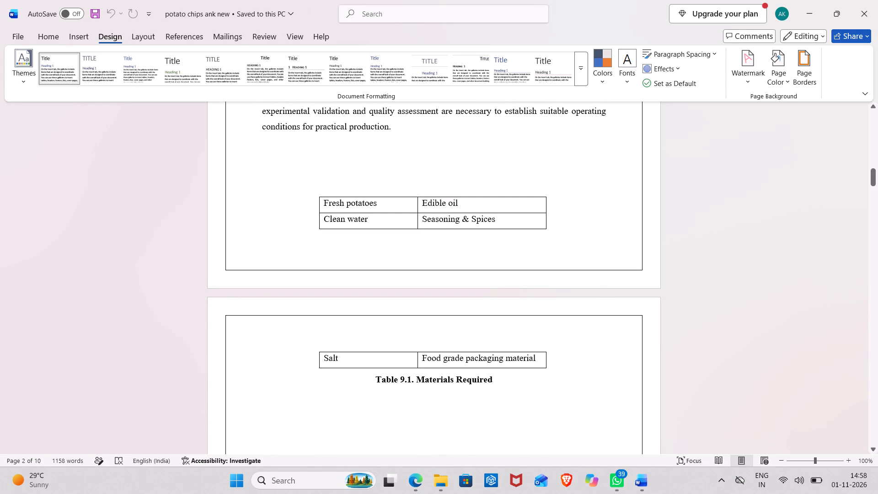
scroll(310, 188, "up", 2)
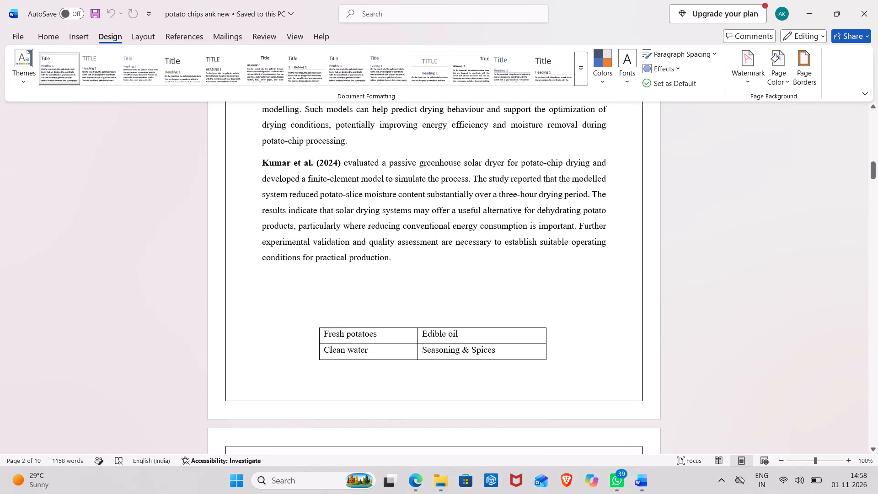
Try to rejoin the split materials table by deleting blank characters beside its Salt row, above the Table 9.1 caption.
left_click(311, 333)
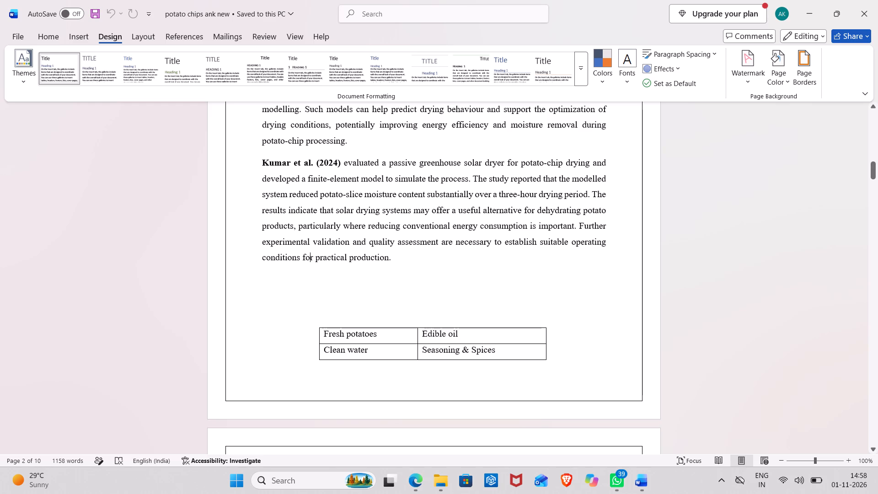
scroll(347, 463, "down", 2)
left_click(311, 322)
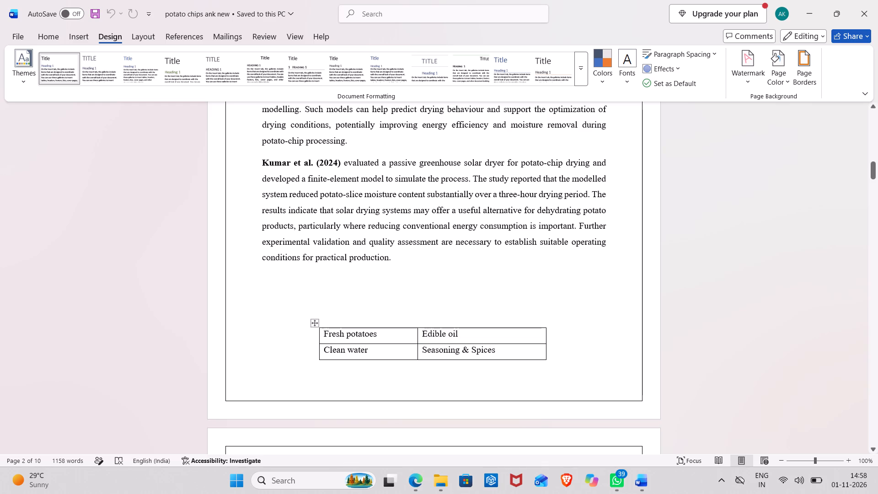
left_click(395, 264)
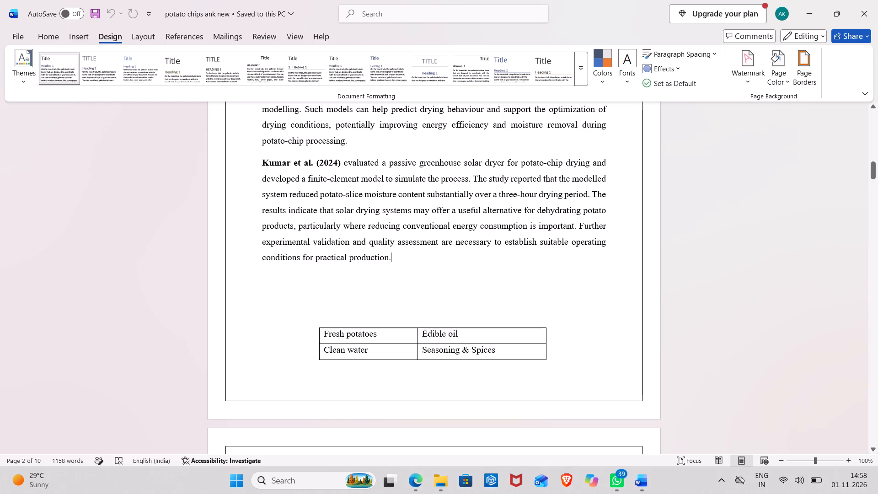
left_click(317, 326)
left_click(318, 332)
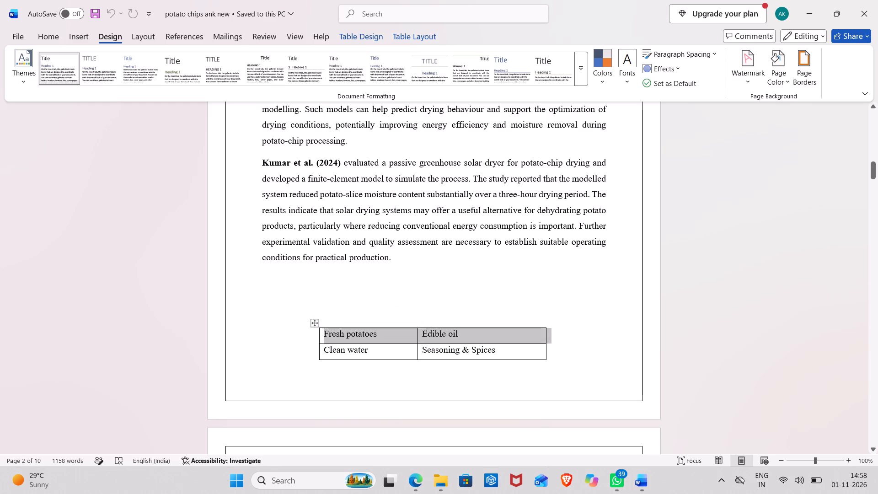
left_click(371, 385)
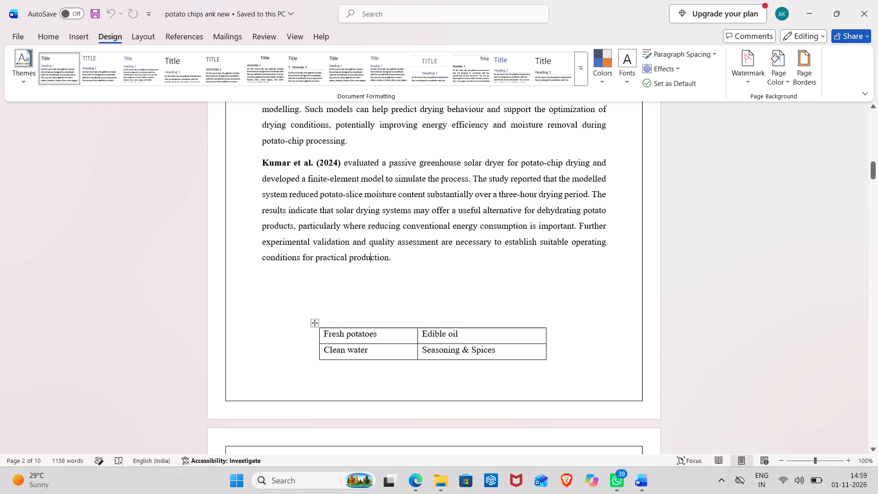
scroll(408, 347, "down", 2)
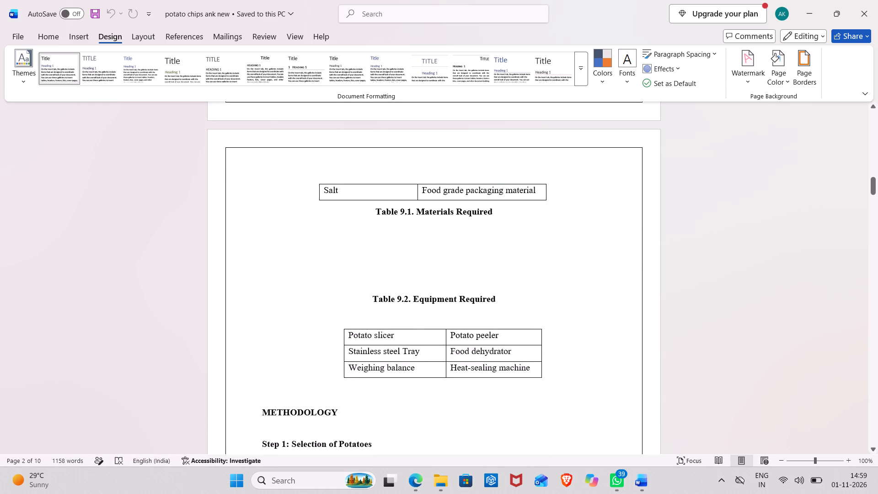
left_click(557, 199)
key("BackSpace")
key("BackSpace")
key("BackSpace")
Continue trying to rejoin the split materials table by deleting blank characters near its Salt row above the Table 9.1 caption.
key("BackSpace")
key("BackSpace")
key("BackSpace")
key("BackSpace")
Review the potato chips report's layout from the methodology steps to the Fig 9.2 pictorial flow-sheet, then back to the ACTIVITY 9 title.
scroll(557, 199, "down", 5)
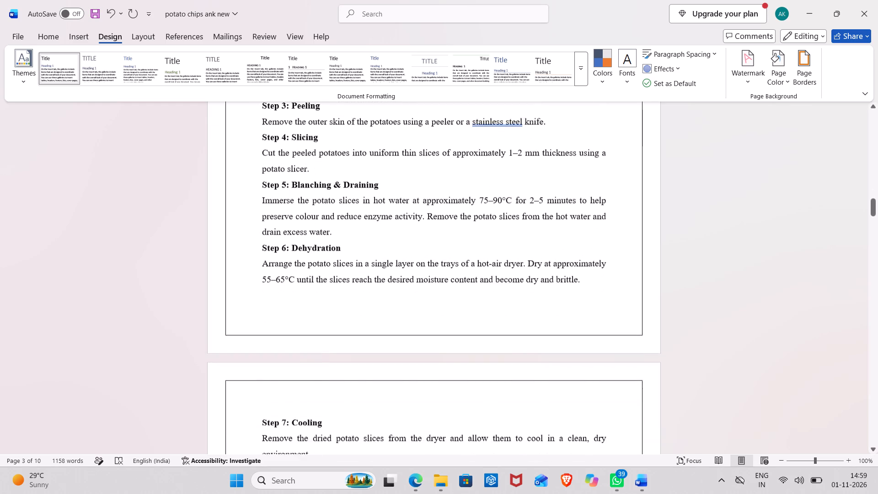
scroll(557, 199, "down", 4)
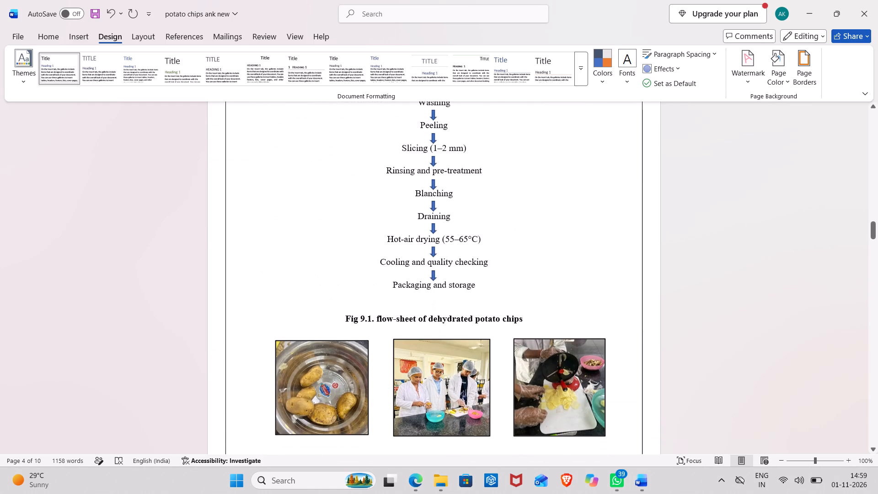
scroll(557, 199, "down", 1)
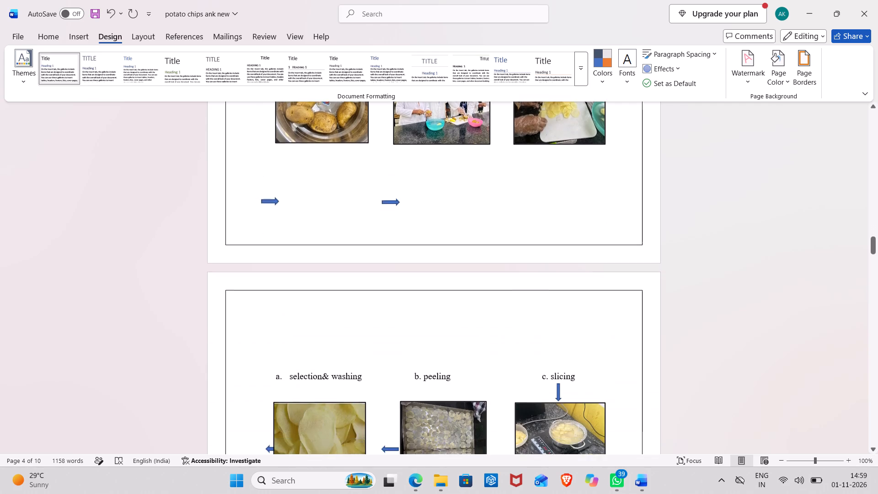
scroll(557, 199, "down", 1)
scroll(557, 199, "up", 2)
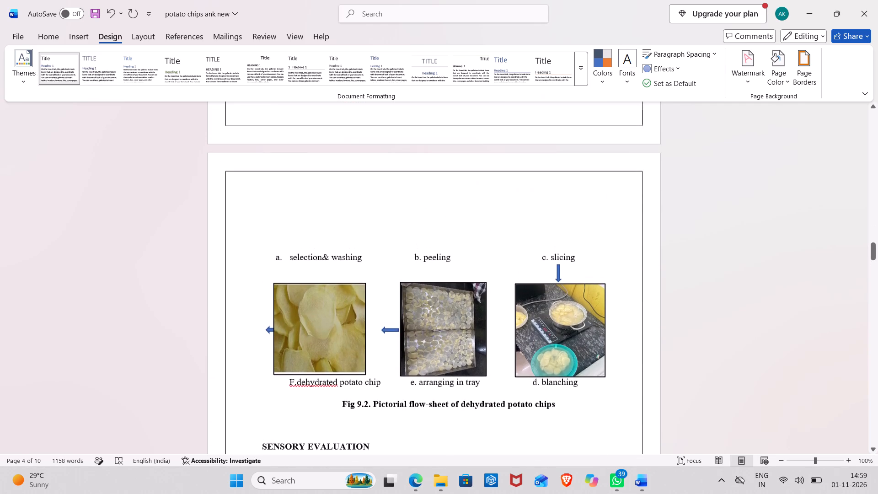
scroll(557, 199, "up", 15)
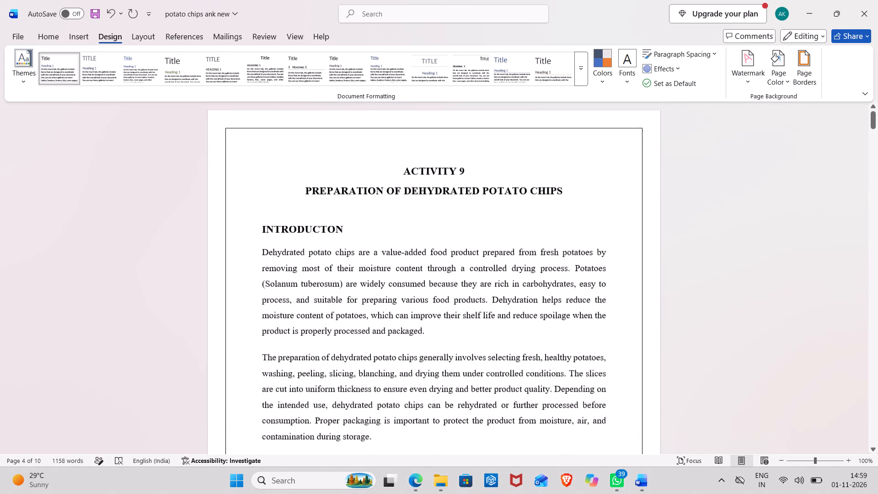
Examine the report's page layout from the introduction through sensory evaluation and cost analysis to the Fig 9.4 QR code and packaging label pages.
scroll(557, 199, "down", 8)
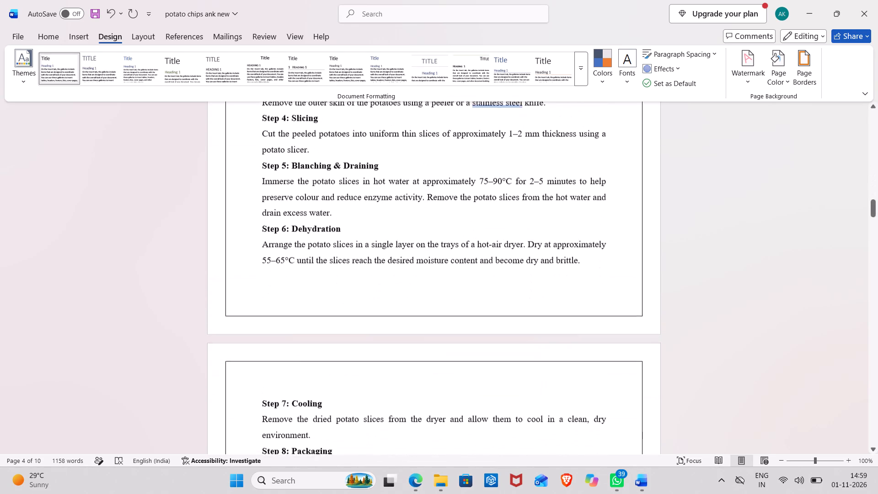
scroll(557, 199, "down", 8)
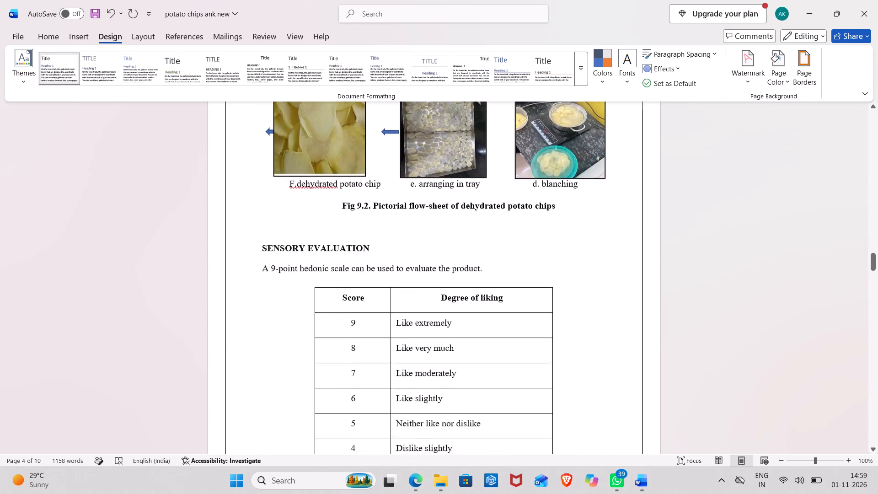
scroll(557, 199, "down", 6)
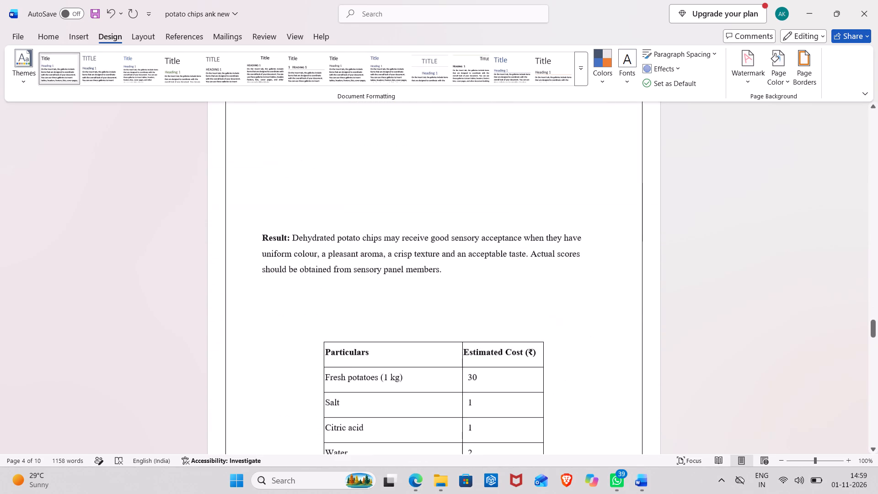
scroll(557, 199, "down", 6)
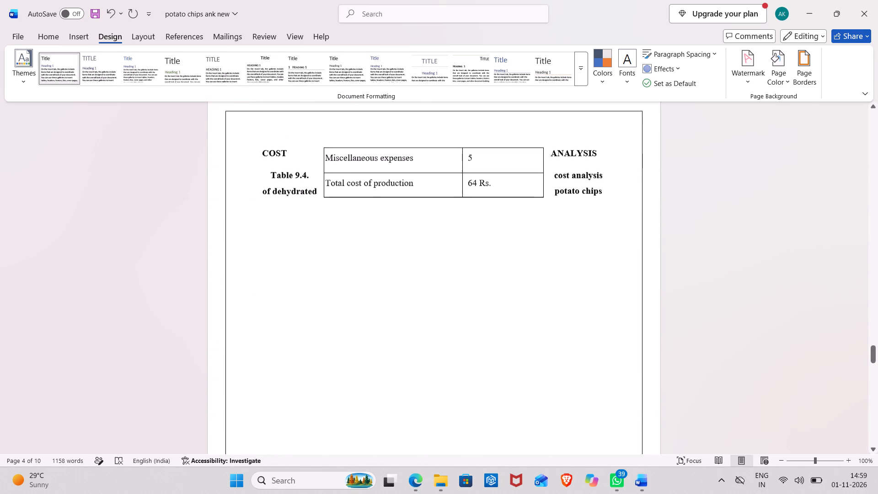
scroll(557, 199, "down", 6)
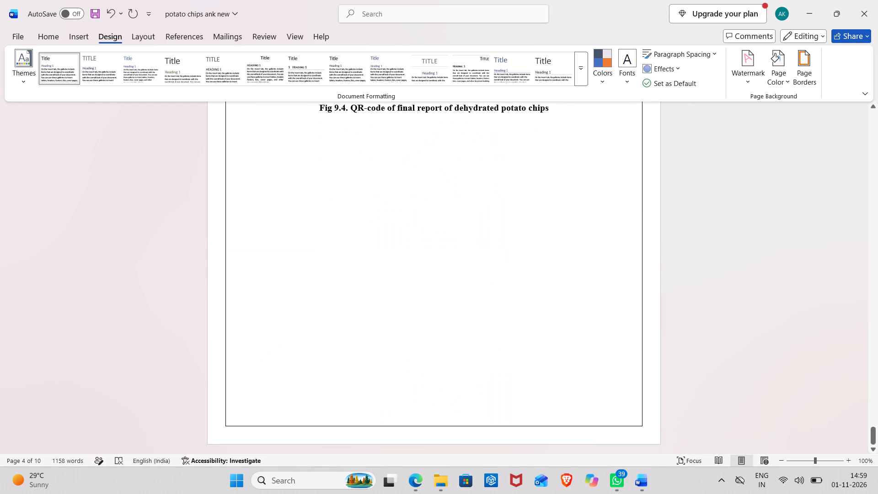
scroll(557, 199, "down", 1)
scroll(557, 199, "up", 6)
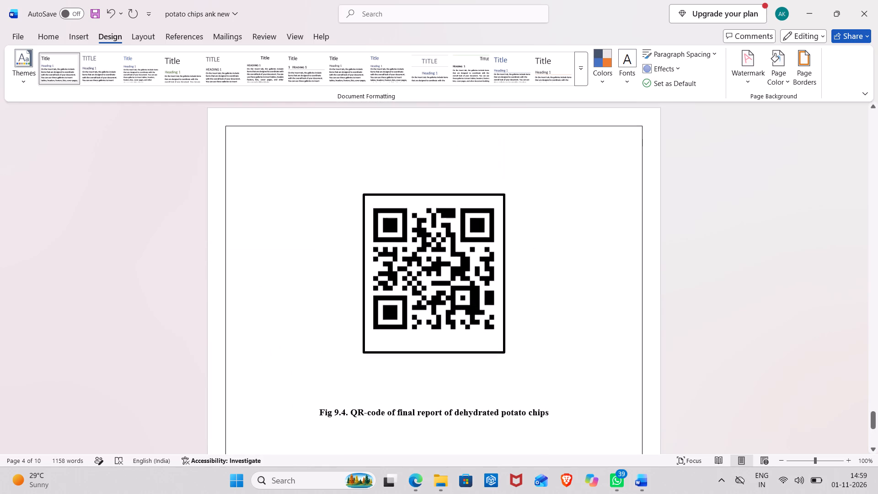
scroll(557, 199, "up", 5)
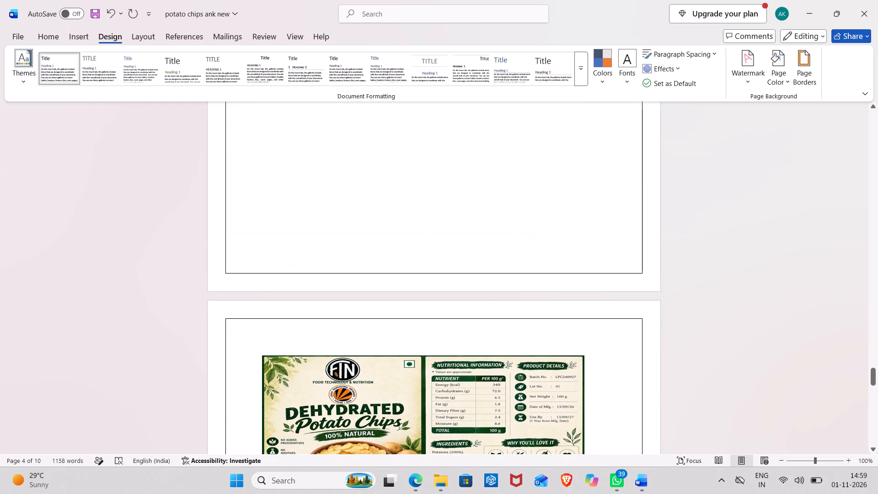
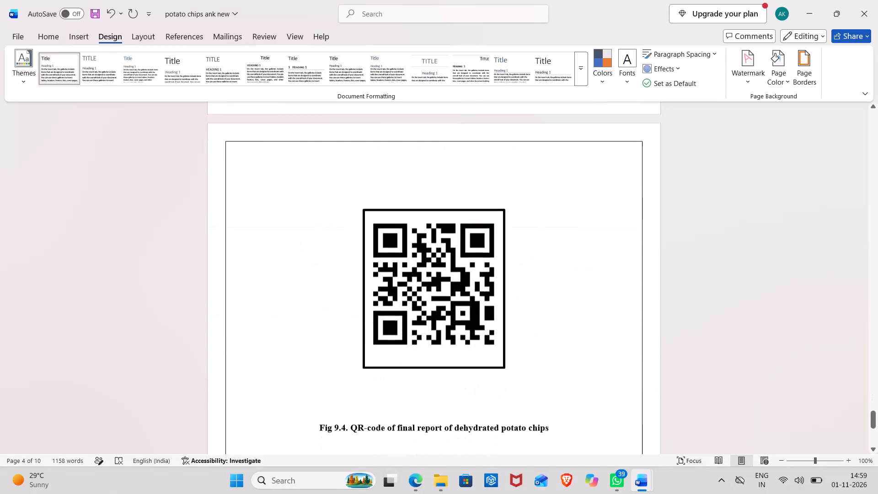
Review the potato chips report's layout backwards from the Fig 9.4 QR code page to the split materials table.
scroll(584, 255, "up", 1)
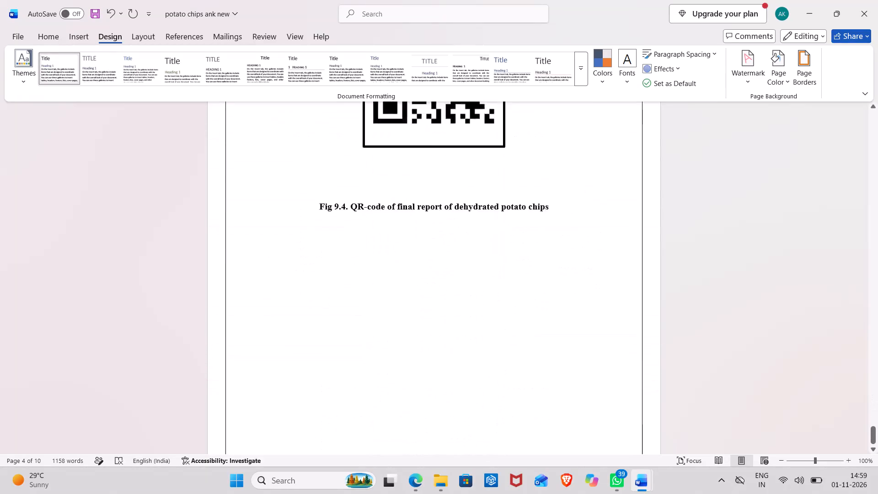
scroll(584, 255, "up", 4)
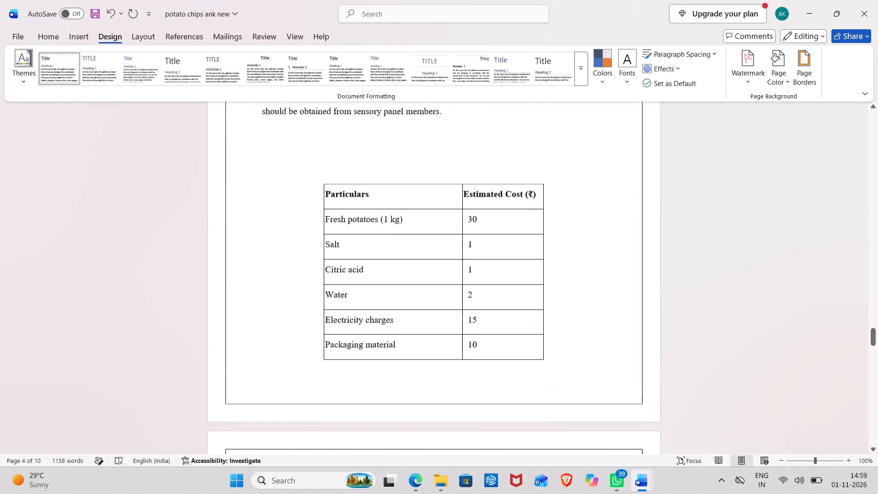
scroll(584, 255, "up", 1)
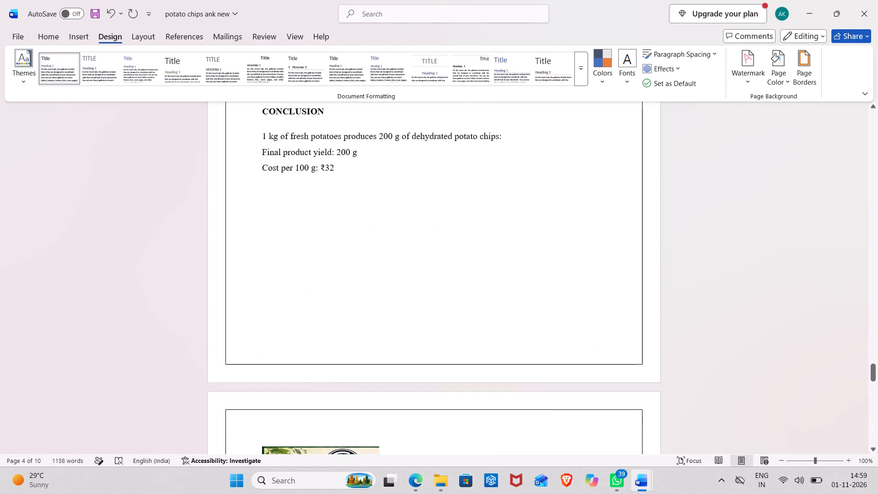
scroll(584, 255, "up", 2)
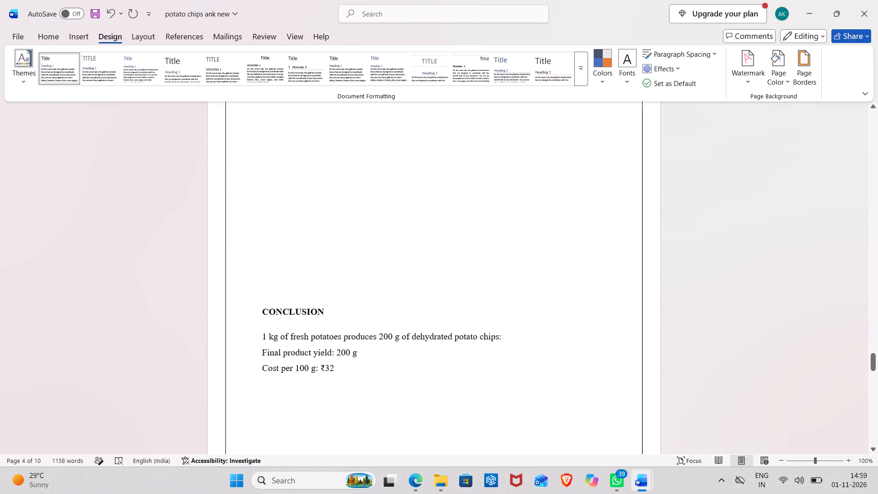
scroll(584, 255, "up", 4)
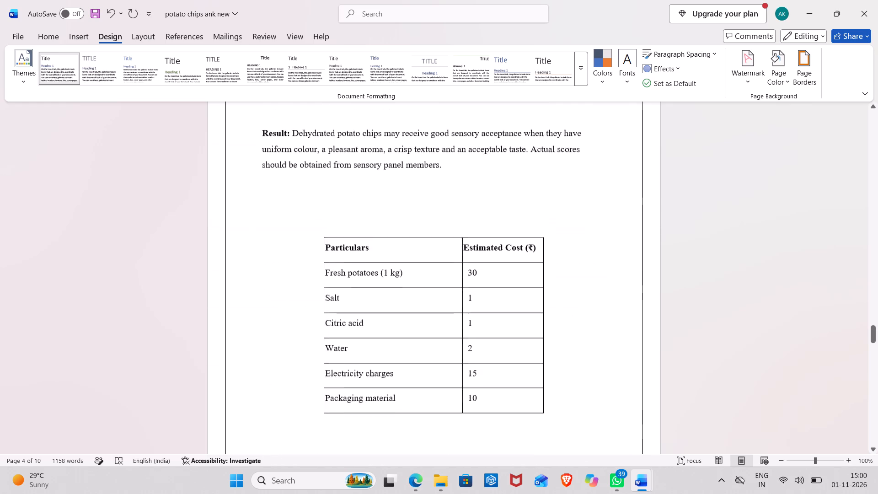
scroll(584, 255, "up", 6)
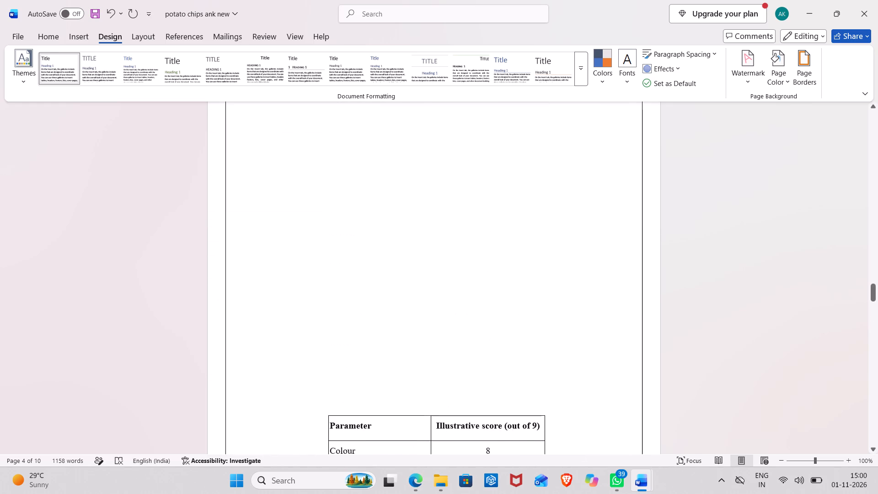
scroll(584, 255, "up", 3)
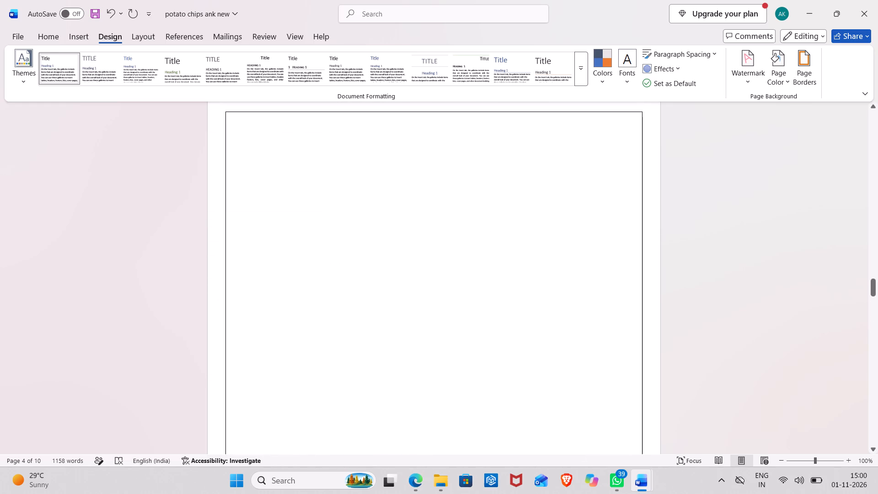
scroll(584, 255, "up", 4)
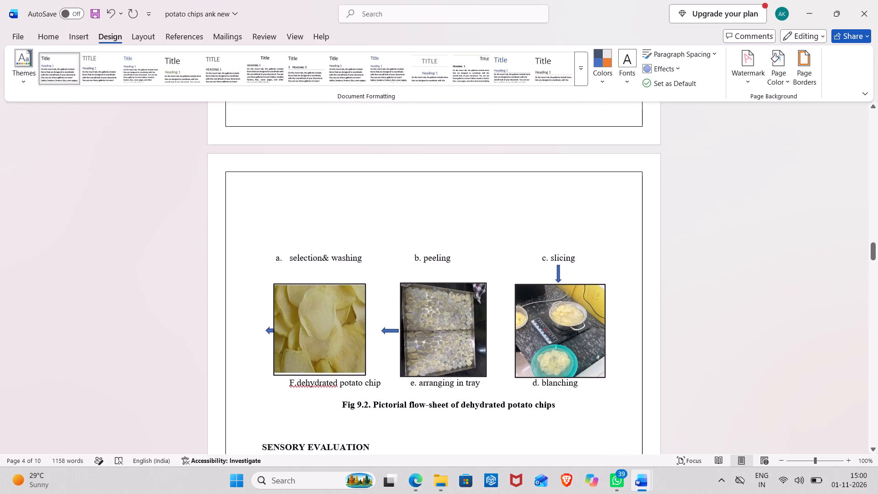
scroll(584, 255, "up", 4)
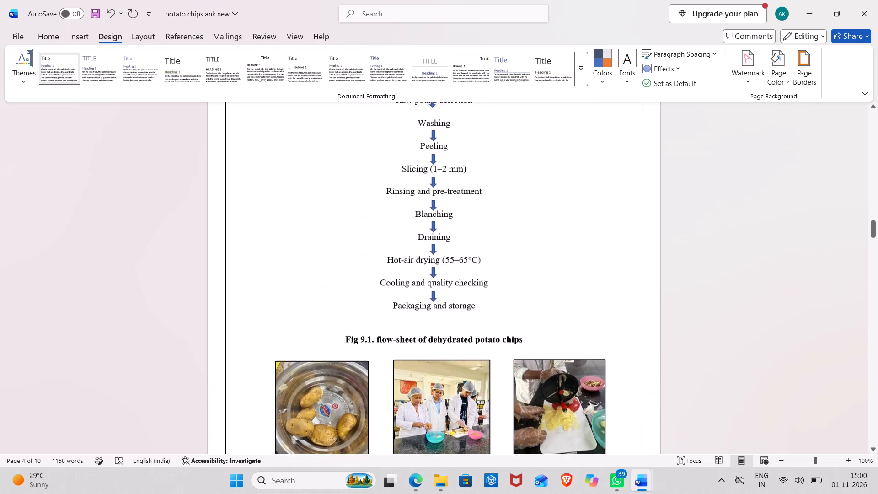
scroll(584, 255, "up", 5)
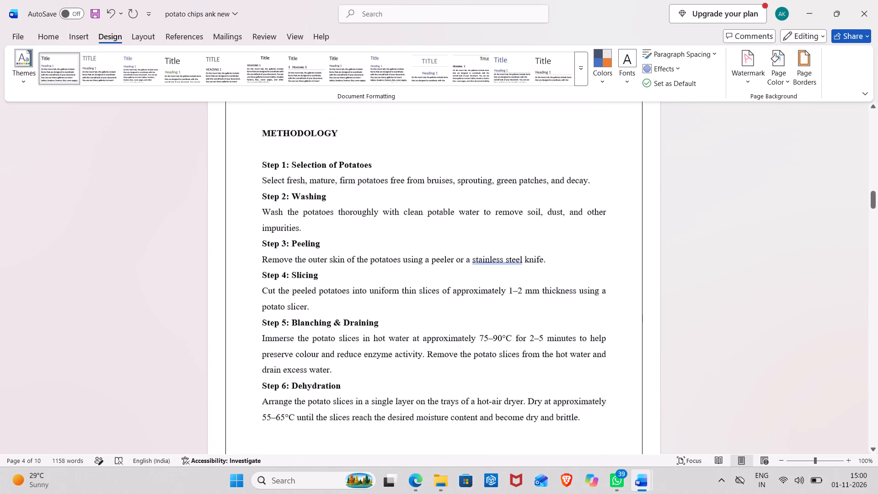
scroll(584, 255, "up", 4)
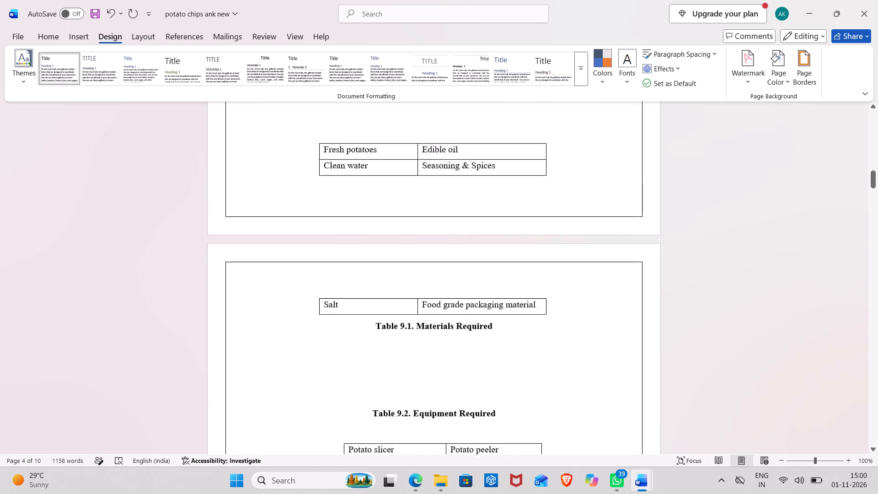
scroll(584, 255, "up", 2)
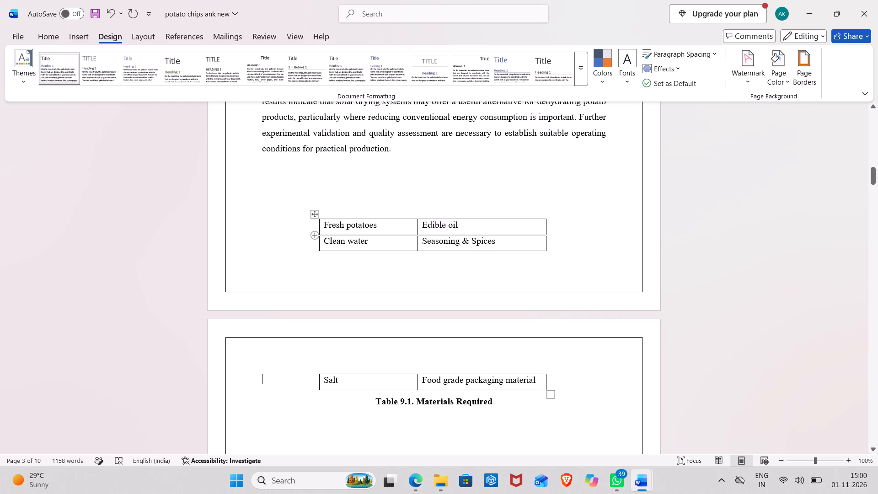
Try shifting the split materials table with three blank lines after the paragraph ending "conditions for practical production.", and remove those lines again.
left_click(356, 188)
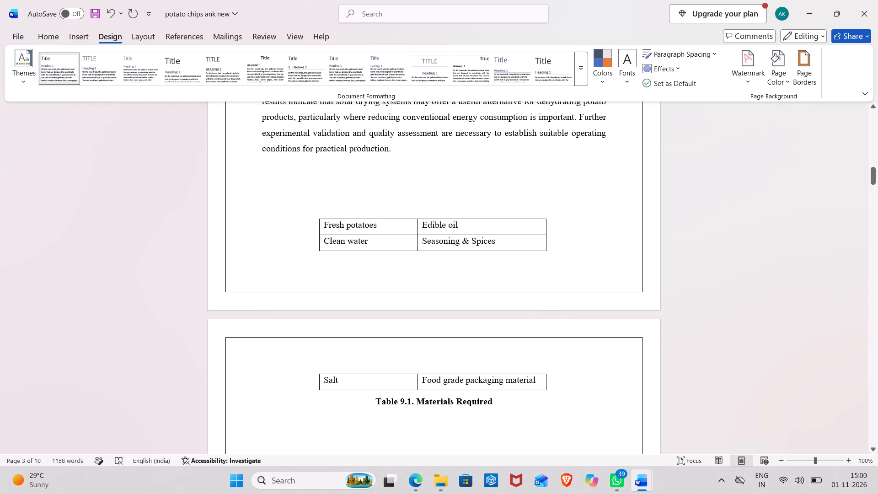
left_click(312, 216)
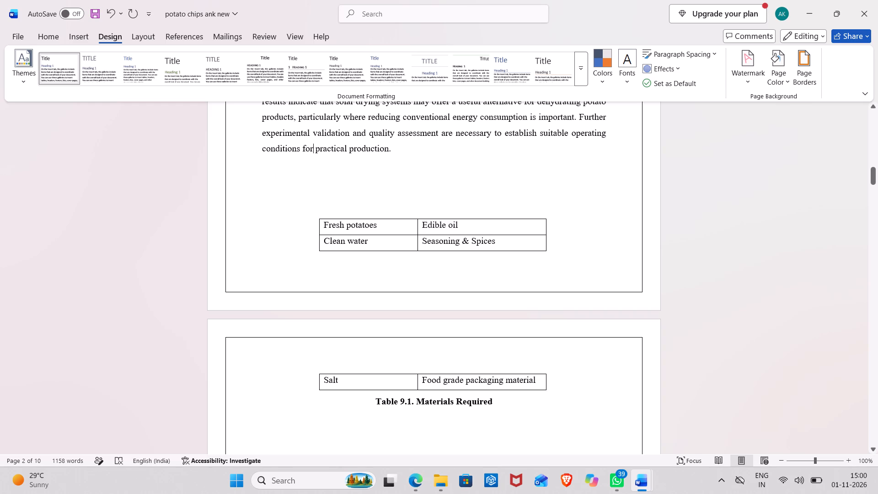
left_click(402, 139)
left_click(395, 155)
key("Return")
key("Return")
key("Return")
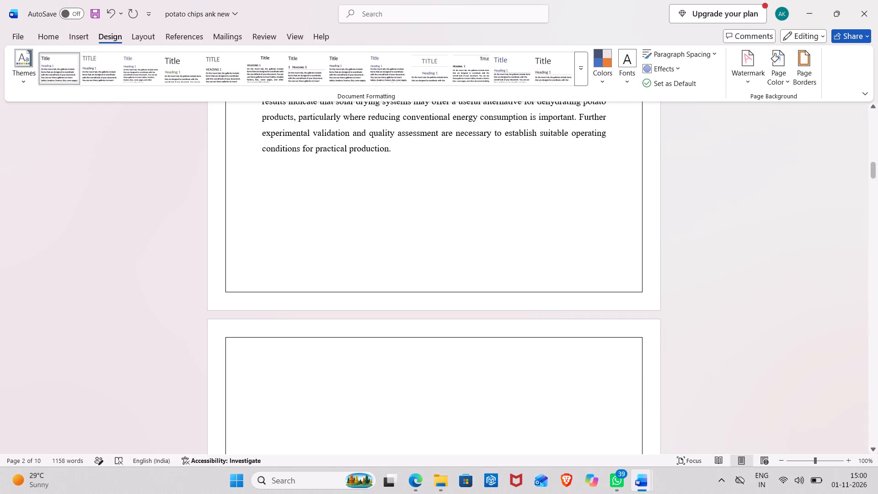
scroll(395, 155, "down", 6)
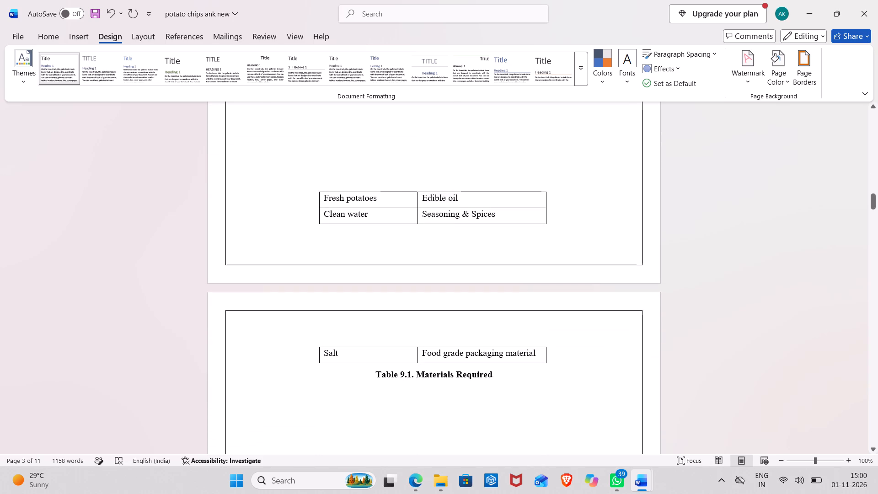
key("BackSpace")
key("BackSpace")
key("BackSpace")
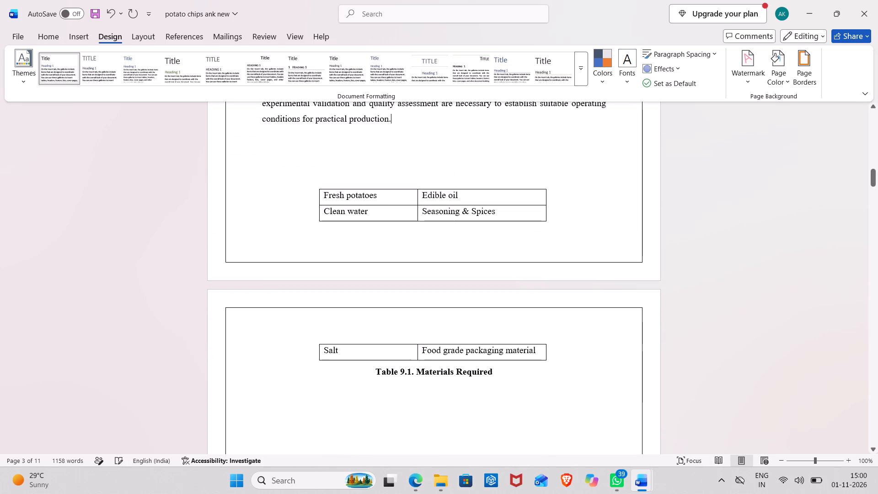
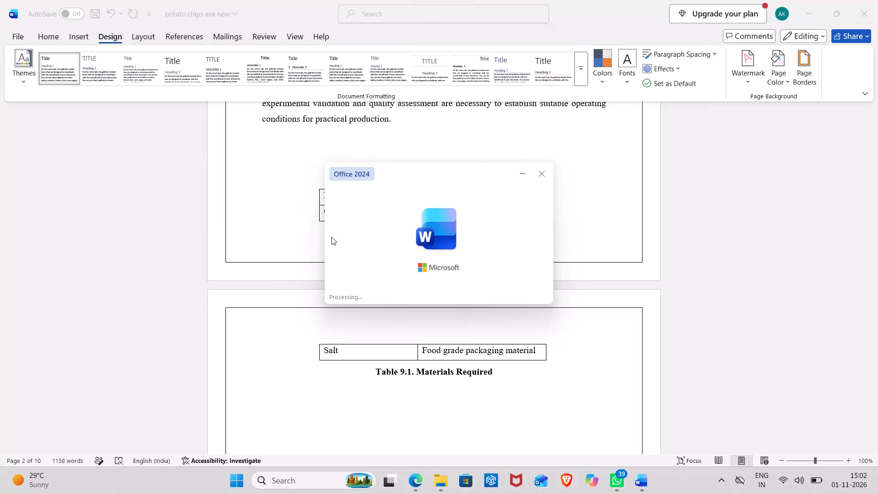
Review the moringa final report from the literature review through the Table 11.1 materials table to the first methodology steps.
scroll(395, 255, "down", 3)
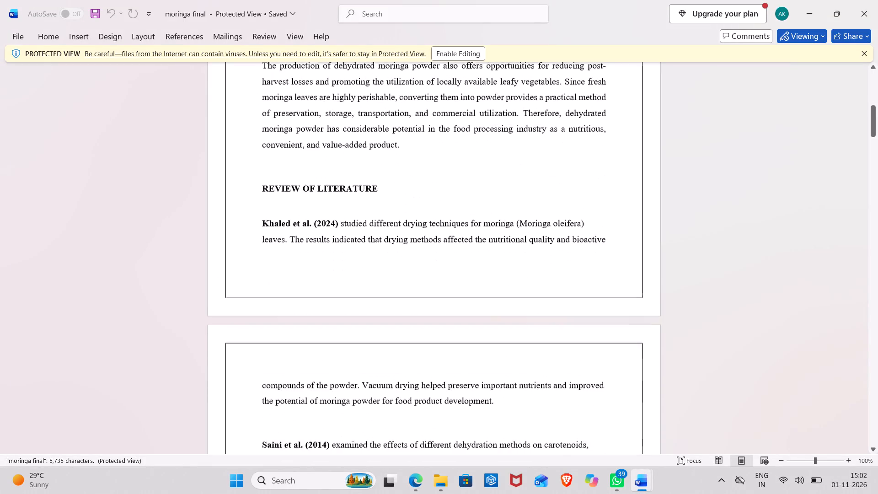
scroll(395, 255, "down", 2)
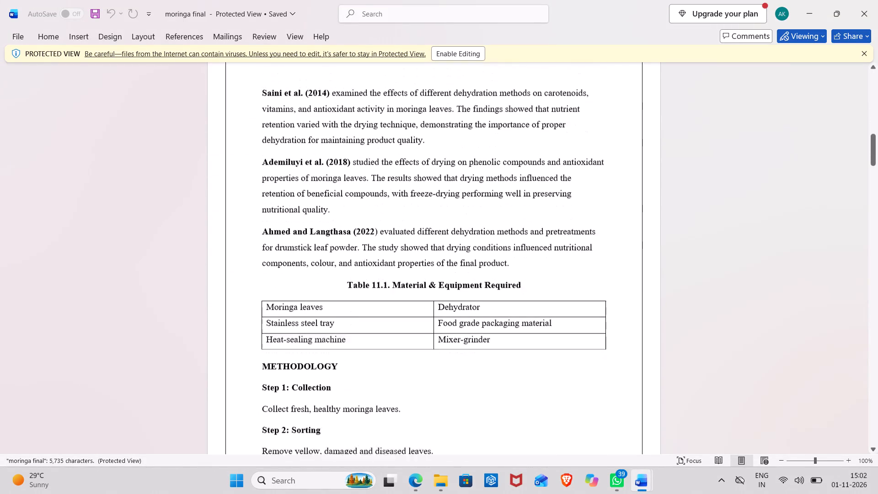
scroll(395, 255, "down", 2)
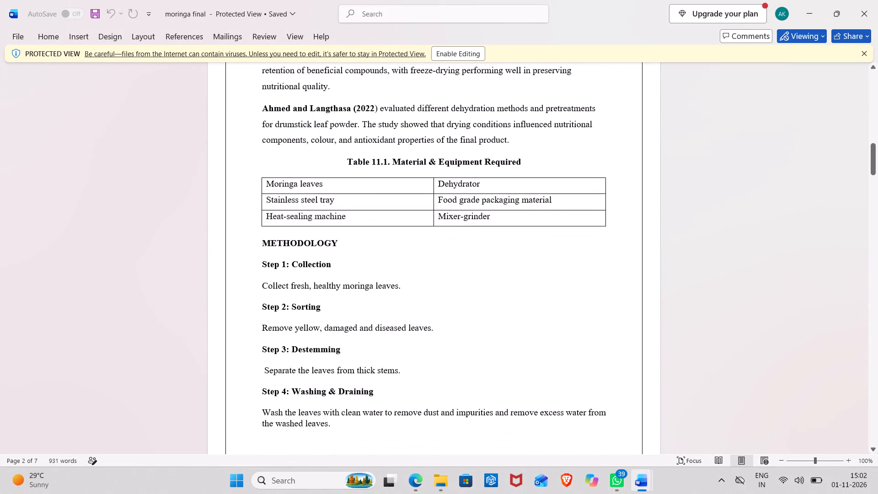
Review the protected "moringa final" report from the Table 11.1 materials table through the methodology to the flow-sheet and its caption.
scroll(395, 255, "down", 2)
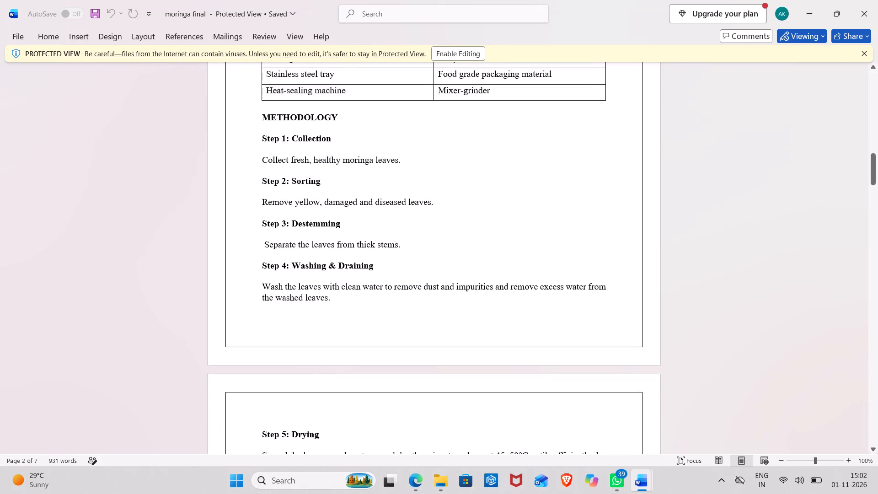
scroll(395, 255, "down", 4)
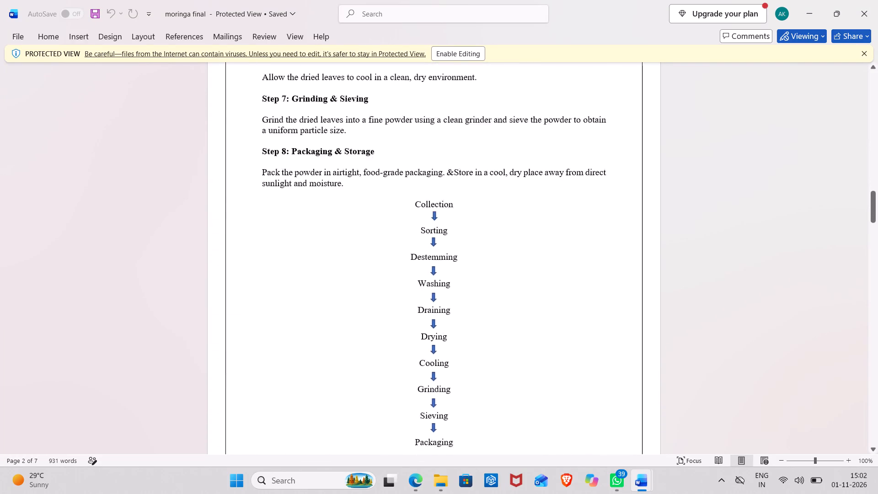
scroll(395, 255, "down", 4)
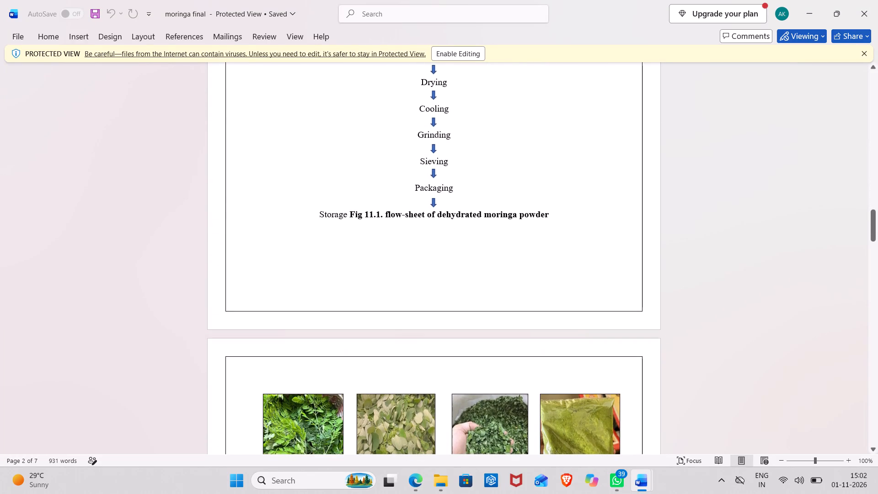
scroll(395, 255, "down", 1)
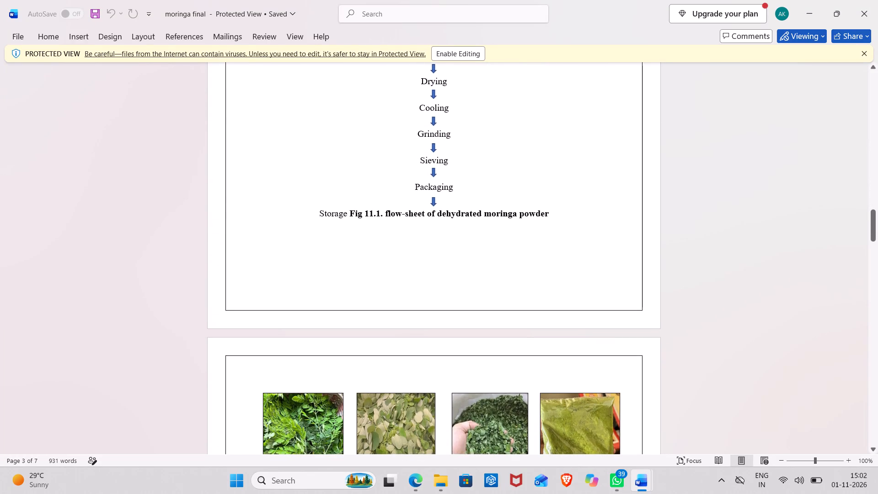
scroll(395, 255, "down", 1)
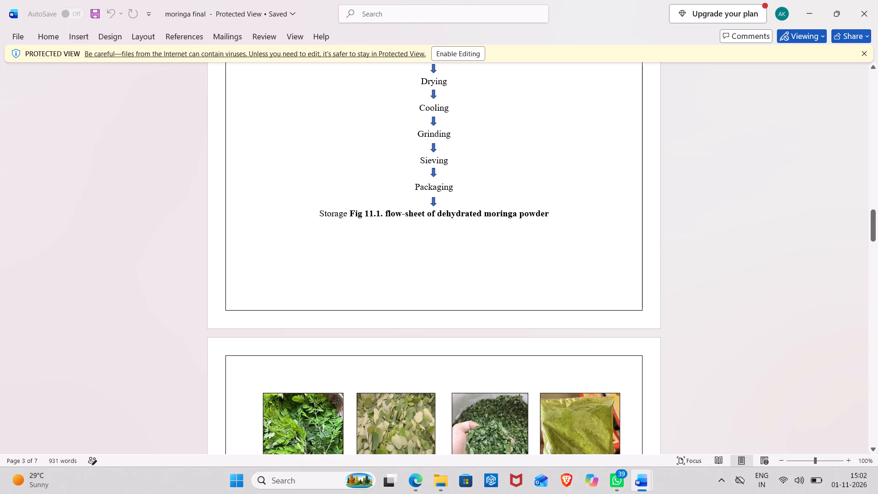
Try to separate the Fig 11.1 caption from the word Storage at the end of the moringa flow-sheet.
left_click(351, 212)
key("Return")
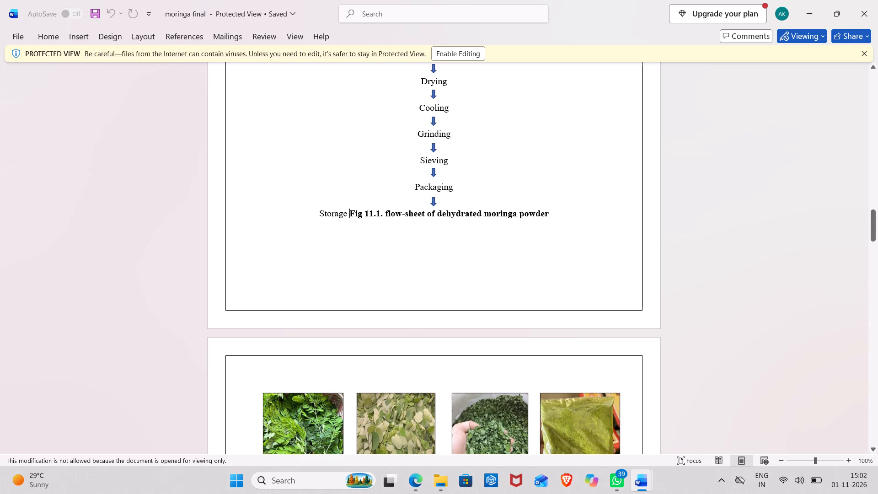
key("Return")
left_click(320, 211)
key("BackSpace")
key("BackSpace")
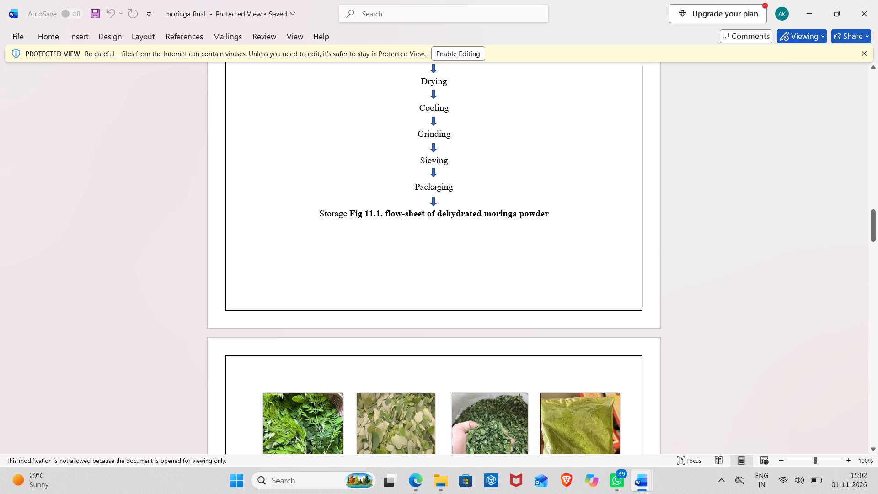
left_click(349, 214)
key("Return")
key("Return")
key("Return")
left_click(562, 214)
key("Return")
Enable editing for the protected "moringa final" document.
left_click(468, 54)
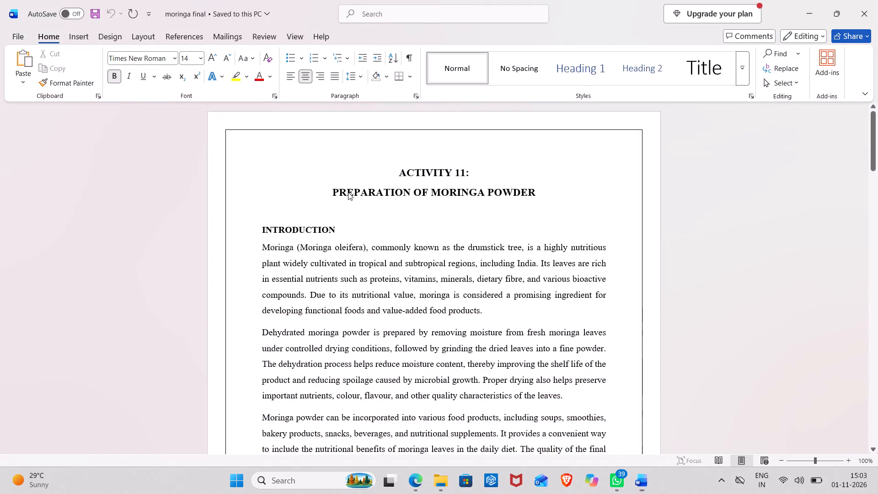
Put the "Fig 11.1. flow-sheet of dehydrated moringa powder" caption on its own line below Storage.
scroll(363, 242, "down", 15)
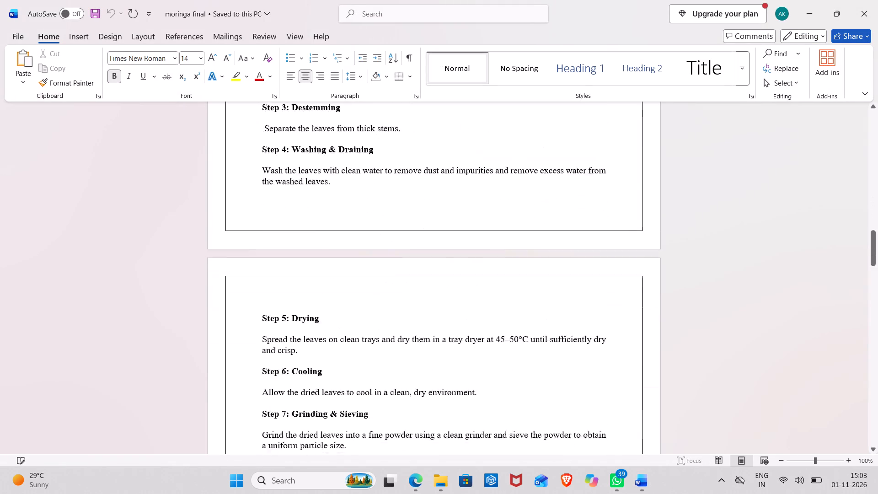
scroll(363, 242, "down", 2)
scroll(363, 242, "up", 8)
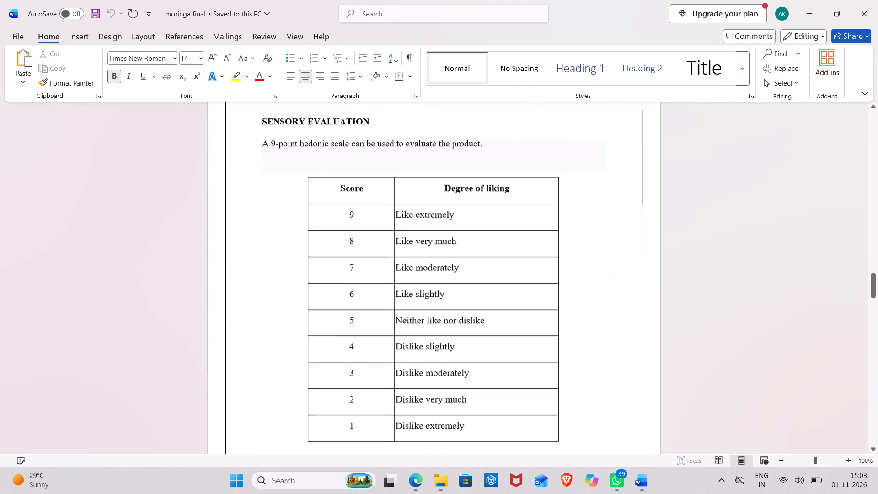
scroll(363, 242, "up", 3)
scroll(363, 242, "down", 2)
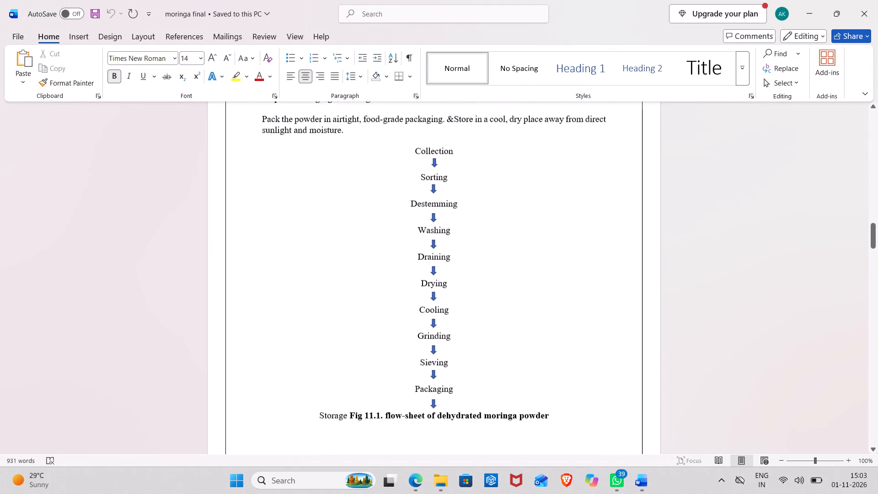
scroll(363, 242, "down", 1)
left_click(349, 393)
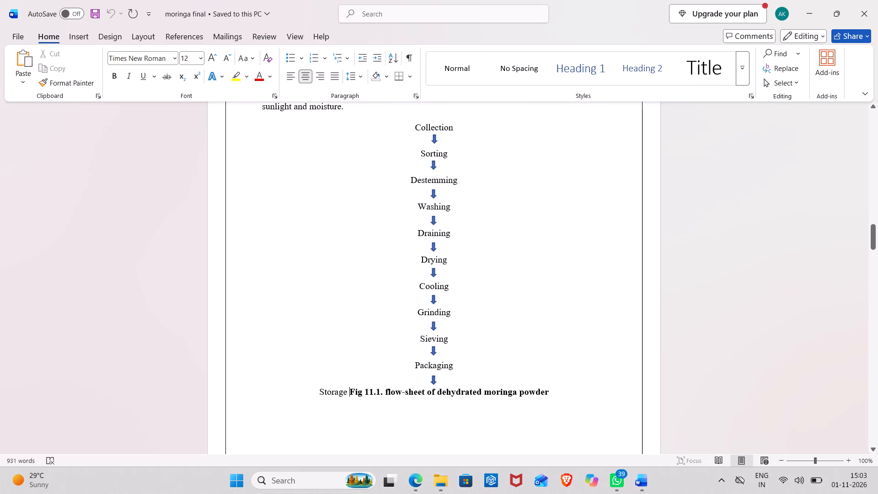
key("Return")
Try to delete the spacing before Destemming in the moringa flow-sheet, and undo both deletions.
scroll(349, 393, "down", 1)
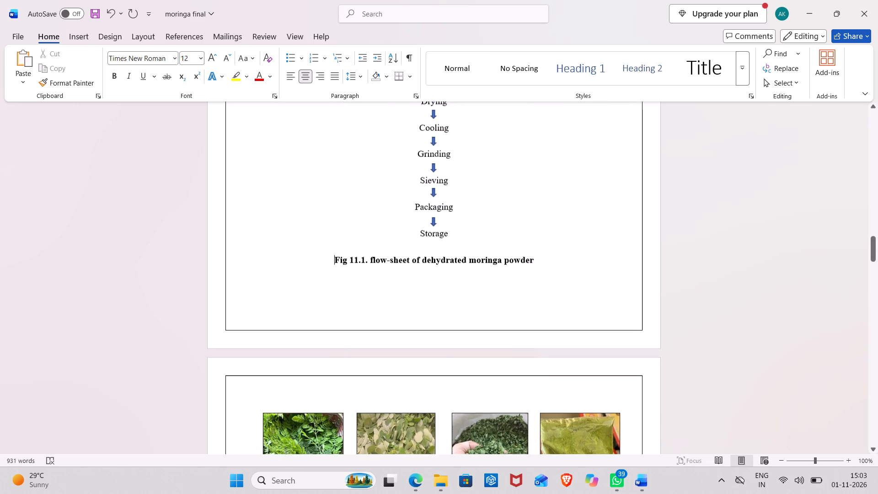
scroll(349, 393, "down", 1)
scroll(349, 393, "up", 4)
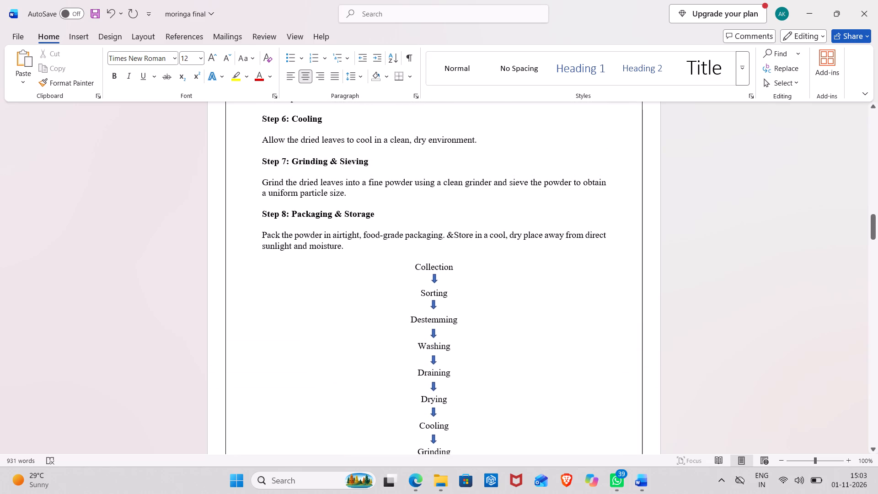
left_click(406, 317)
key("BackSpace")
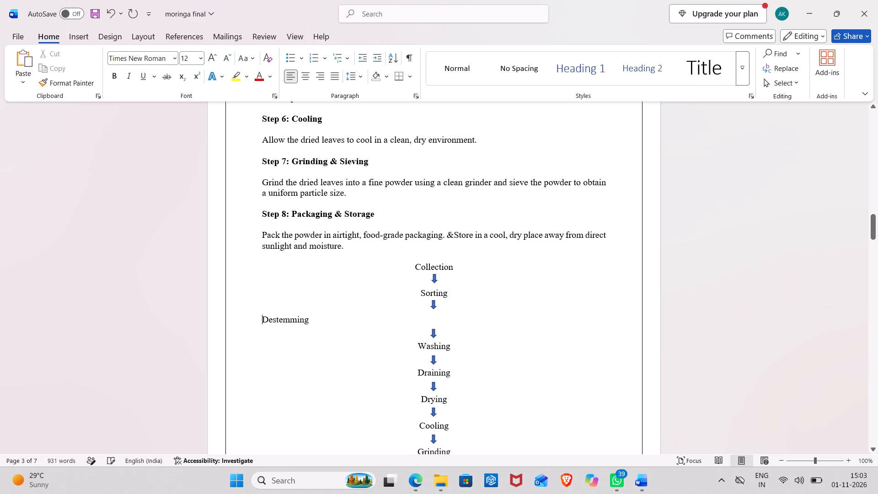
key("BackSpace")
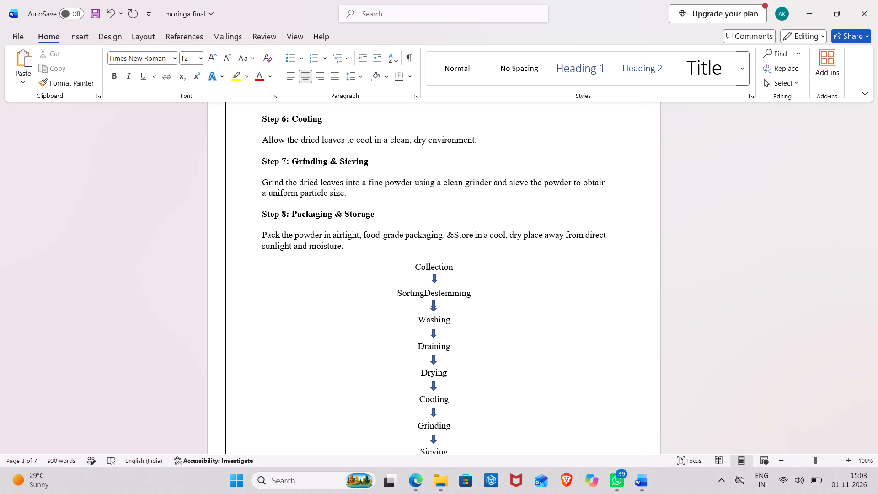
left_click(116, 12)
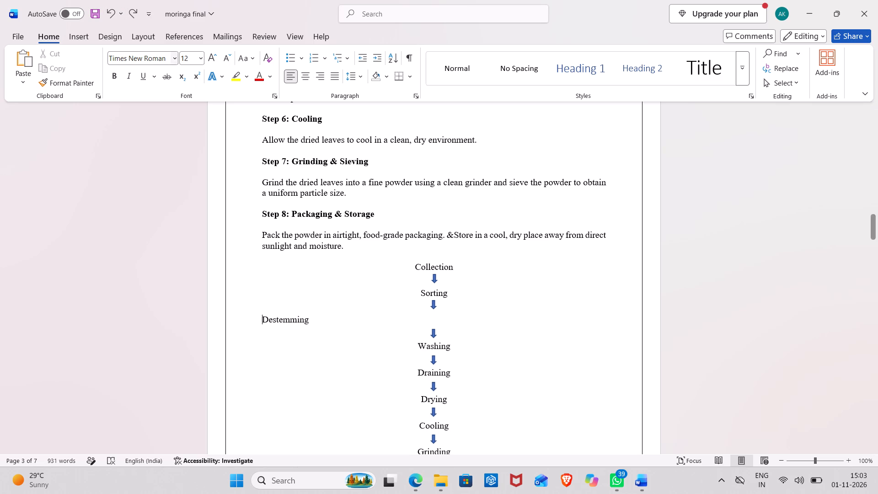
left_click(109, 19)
Review the rest of the moringa report, from the flow-sheet through sensory evaluation, cost analysis and product label to the references.
scroll(259, 308, "down", 1)
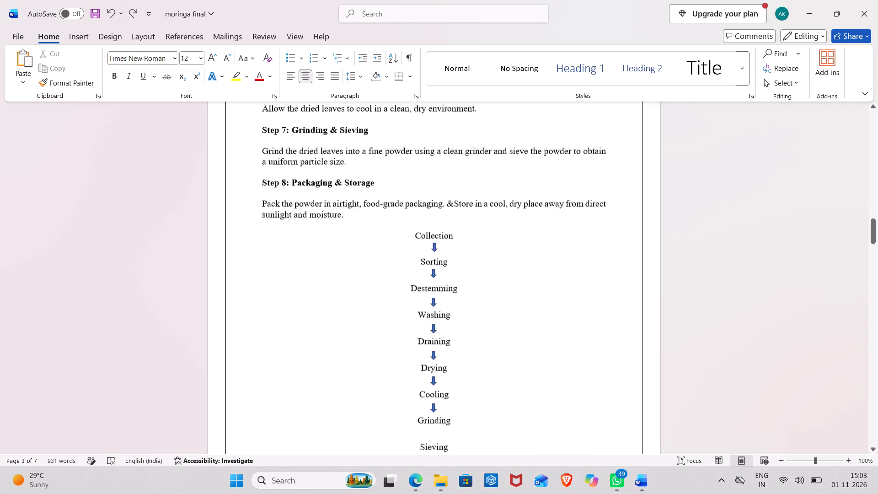
scroll(259, 308, "down", 4)
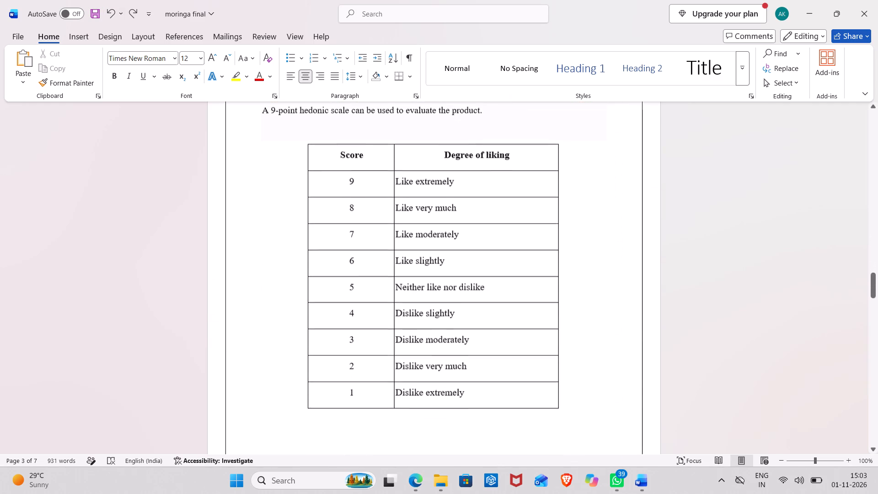
scroll(259, 308, "down", 4)
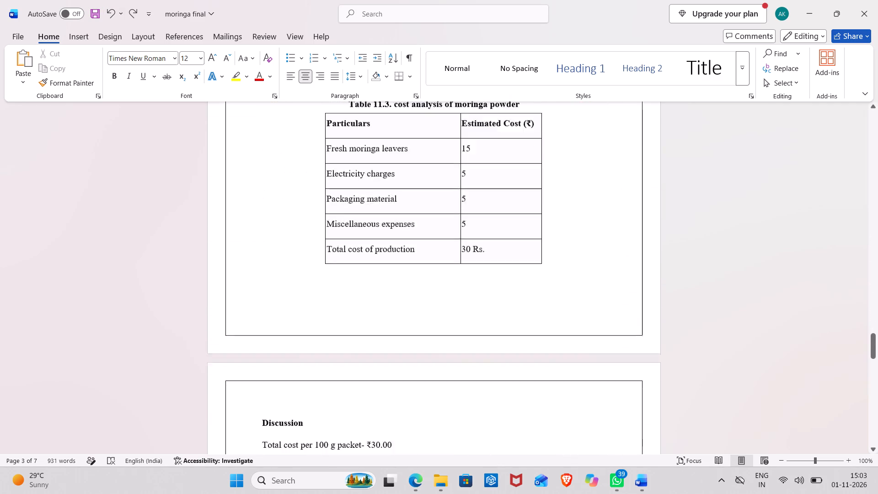
scroll(259, 308, "down", 5)
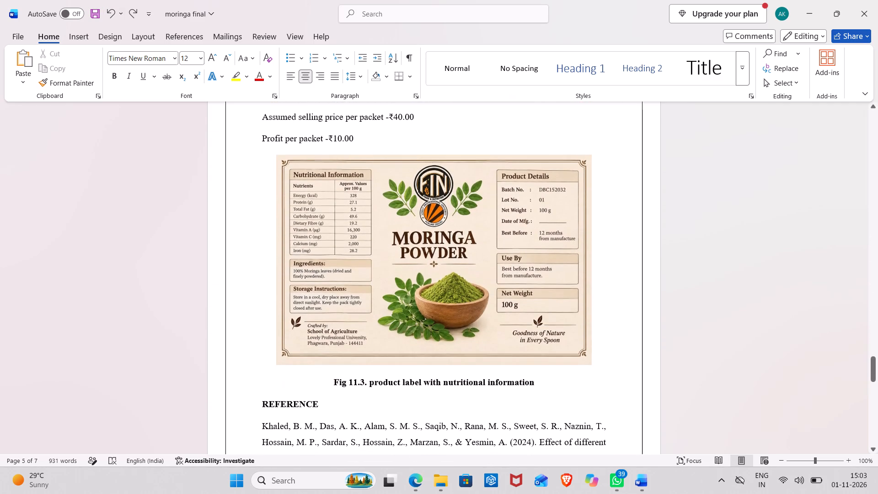
scroll(259, 308, "down", 1)
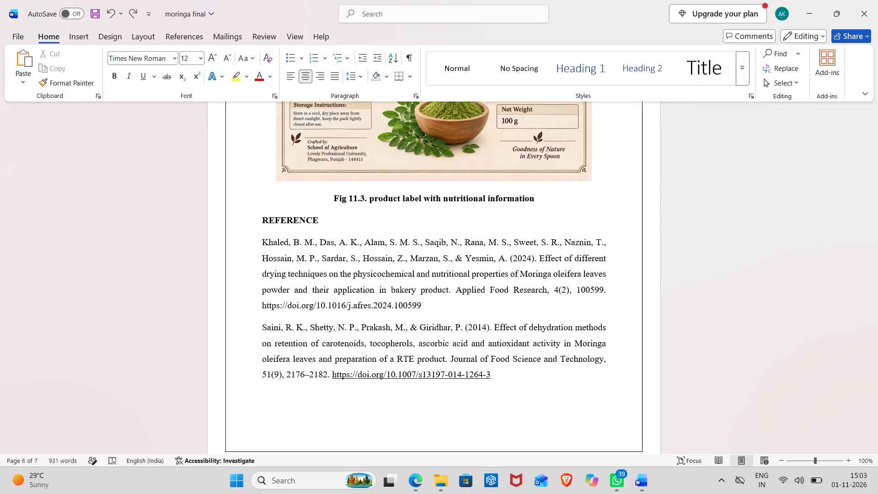
Return to the "potato chips ank new" document and check its layout from the split materials table through the flow-sheets to sensory evaluation.
left_click(816, 3)
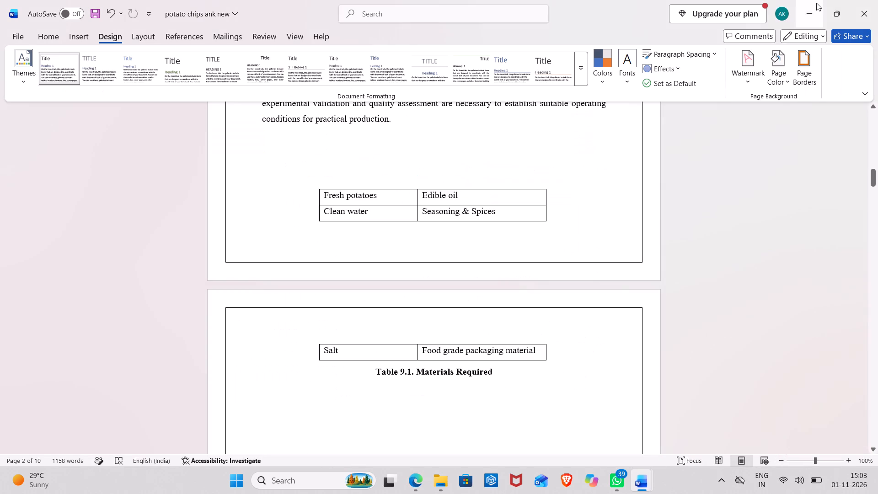
scroll(457, 216, "up", 2)
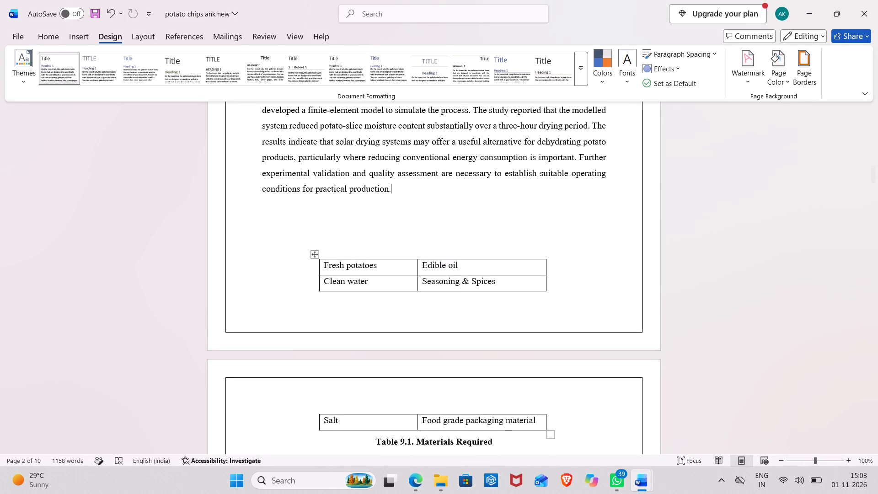
scroll(457, 216, "down", 6)
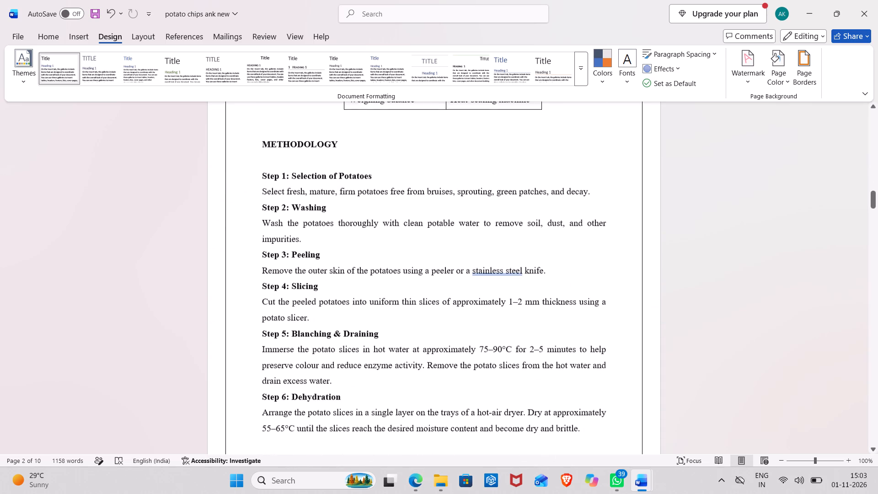
scroll(457, 216, "down", 6)
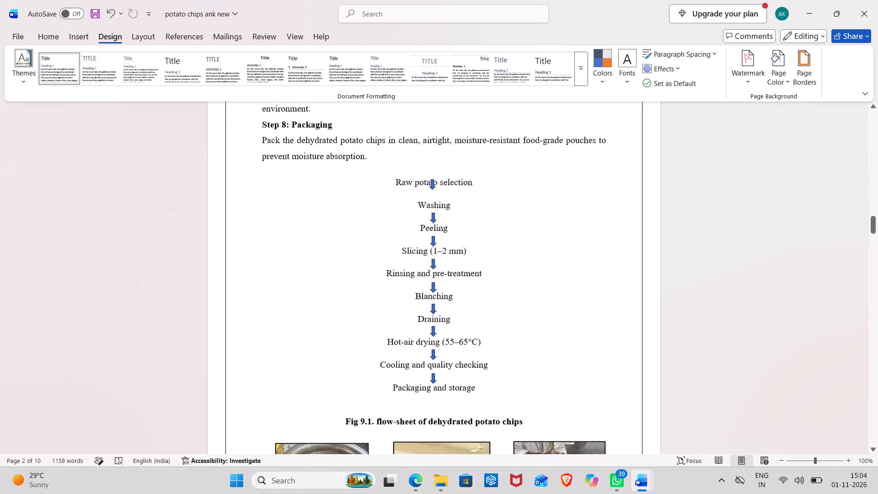
scroll(457, 216, "down", 6)
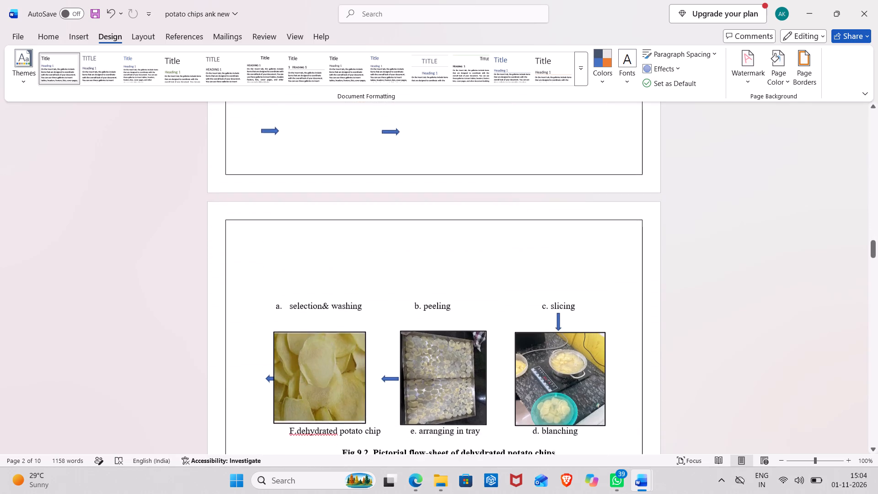
scroll(457, 216, "down", 5)
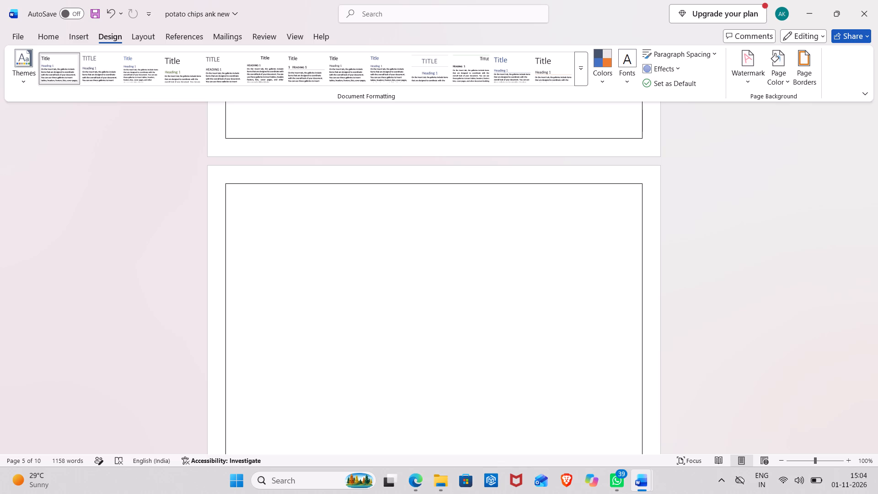
scroll(457, 216, "up", 4)
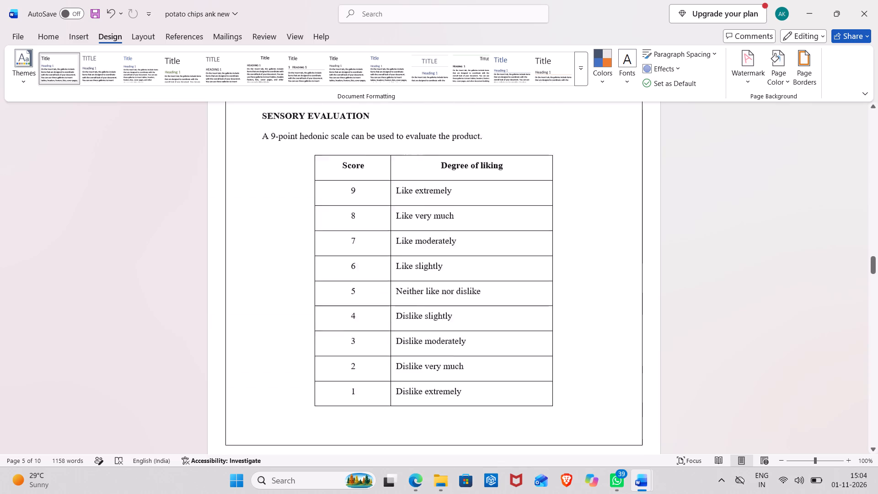
scroll(457, 216, "up", 5)
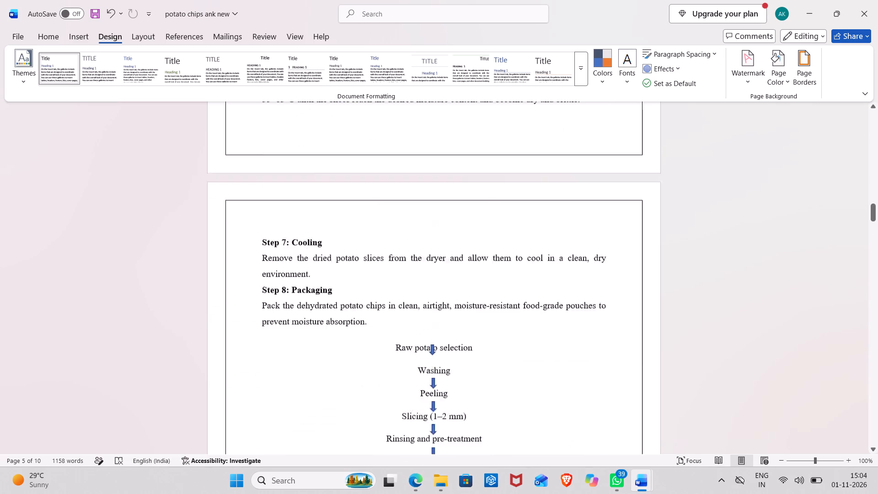
Check the "potato chips ank new" layout from the blanching and dehydration steps through the flow-sheet and its caption.
scroll(457, 216, "up", 1)
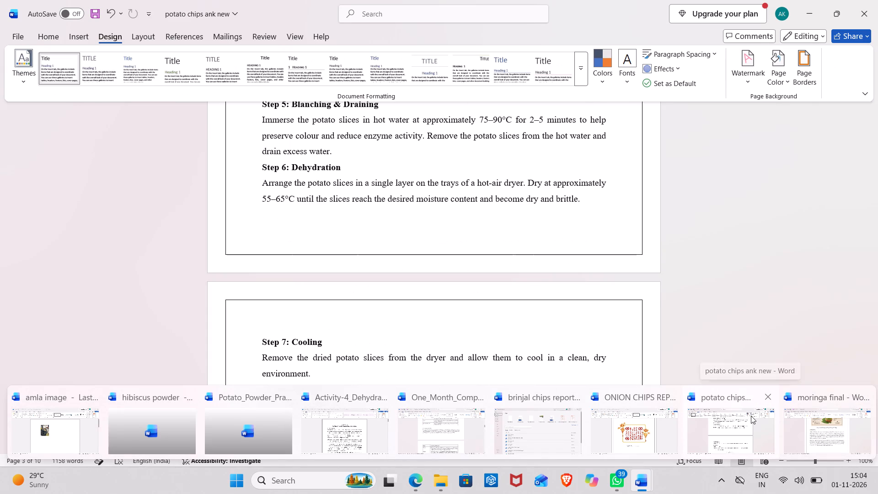
left_click(749, 419)
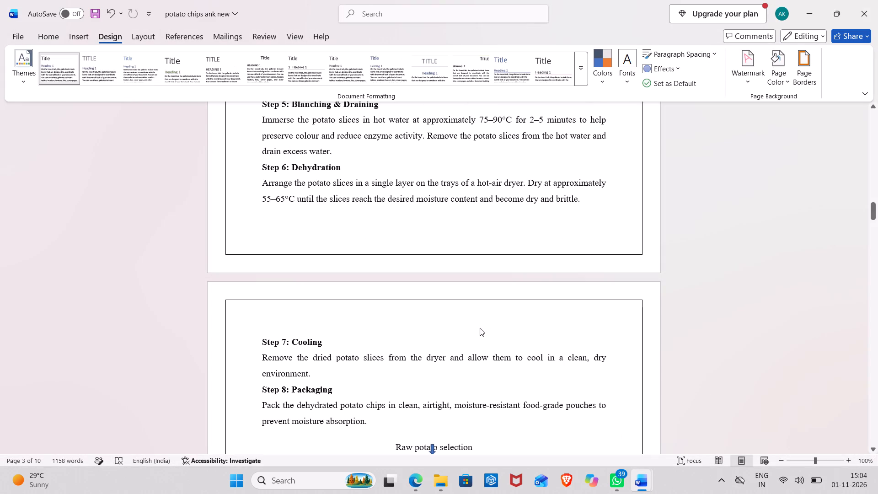
scroll(480, 328, "down", 3)
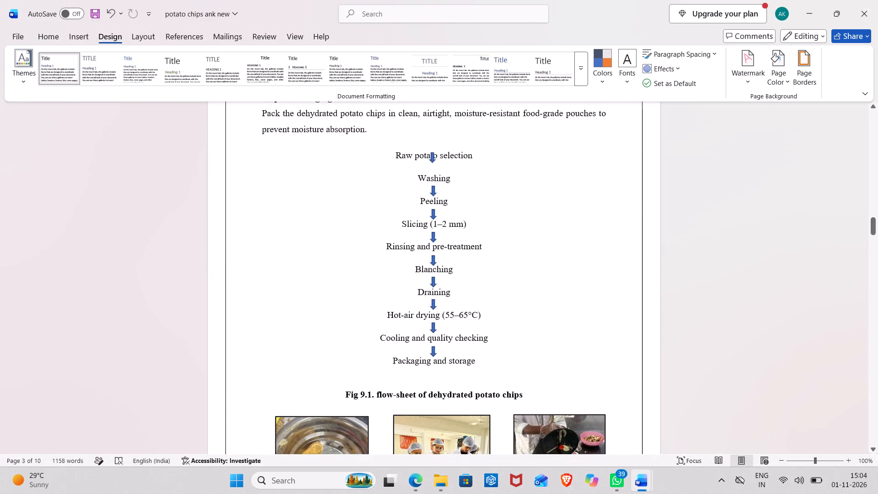
scroll(480, 328, "down", 2)
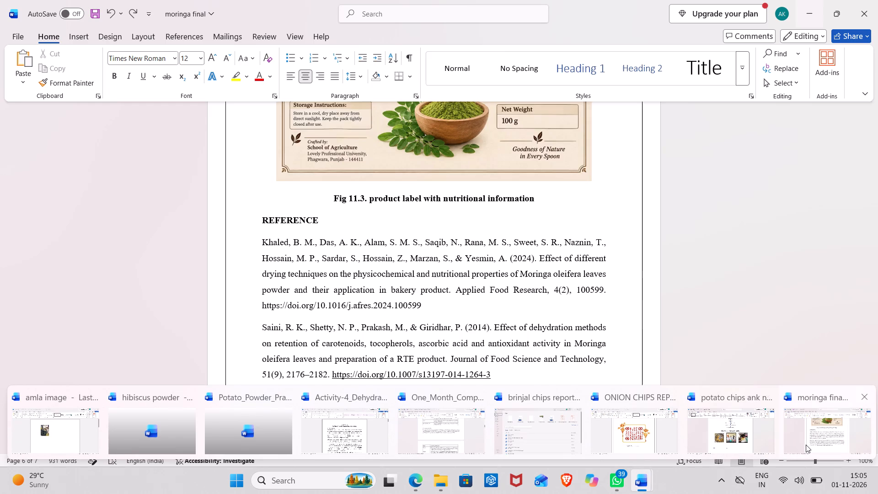
In the "moringa final" document, try to indent the second line of the first reference, starting at "Hossain", with five spaces.
left_click(806, 445)
scroll(524, 327, "down", 4)
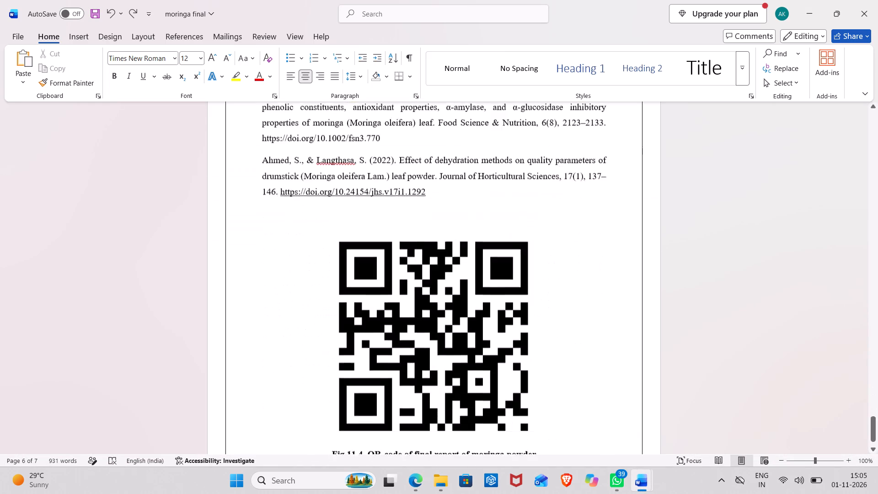
scroll(524, 327, "down", 1)
scroll(524, 327, "up", 4)
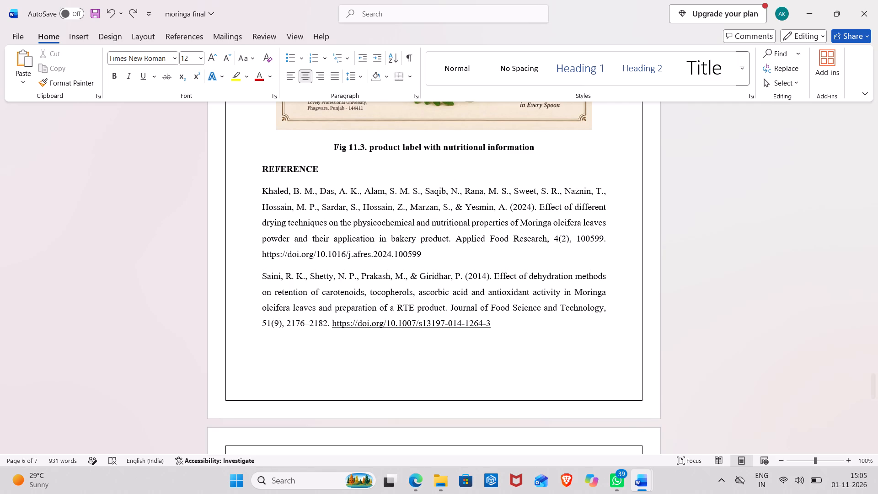
scroll(524, 327, "up", 1)
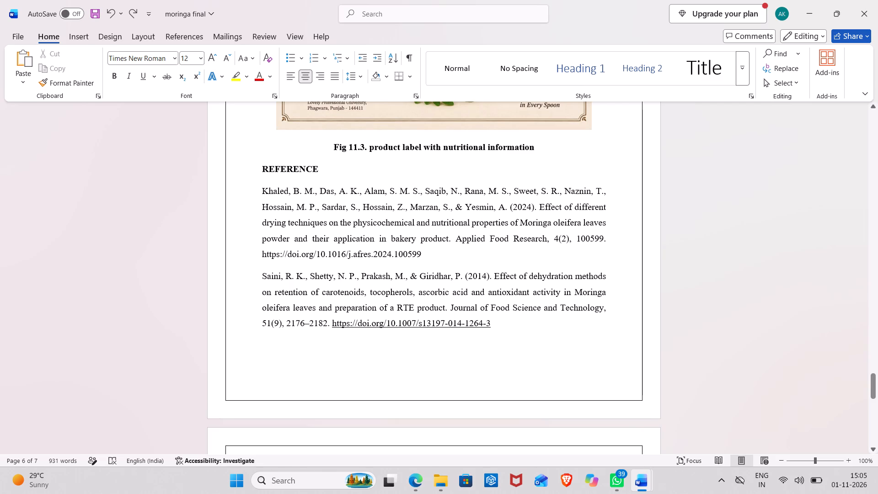
left_click(260, 209)
key("space")
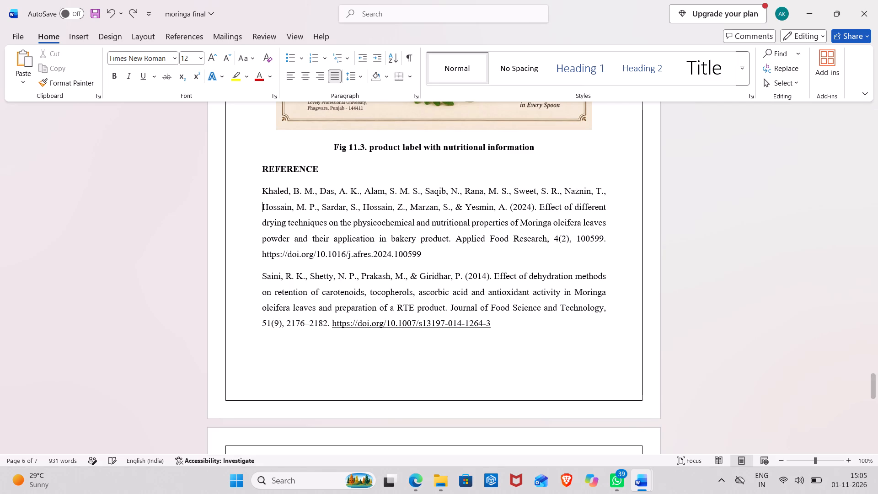
key("space")
key("space")
key("space")
key("space")
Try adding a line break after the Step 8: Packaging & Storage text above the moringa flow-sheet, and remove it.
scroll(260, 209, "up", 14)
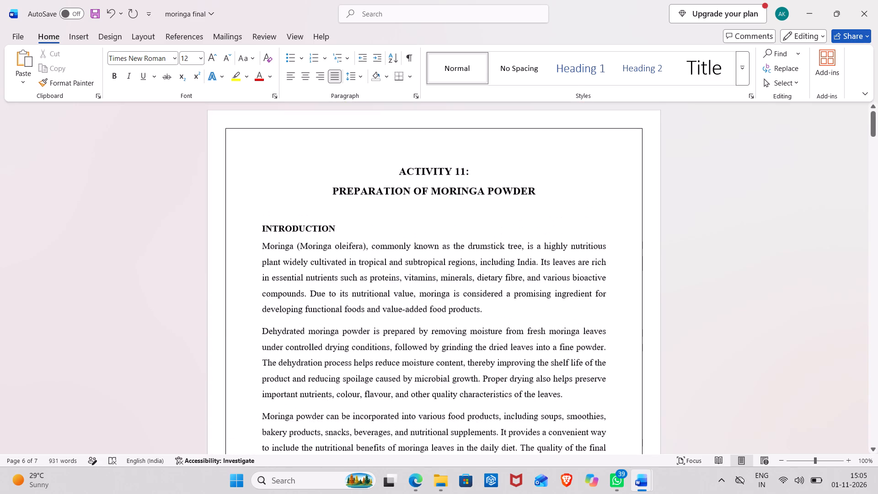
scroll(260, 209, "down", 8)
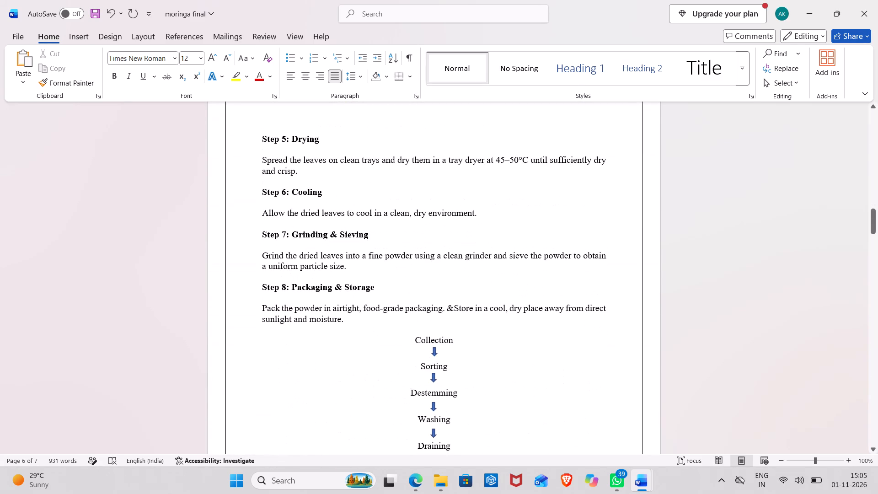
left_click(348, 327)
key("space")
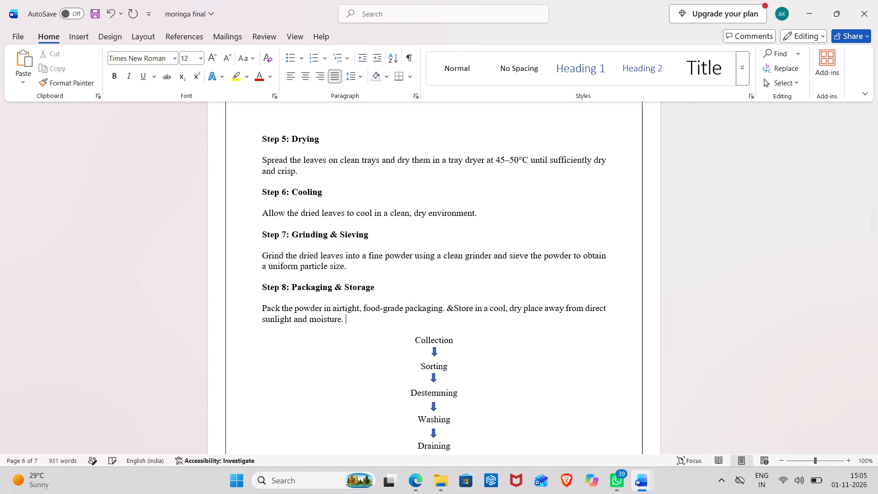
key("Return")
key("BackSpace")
Review the rest of the moringa report, from the flow-sheet through the cost discussion and product label to the QR code.
scroll(348, 327, "down", 11)
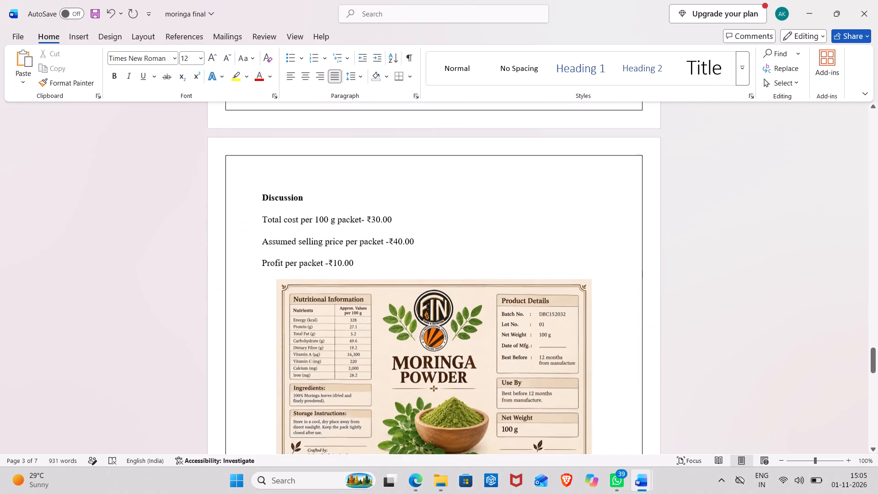
scroll(348, 327, "down", 3)
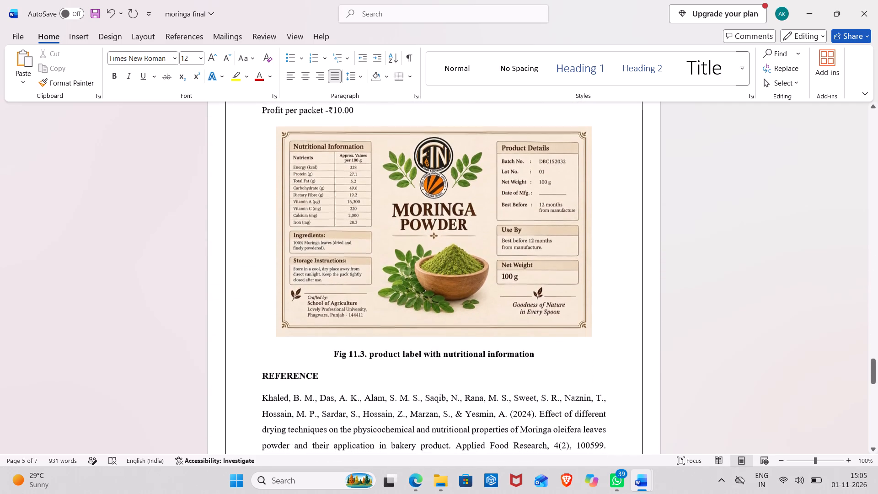
scroll(348, 327, "down", 1)
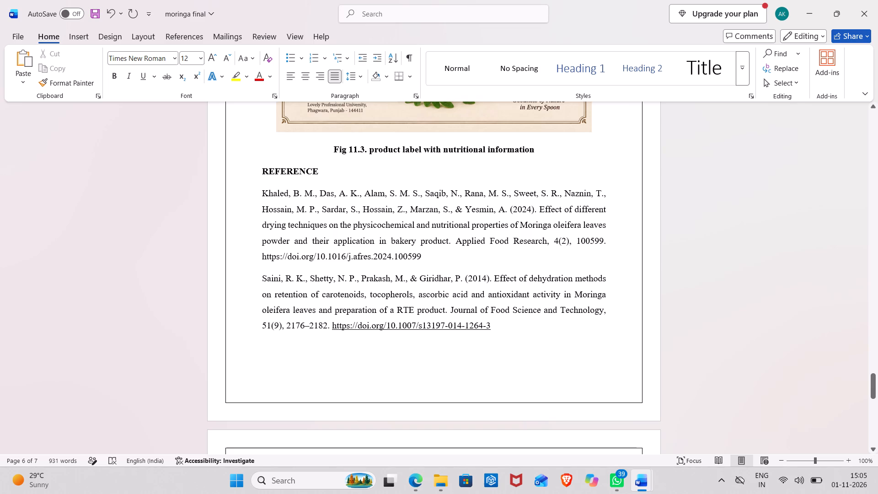
scroll(507, 332, "down", 3)
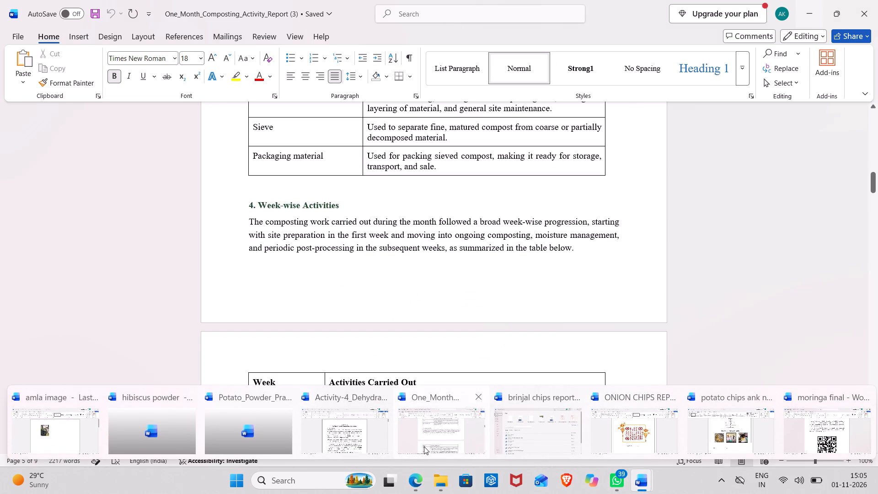
In the "brinjal chips report new" document, put the split "Fig 8.4 - QR Code for the report" caption on one line below the QR code.
left_click(525, 430)
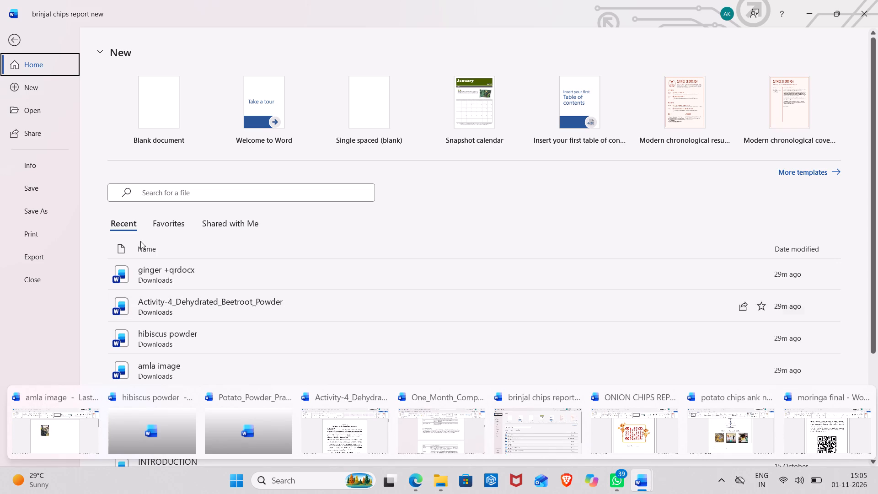
left_click(11, 37)
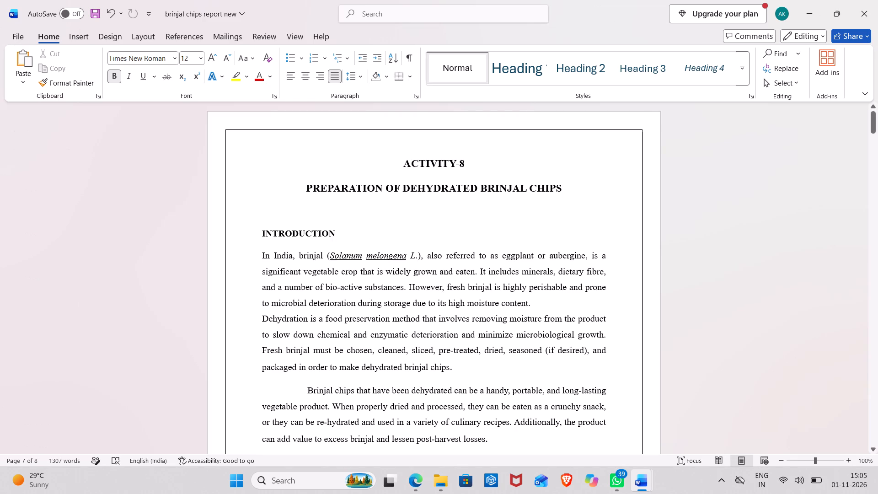
scroll(287, 298, "down", 20)
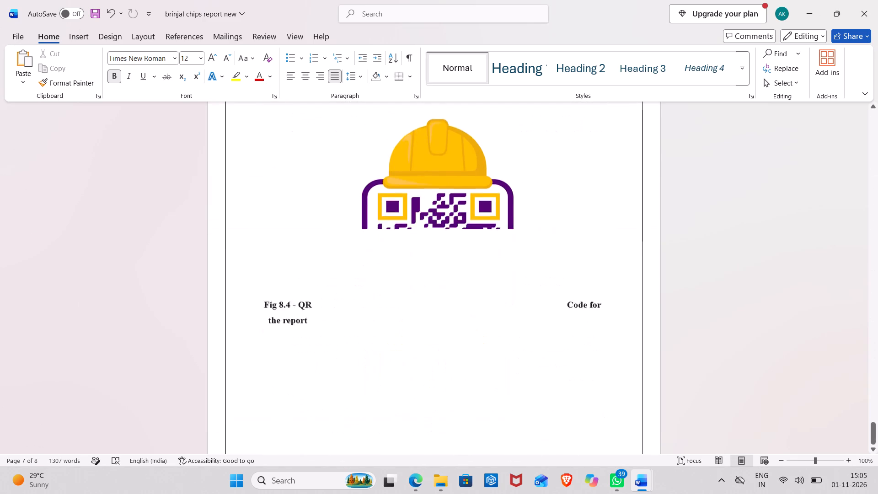
scroll(287, 298, "down", 3)
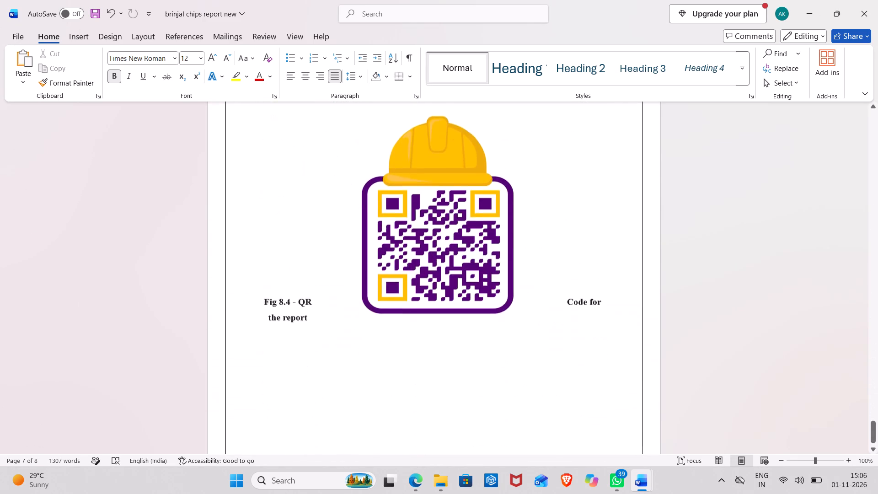
scroll(287, 298, "down", 2)
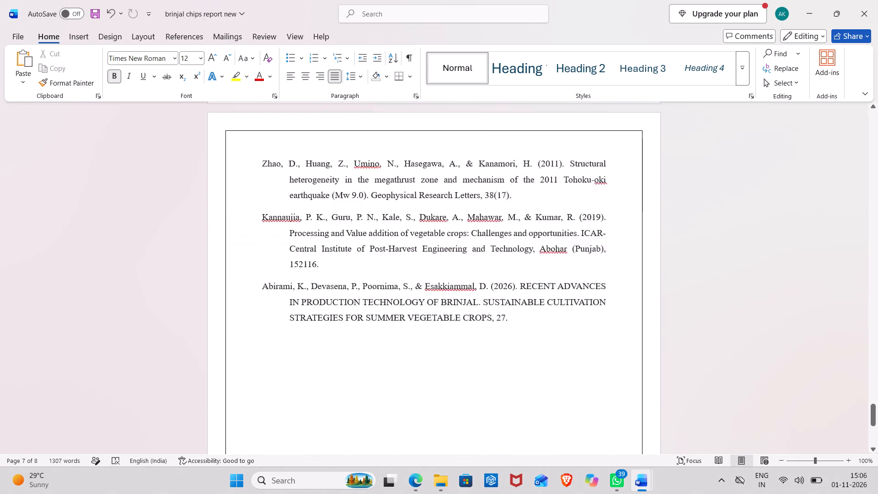
scroll(287, 298, "down", 2)
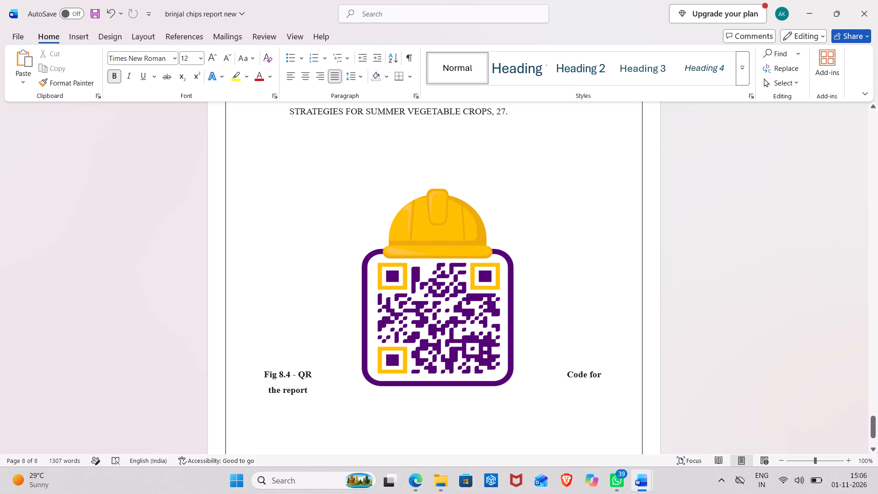
left_click(265, 370)
key("space")
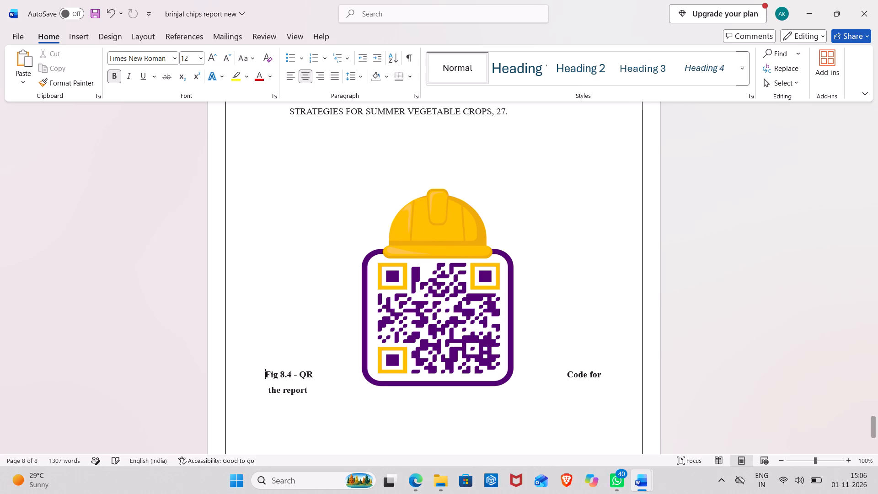
key("Return")
key("Return")
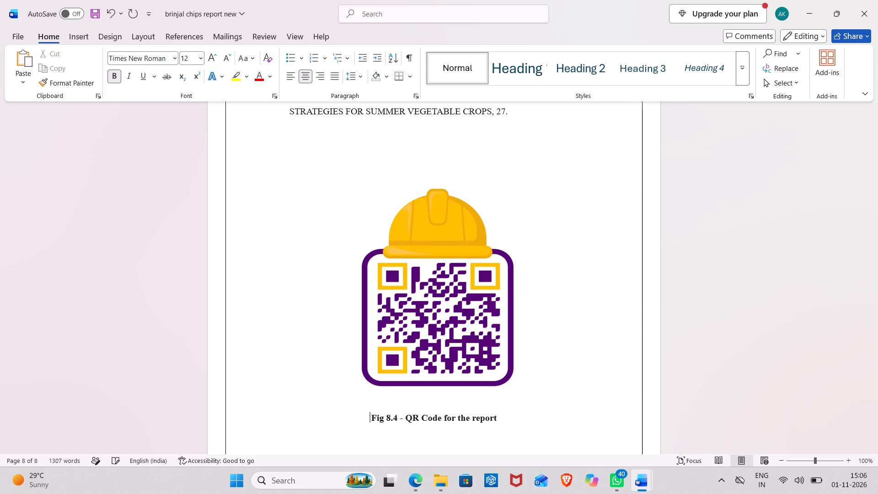
Check the brinjal report's reference list, going back from the QR code to the preceding page.
scroll(265, 370, "up", 1)
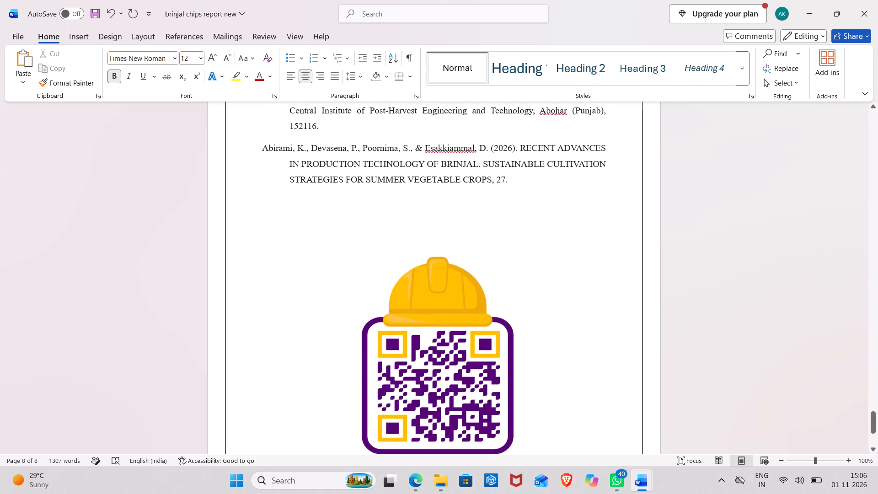
scroll(265, 370, "up", 3)
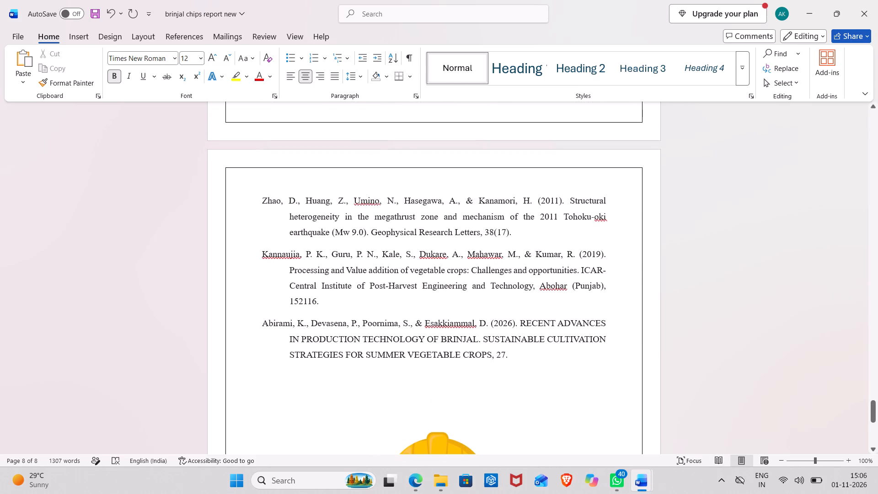
scroll(265, 370, "up", 1)
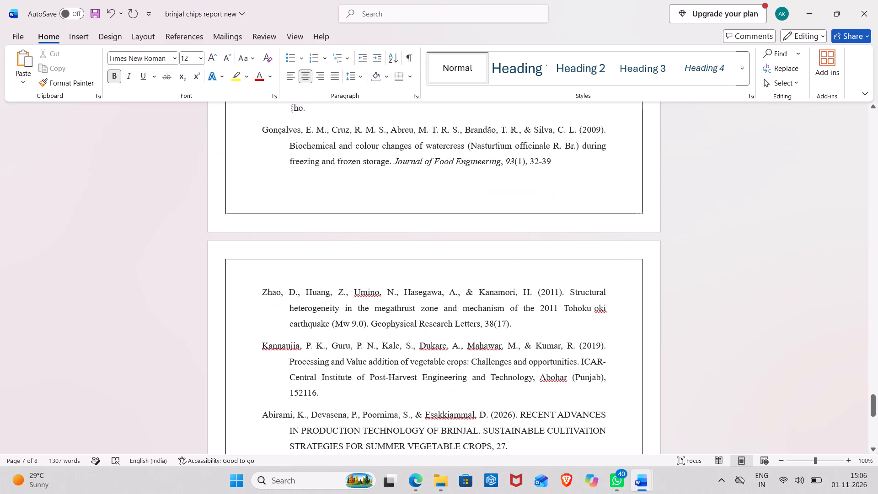
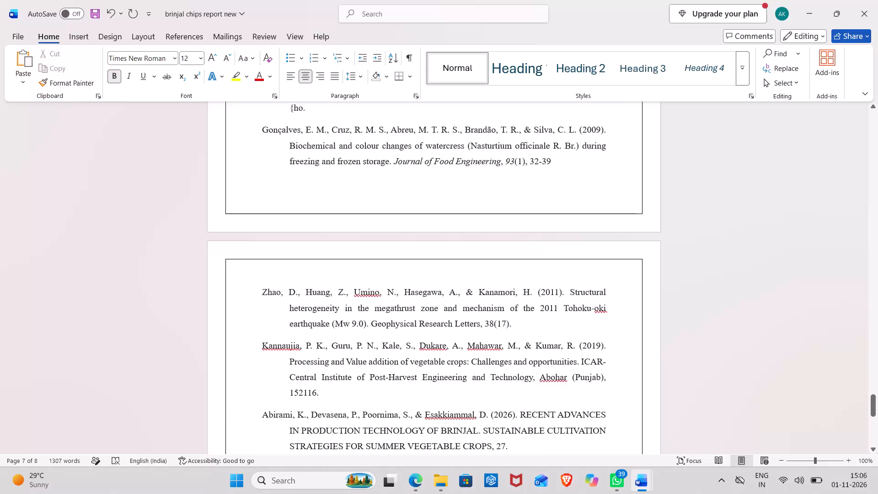
Check the last page of the brinjal report, from the remaining references down to the QR code and its caption.
scroll(382, 263, "down", 5)
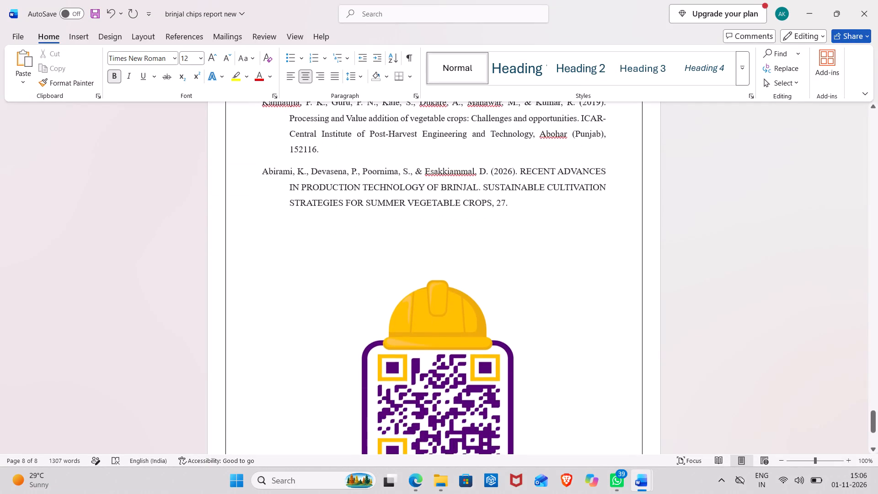
scroll(382, 263, "down", 1)
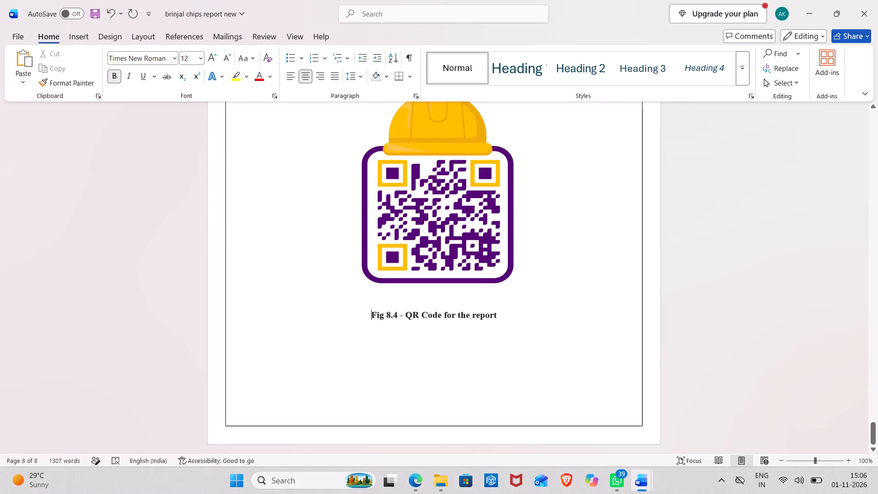
scroll(382, 263, "down", 1)
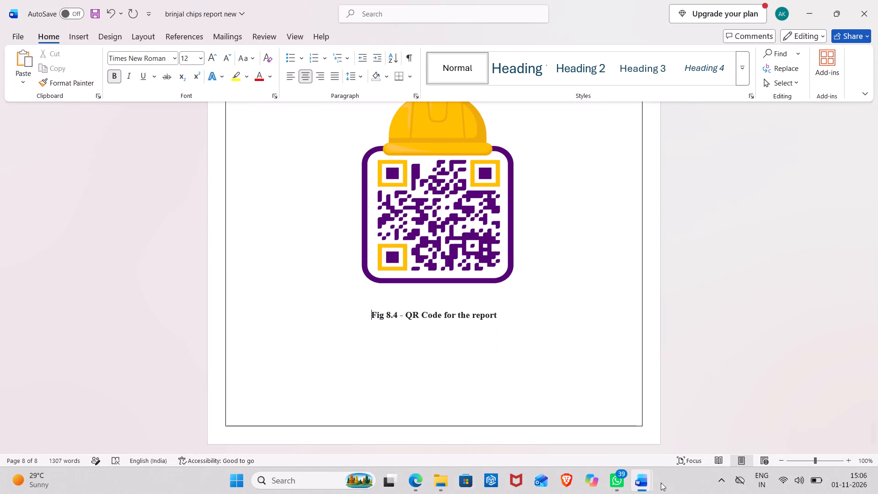
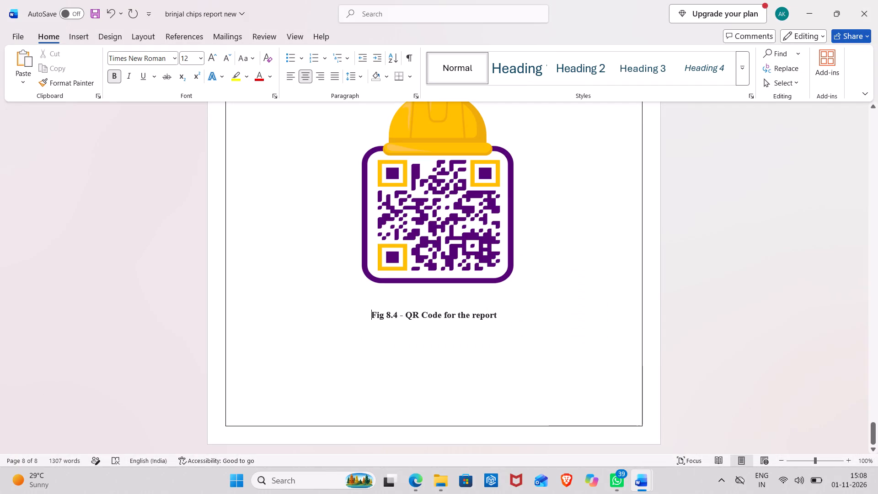
Save the brinjal chips report under its existing name.
left_click(17, 36)
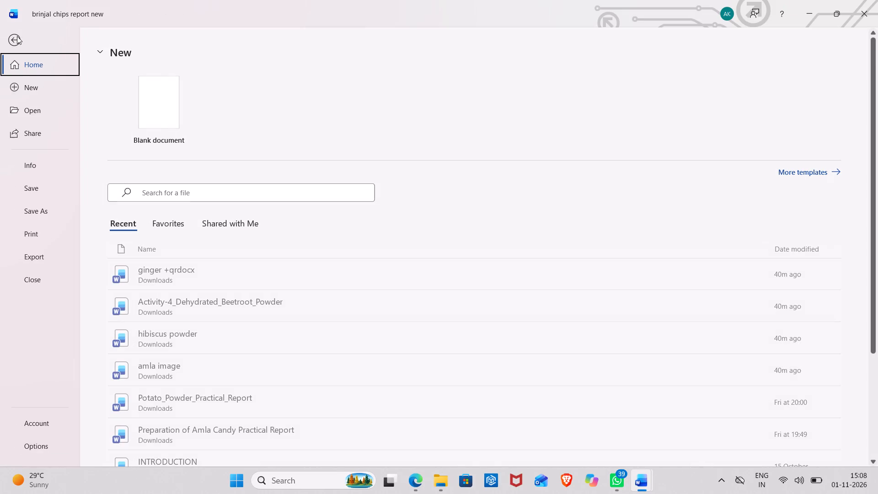
left_click(42, 190)
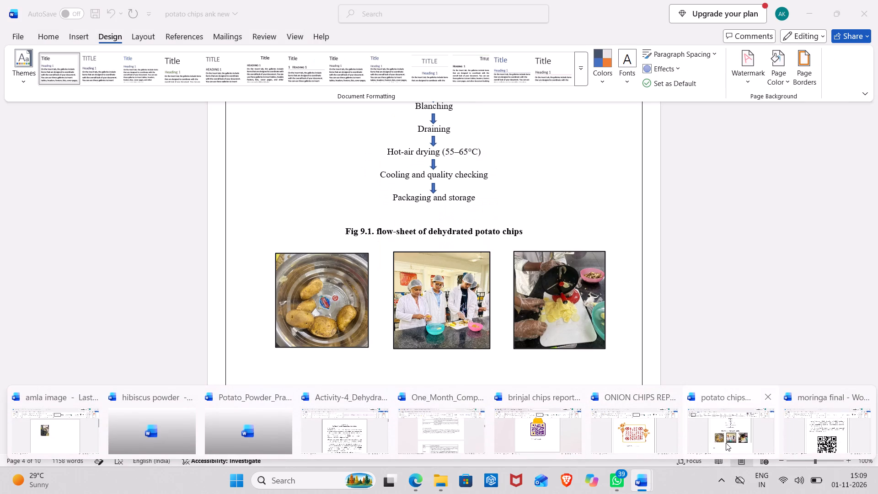
Check the activity number, title and opening pages of the onion chips report and the potato chips report.
left_click(620, 441)
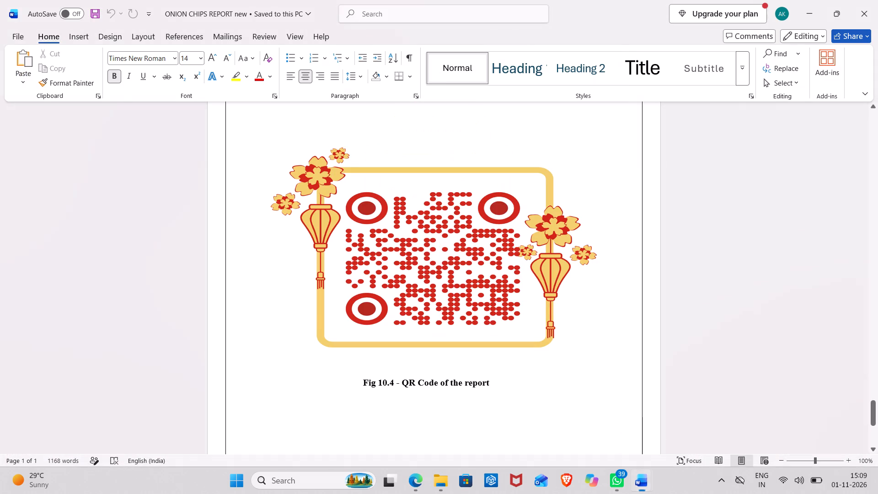
scroll(441, 293, "up", 17)
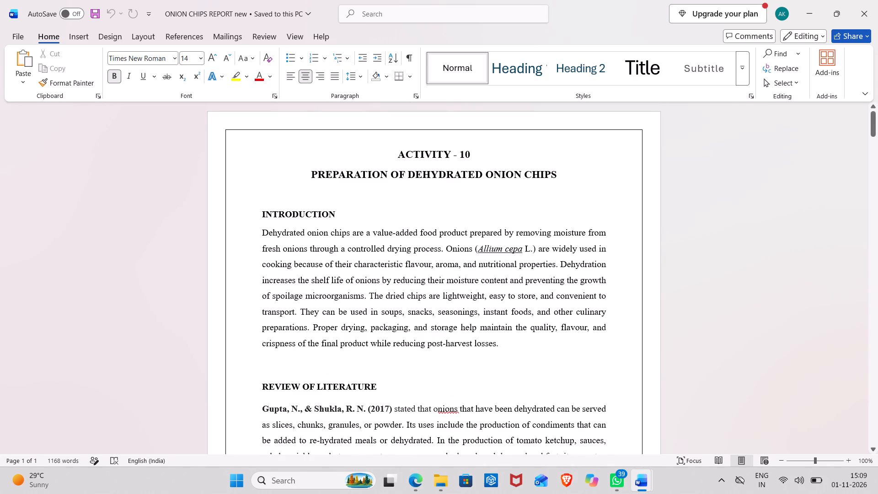
scroll(441, 293, "down", 2)
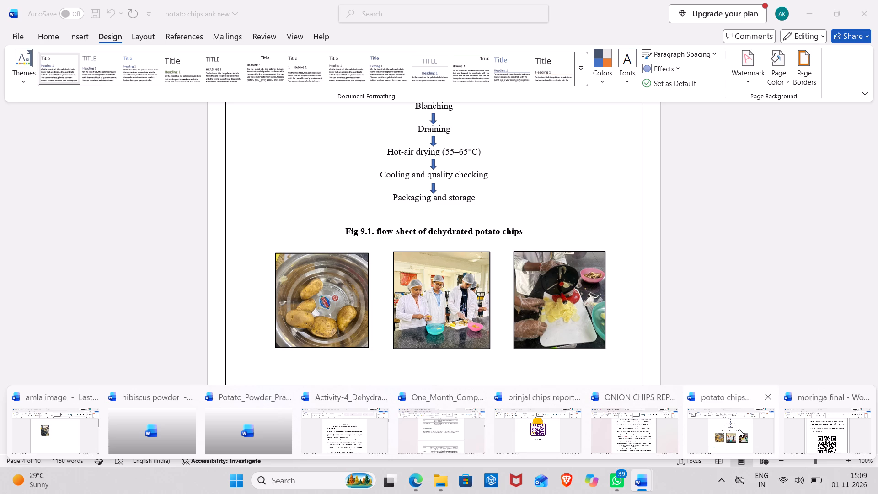
left_click(739, 429)
scroll(610, 346, "up", 2)
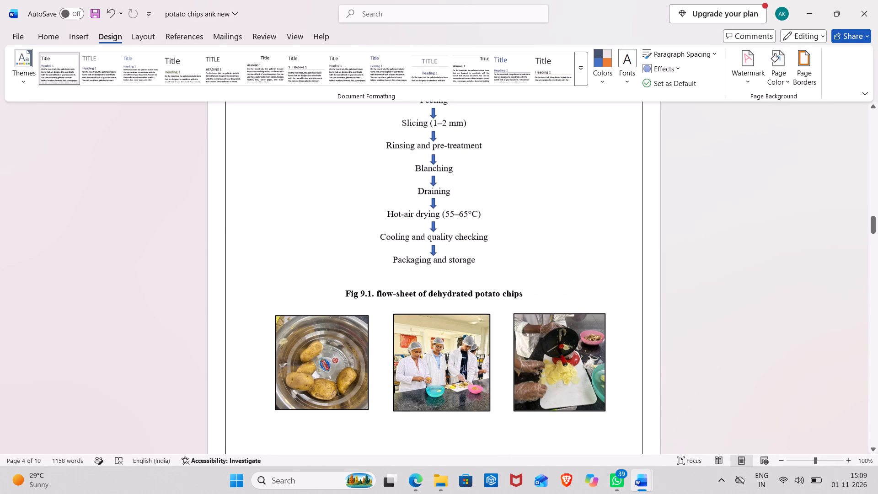
scroll(610, 346, "up", 9)
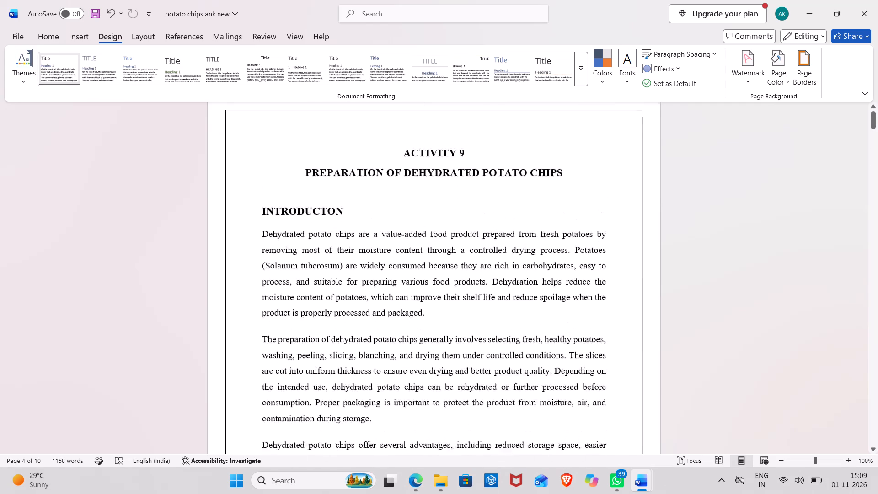
scroll(610, 346, "down", 6)
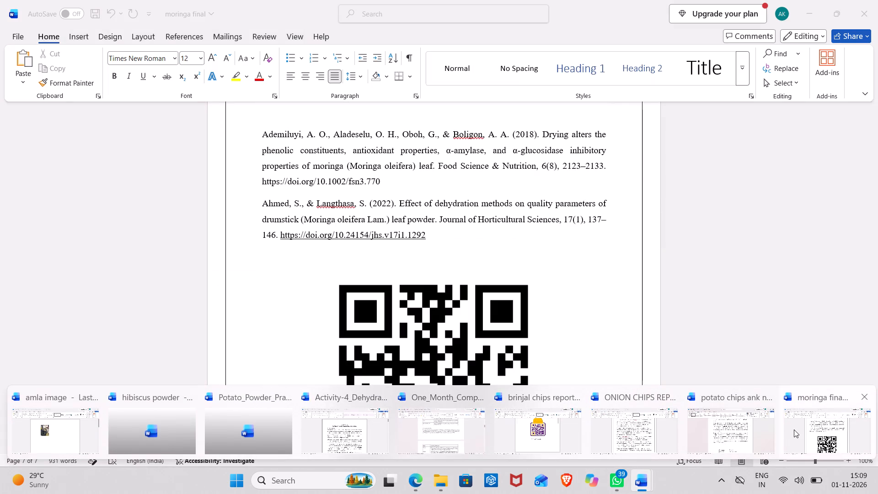
Switch to the moringa report and look it over backwards from the references to the Activity 11 title.
left_click(796, 430)
scroll(559, 331, "up", 7)
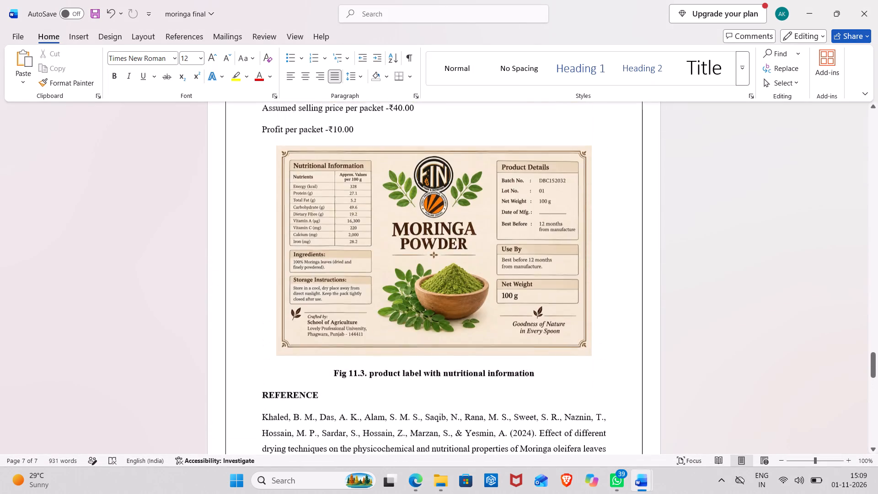
scroll(559, 331, "up", 5)
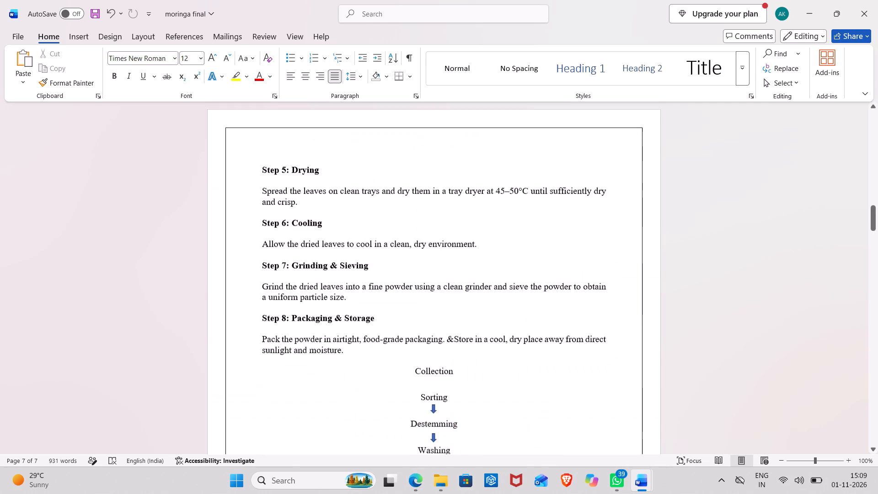
scroll(559, 331, "up", 3)
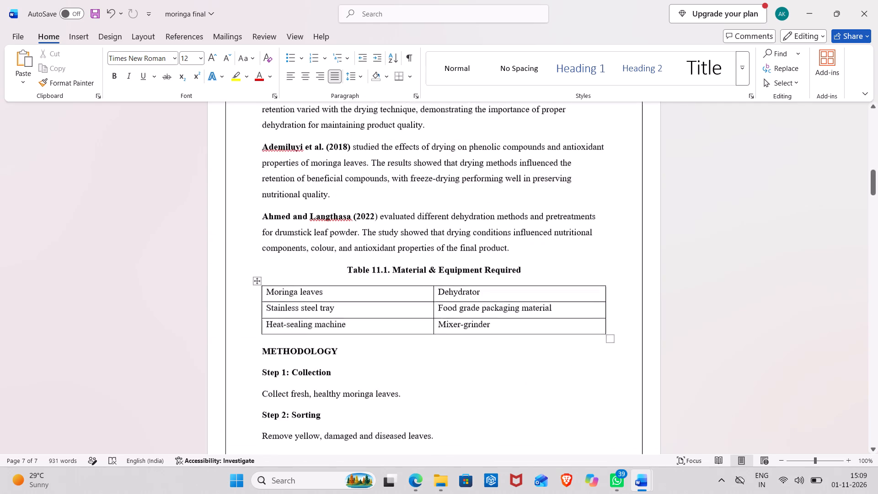
scroll(559, 331, "up", 2)
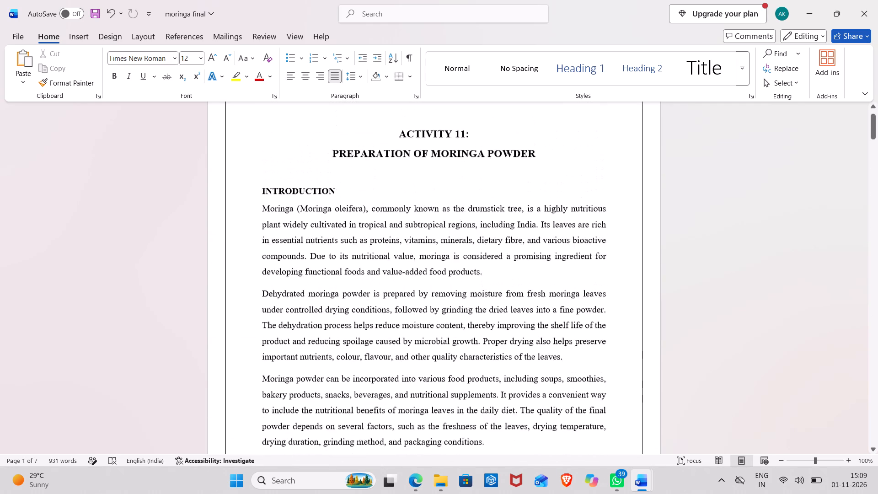
Examine the moringa report's literature review, Table 11.1 and first methodology steps, and return to its title page.
scroll(559, 331, "down", 3)
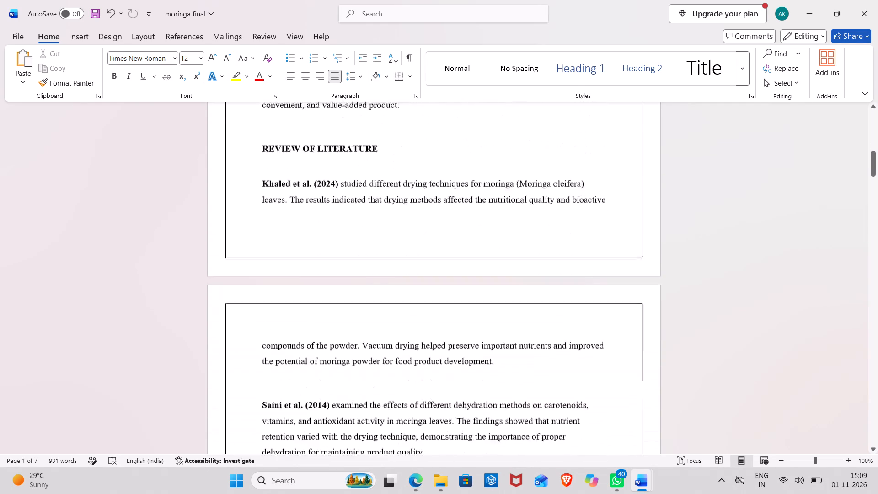
scroll(559, 331, "down", 2)
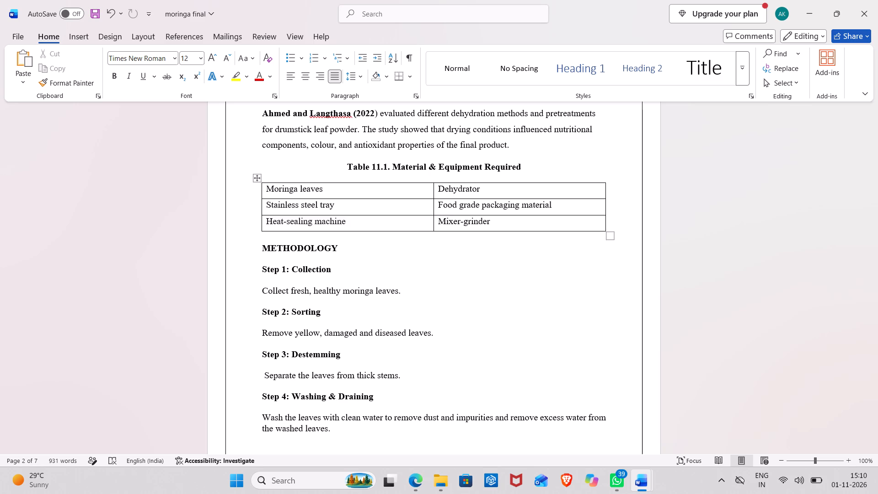
scroll(559, 331, "up", 4)
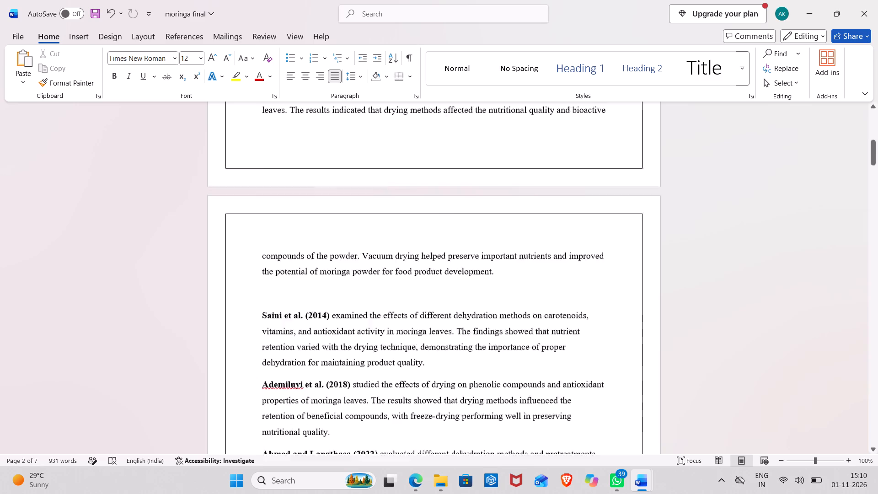
scroll(559, 331, "up", 10)
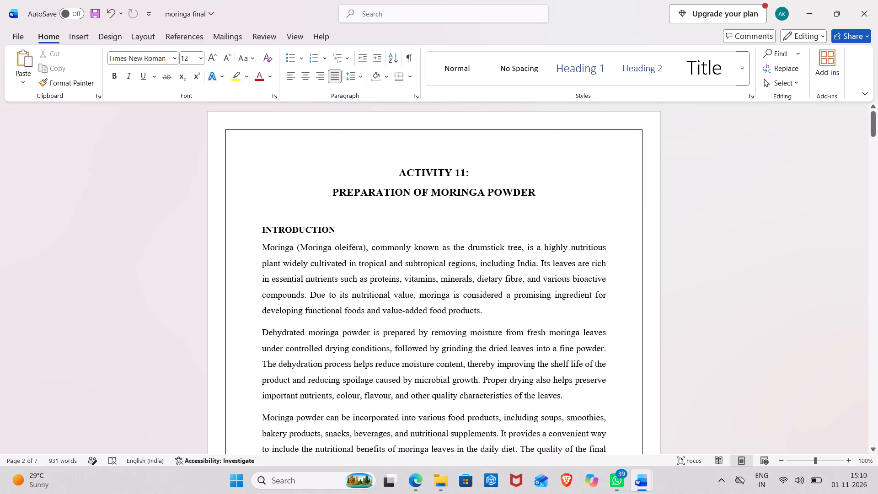
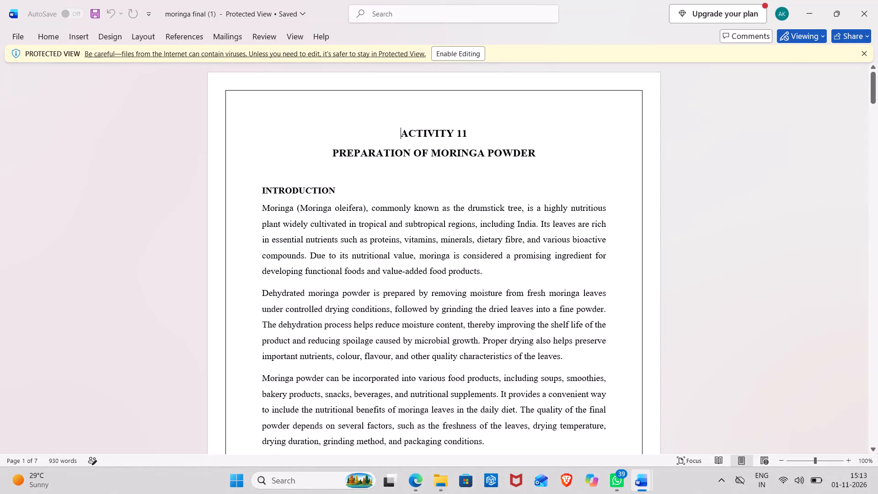
Enable editing of the moringa final (1) report.
left_click(459, 58)
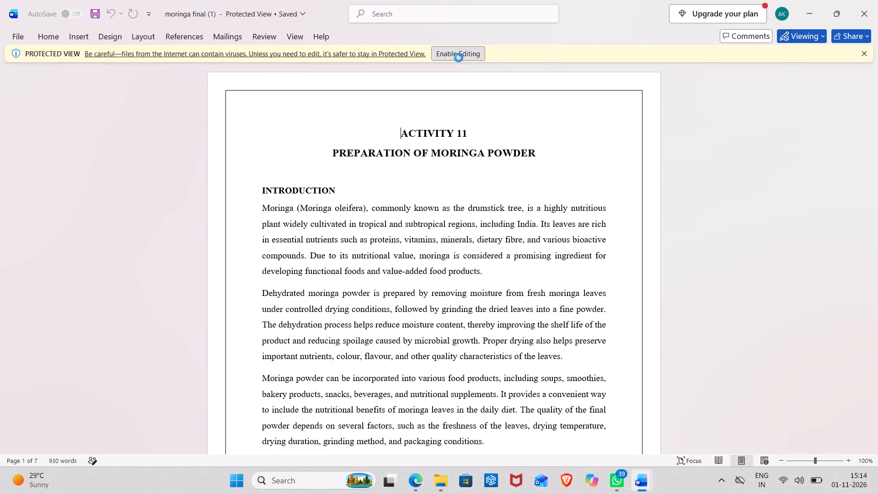
Read through the moringa report from the introduction through its tables, flow-sheets and product label to the references.
scroll(428, 189, "down", 5)
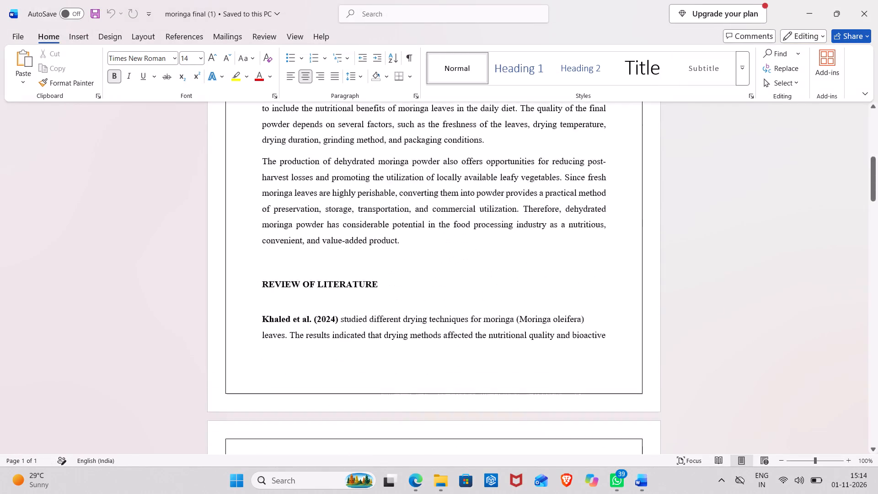
scroll(428, 189, "down", 6)
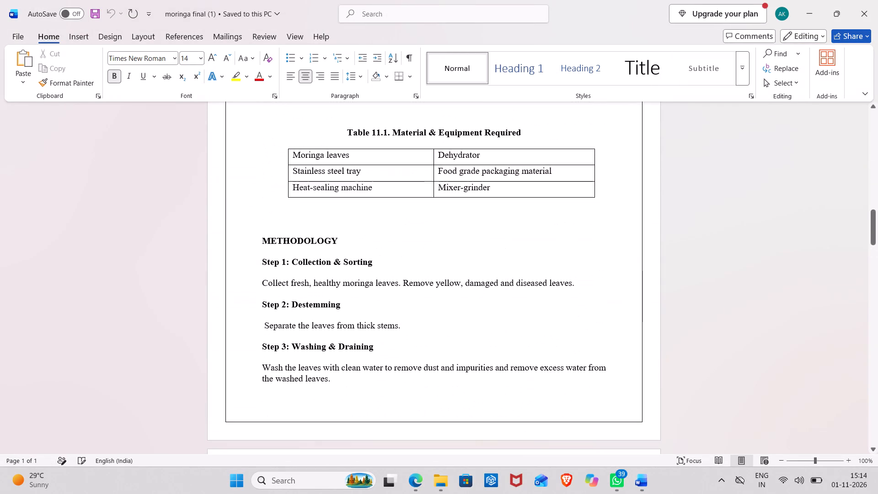
scroll(428, 189, "down", 6)
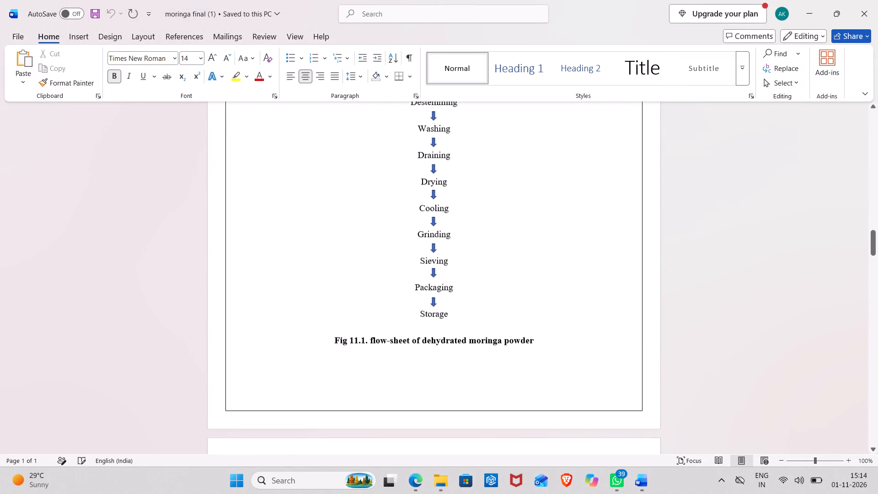
scroll(428, 189, "down", 3)
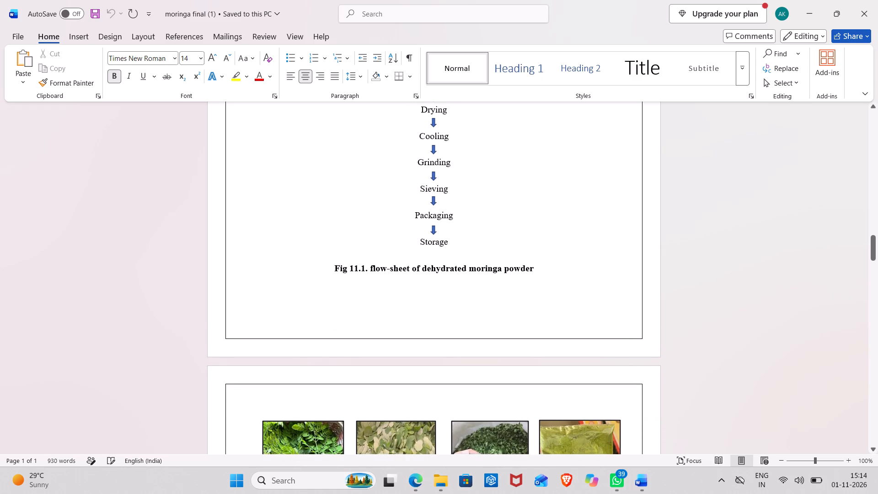
scroll(428, 189, "down", 2)
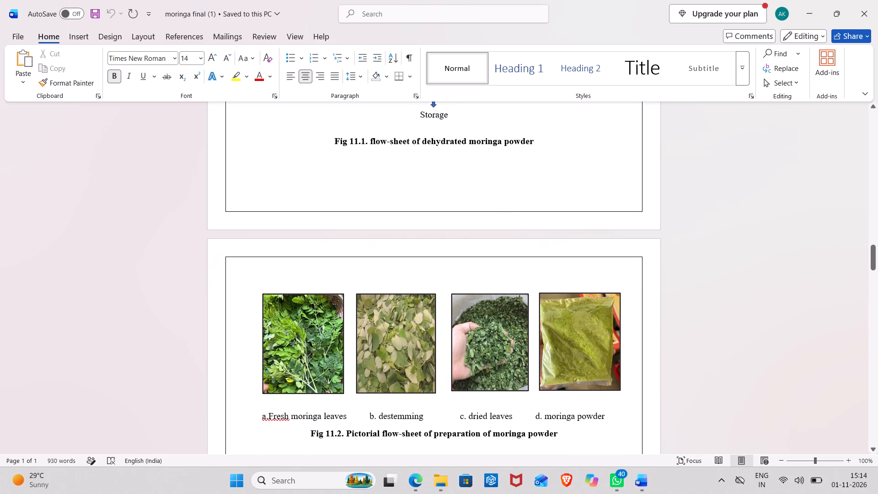
scroll(428, 189, "down", 3)
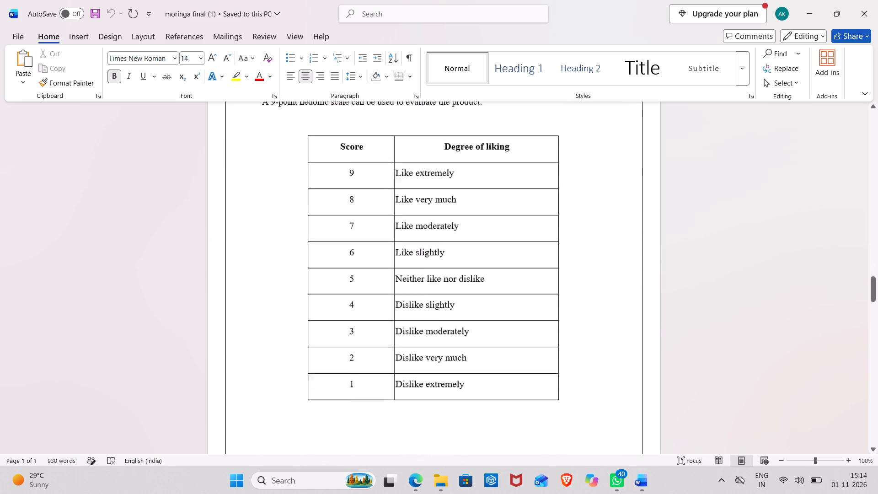
scroll(428, 189, "down", 1)
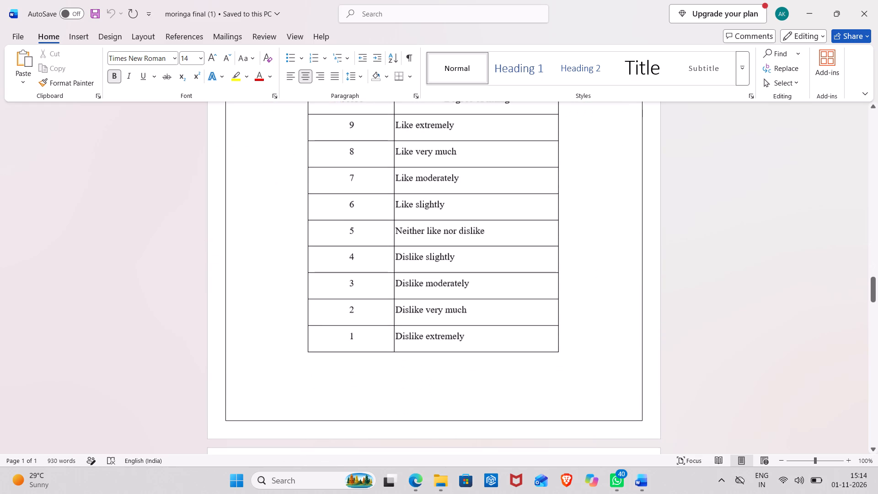
scroll(428, 189, "down", 8)
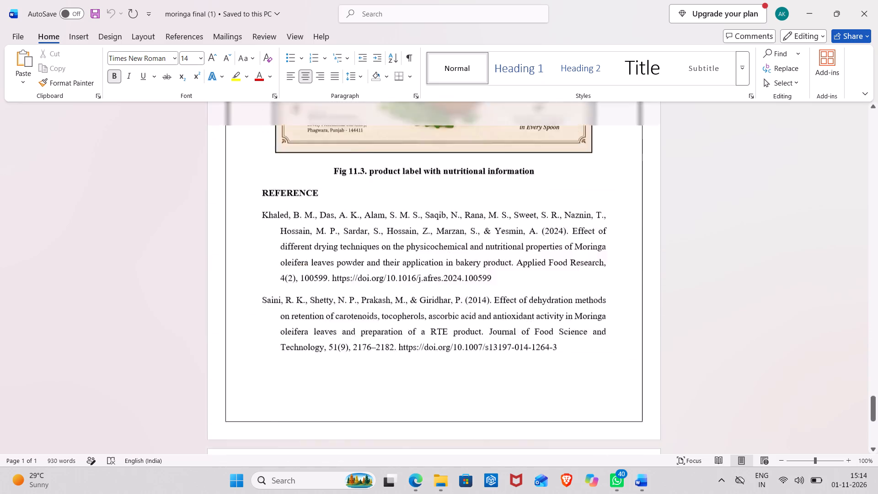
scroll(428, 189, "down", 1)
Review the moringa report backwards from the references through the cost analysis and flow-sheet to the Activity 11 title.
scroll(428, 189, "up", 5)
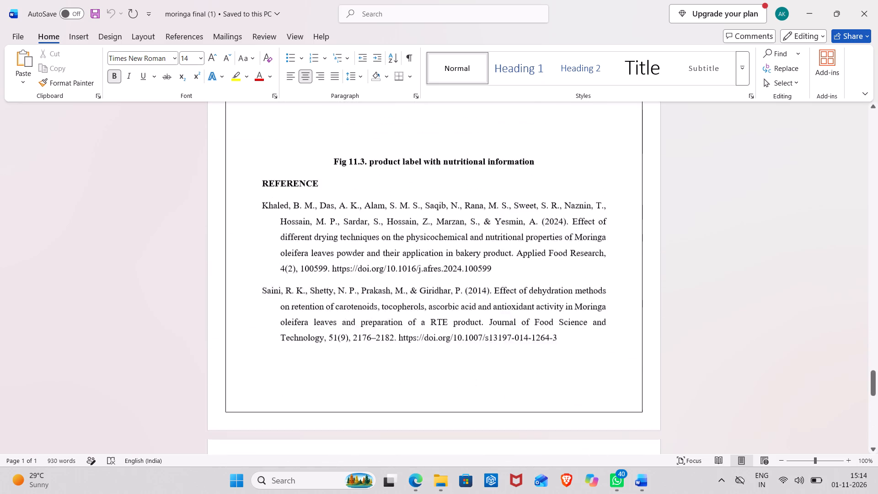
scroll(428, 189, "up", 5)
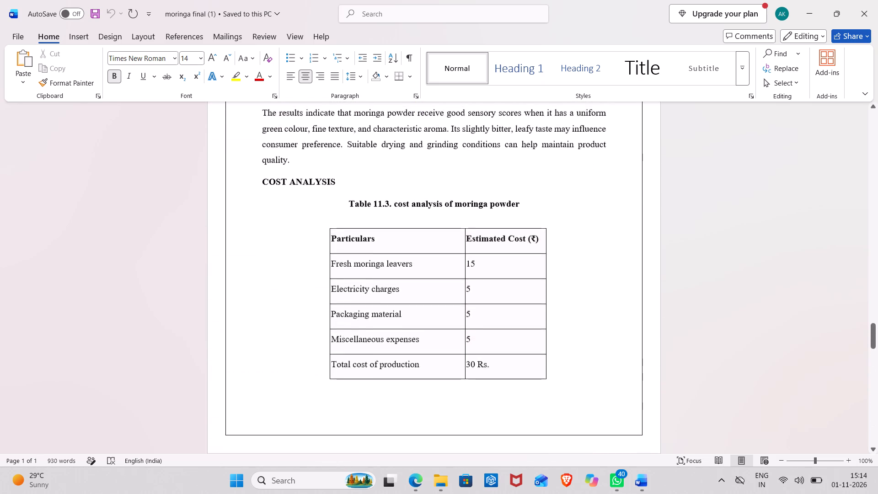
scroll(428, 189, "up", 5)
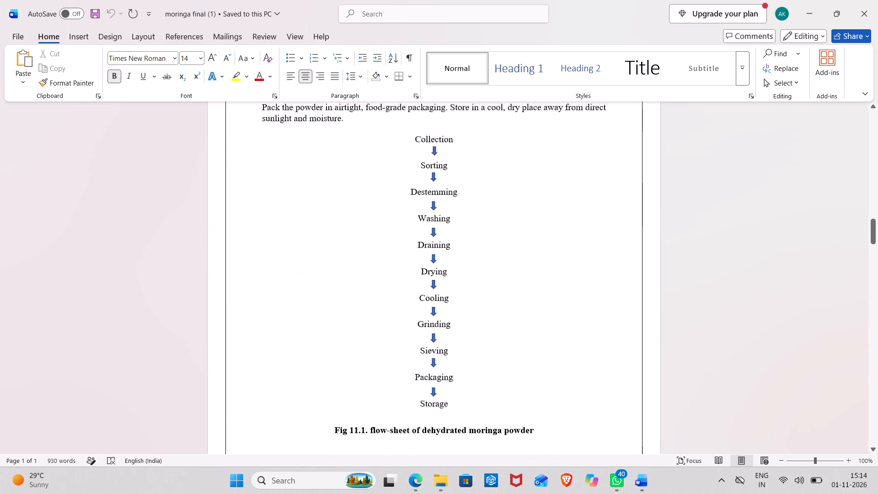
scroll(428, 189, "up", 2)
scroll(428, 189, "down", 1)
scroll(428, 189, "up", 1)
scroll(428, 189, "down", 1)
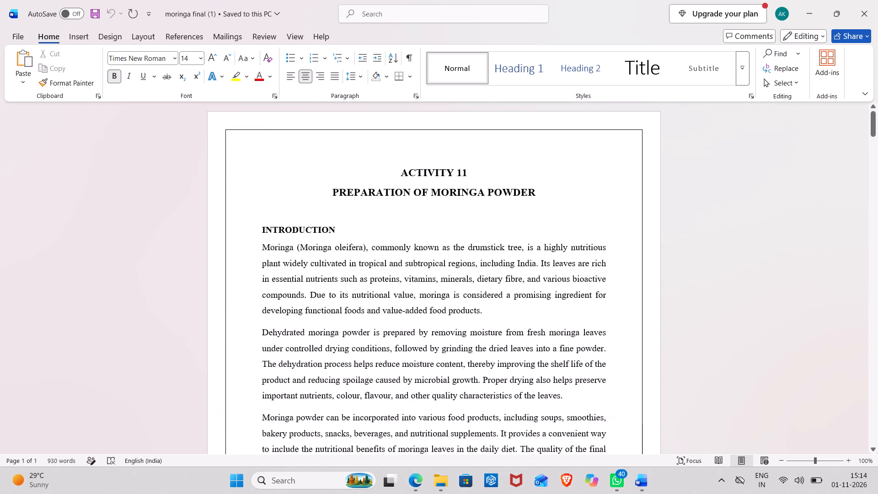
Recheck the moringa report's equipment table, methodology steps and hedonic scale table, and return to its title page.
scroll(428, 189, "down", 3)
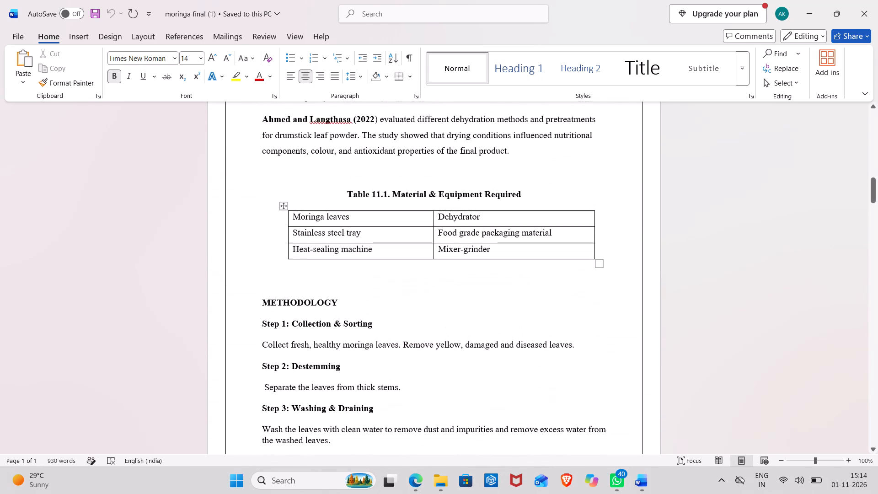
scroll(428, 189, "down", 2)
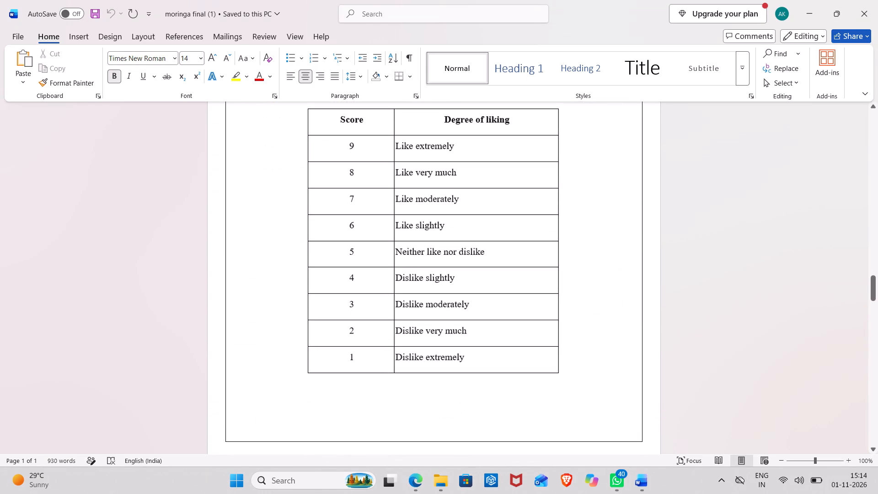
scroll(454, 339, "up", 10)
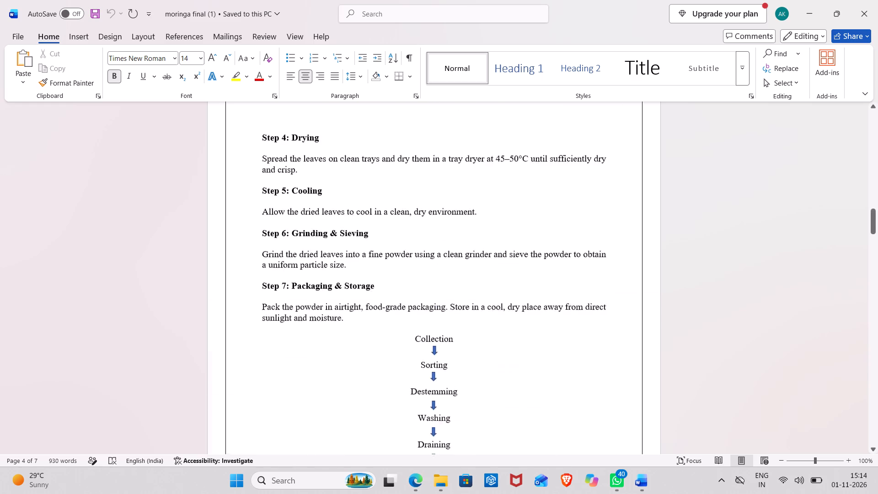
scroll(454, 339, "up", 3)
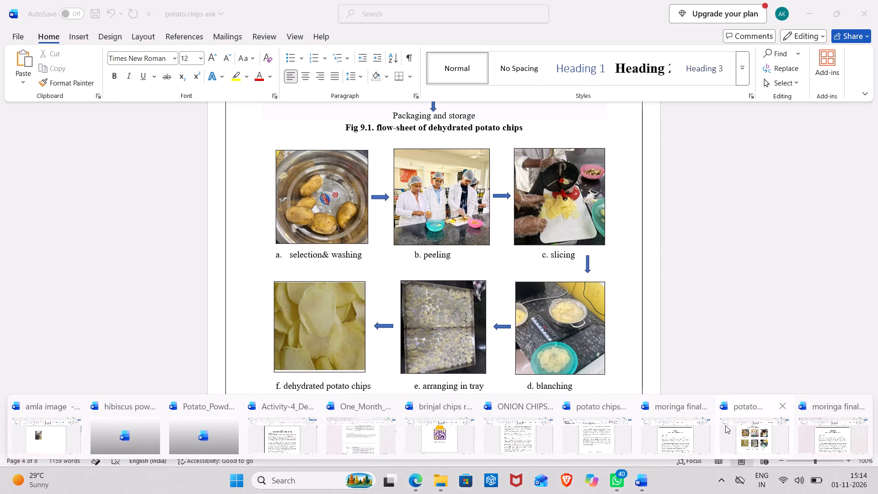
Switch to the potato chips ank report and save it under its existing name.
left_click(725, 425)
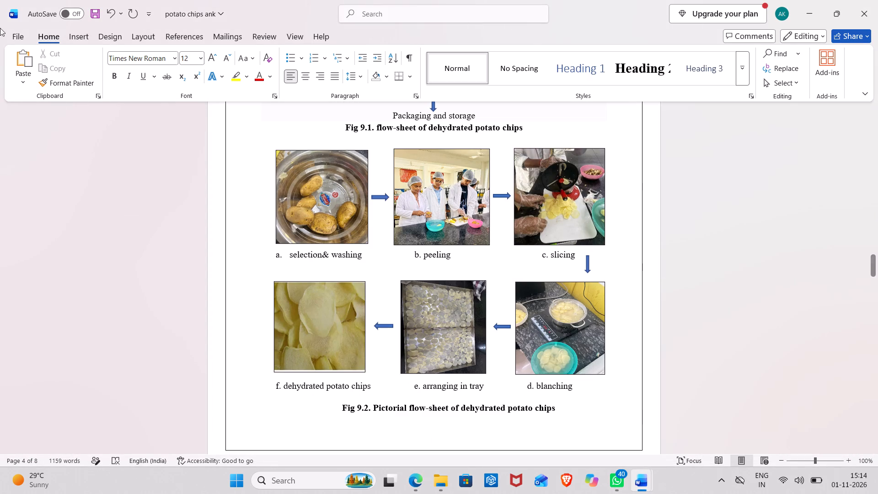
left_click(12, 34)
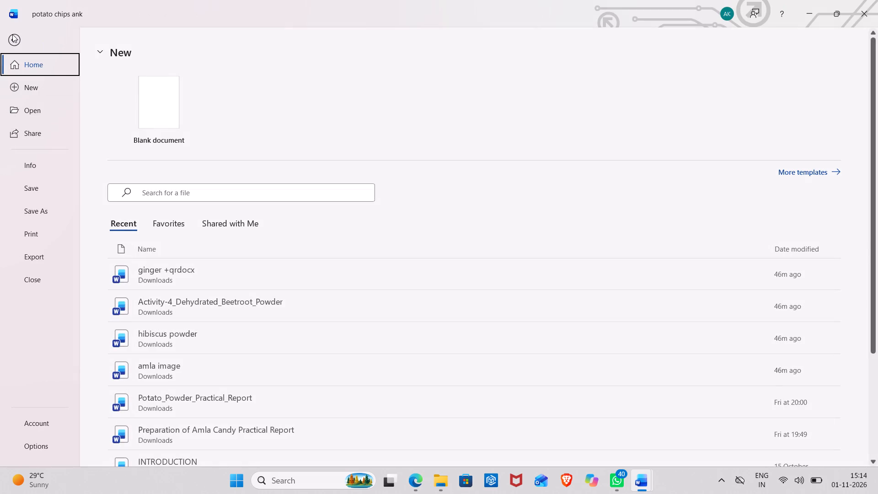
left_click(41, 188)
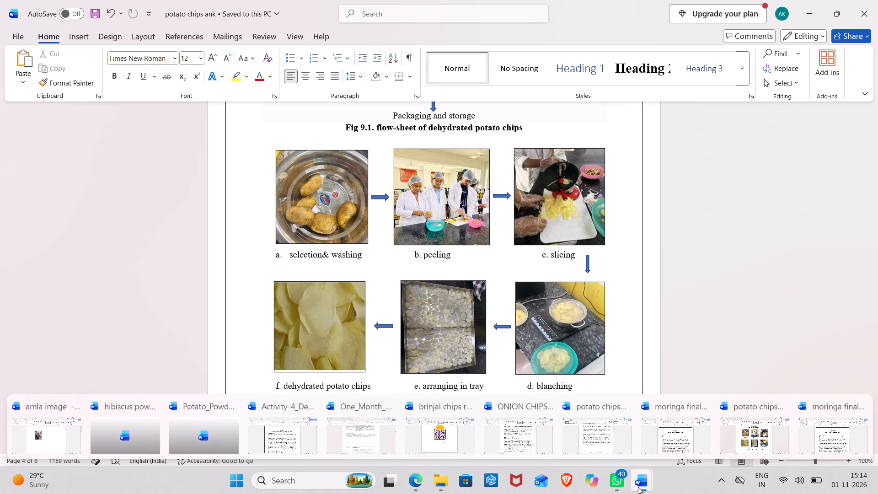
Switch to the ONION CHIPS REPORT new document, check its Activity 10 title page and save it under its existing name.
left_click(534, 432)
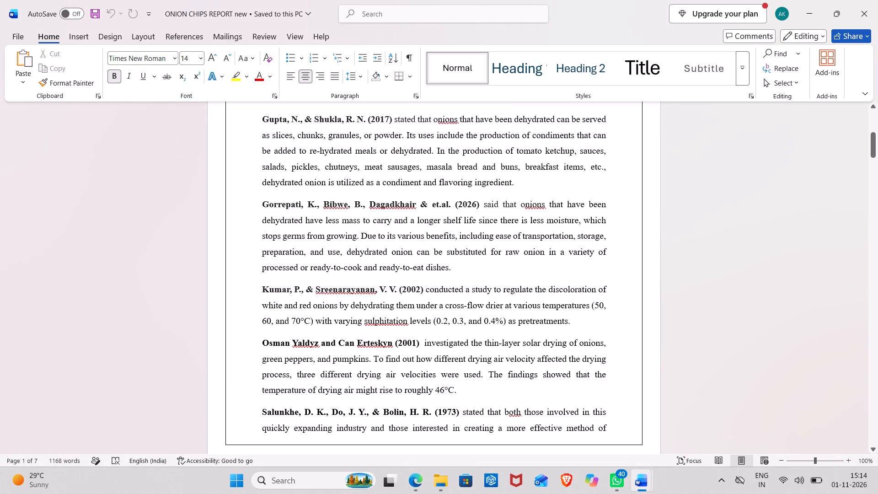
scroll(433, 295, "up", 11)
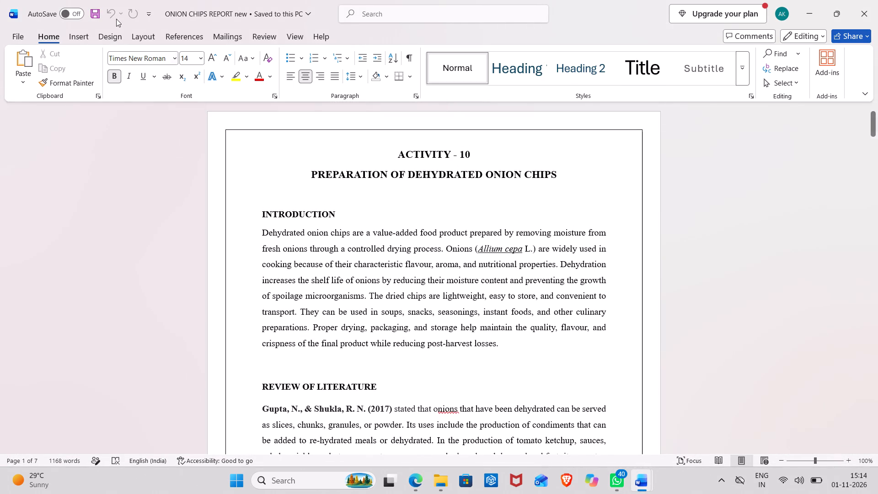
left_click(16, 39)
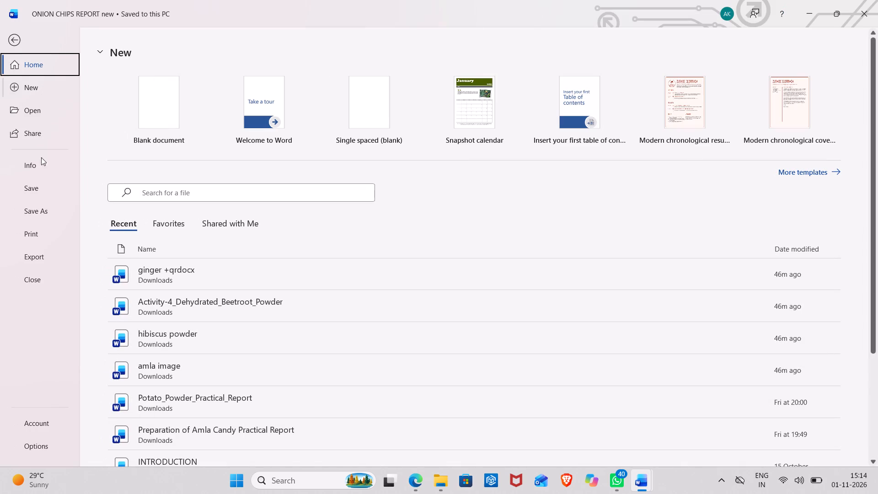
left_click(31, 188)
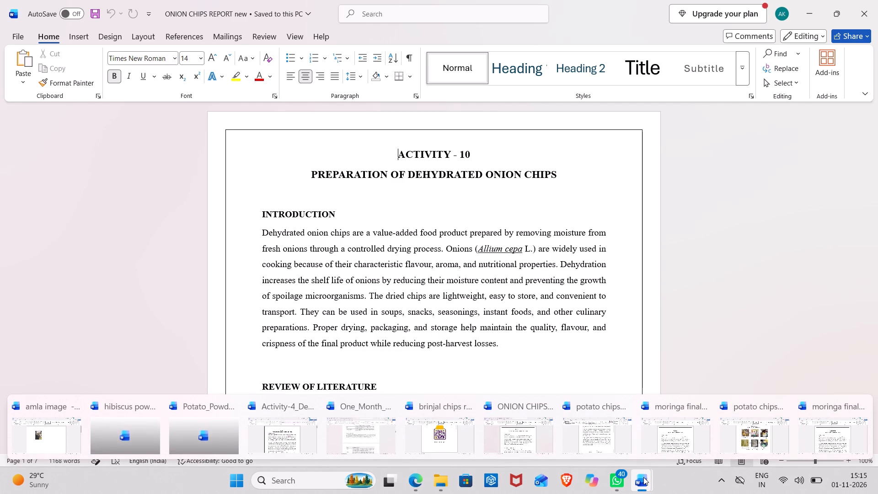
Switch to the moringa final (1) report and save it under its existing name.
left_click(830, 446)
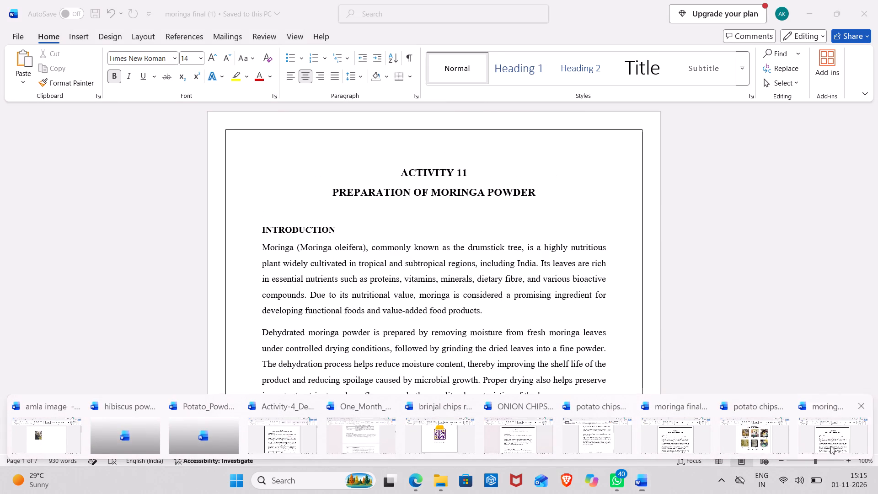
left_click(16, 31)
left_click(37, 186)
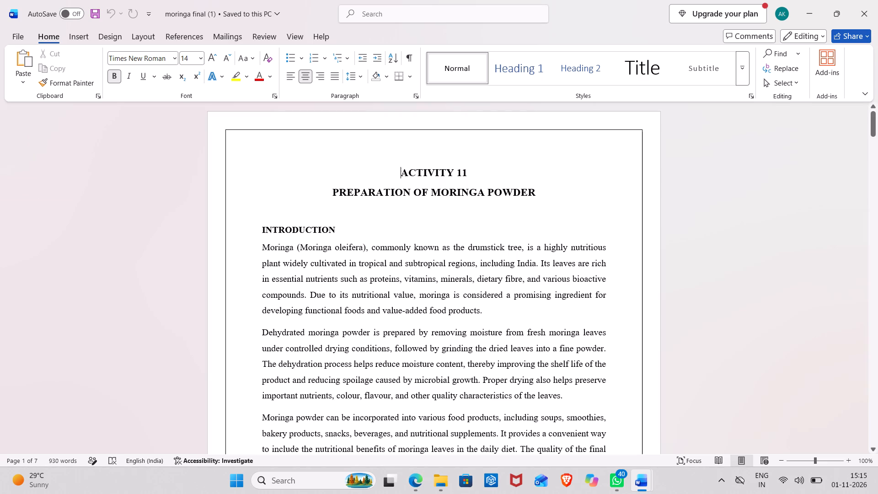
Open the amla image document from File Explorer's recent files, look it over and close it.
left_click(444, 481)
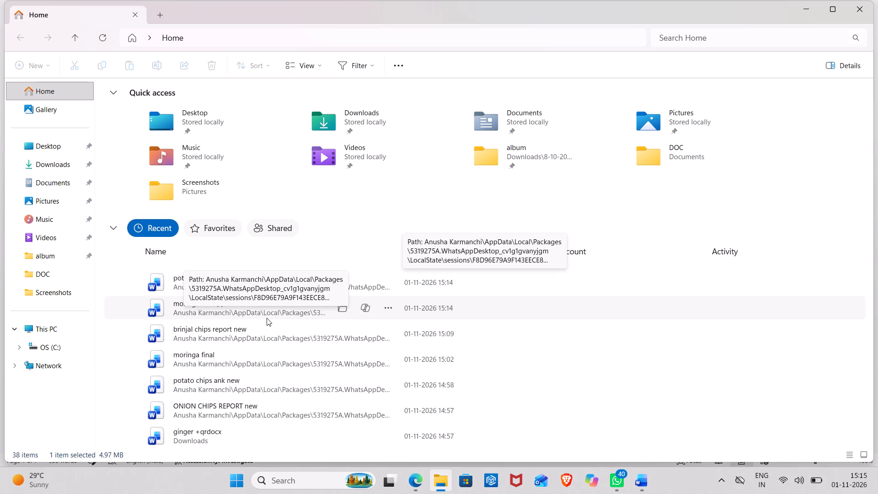
scroll(319, 399, "down", 1)
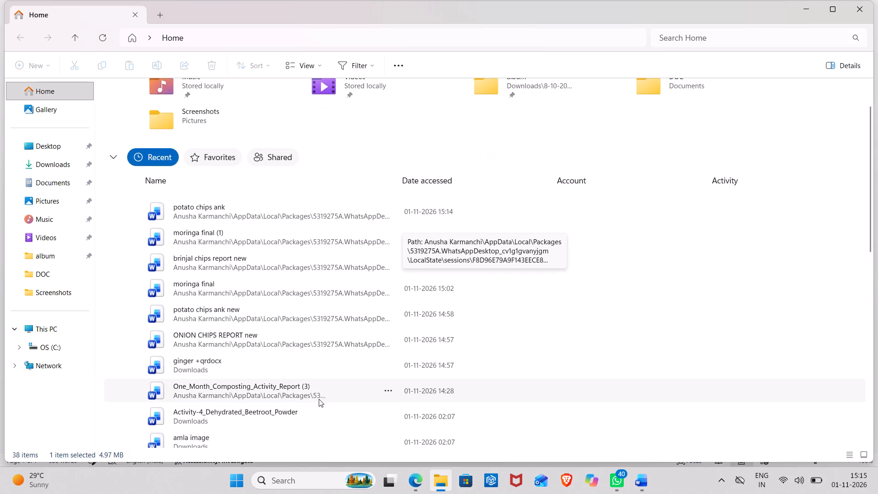
scroll(319, 399, "down", 2)
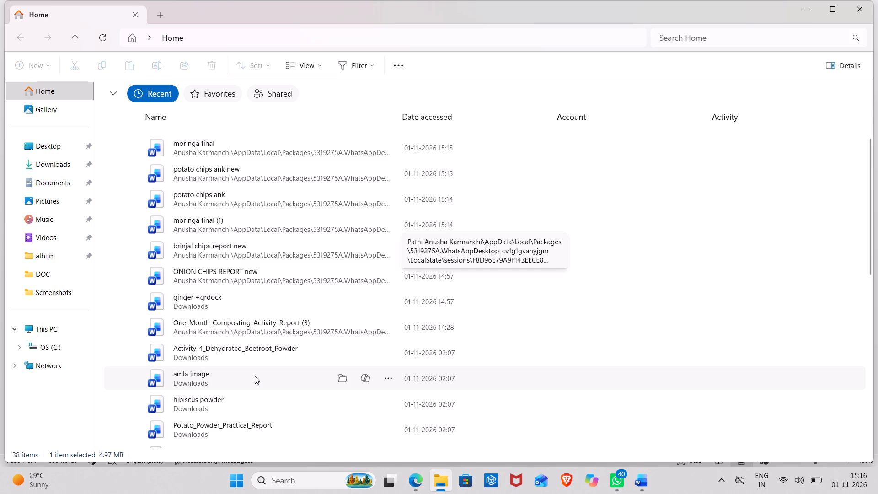
double_click(255, 376)
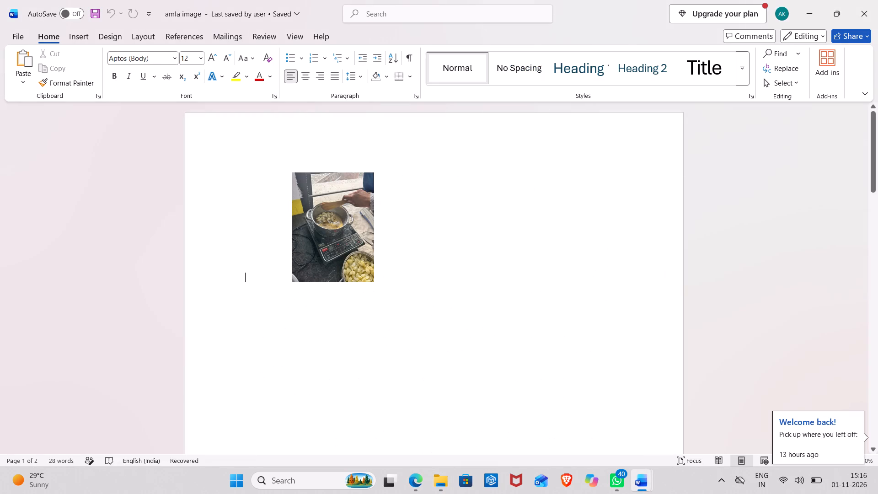
scroll(347, 282, "down", 5)
scroll(347, 282, "up", 6)
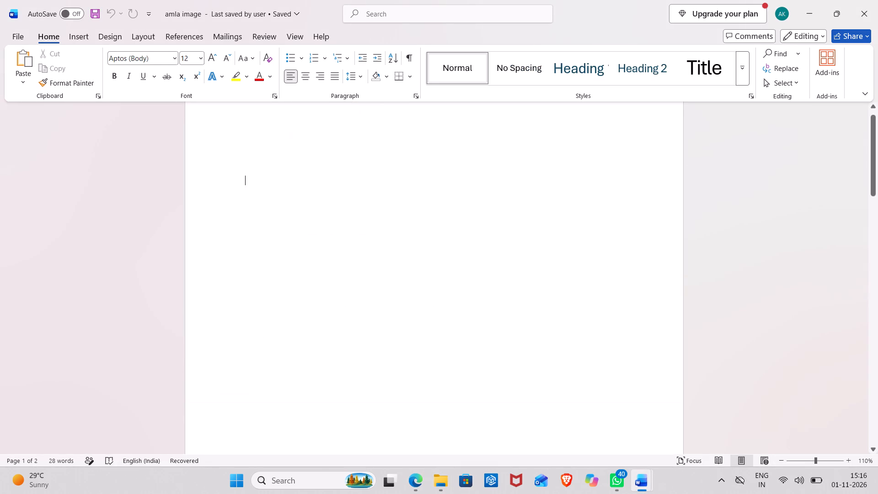
left_click(877, 2)
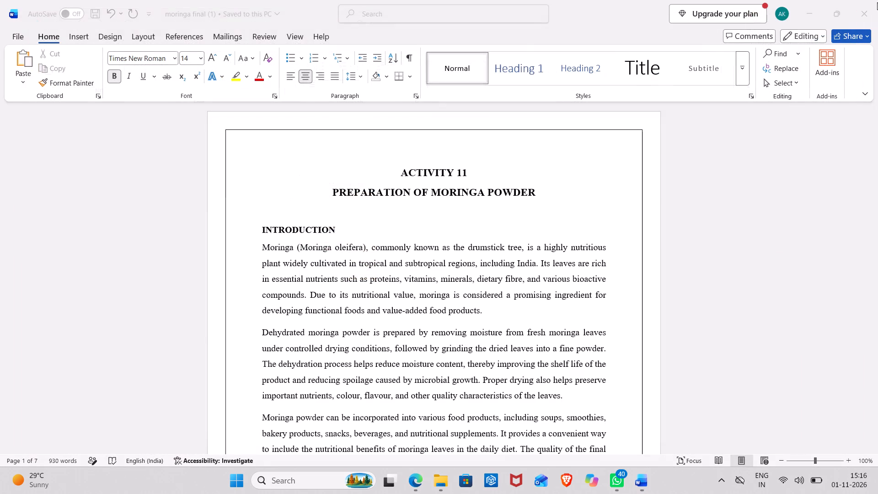
Open the Potato_Powder_Practical_Report Word document from File Explorer's recent files.
left_click(449, 489)
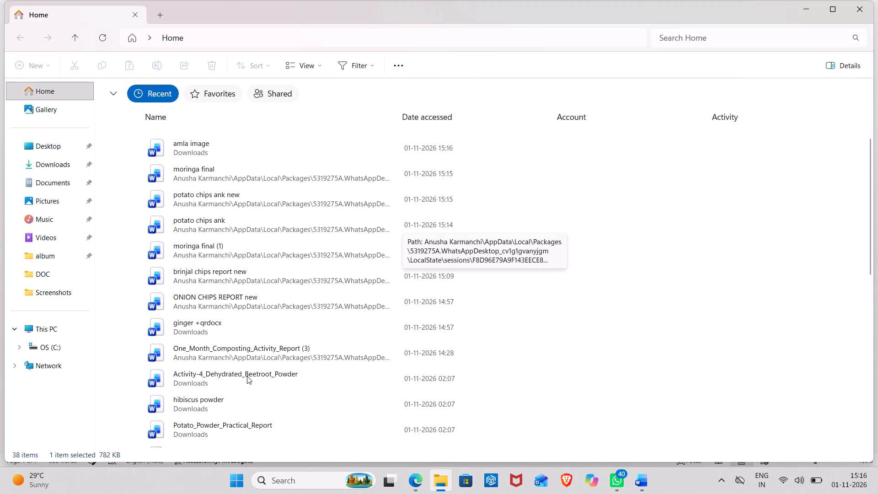
scroll(244, 385, "down", 1)
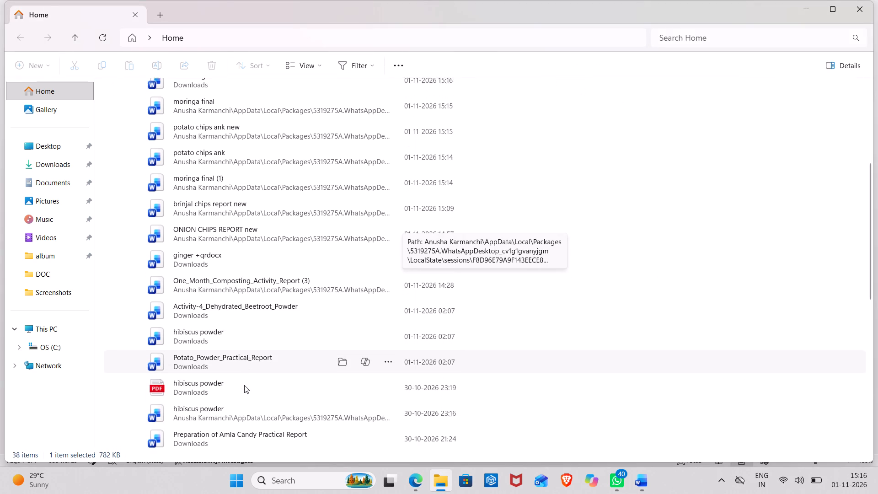
scroll(244, 385, "down", 1)
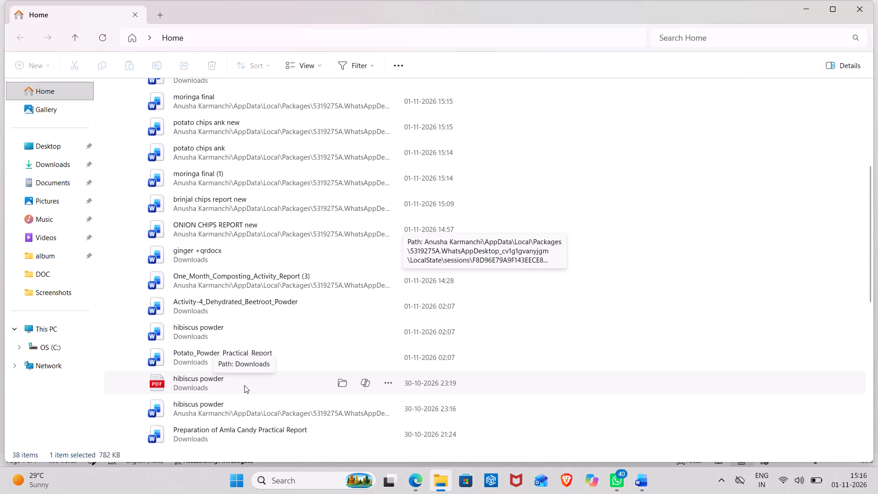
scroll(244, 385, "down", 1)
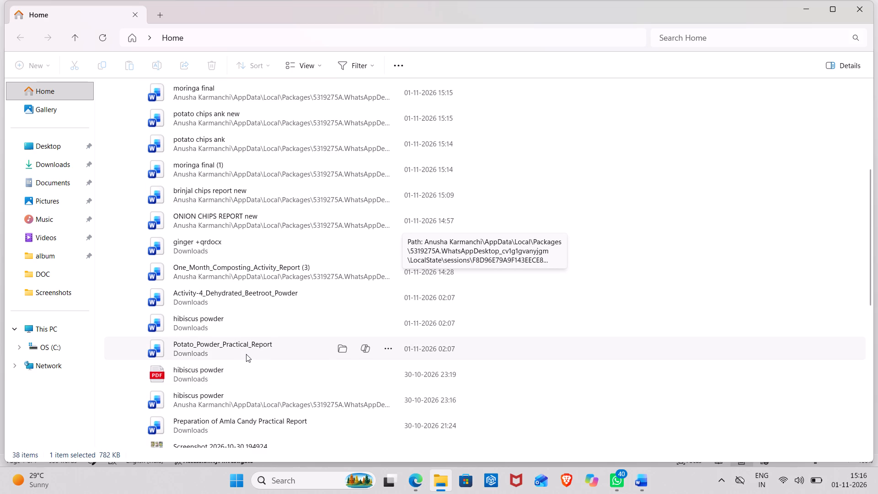
double_click(246, 354)
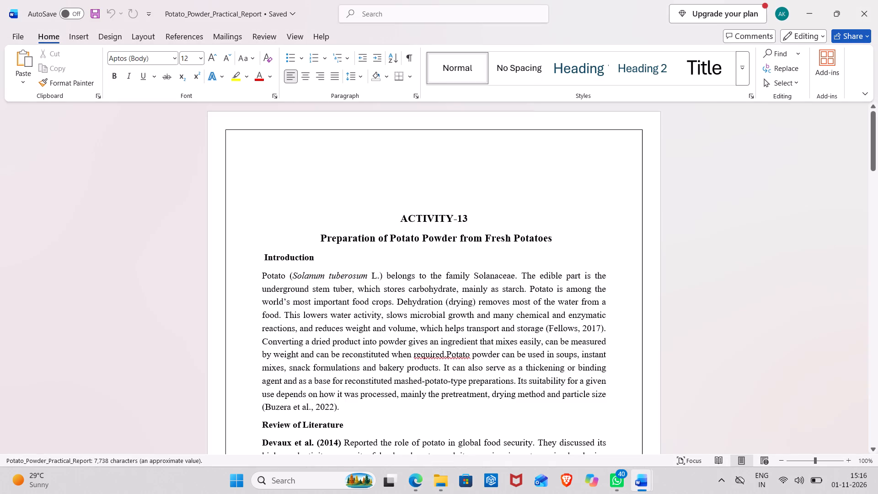
Look through the potato powder report, examining its text, flow-sheets, tables, product label, QR code and references.
scroll(348, 338, "down", 5)
scroll(348, 338, "down", 20)
scroll(348, 338, "down", 3)
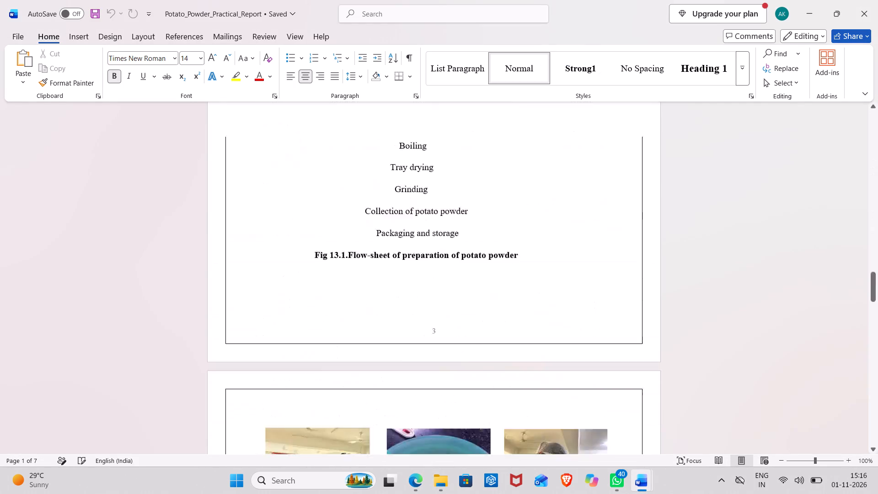
scroll(348, 338, "down", 20)
scroll(348, 338, "down", 19)
scroll(348, 338, "down", 2)
scroll(348, 338, "up", 1)
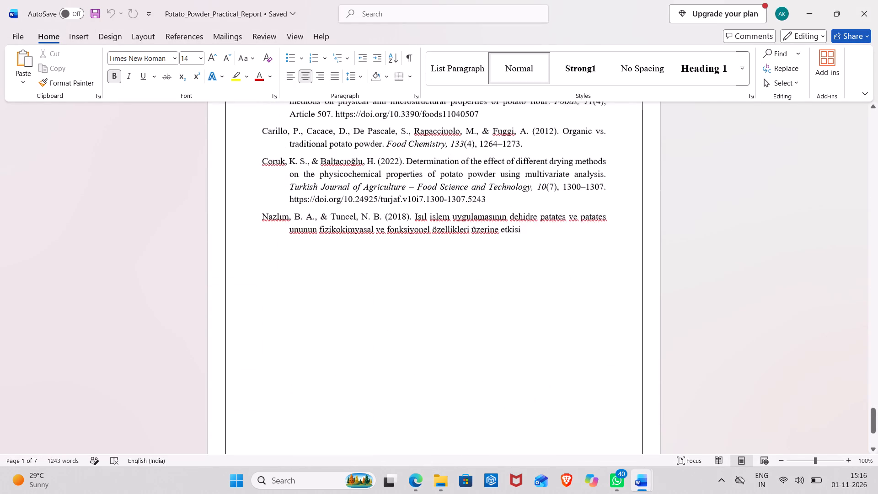
scroll(348, 338, "up", 5)
scroll(348, 338, "down", 1)
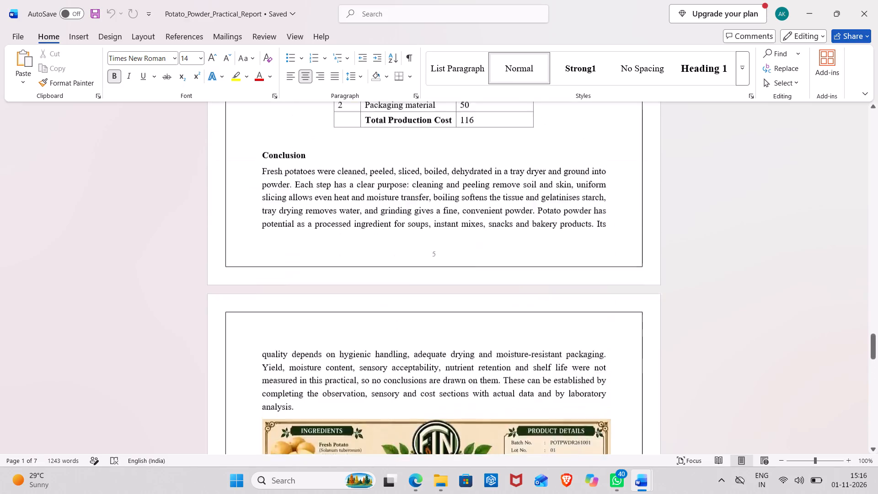
scroll(348, 338, "down", 1)
scroll(348, 338, "up", 4)
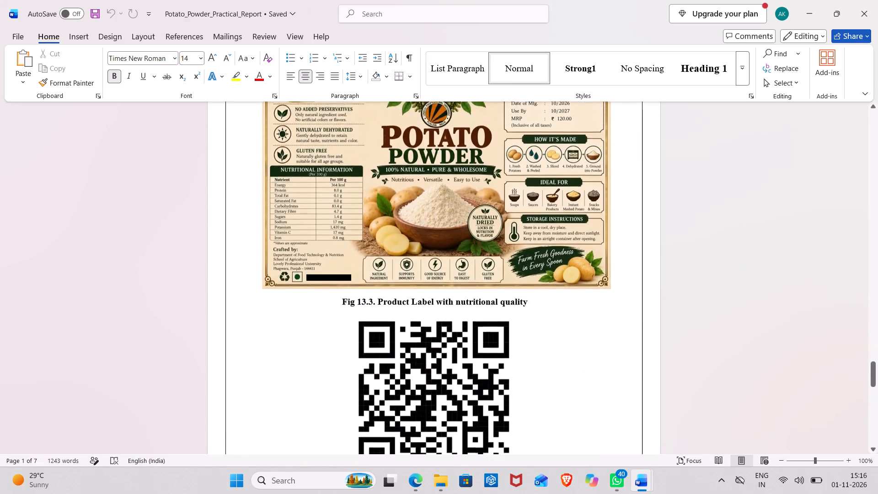
scroll(348, 338, "up", 10)
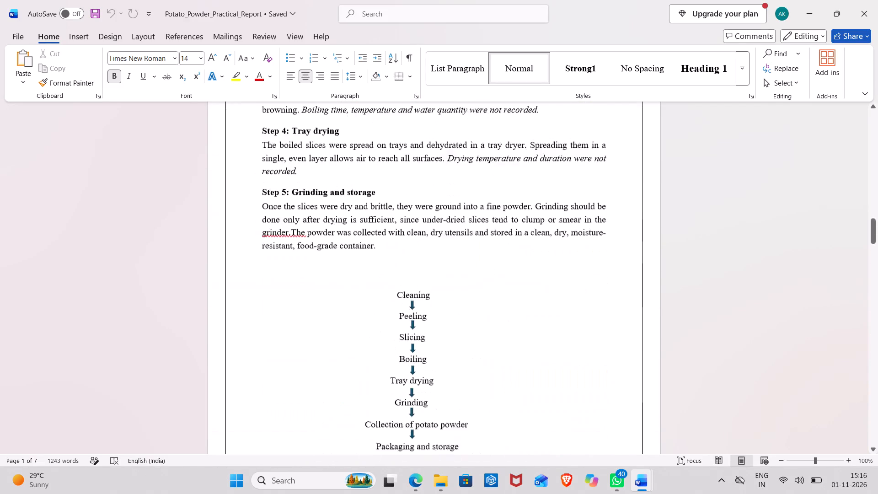
scroll(348, 338, "up", 9)
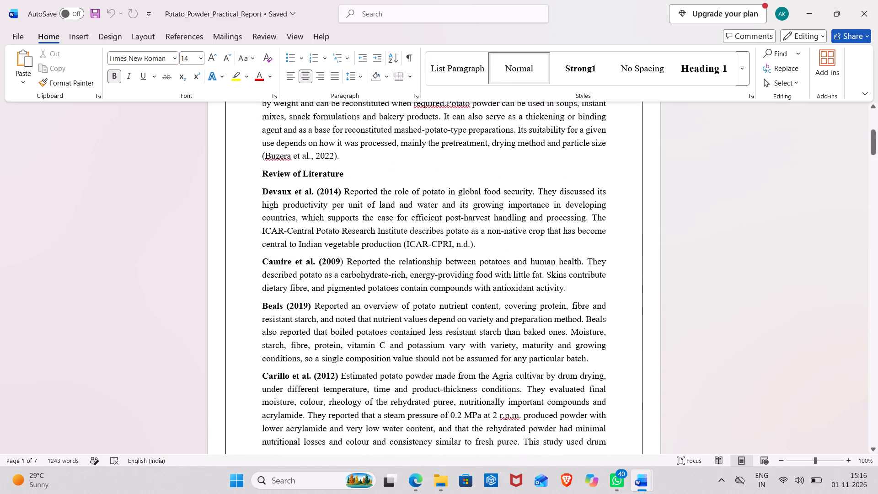
scroll(348, 338, "up", 3)
scroll(348, 338, "down", 6)
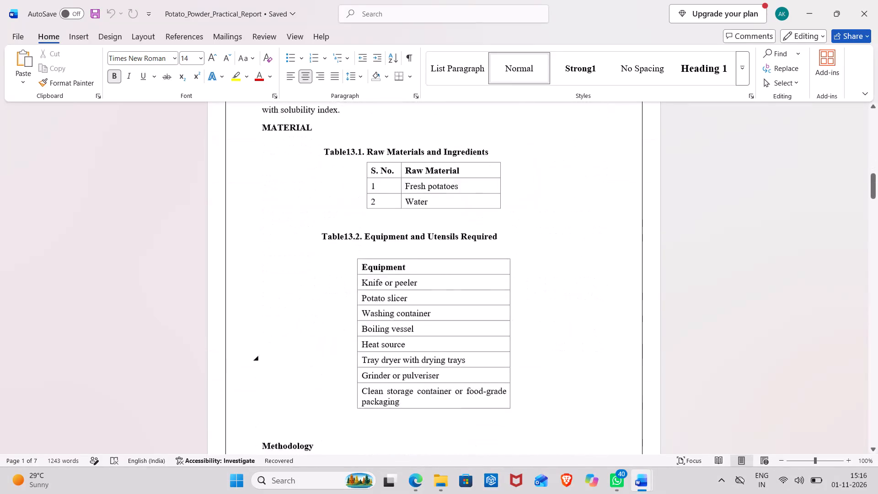
scroll(348, 338, "down", 9)
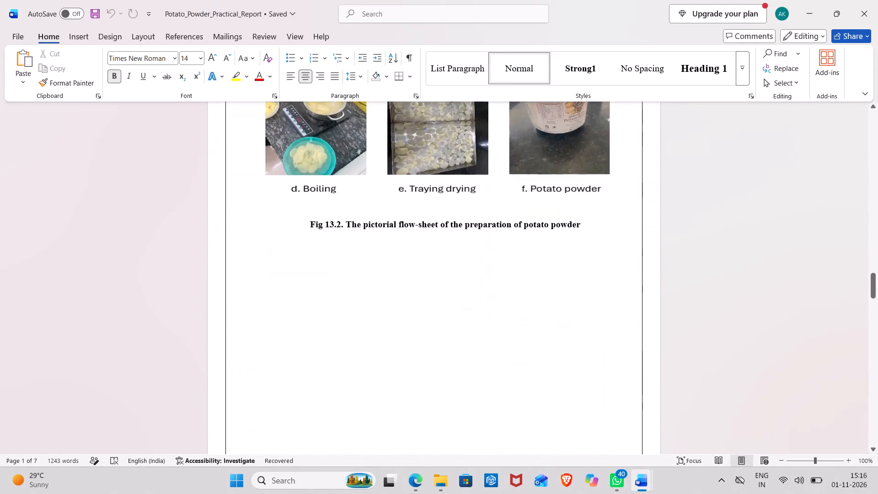
scroll(348, 338, "down", 7)
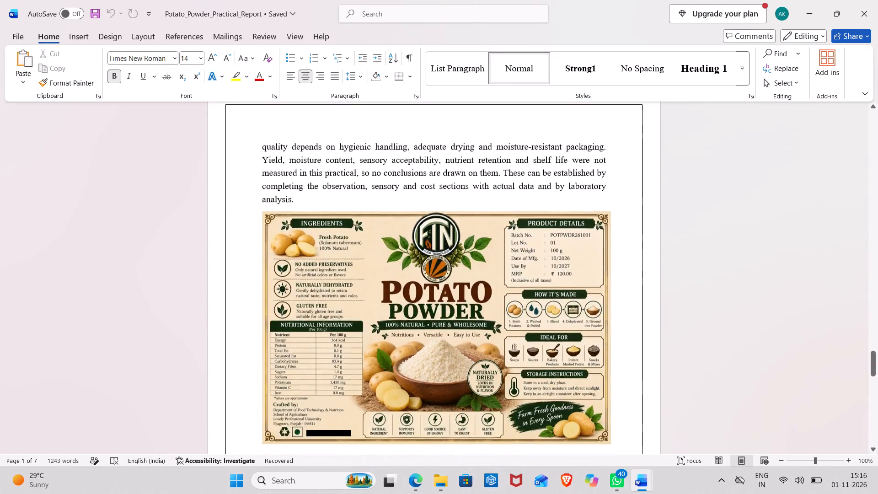
scroll(348, 338, "up", 4)
scroll(348, 338, "down", 1)
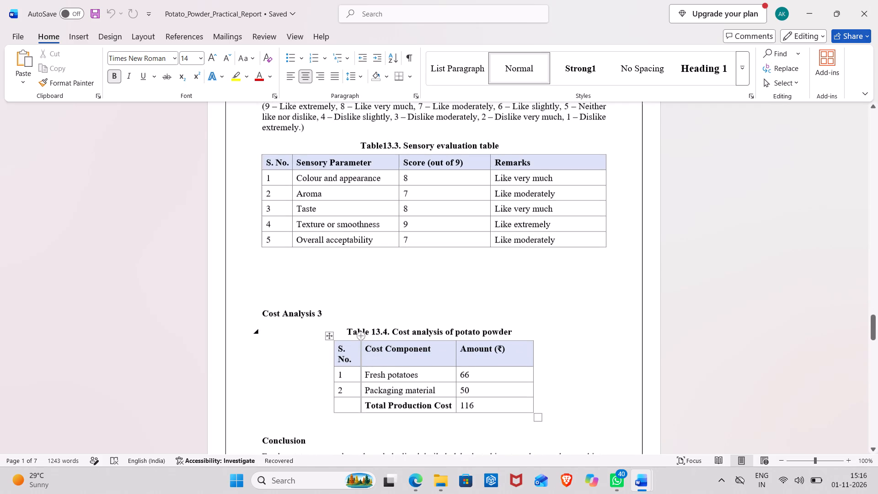
Remove the shading from the header row of Table 13.4, the potato powder cost analysis.
left_click_drag(525, 349, 414, 347)
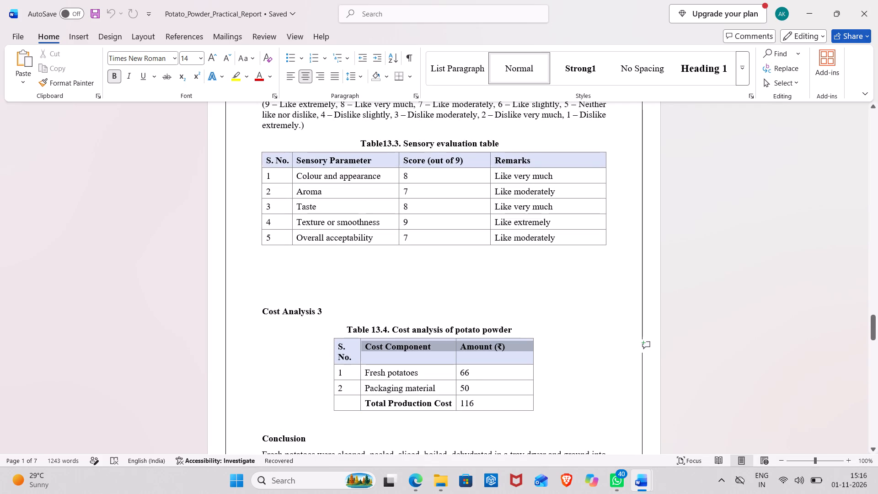
left_click_drag(414, 347, 355, 354)
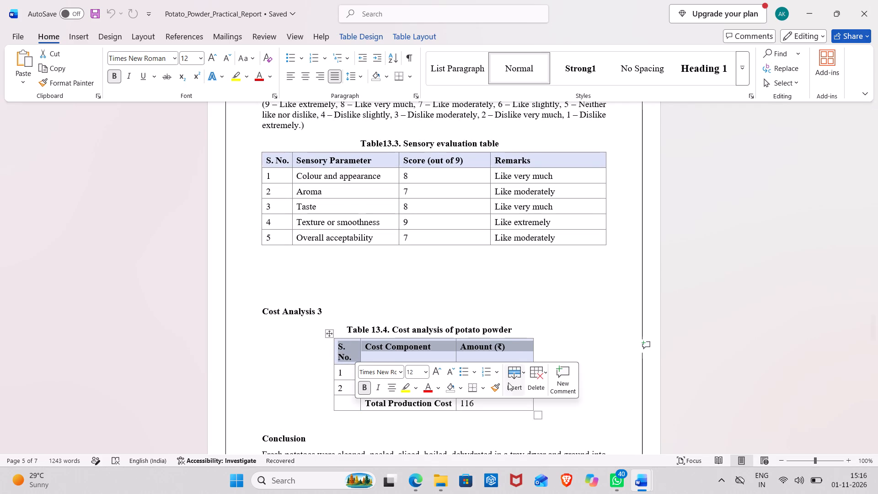
left_click(456, 389)
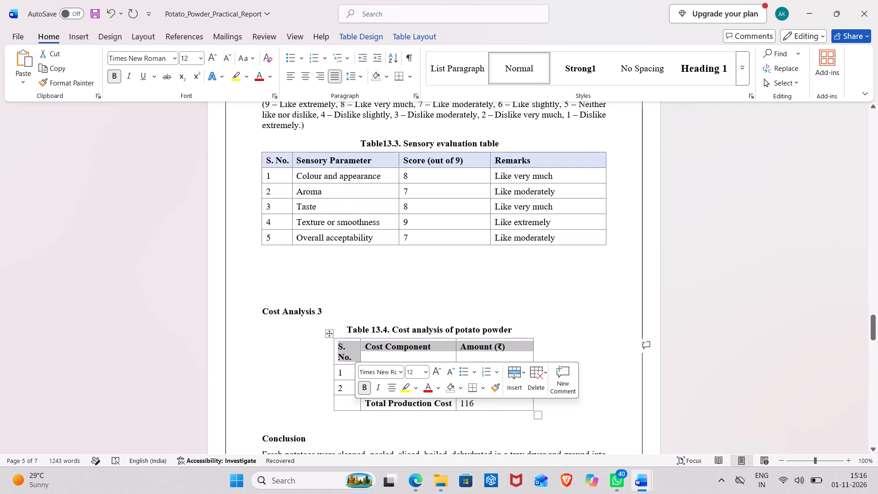
Remove the shading from the header row of Table 13.3, the sensory evaluation table.
left_click_drag(600, 159, 306, 167)
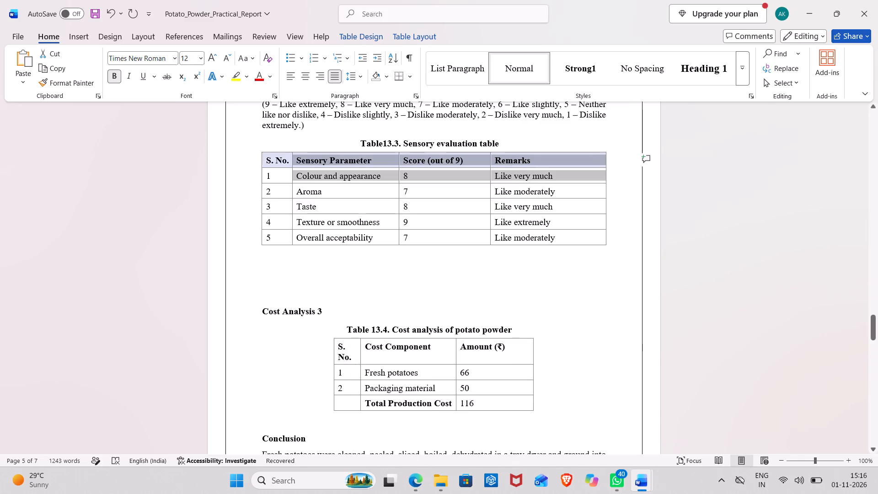
left_click_drag(306, 167, 279, 161)
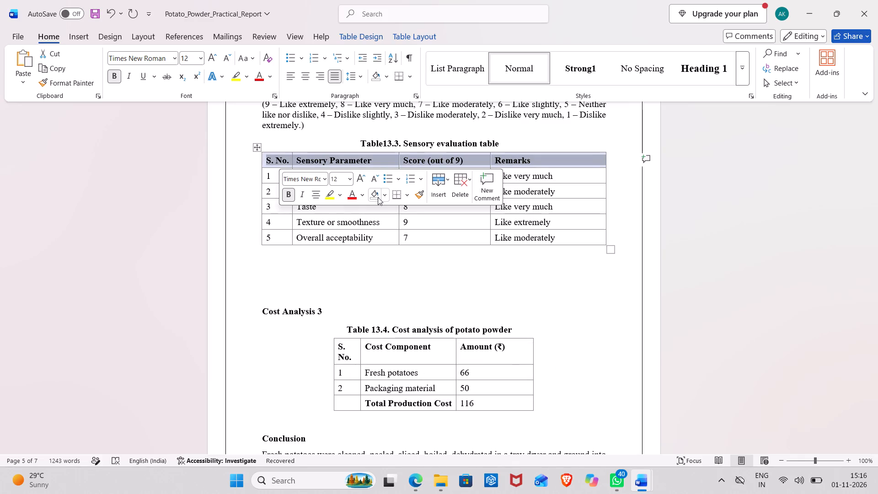
double_click(378, 197)
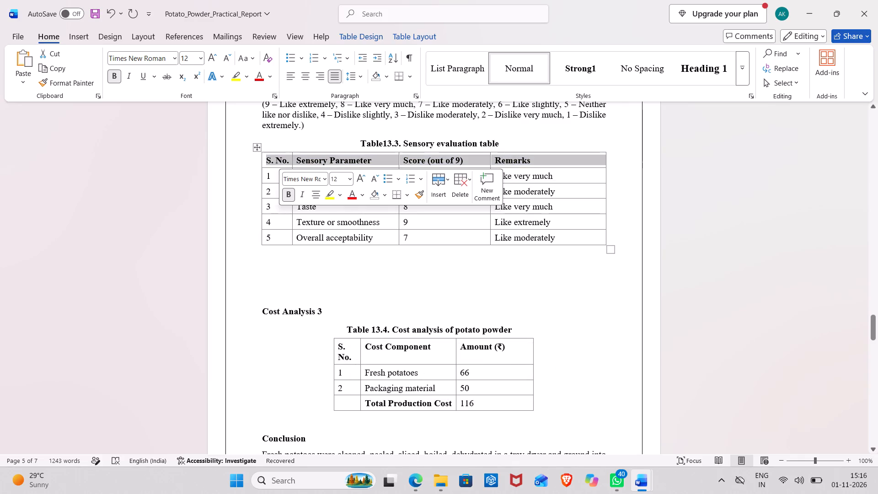
left_click(310, 270)
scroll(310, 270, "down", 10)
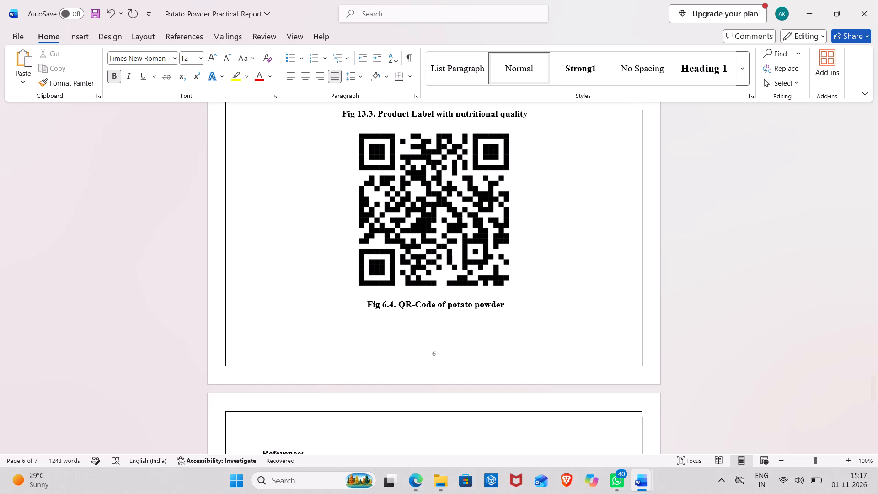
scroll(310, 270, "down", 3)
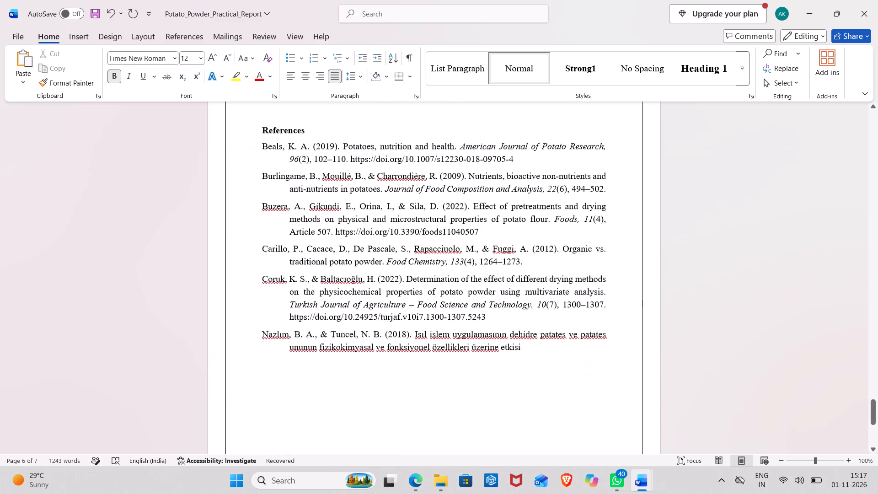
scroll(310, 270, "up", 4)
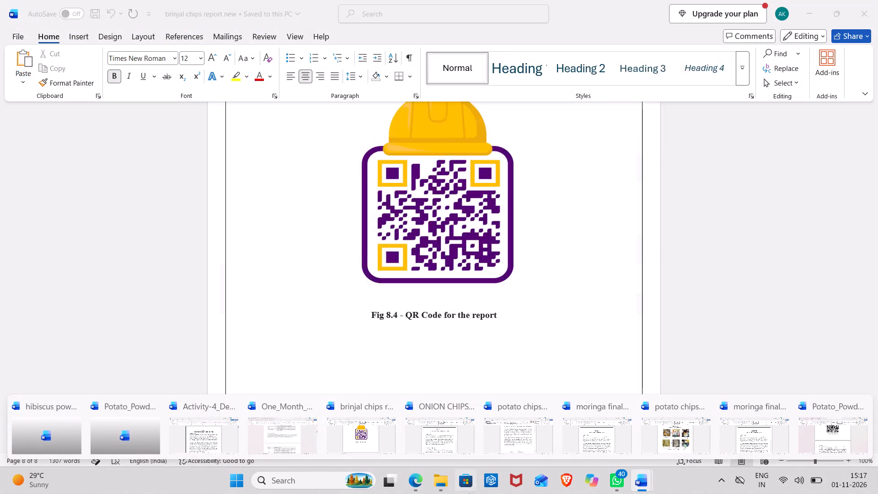
Start Word from the recent Windows searches and create a new blank document.
left_click(316, 484)
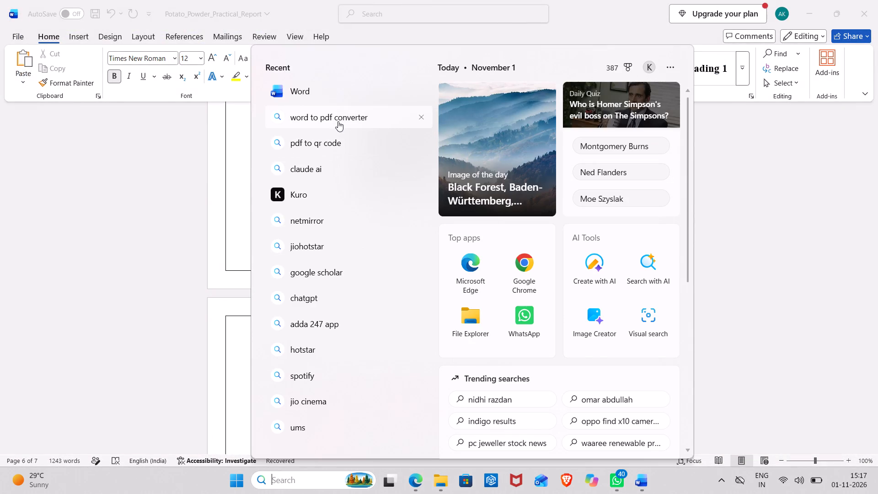
left_click(333, 83)
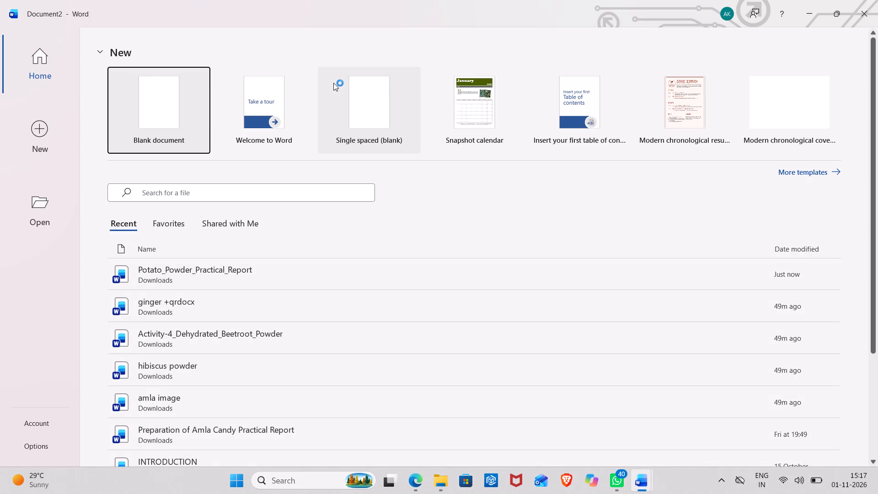
left_click(177, 111)
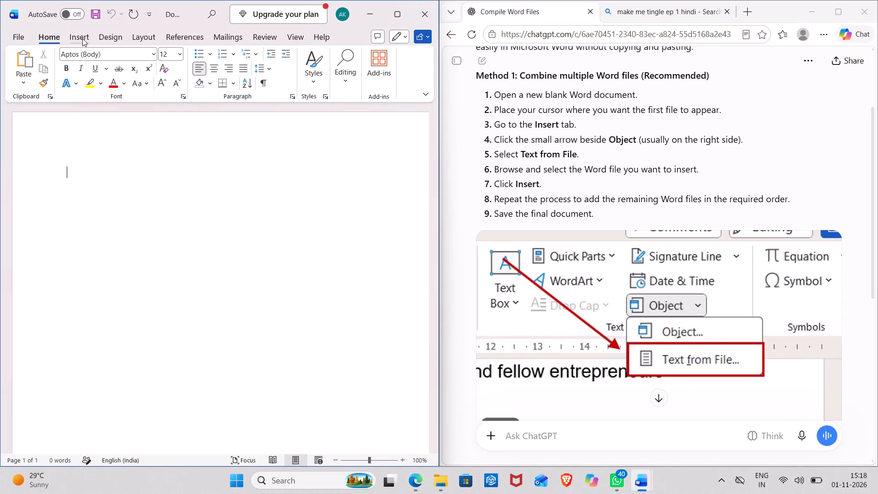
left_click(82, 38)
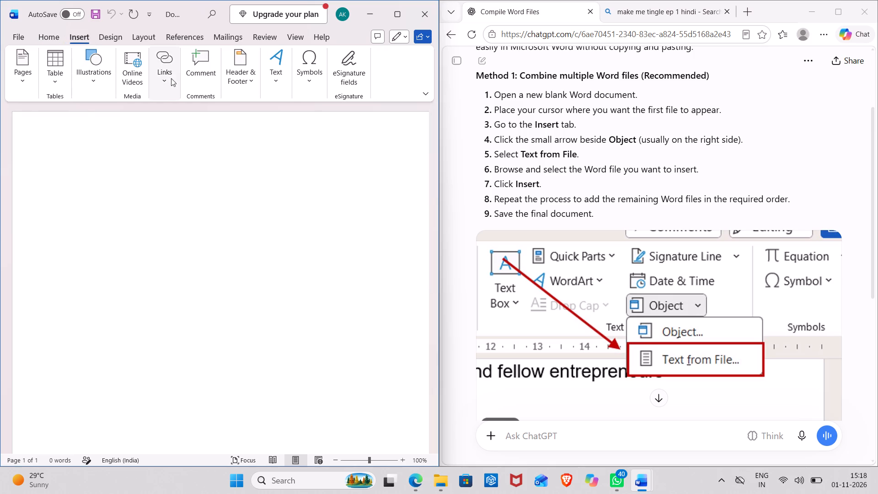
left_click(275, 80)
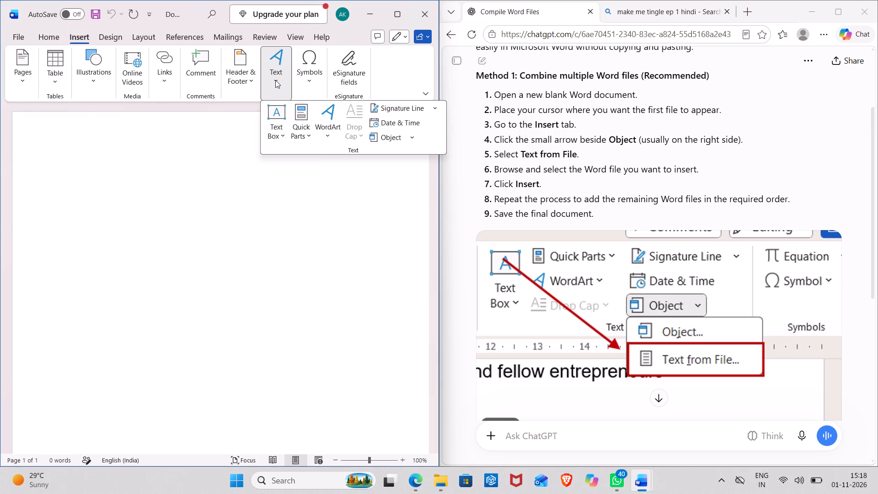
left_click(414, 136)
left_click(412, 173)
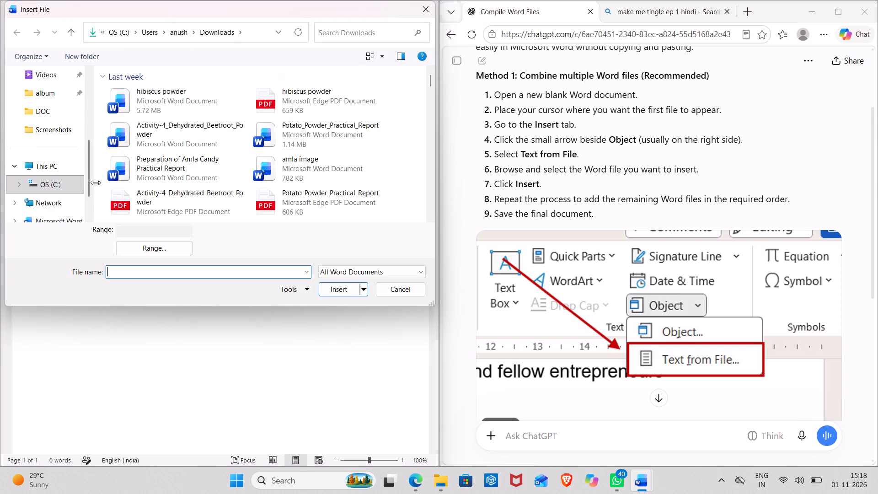
Browse This PC and the folders on the OS (C:) drive for the report file, and return to Downloads.
scroll(38, 162, "down", 1)
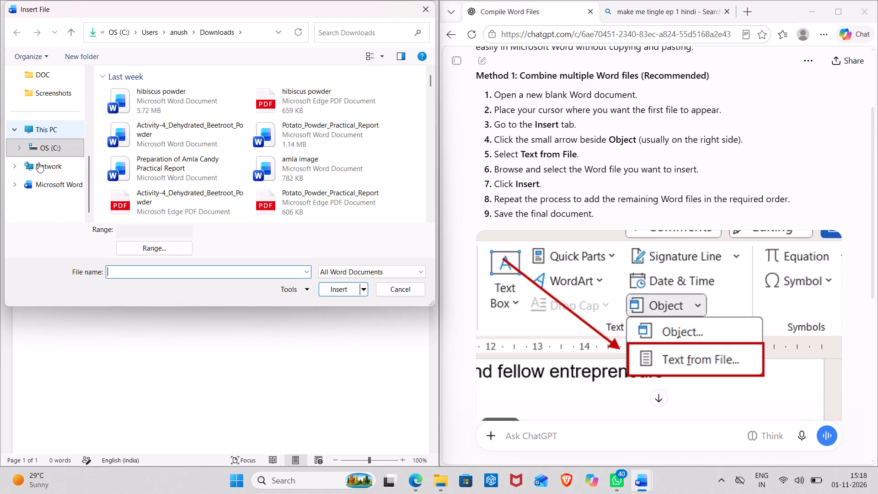
scroll(38, 162, "up", 1)
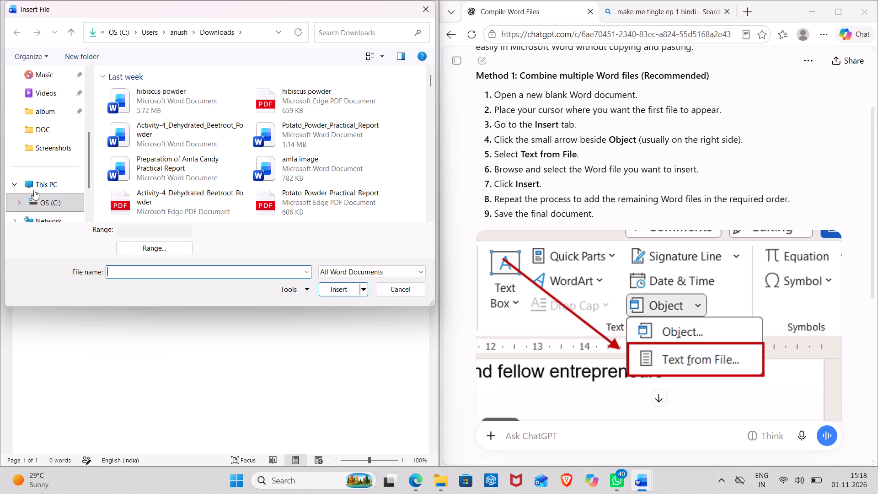
left_click(34, 190)
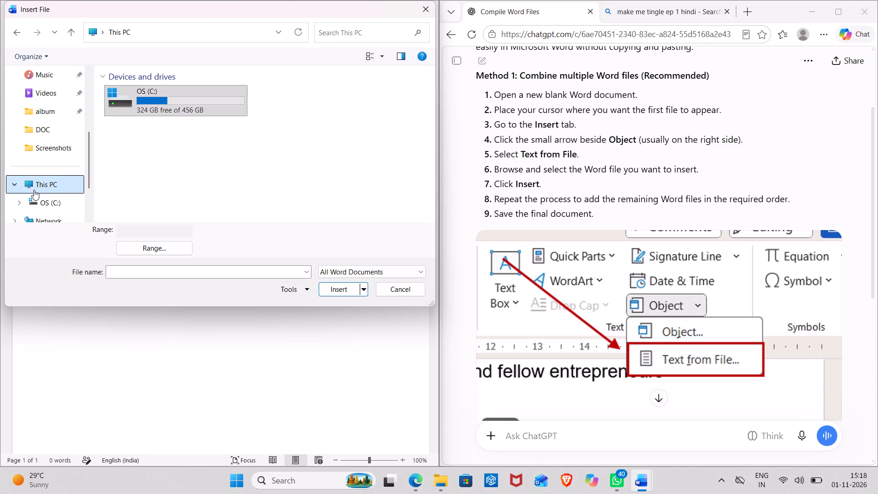
left_click(151, 98)
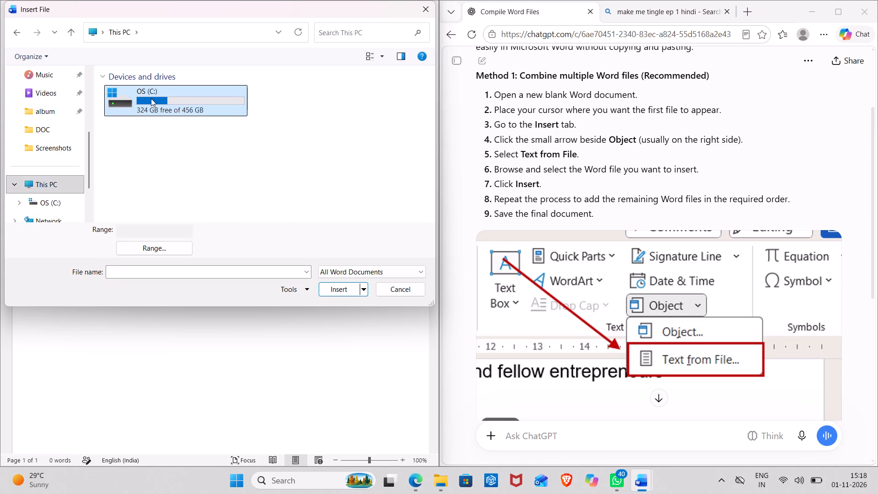
left_click(46, 198)
scroll(163, 137, "down", 1)
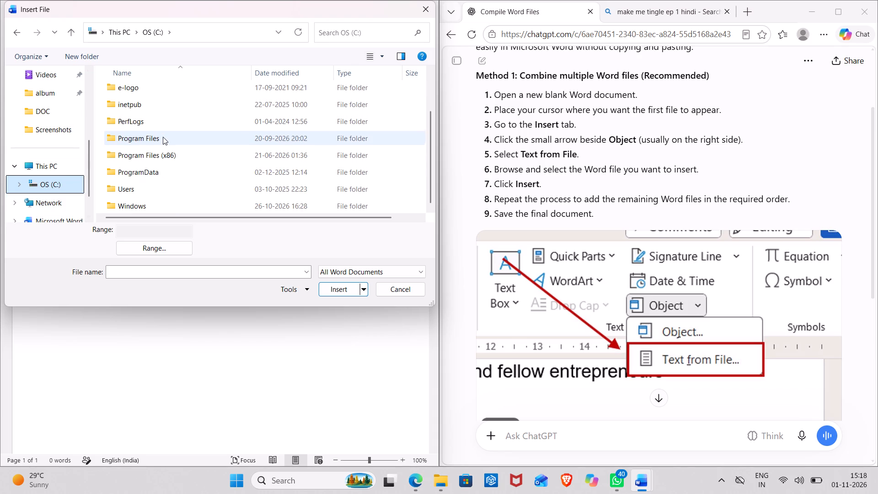
scroll(163, 137, "down", 4)
scroll(163, 137, "up", 3)
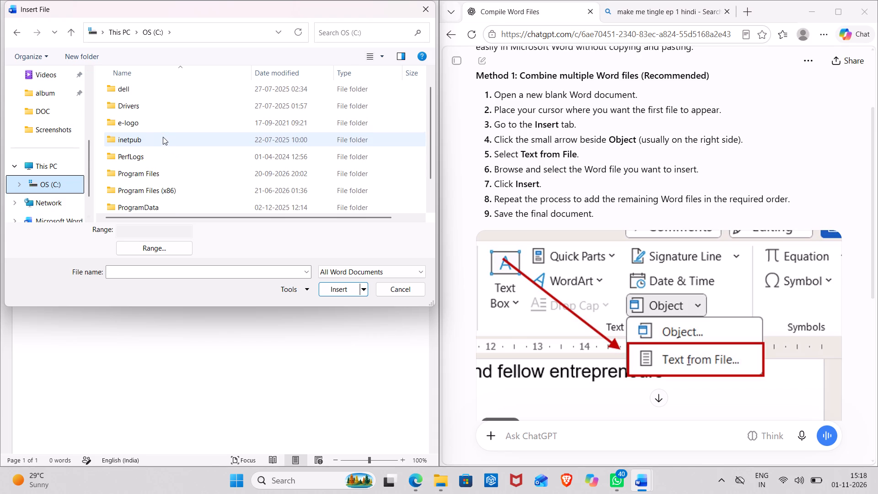
scroll(163, 137, "down", 5)
left_click(43, 163)
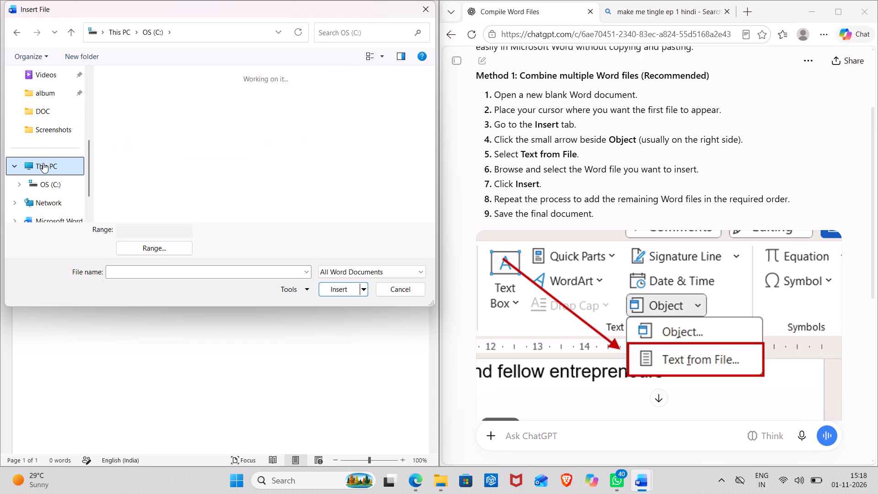
scroll(43, 163, "down", 2)
double_click(141, 105)
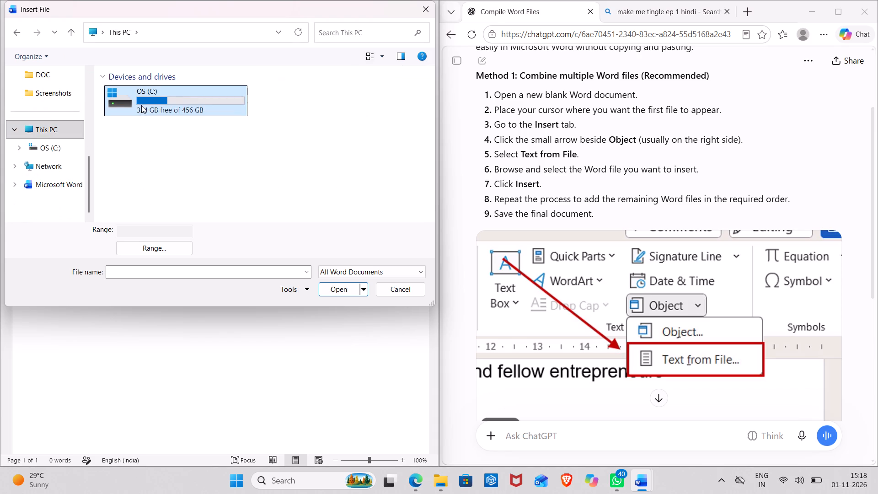
scroll(141, 105, "down", 9)
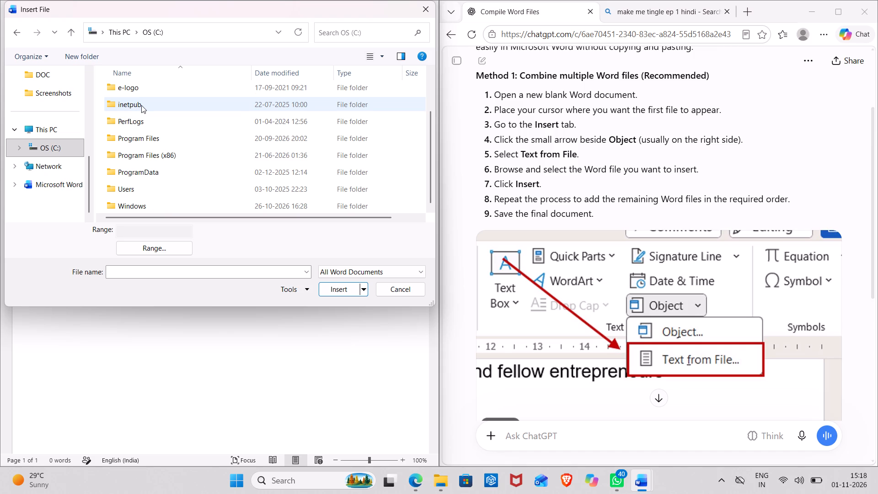
scroll(141, 105, "down", 1)
scroll(141, 105, "up", 2)
left_click(12, 37)
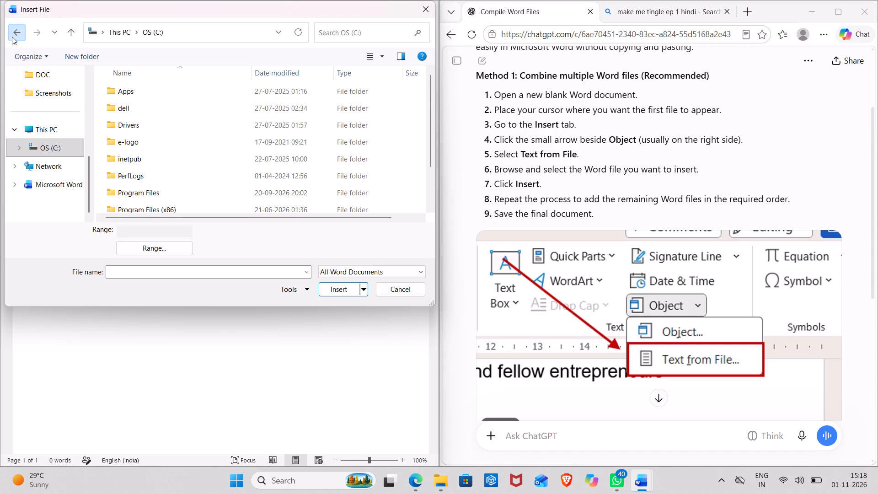
left_click(12, 37)
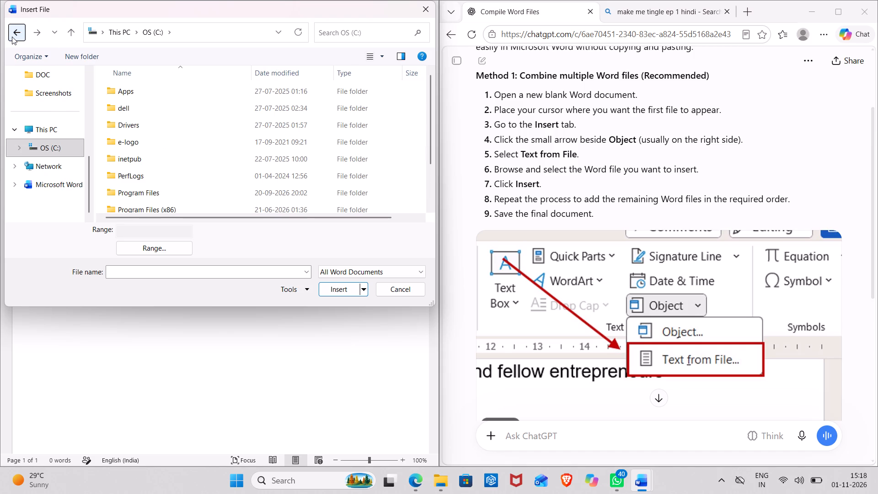
left_click(12, 37)
left_click(12, 37)
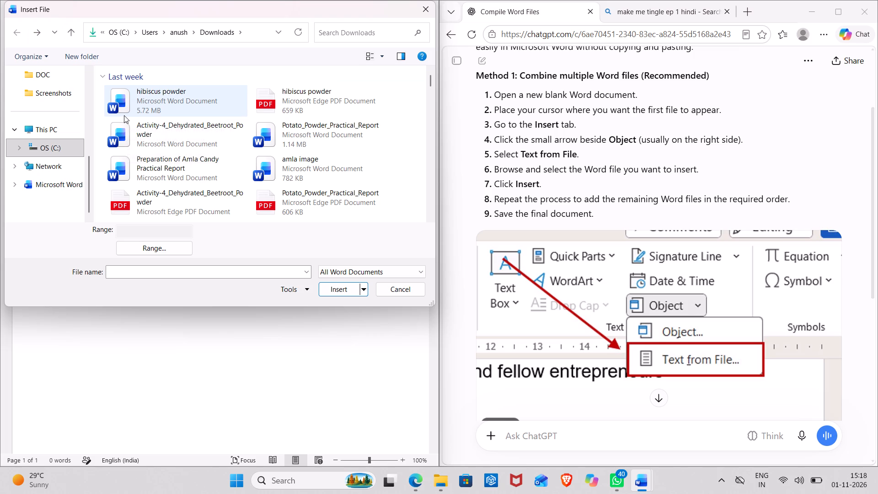
Look through the files and subfolders of the Downloads folder for the report to insert.
scroll(124, 115, "up", 1)
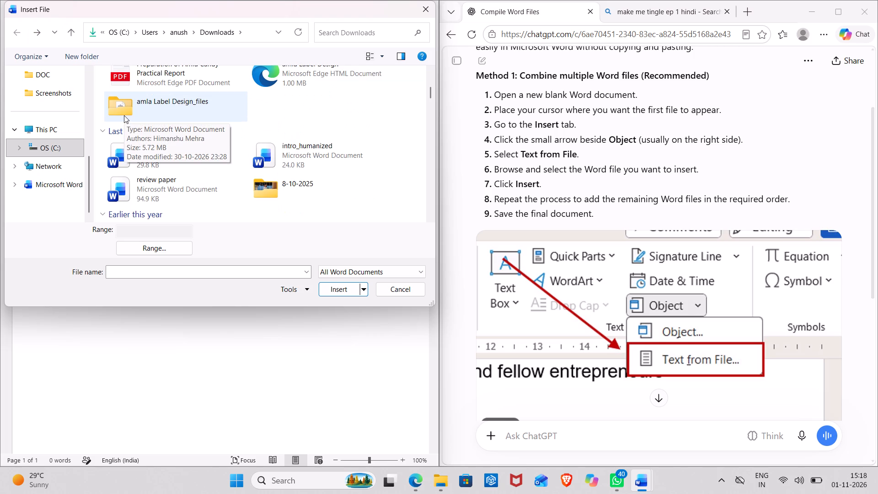
scroll(124, 115, "up", 1)
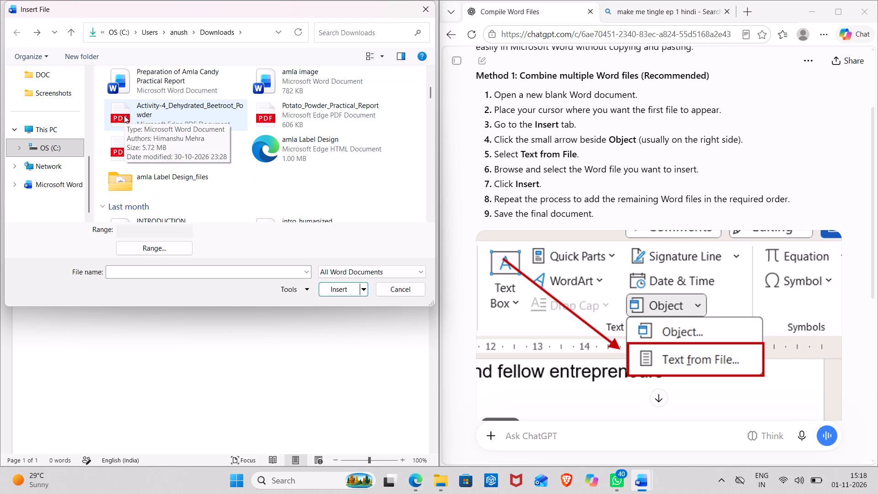
left_click(220, 31)
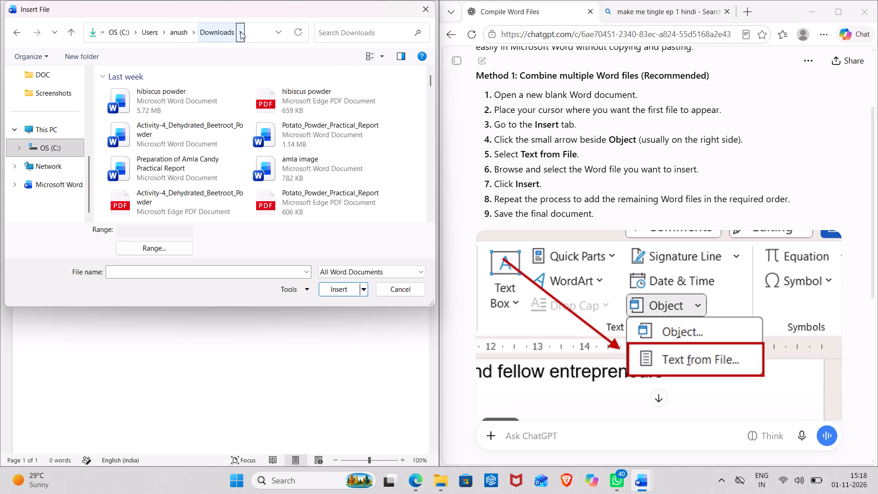
left_click(241, 32)
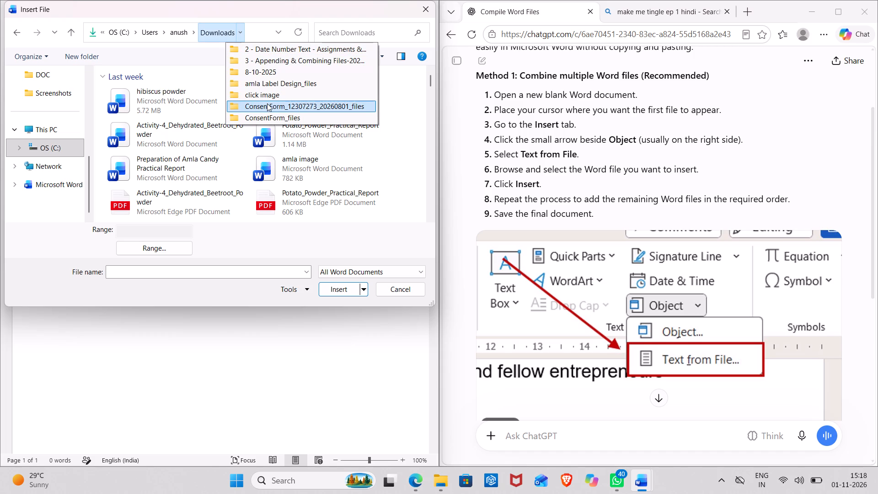
Search the Downloads folder for "bringa" and close the Insert File dialog without inserting anything.
left_click(384, 31)
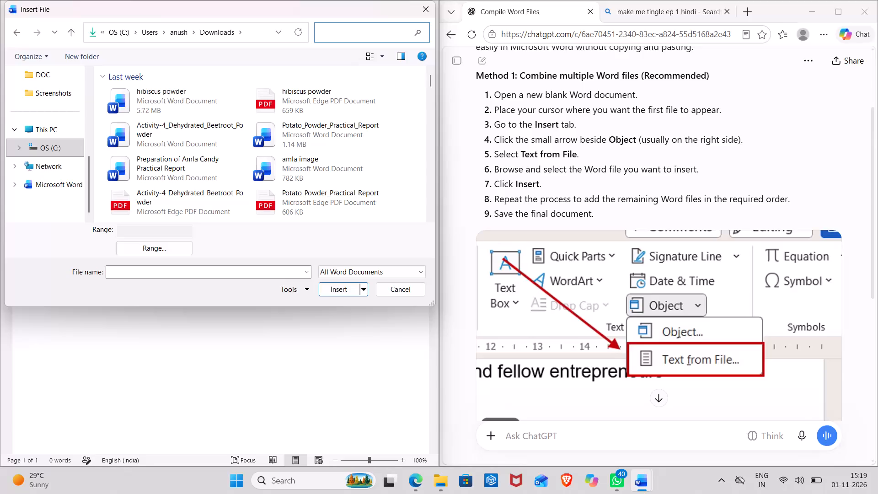
left_click(384, 31)
key("b")
type("ri")
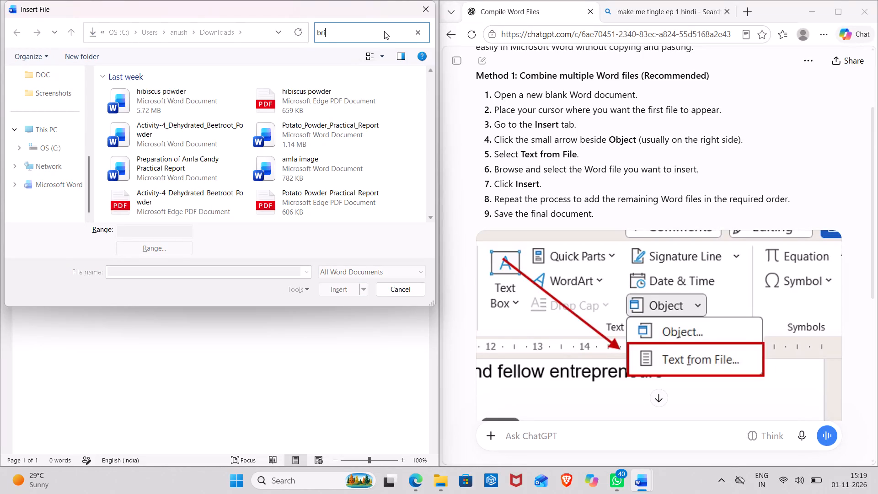
key("n")
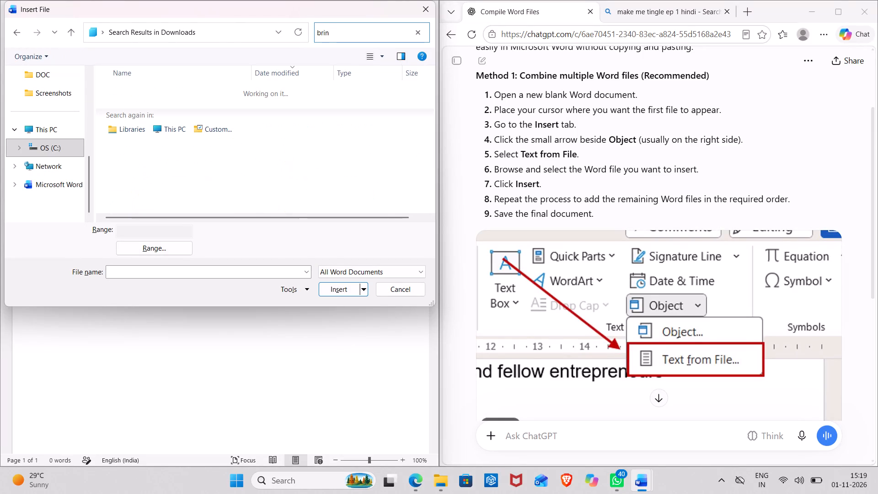
key("BackSpace")
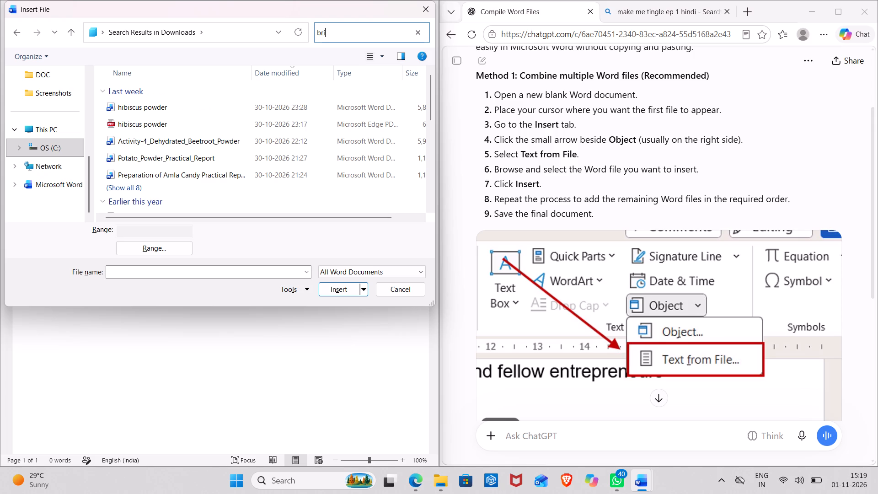
key("n")
type("ga")
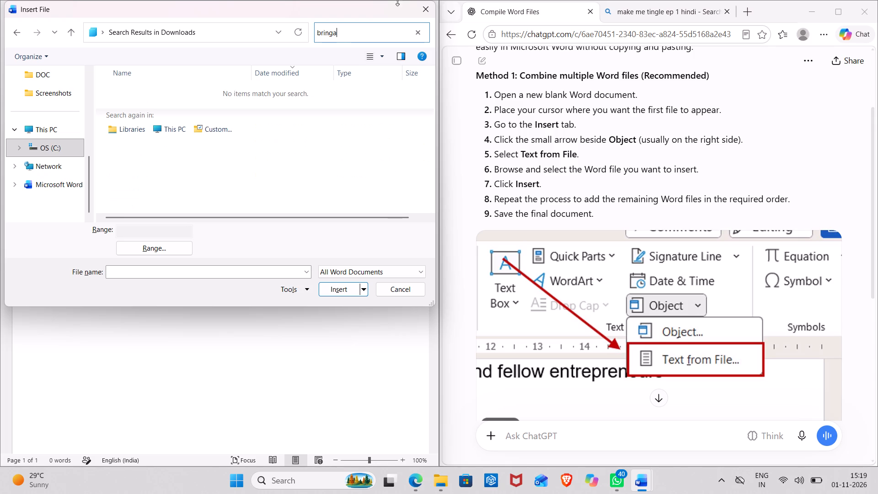
left_click(422, 11)
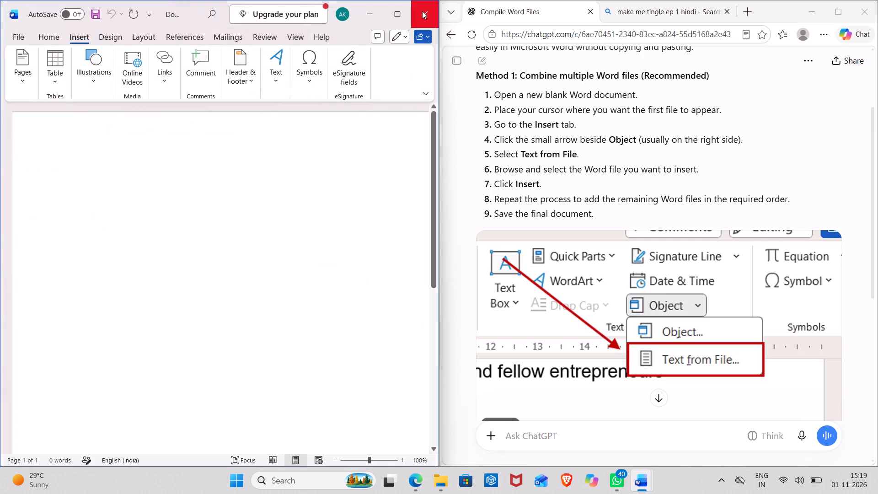
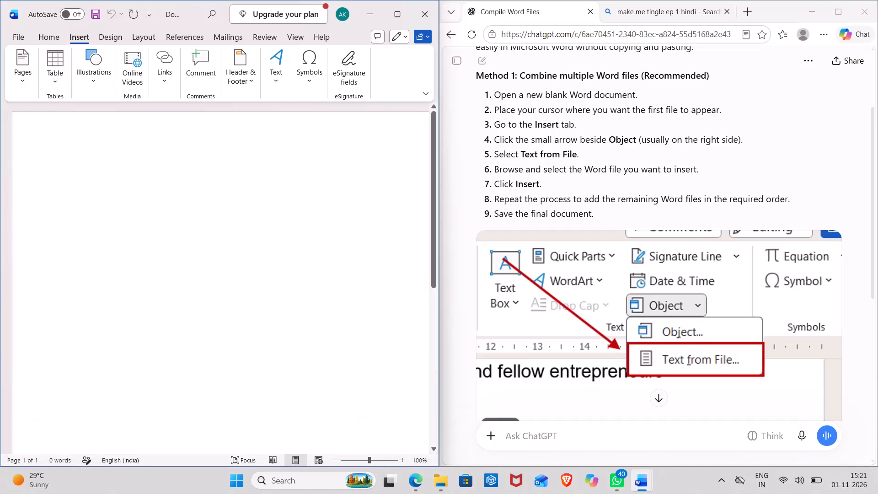
Copy the entire brinjal chips report, from the ACTIVITY-8 title through the Fig 8.4 QR code caption.
left_click(306, 301)
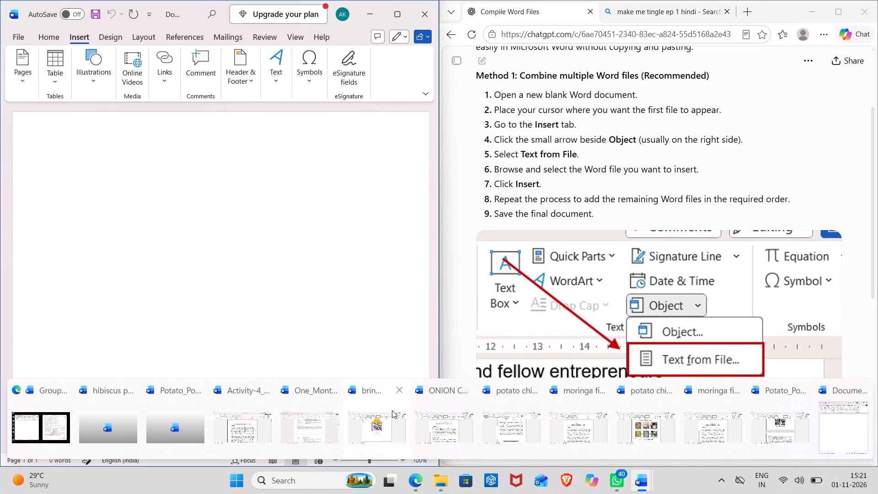
left_click(380, 418)
scroll(382, 281, "up", 7)
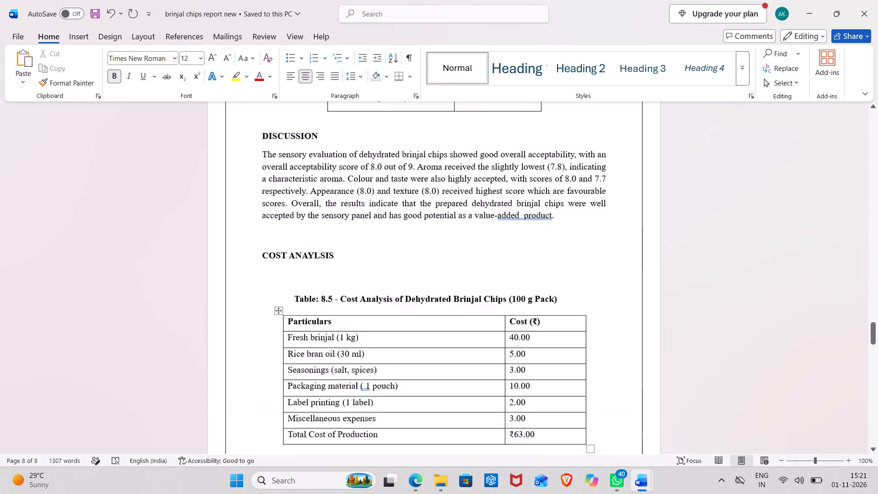
scroll(382, 281, "up", 13)
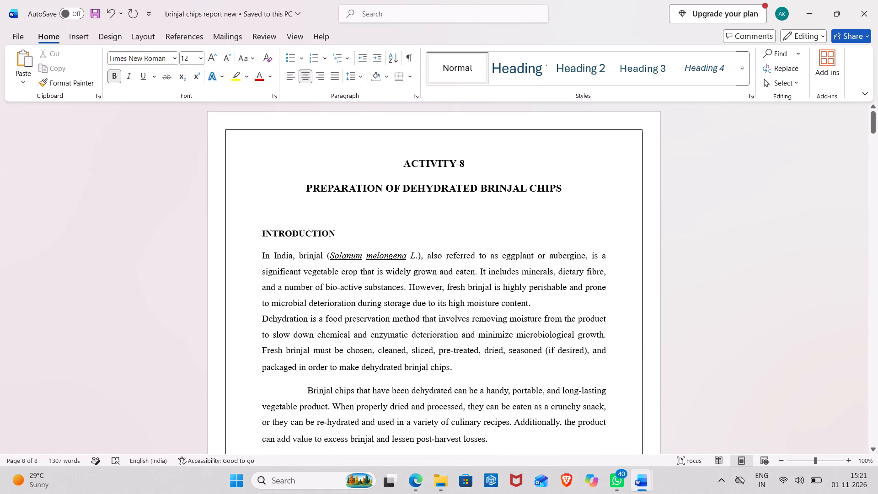
left_click_drag(399, 166, 469, 451)
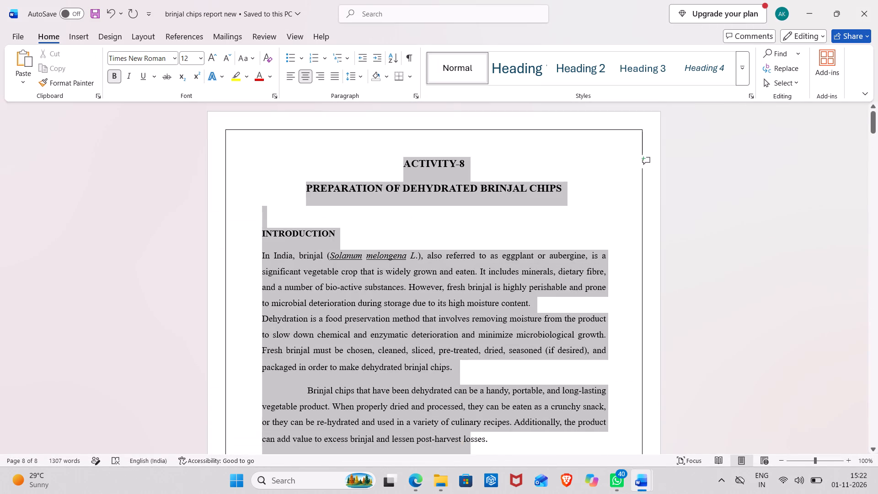
left_click_drag(469, 451, 469, 456)
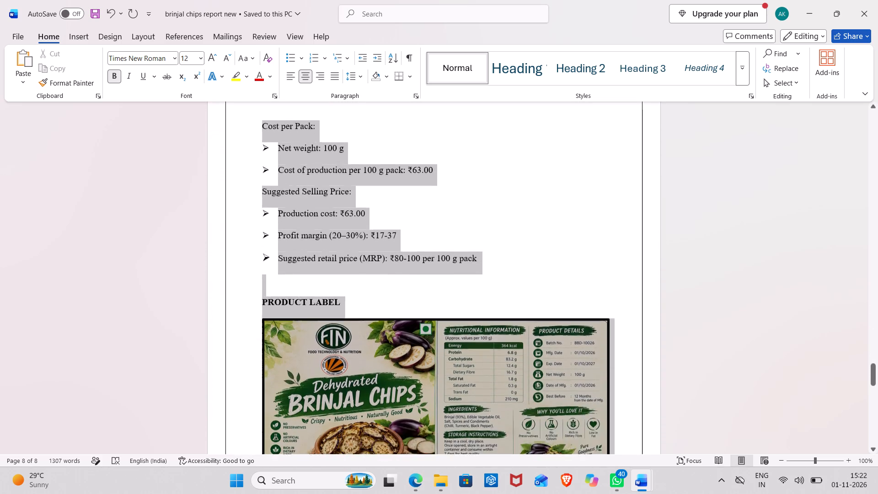
left_click_drag(469, 456, 470, 458)
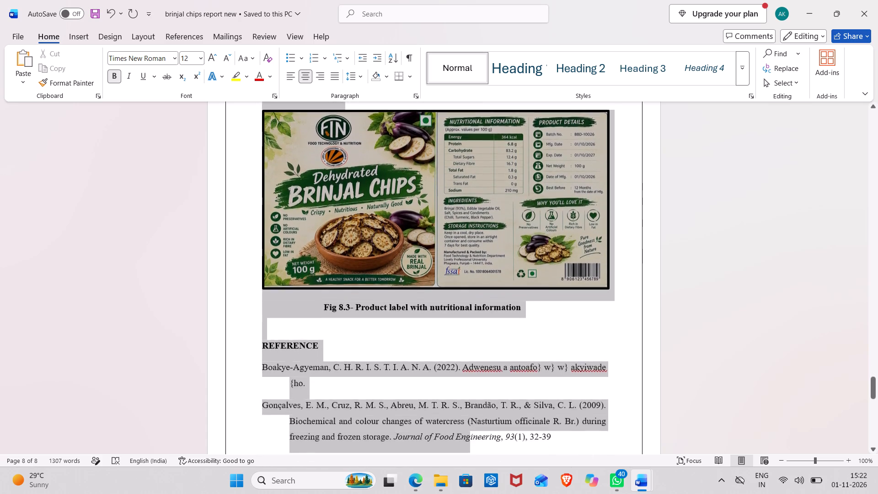
left_click_drag(470, 458, 525, 358)
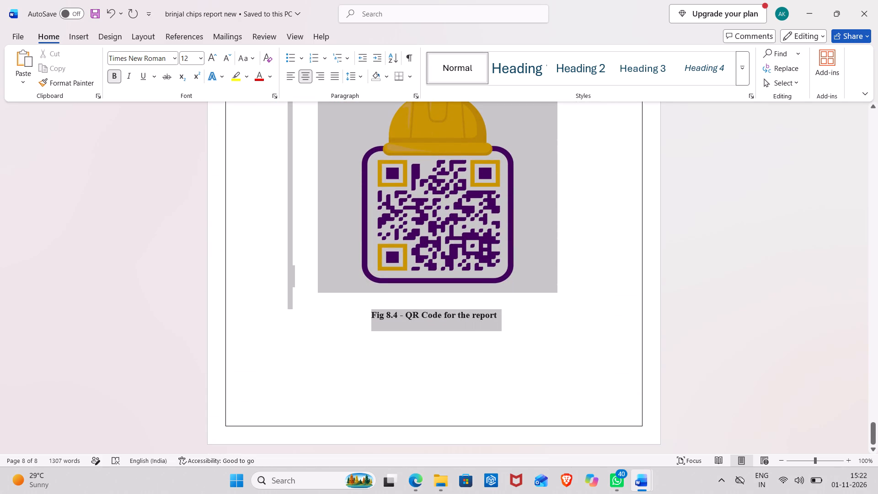
left_click_drag(525, 358, 529, 356)
key("ctrl+c")
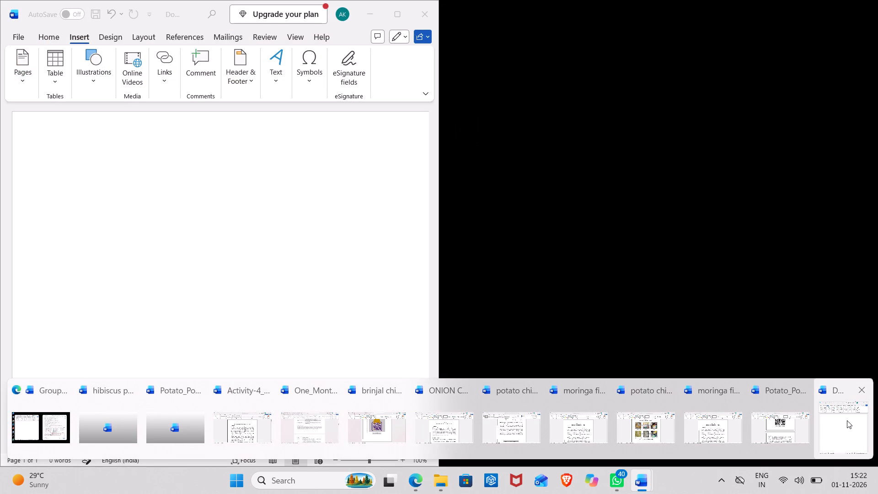
Paste the copied brinjal chips report into the blank new document.
left_click(847, 420)
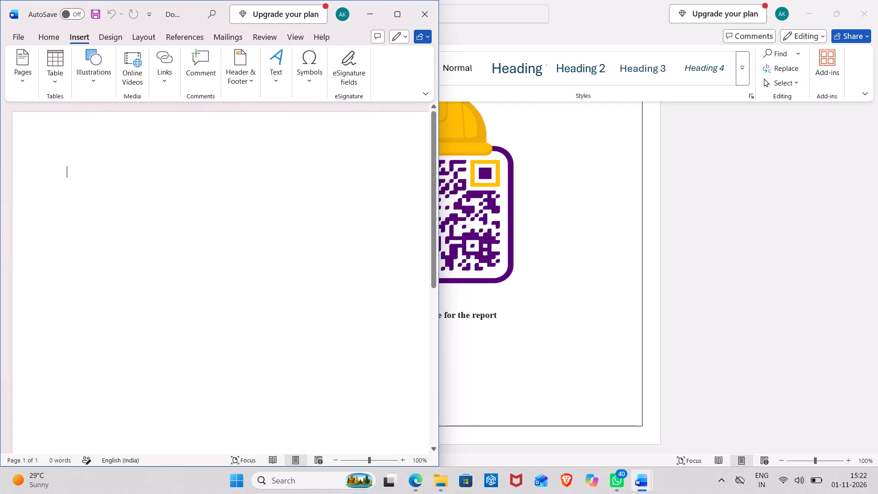
key("ctrl+v")
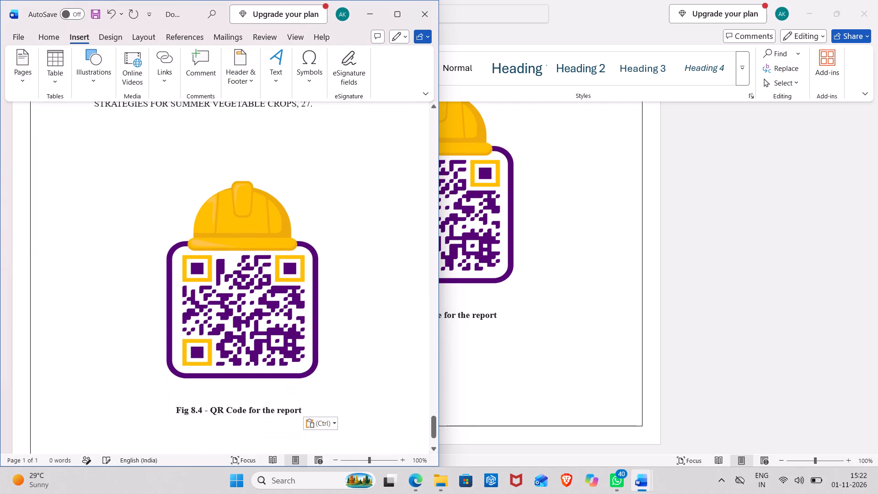
Check the pasted brinjal report and add three empty paragraphs after the Fig 8.4 caption at its end.
scroll(28, 174, "up", 8)
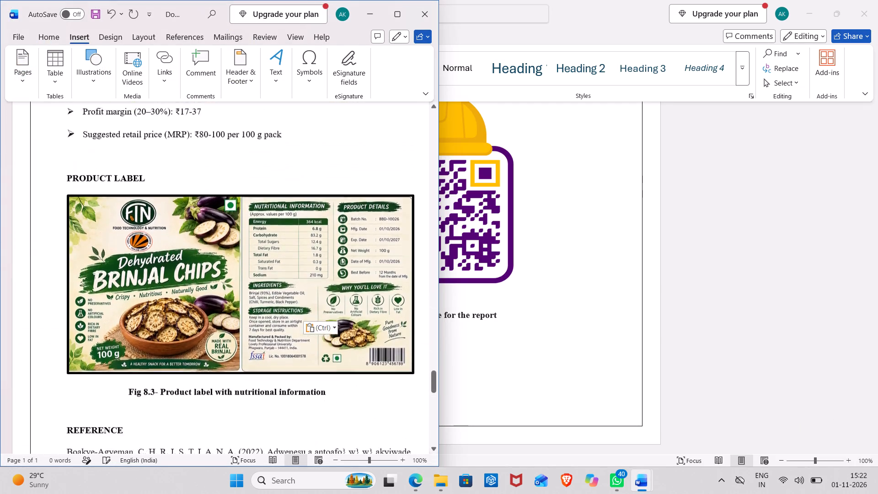
scroll(28, 174, "up", 6)
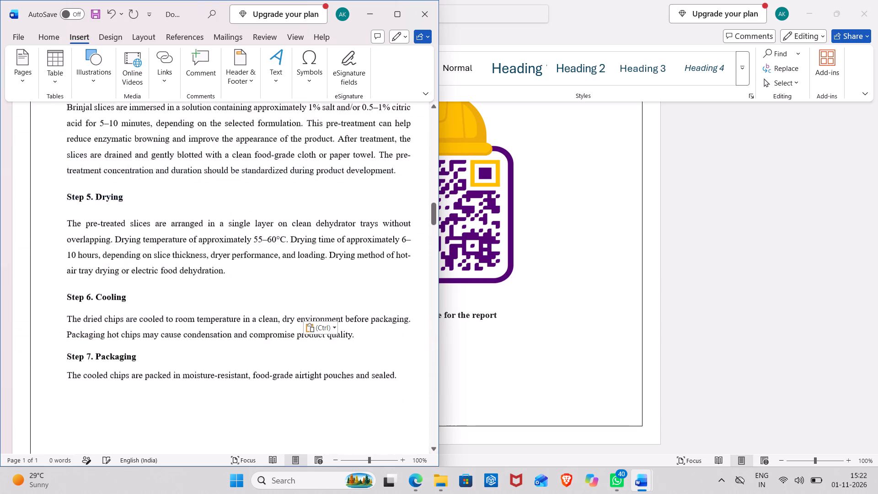
scroll(28, 174, "up", 2)
scroll(28, 174, "down", 8)
scroll(28, 174, "down", 20)
scroll(28, 174, "down", 20)
scroll(28, 174, "down", 20)
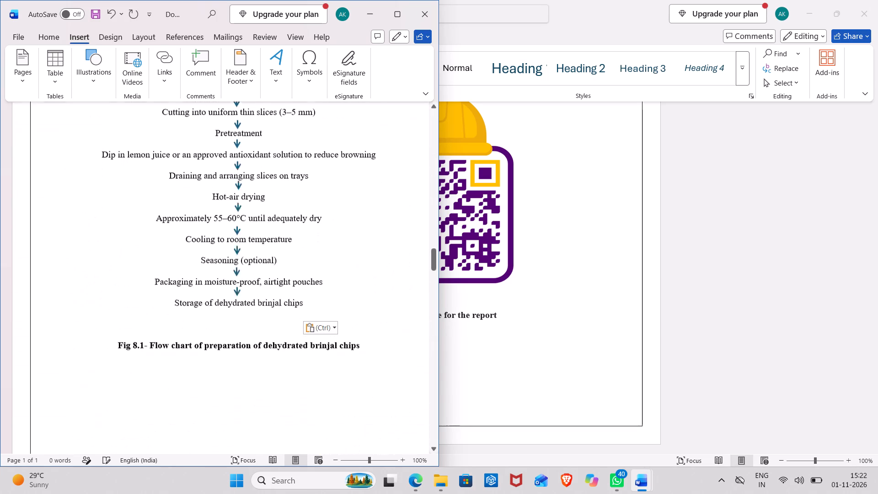
scroll(28, 174, "down", 20)
scroll(28, 174, "down", 20)
scroll(28, 174, "down", 20)
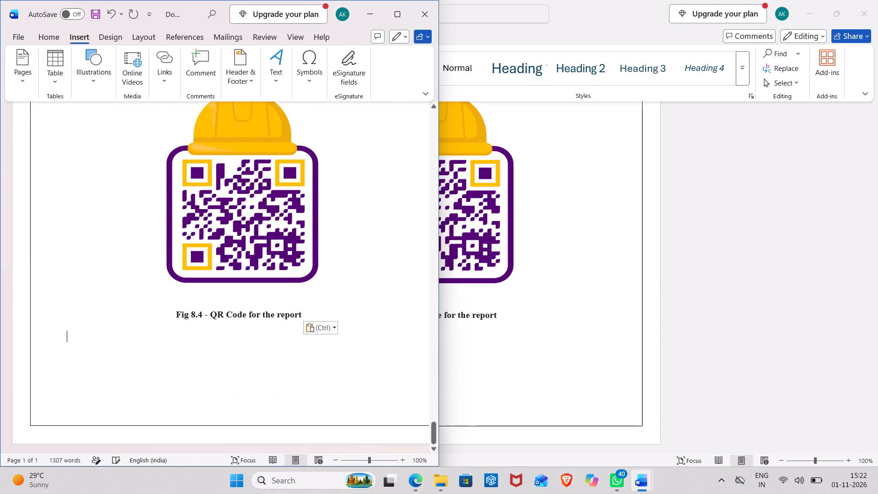
key("Return")
key("Return")
key("Return")
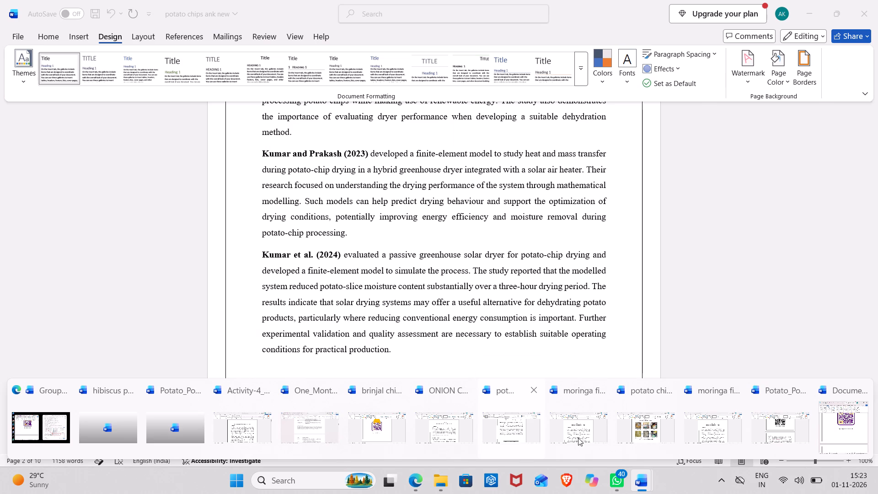
Copy the entire "potato chips ank" report, from the ACTIVITY 9 title through the Fig 9.4 QR-code caption.
left_click(624, 437)
scroll(457, 311, "up", 4)
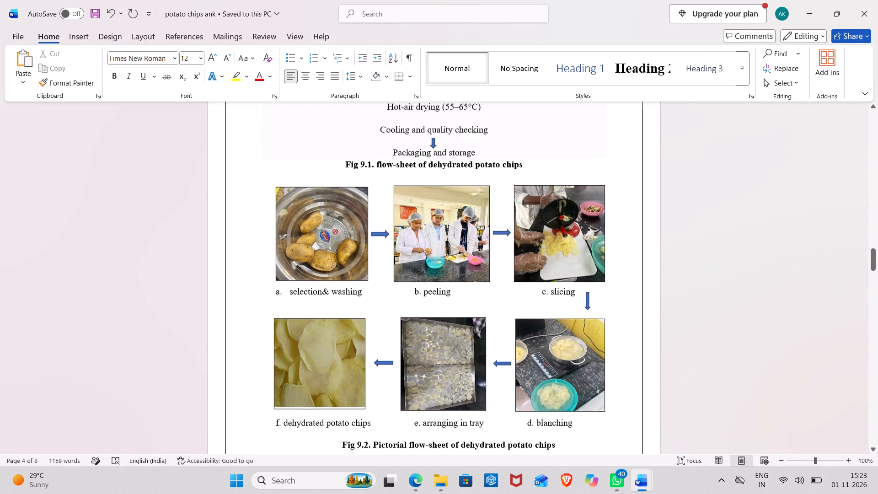
scroll(457, 311, "up", 11)
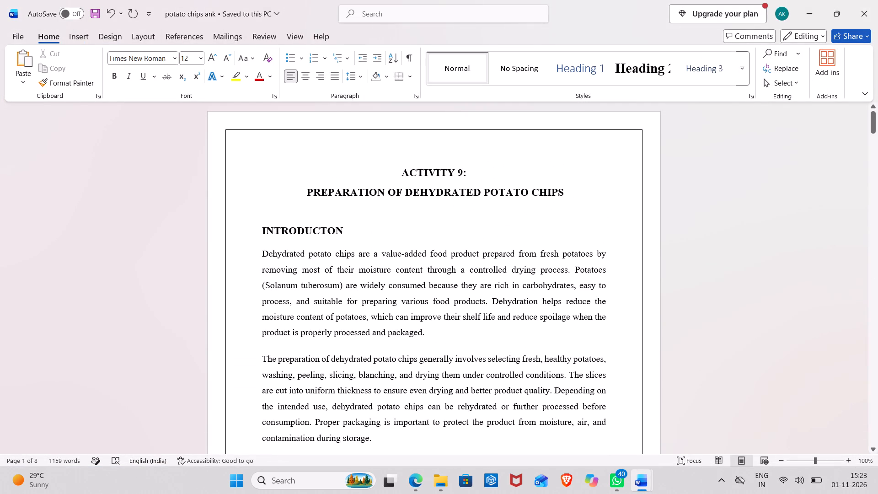
left_click(396, 171)
left_click_drag(396, 171, 519, 493)
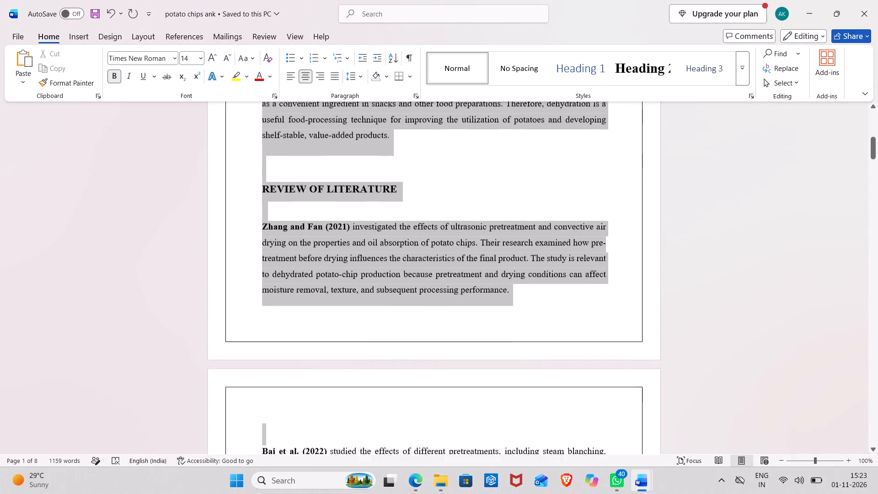
left_click_drag(519, 493, 516, 493)
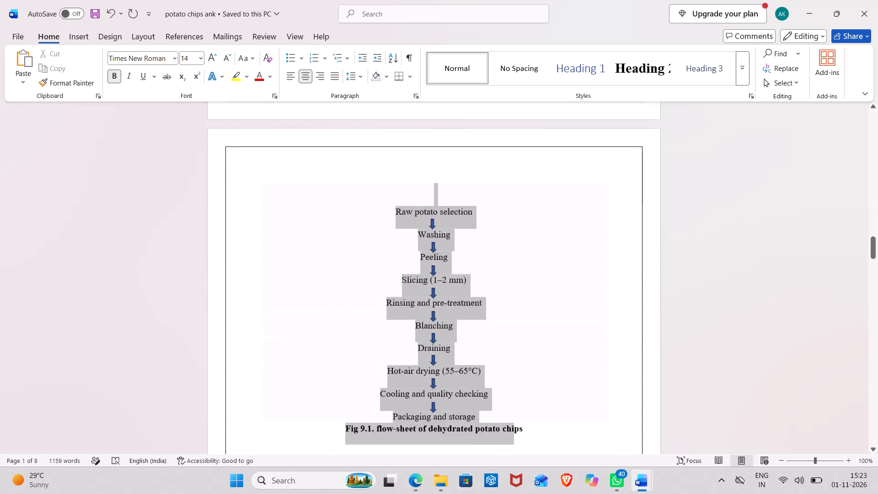
left_click_drag(516, 493, 475, 493)
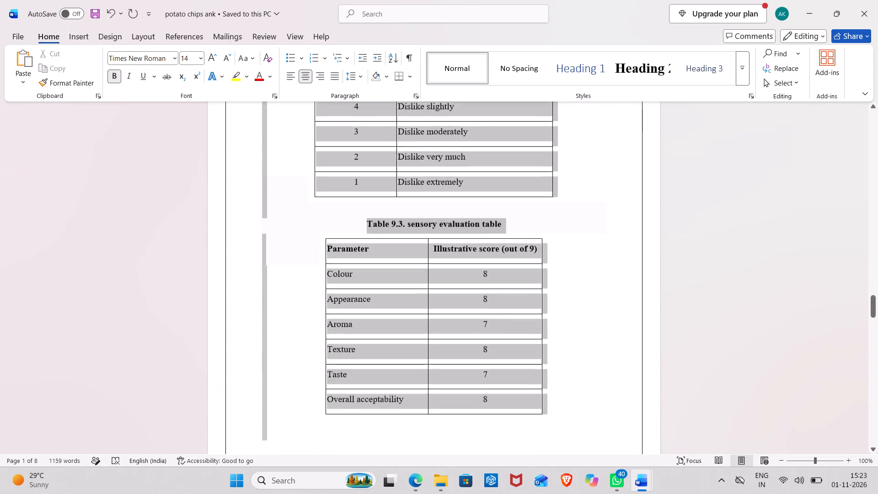
left_click_drag(475, 493, 476, 493)
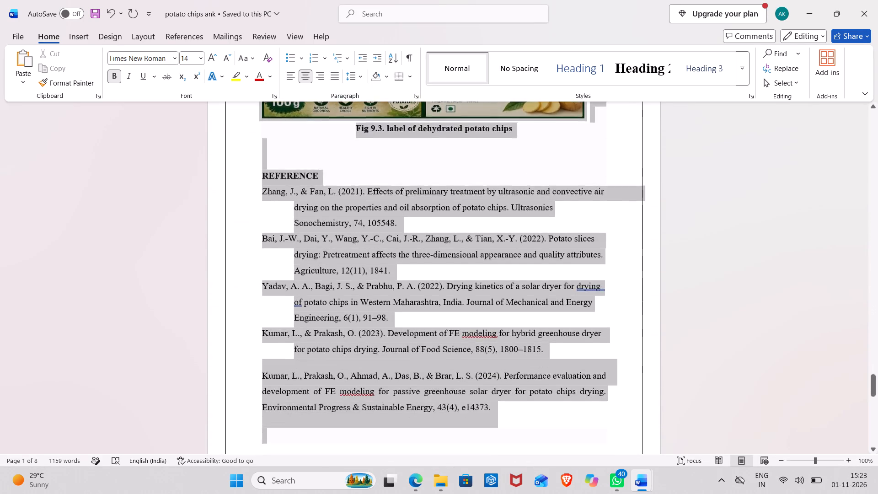
left_click_drag(476, 493, 554, 242)
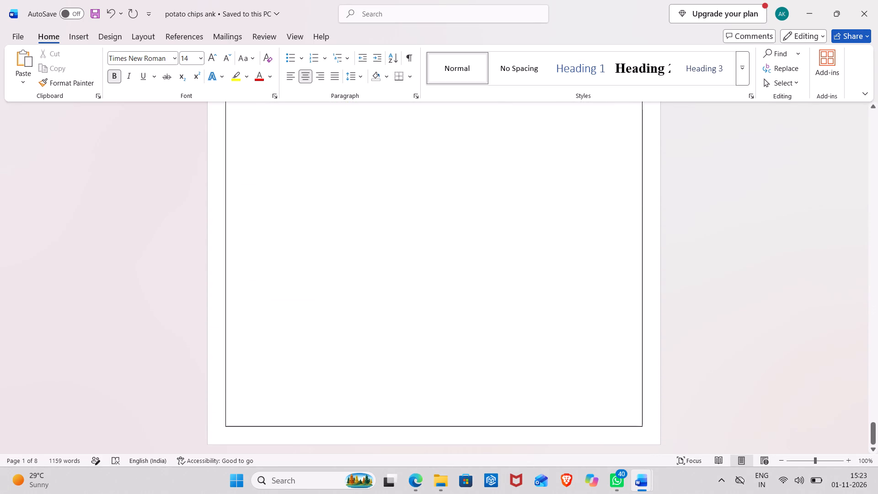
left_click_drag(554, 242, 578, 301)
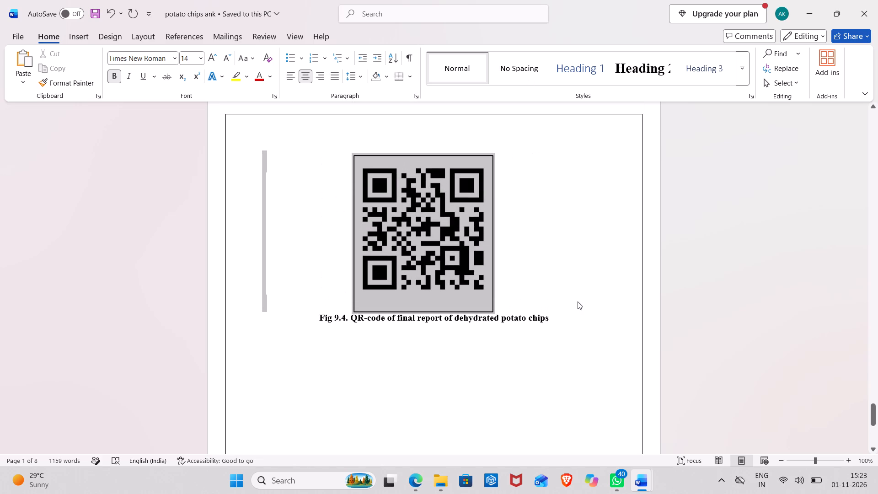
left_click_drag(578, 301, 600, 373)
key("ctrl+c")
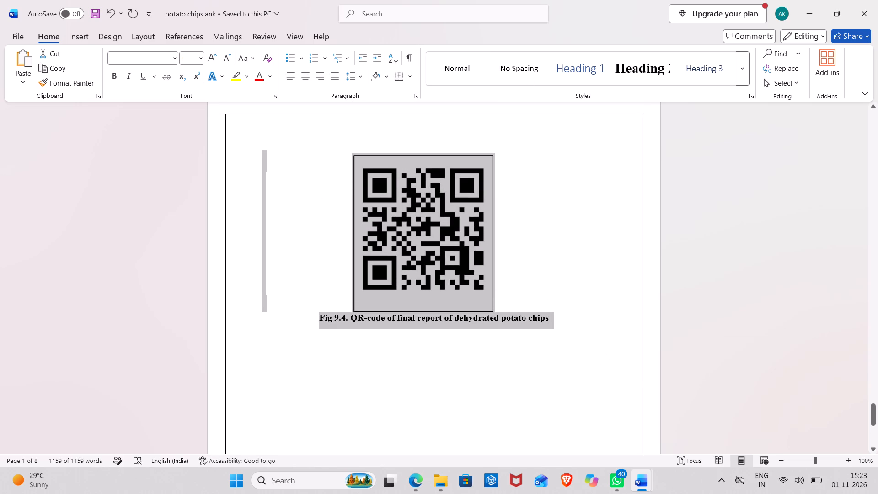
Return to the compiled document, maximize its window and paste the potato chips report after the brinjal report.
left_click(809, 10)
left_click(398, 10)
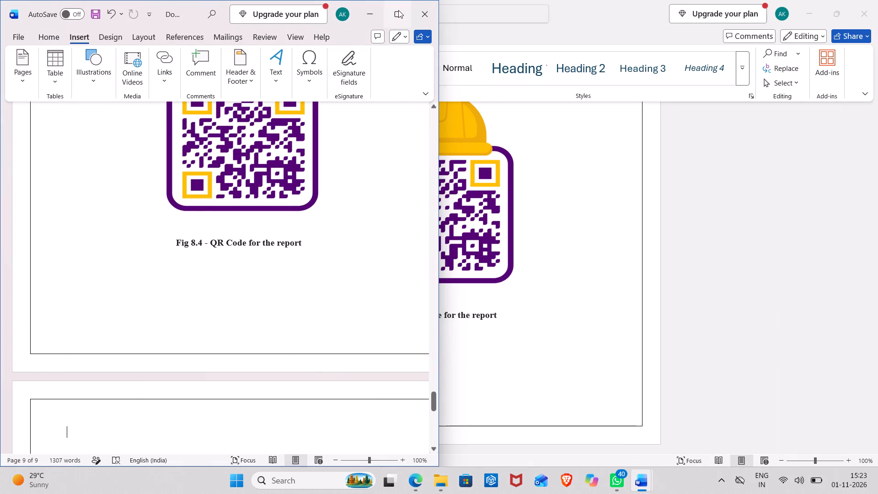
key("ctrl+v")
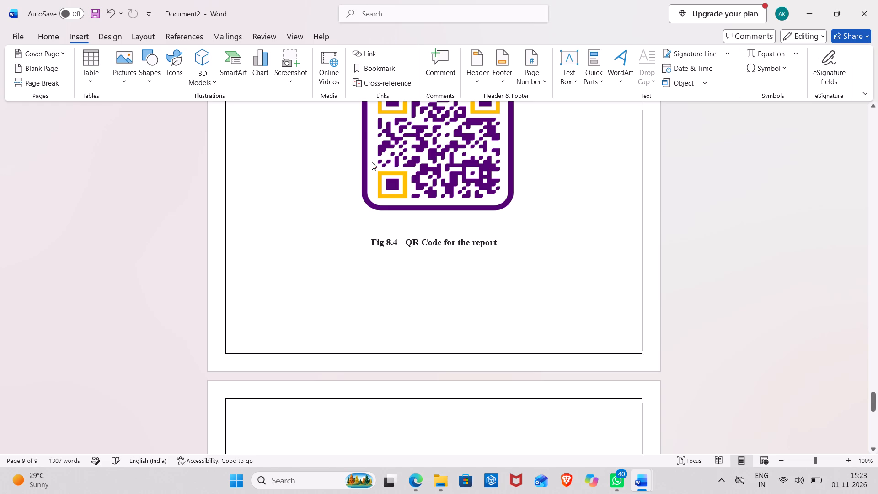
Review the pasted potato chips report from the ACTIVITY 9 title to the Fig 9.4 caption, checking its layout after the brinjal report.
scroll(372, 162, "up", 4)
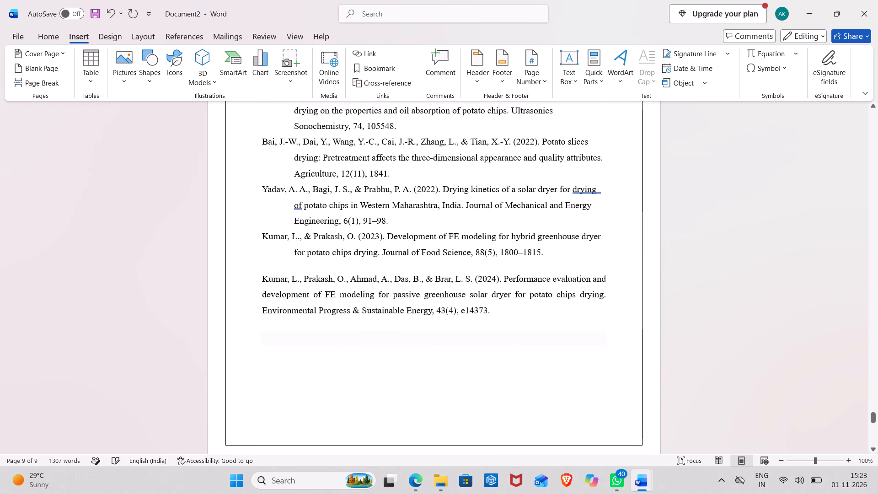
scroll(372, 162, "up", 1)
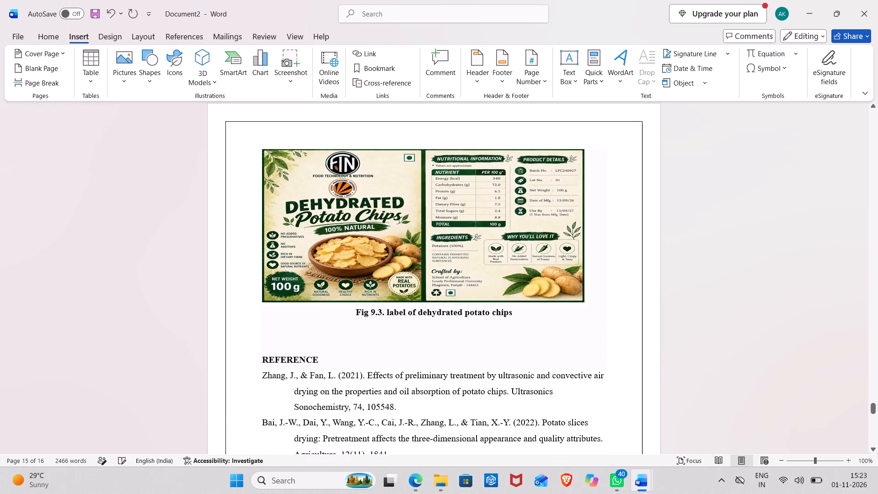
scroll(372, 162, "up", 1)
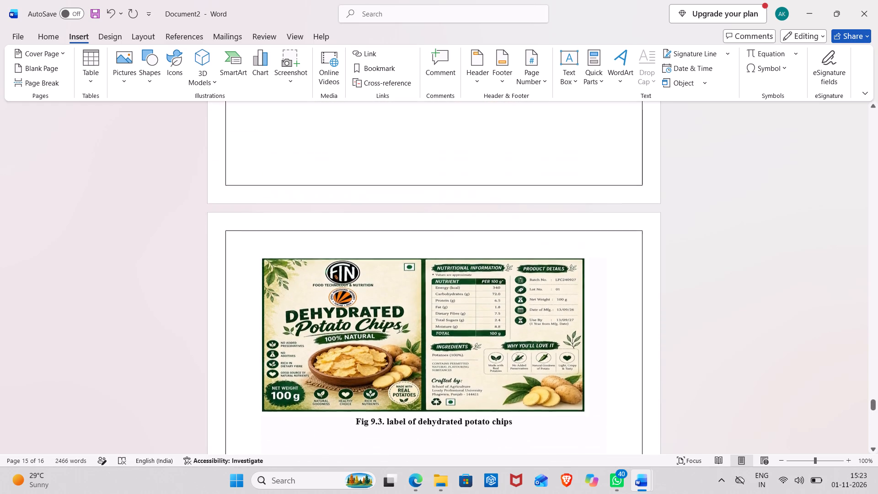
scroll(372, 162, "up", 3)
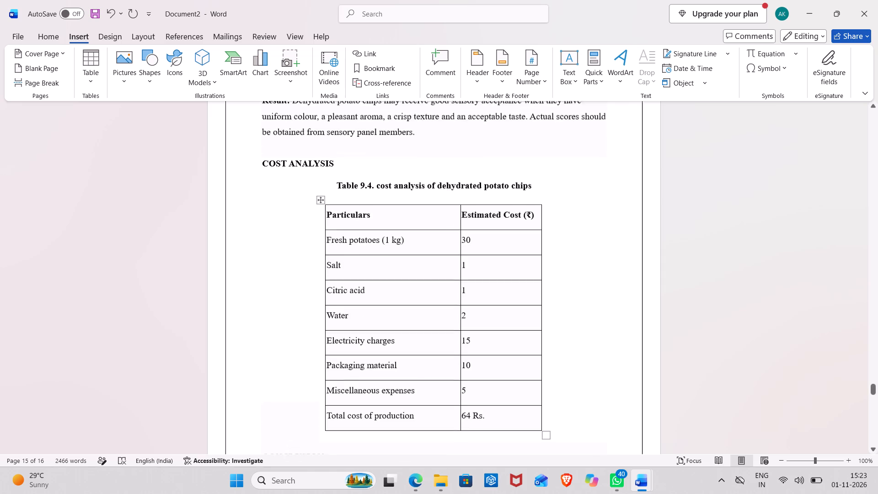
scroll(372, 162, "up", 4)
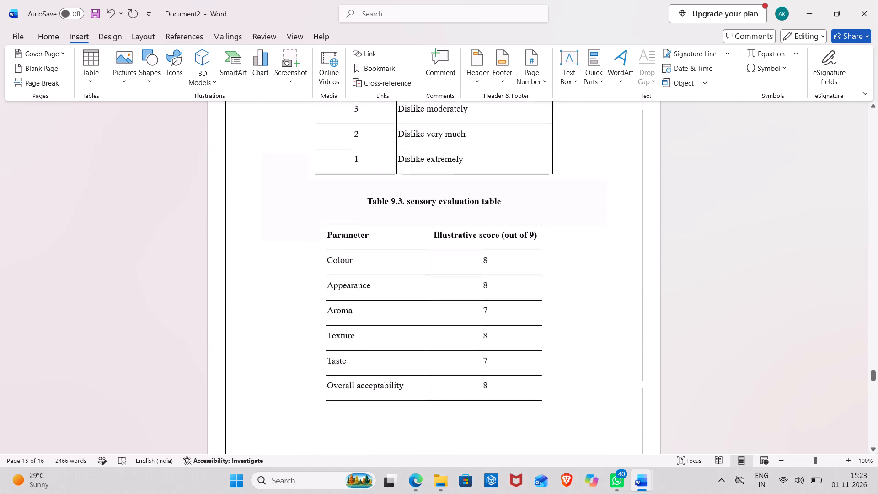
scroll(372, 162, "up", 9)
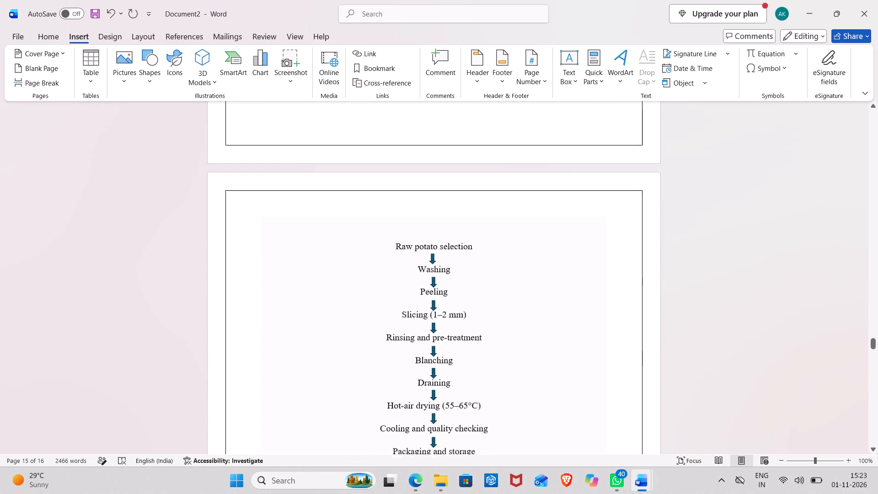
scroll(372, 162, "up", 5)
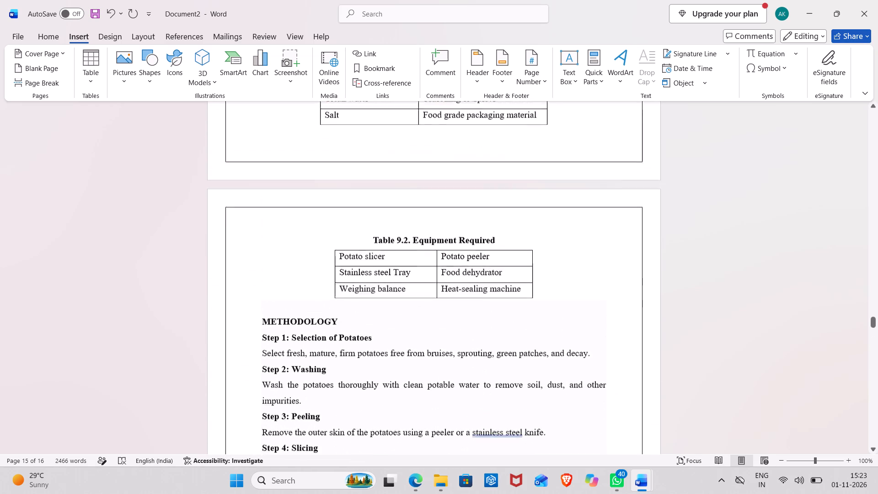
scroll(372, 162, "up", 6)
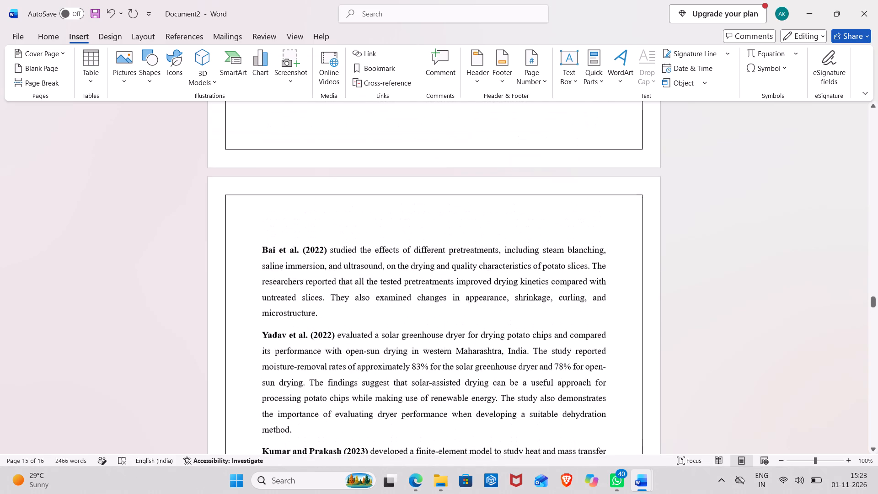
scroll(372, 162, "up", 2)
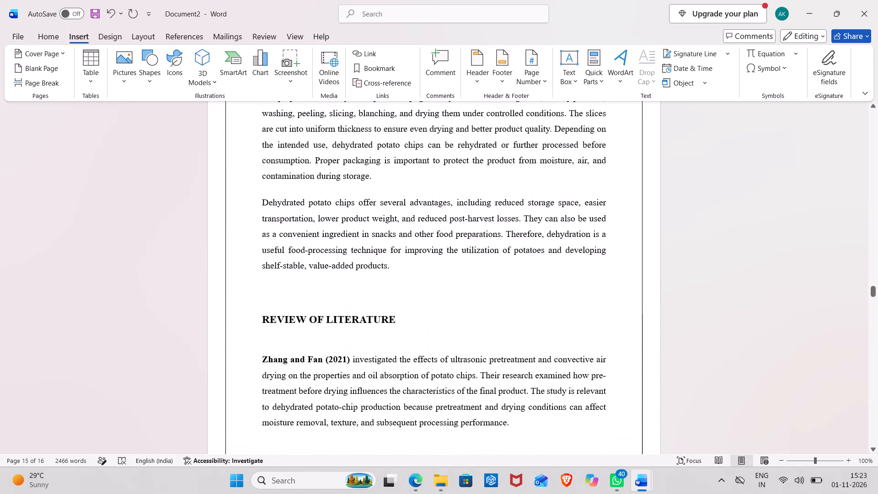
scroll(372, 162, "up", 2)
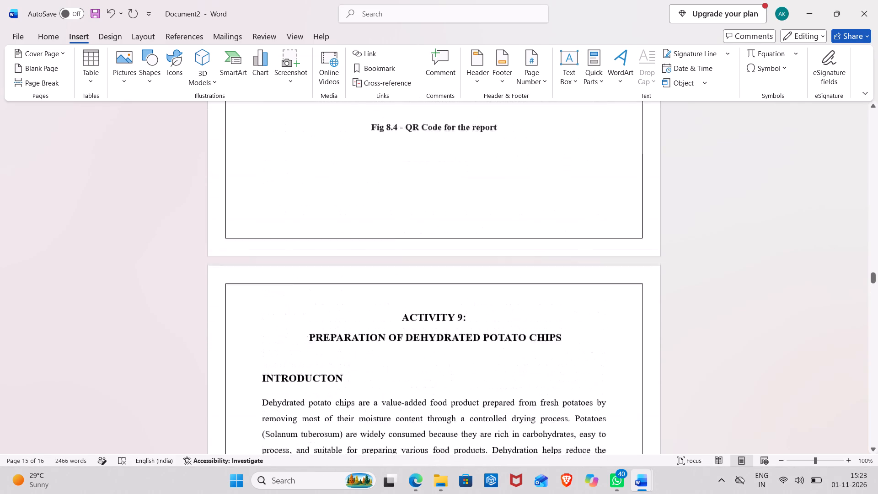
scroll(372, 162, "down", 8)
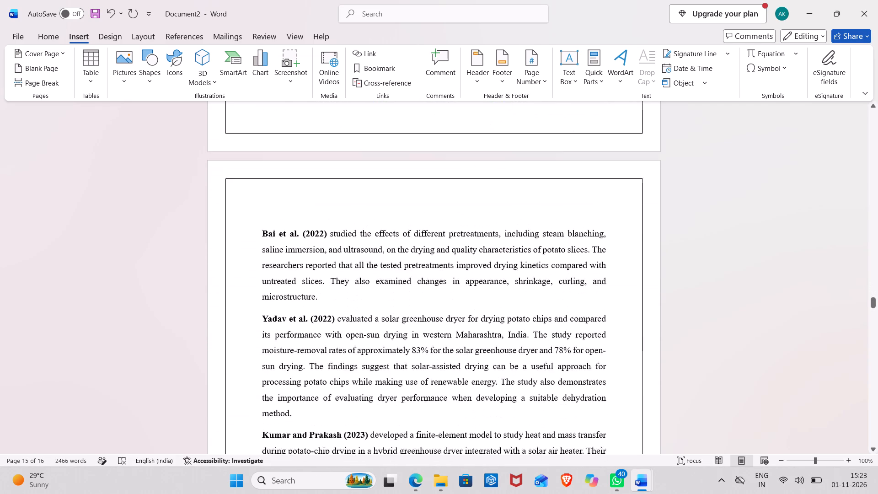
scroll(372, 162, "down", 15)
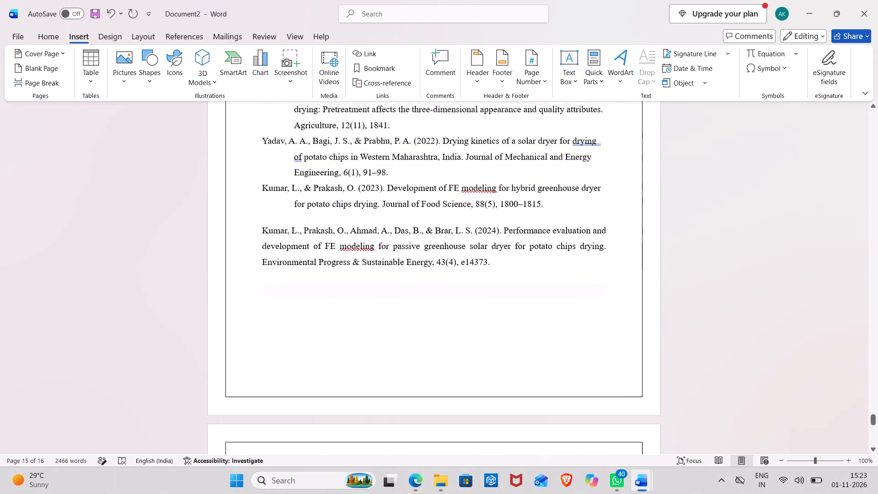
scroll(372, 162, "down", 2)
scroll(372, 162, "up", 1)
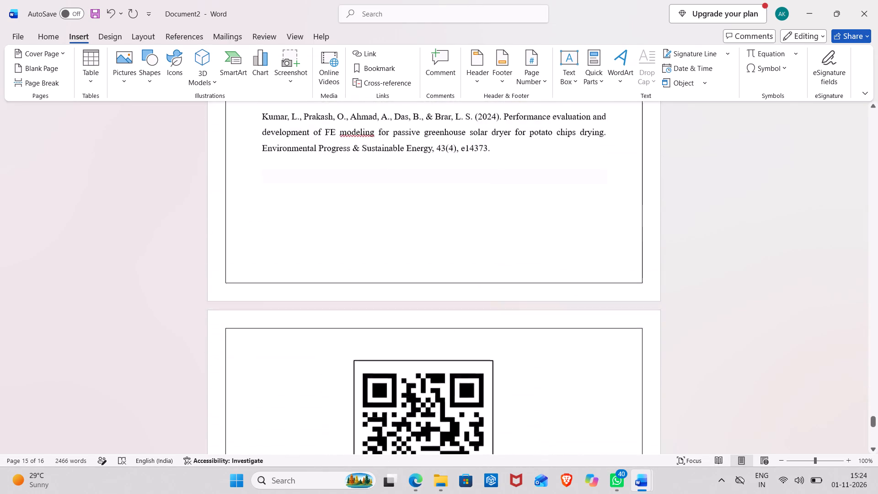
scroll(372, 162, "up", 1)
scroll(372, 162, "down", 2)
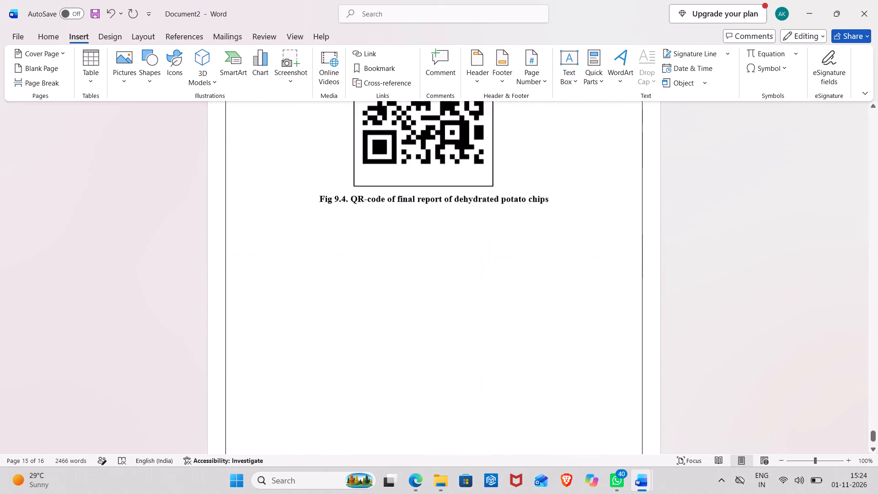
scroll(372, 162, "down", 4)
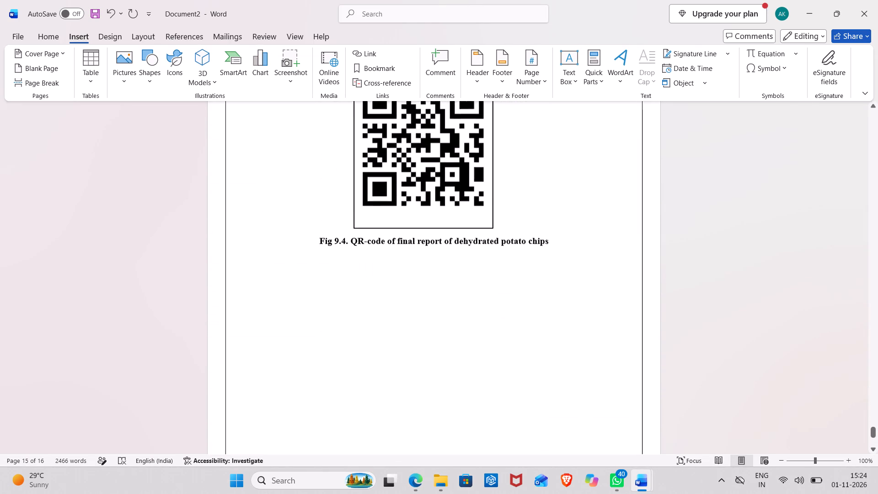
scroll(372, 162, "down", 1)
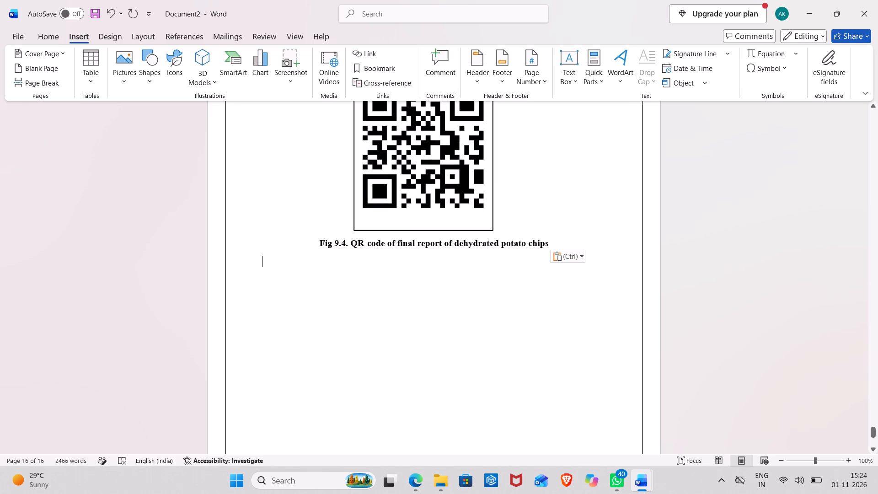
Add empty paragraphs after the Fig 9.4 QR-code caption until the insertion point reaches a new blank page.
key("Return")
key("Return")
key("Return")
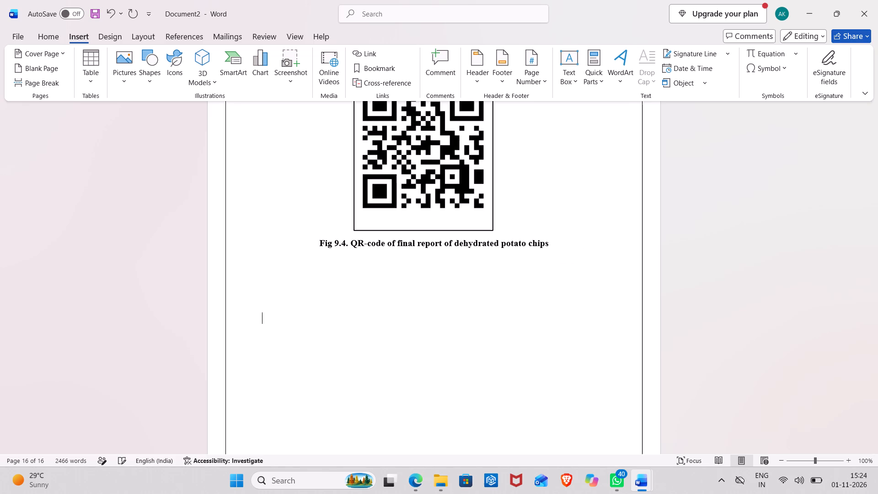
key("Return")
key("Return")
key("Return")
key("Return")
key("Return")
key("Return")
key("Return")
key("Return")
key("Return")
key("Return")
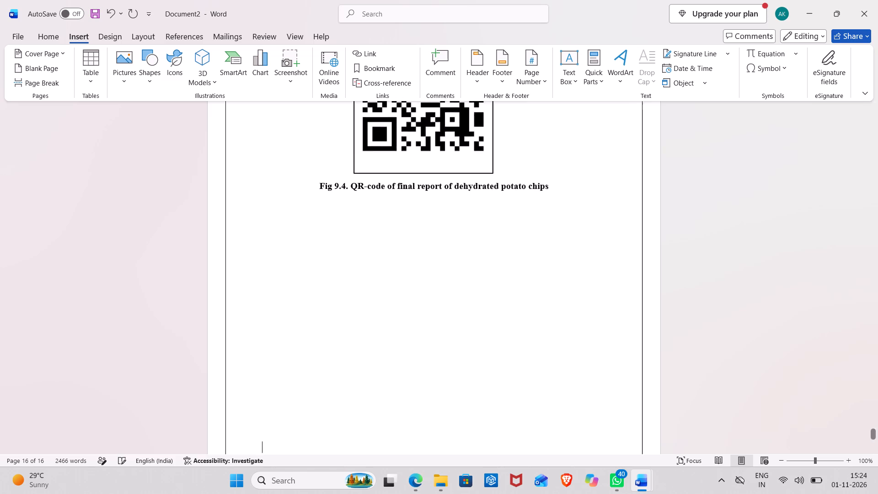
key("Return")
key("Return")
key("Return")
key("Return")
key("Return")
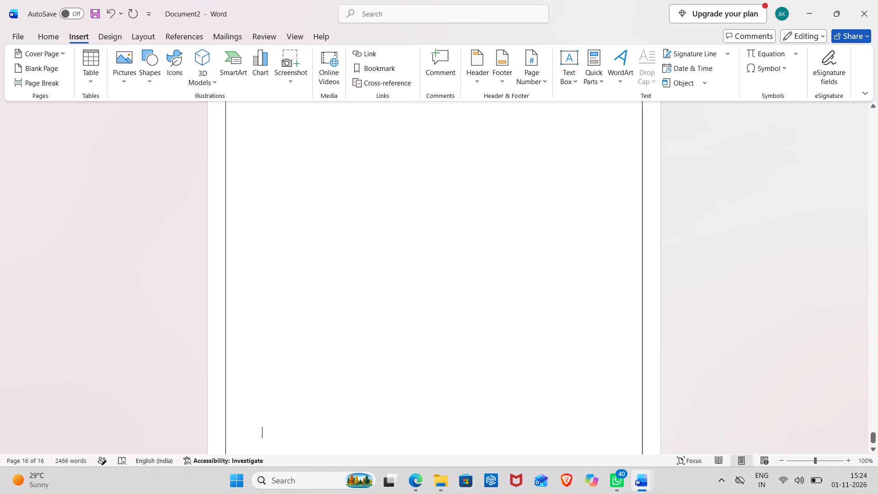
key("Return")
scroll(372, 162, "down", 2)
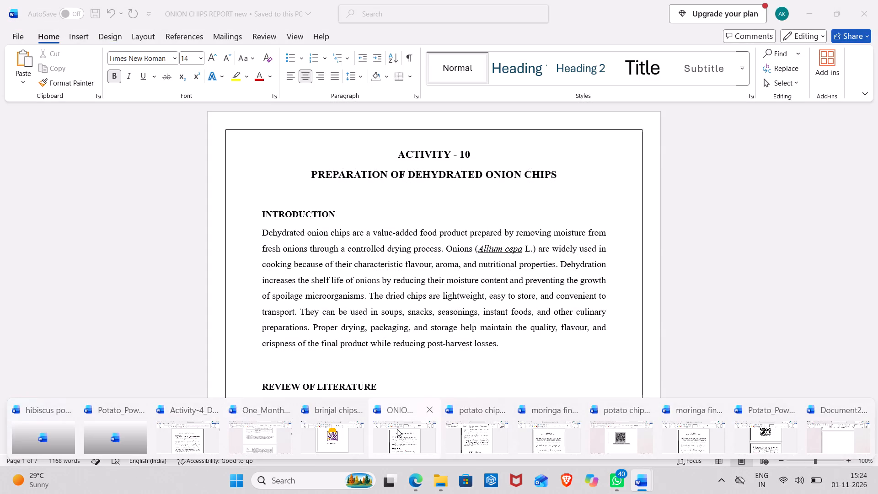
Copy the entire "ONION CHIPS REPORT new" document, from the ACTIVITY - 10 title through the Fig 10.4 QR-code caption.
left_click(397, 429)
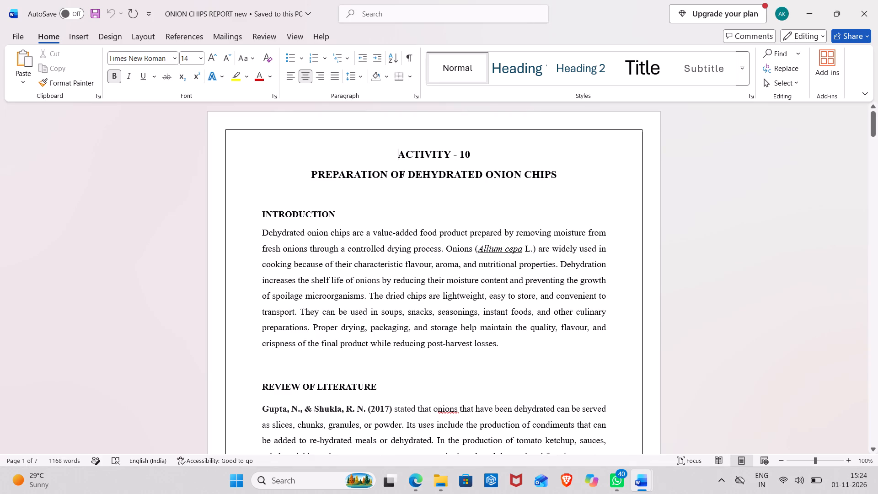
left_click_drag(398, 157, 474, 221)
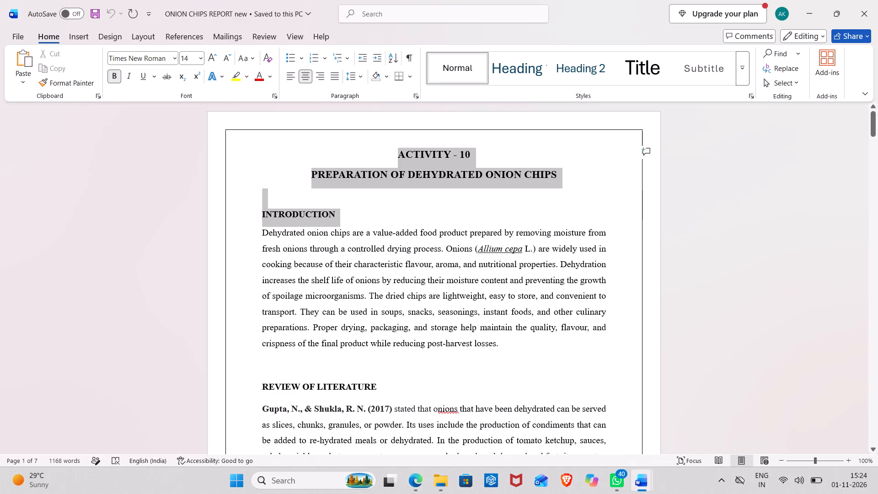
left_click_drag(474, 221, 552, 396)
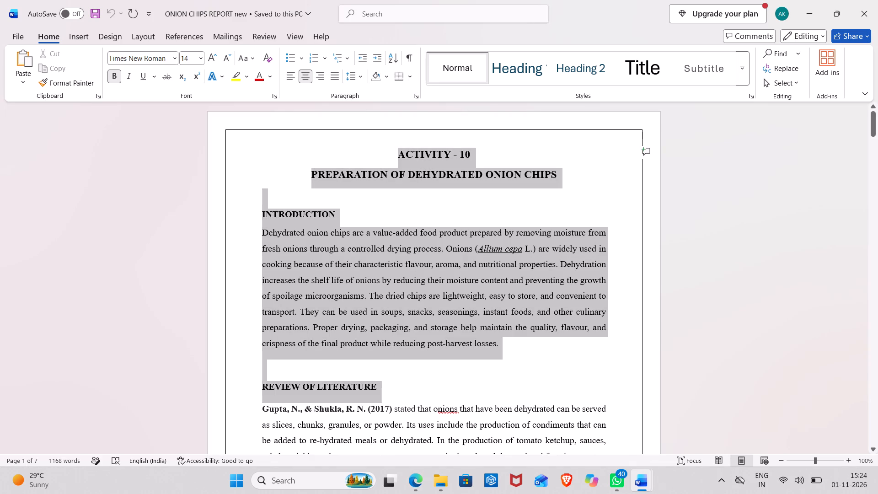
left_click_drag(552, 396, 564, 448)
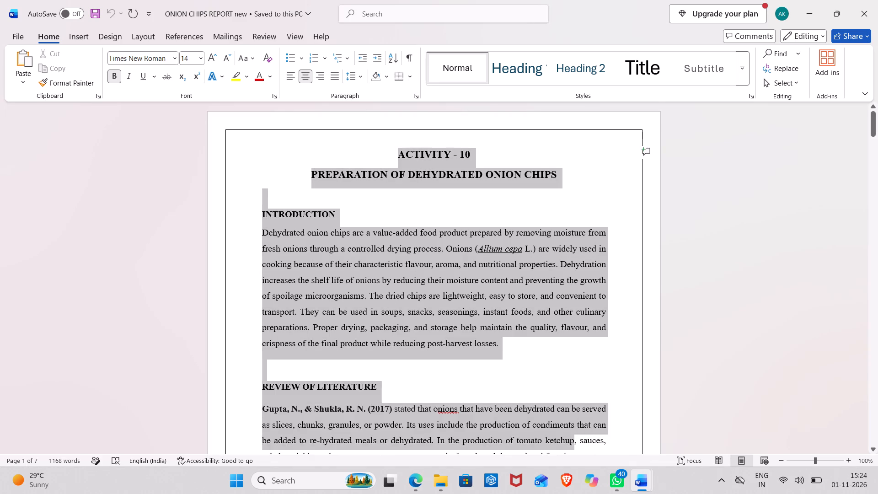
left_click_drag(564, 448, 583, 493)
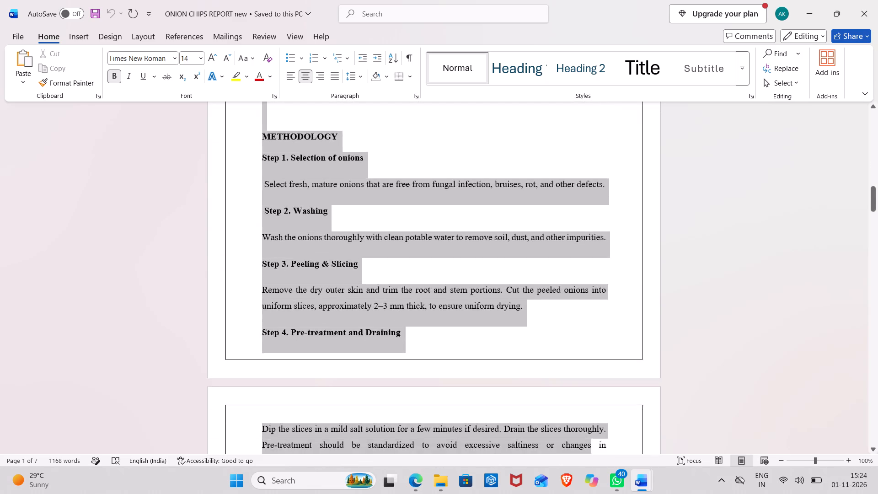
left_click_drag(583, 493, 569, 493)
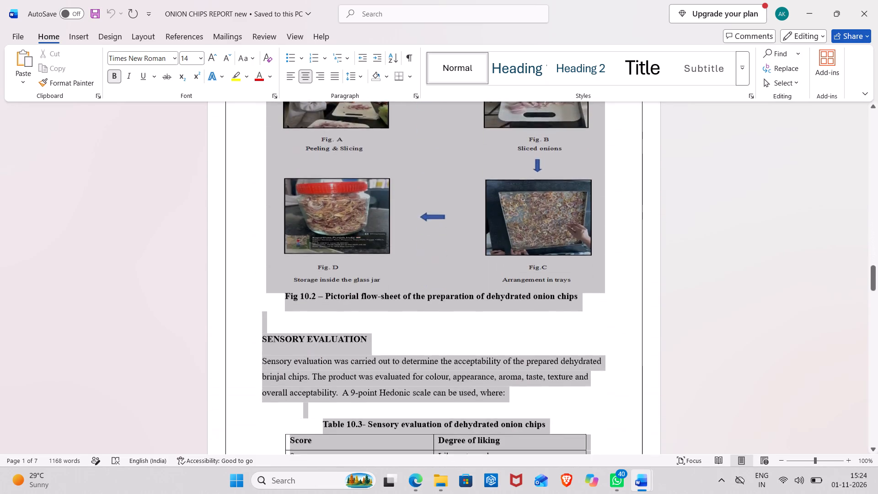
left_click_drag(569, 493, 574, 493)
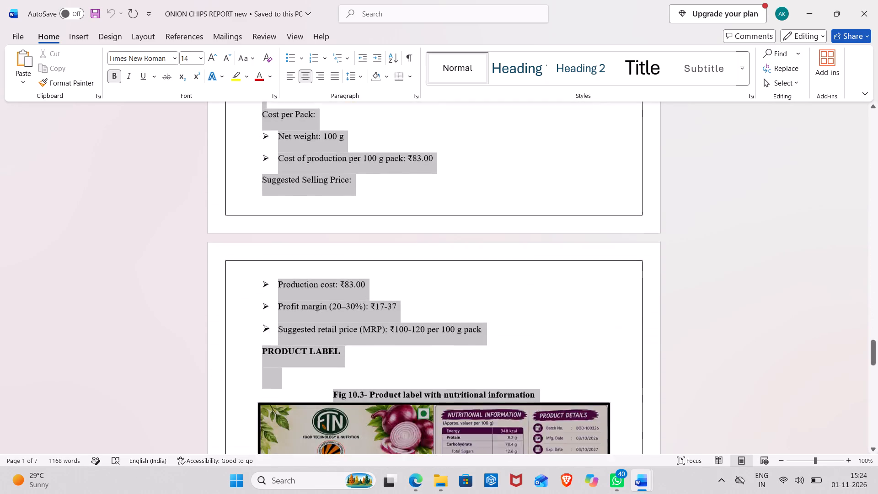
left_click_drag(574, 493, 566, 341)
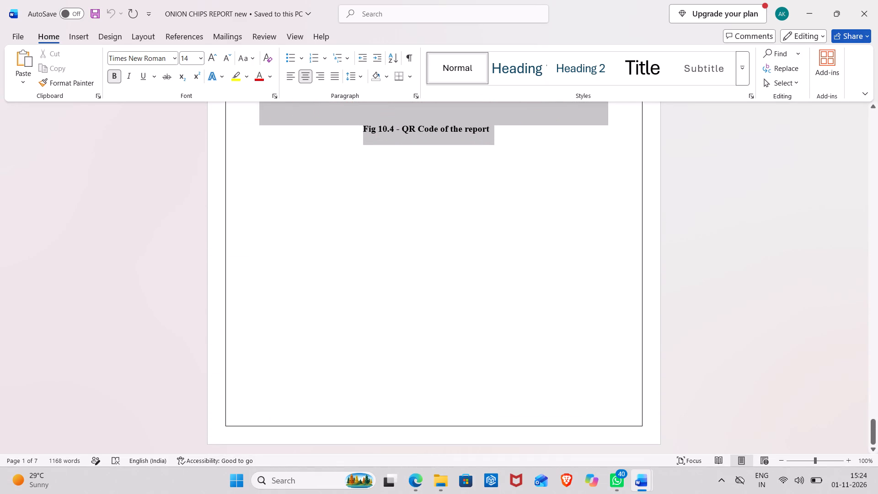
left_click_drag(566, 341, 516, 140)
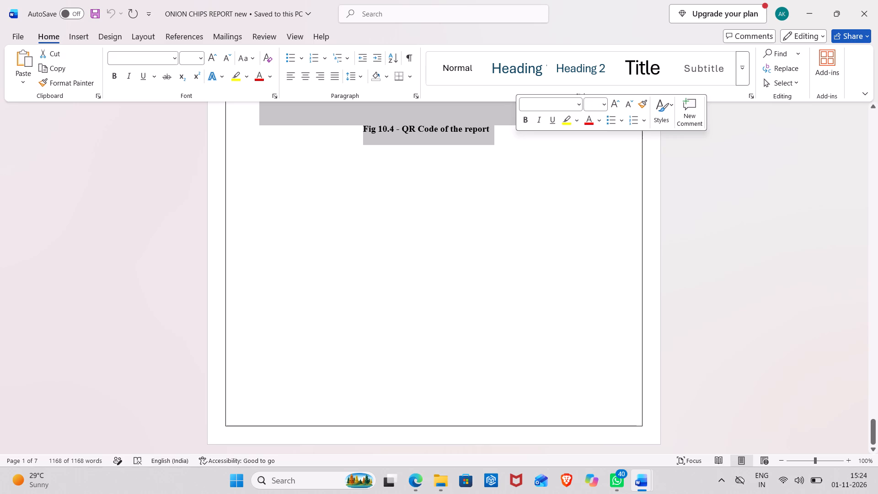
key("ctrl+c")
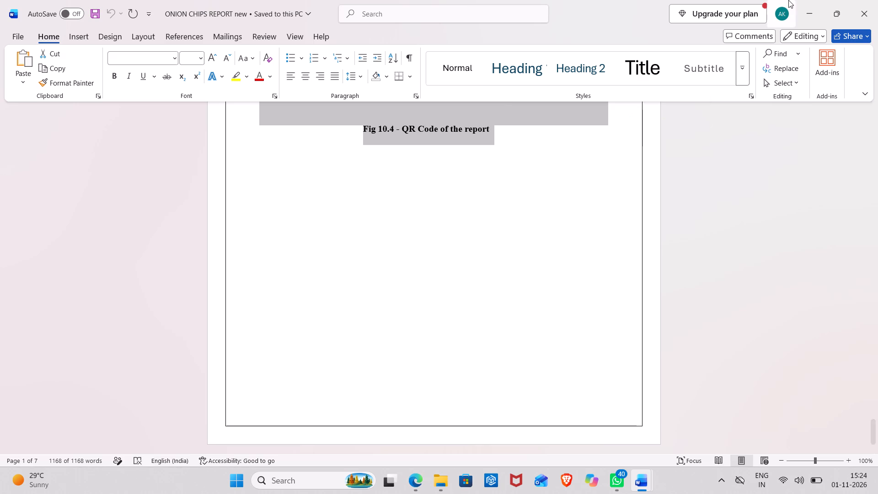
Return to the compiled document and paste the onion chips report on the new page after the potato chips report.
left_click(802, 10)
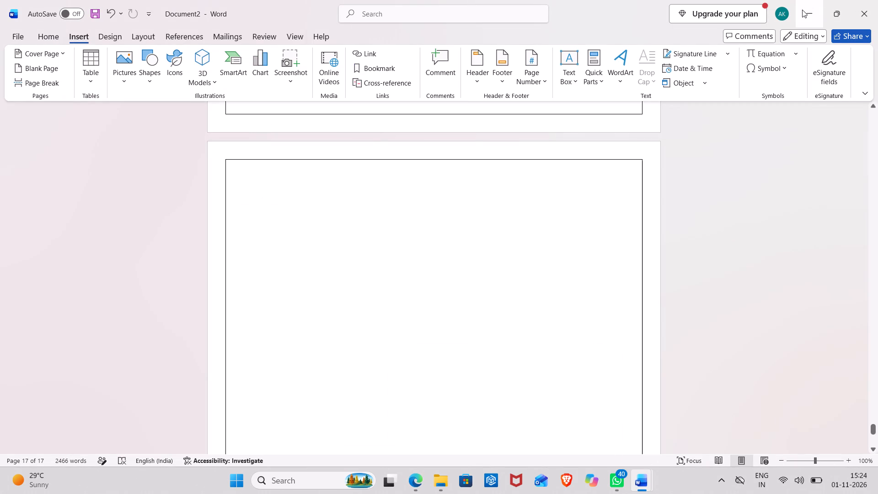
key("ctrl+v")
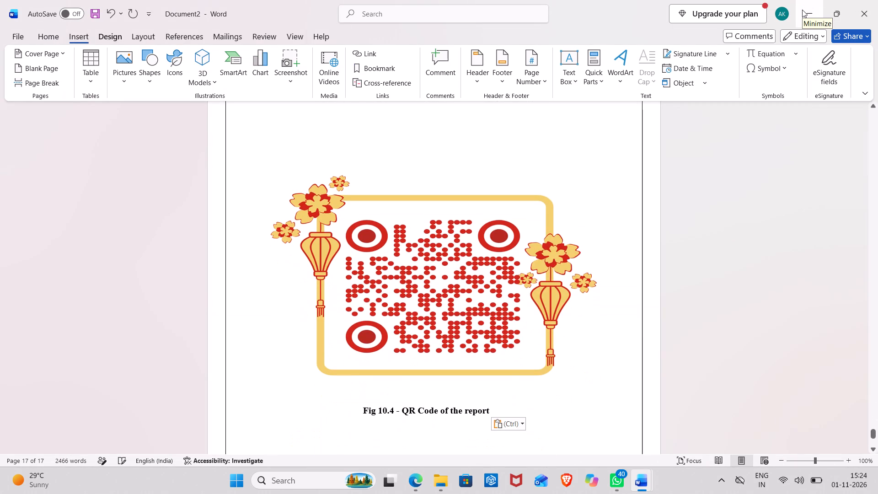
Remove the empty line above the COST ANAYLSIS heading in the onion chips report and left-align the Table 10.5 caption beneath it.
scroll(567, 174, "up", 1)
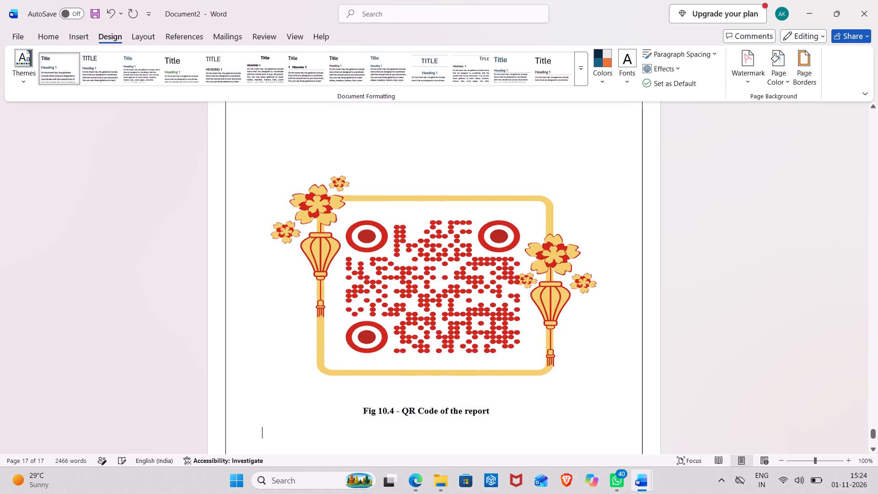
scroll(567, 174, "up", 4)
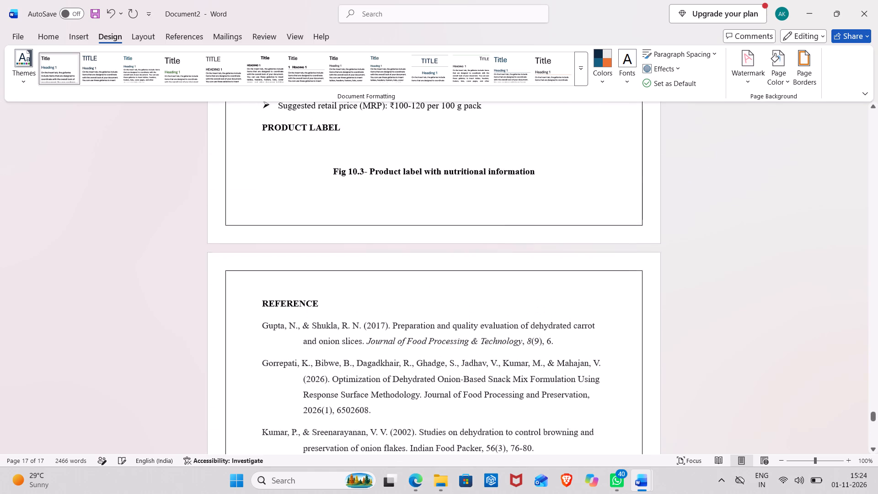
scroll(567, 174, "up", 1)
scroll(567, 174, "down", 1)
scroll(567, 174, "up", 7)
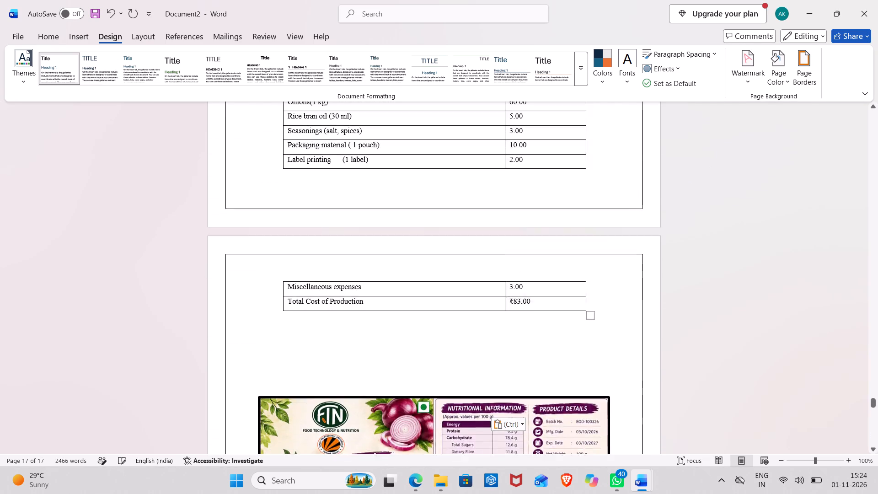
scroll(567, 174, "down", 1)
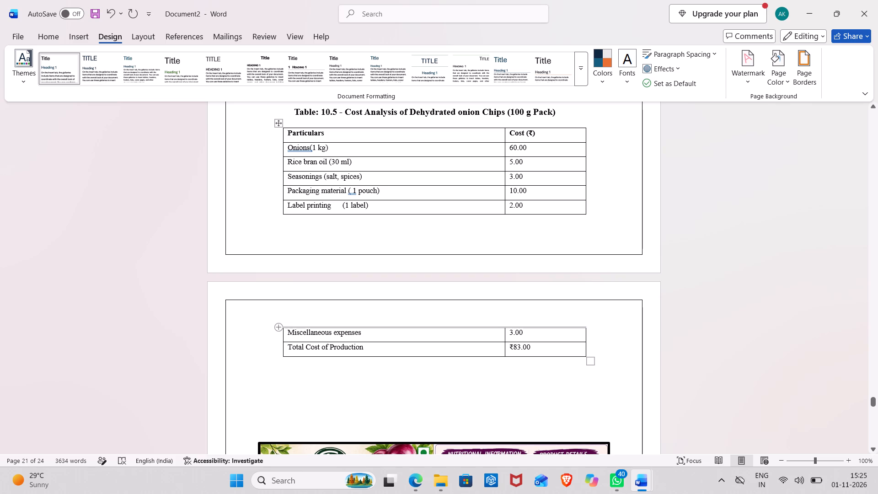
left_click(274, 336)
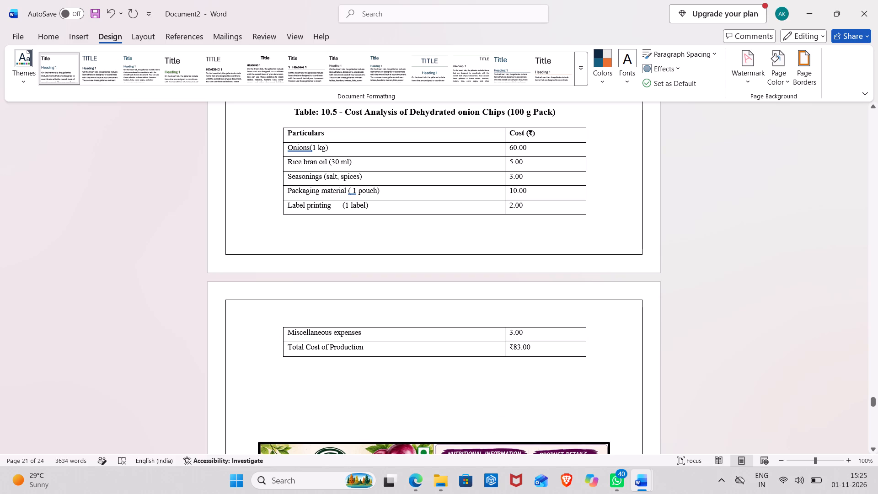
left_click(294, 110)
scroll(294, 110, "up", 2)
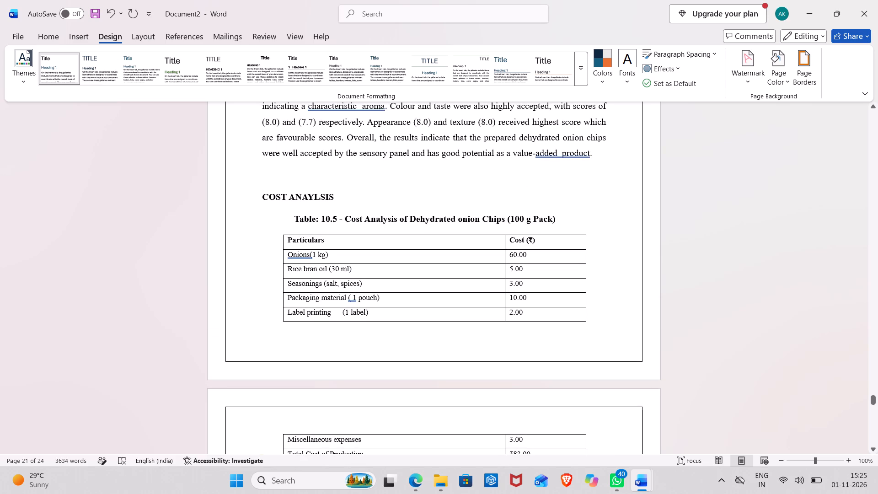
key("BackSpace")
key("BackSpace")
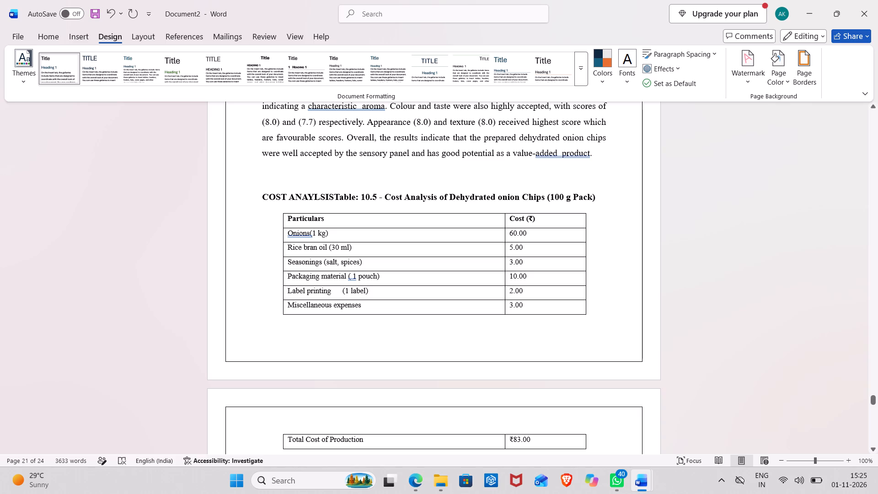
left_click(262, 193)
key("BackSpace")
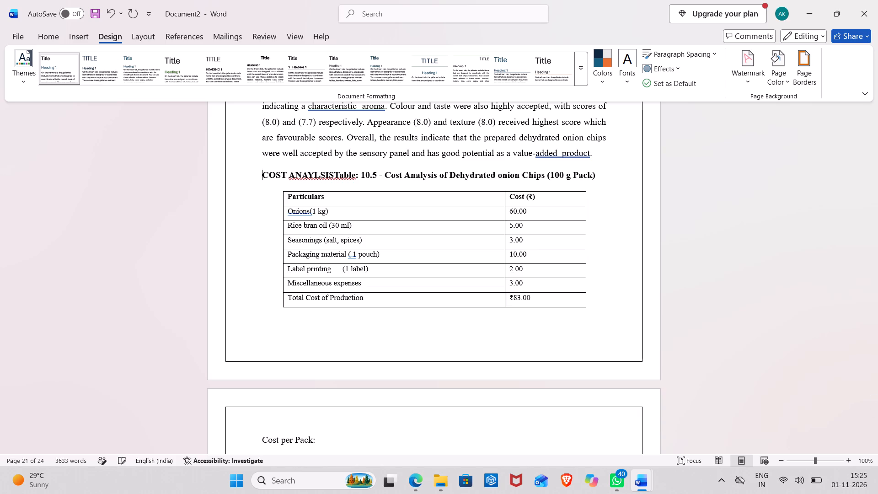
left_click(334, 177)
key("Return")
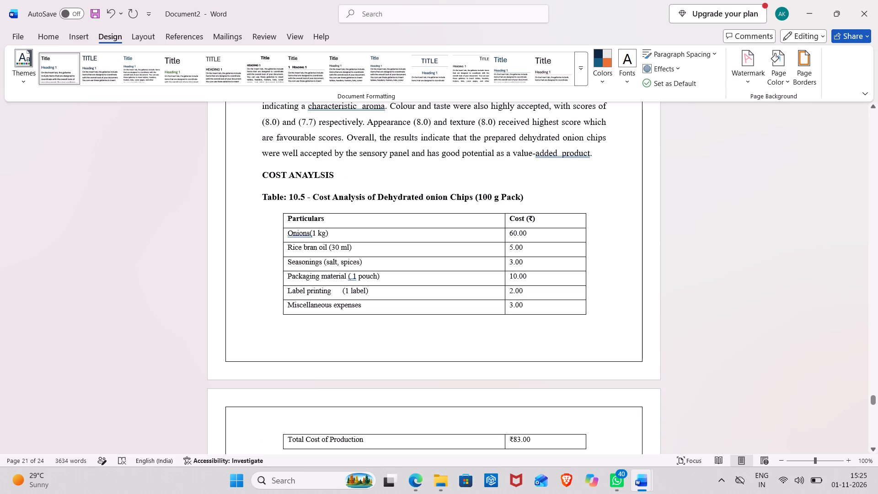
Delete the empty line between the sensory evaluation table and the DISCUSSION heading in the onion chips report.
scroll(327, 161, "up", 3)
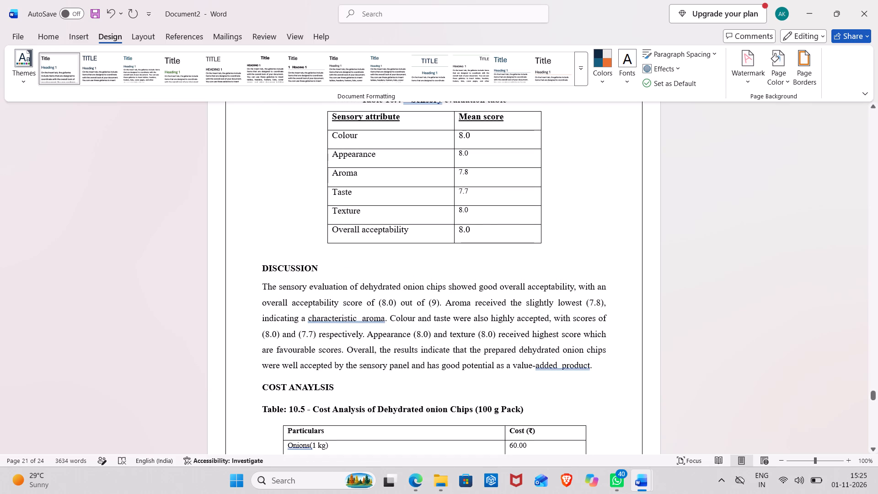
left_click(262, 270)
key("BackSpace")
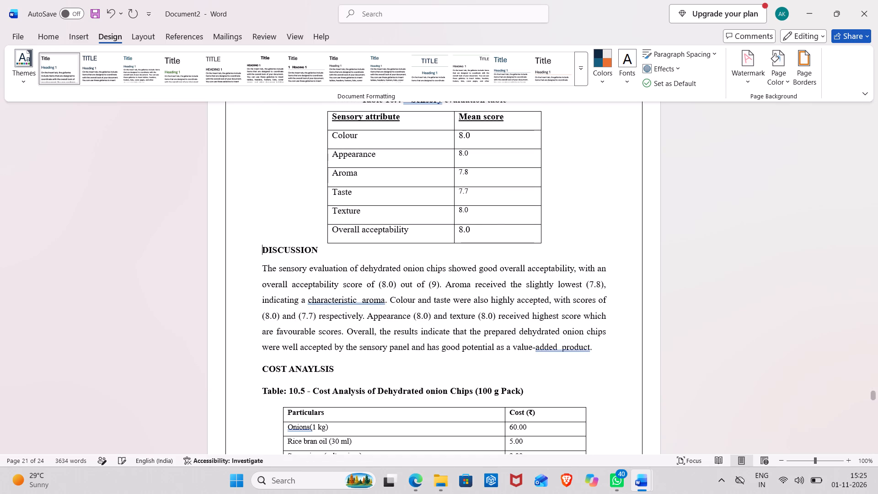
Join the paragraph starting "Remove the dry outer skin" onto the "Step 3. Peeling & Slicing" heading line on the previous page.
scroll(262, 270, "up", 1)
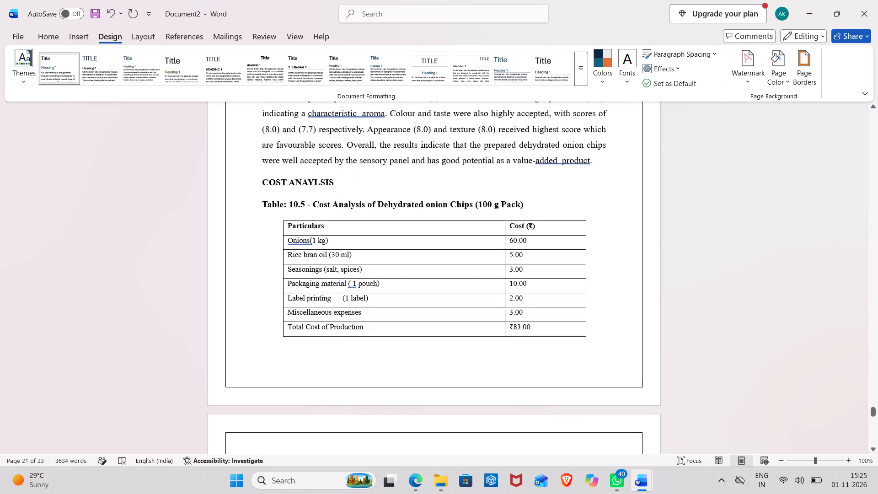
scroll(262, 270, "up", 4)
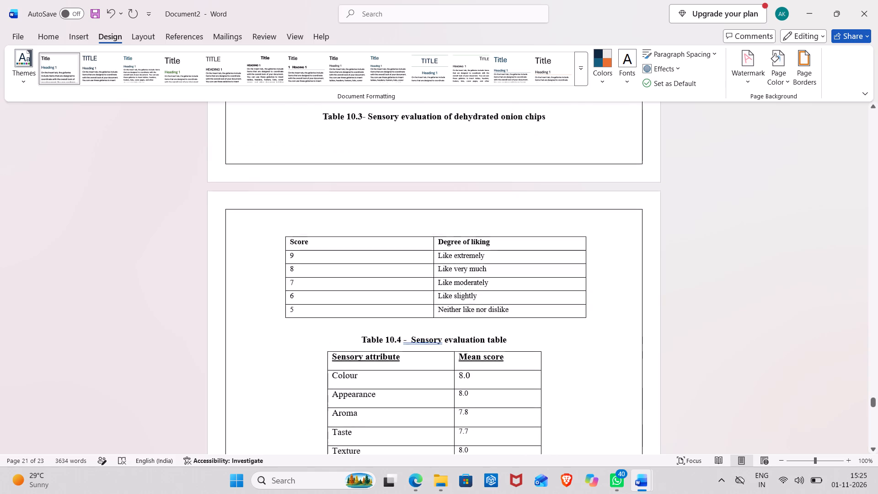
scroll(262, 270, "up", 2)
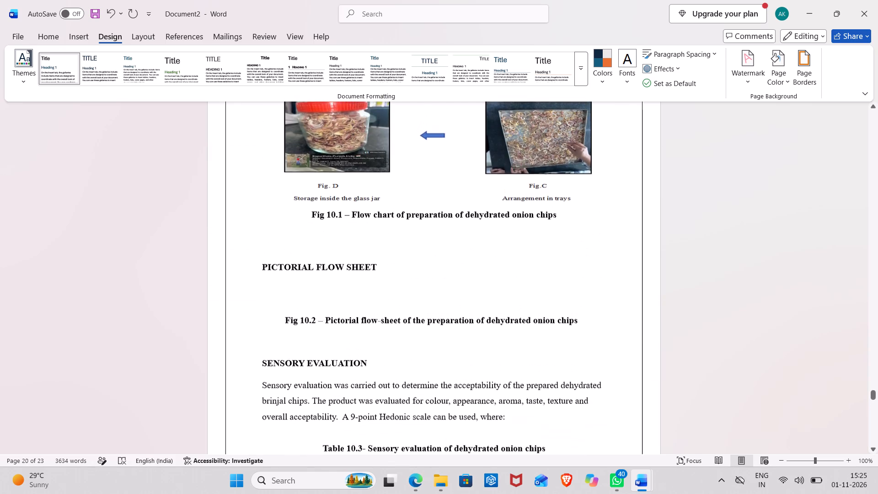
scroll(262, 270, "up", 6)
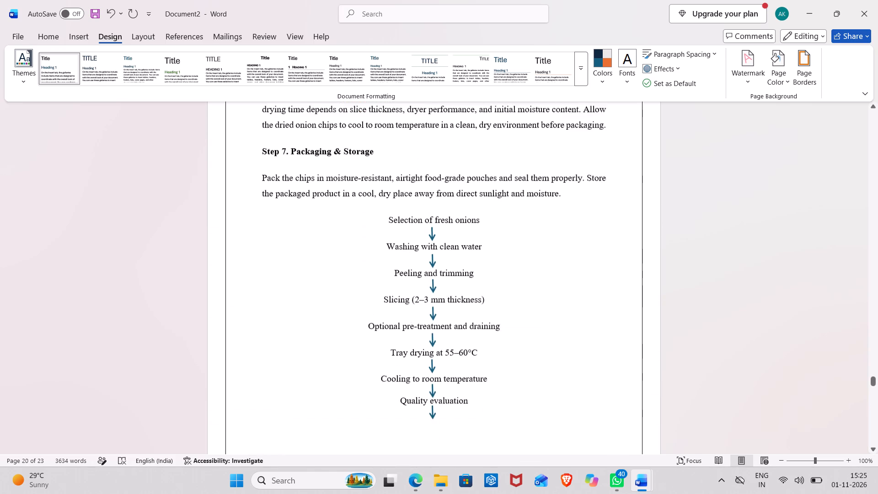
scroll(262, 270, "up", 3)
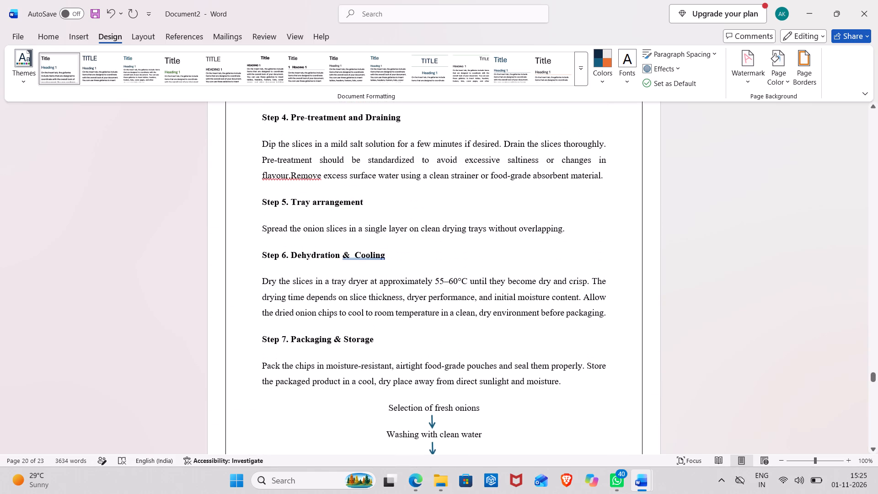
scroll(262, 270, "up", 2)
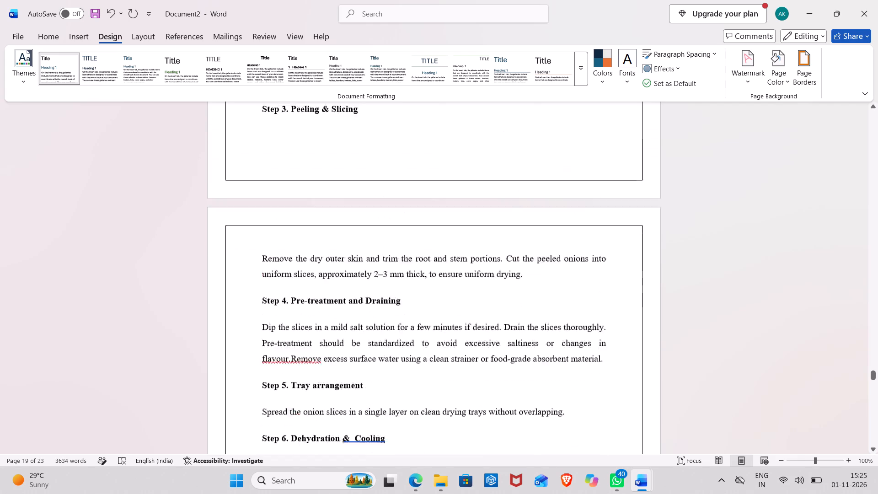
scroll(262, 270, "up", 2)
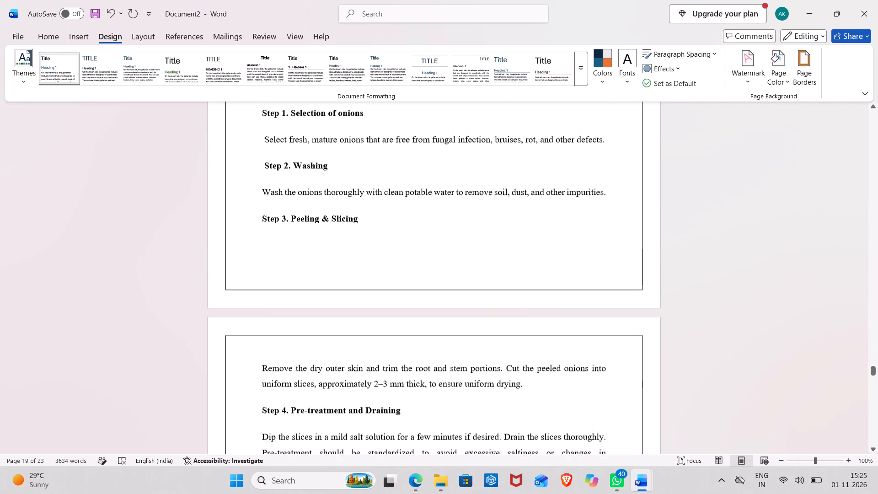
scroll(262, 270, "up", 1)
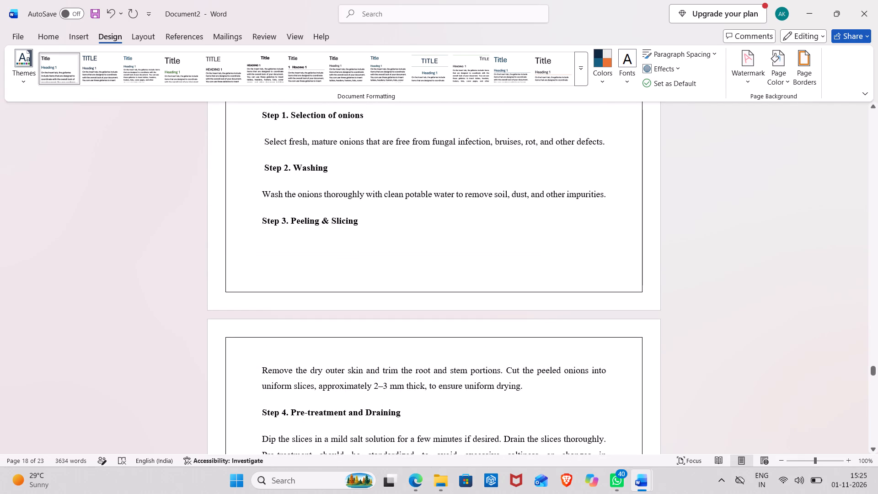
left_click(257, 364)
key("BackSpace")
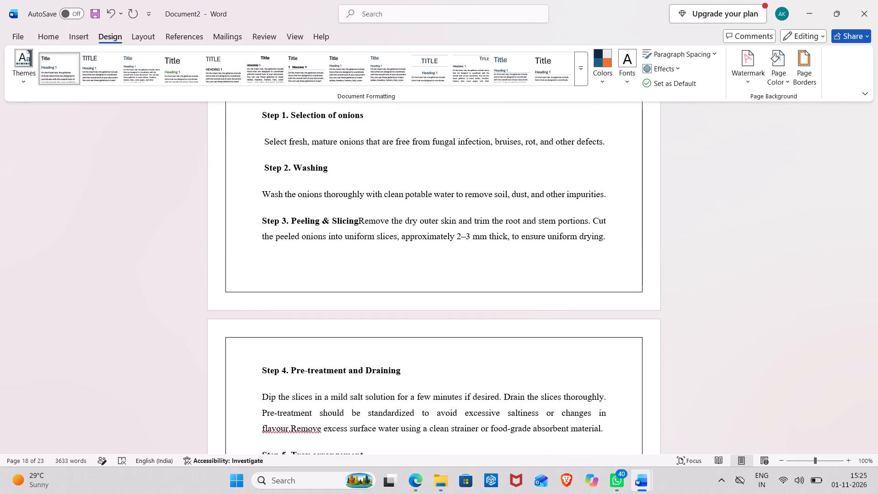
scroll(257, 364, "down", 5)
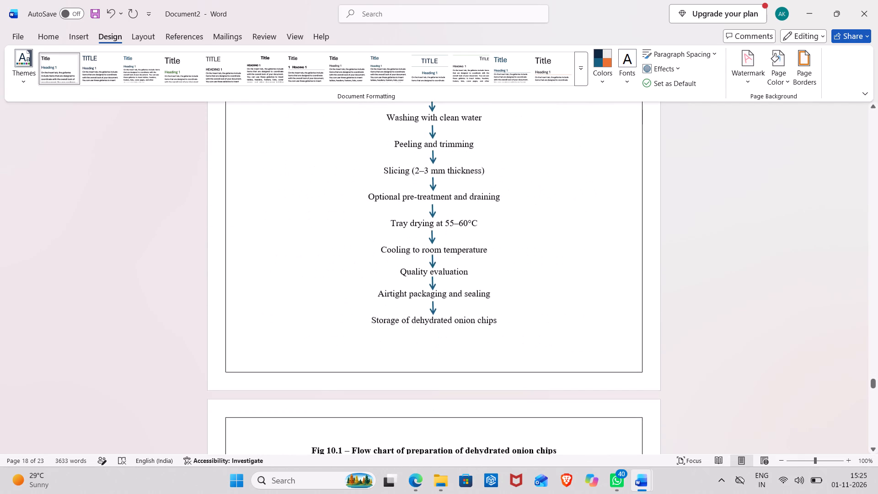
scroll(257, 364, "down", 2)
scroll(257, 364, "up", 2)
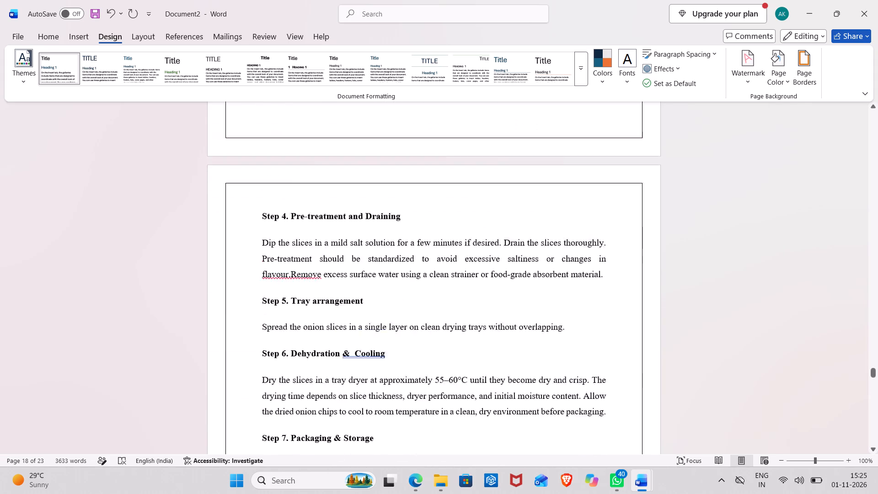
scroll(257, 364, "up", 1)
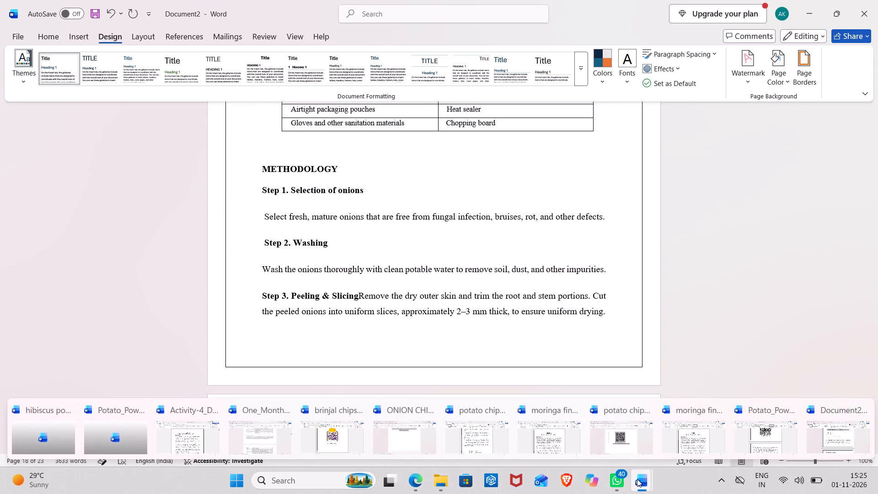
Copy the entire "moringa final (1)" document, from the ACTIVITY 11 title through the Fig 11.4 QR-code caption.
left_click(706, 434)
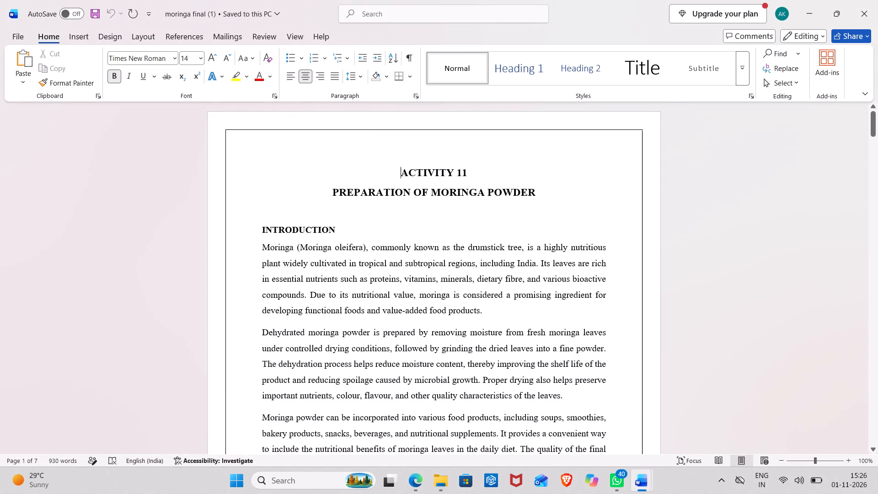
left_click_drag(395, 170, 470, 493)
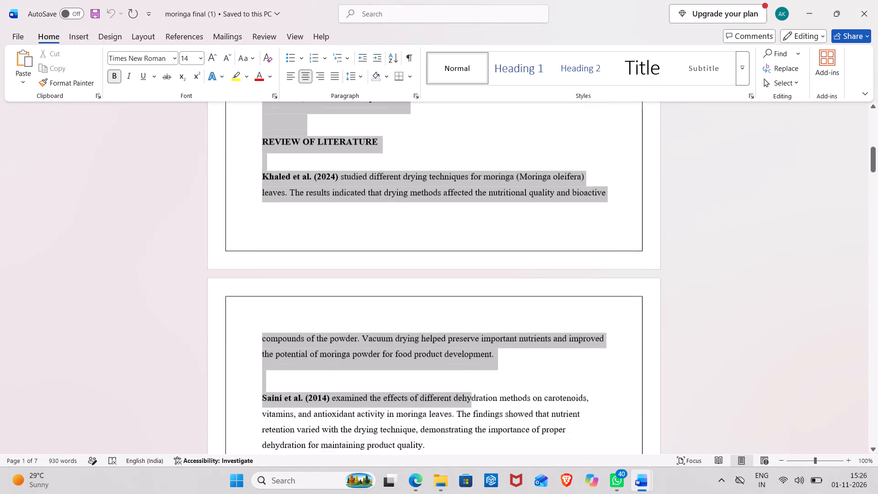
left_click_drag(470, 493, 471, 493)
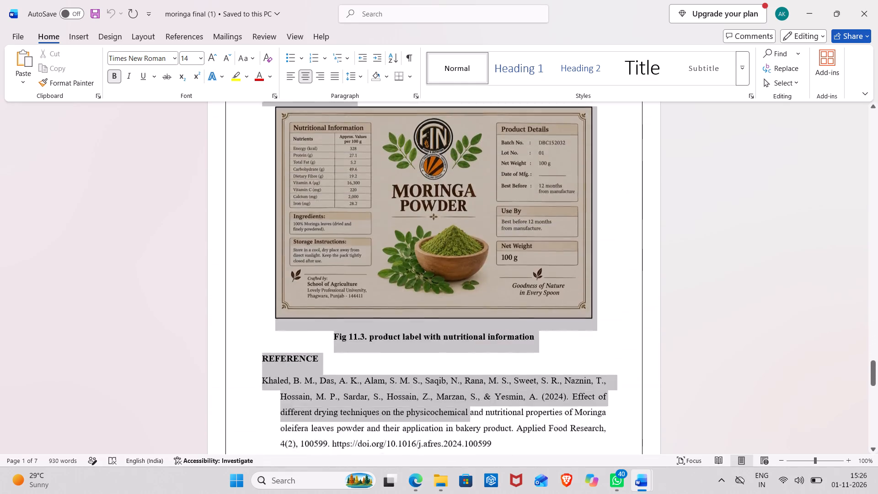
left_click_drag(471, 493, 457, 444)
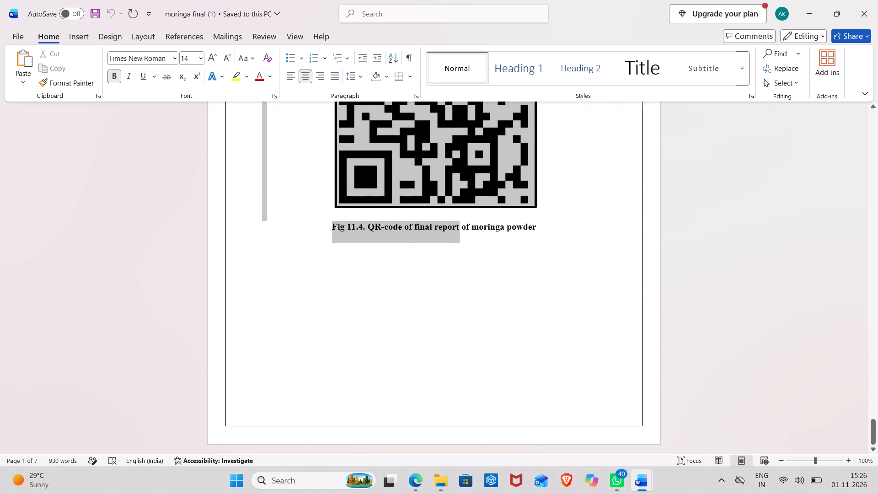
left_click_drag(457, 444, 599, 325)
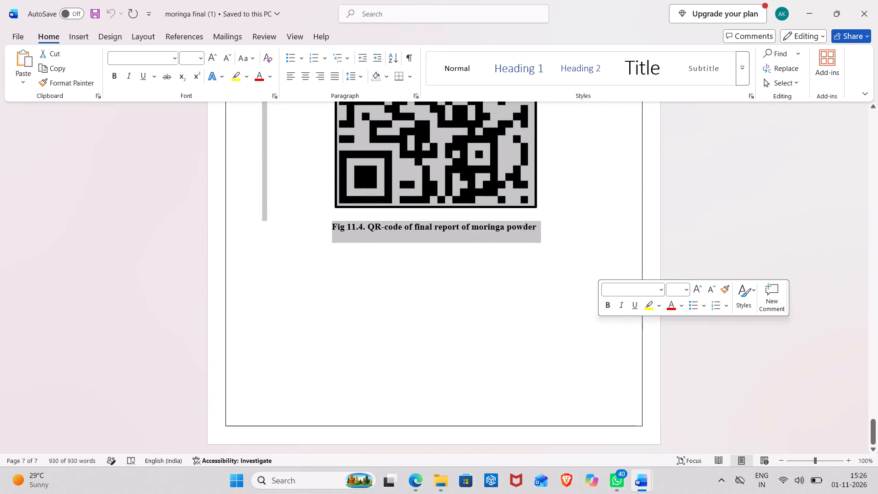
key("ctrl+c")
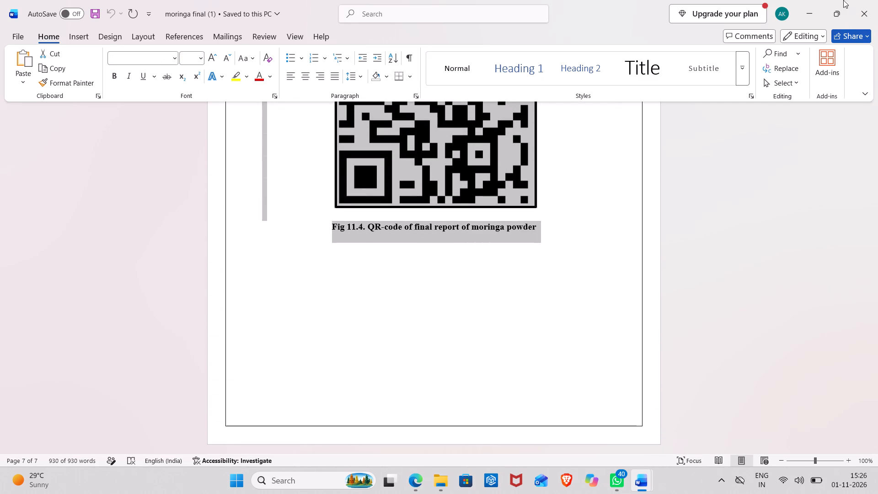
Return to the compiled document and add empty paragraphs after the Fig 10.4 QR-code caption until the insertion point reaches a new page.
left_click(813, 13)
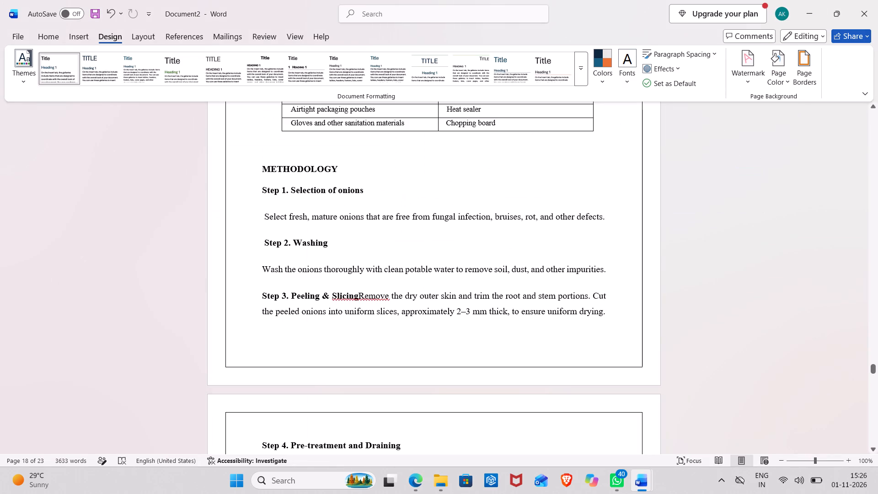
scroll(621, 292, "down", 17)
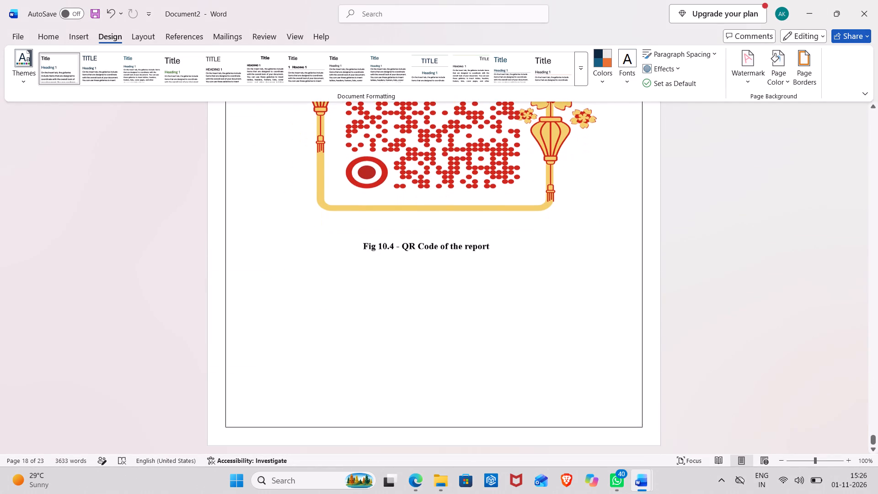
scroll(621, 292, "down", 2)
left_click(561, 222)
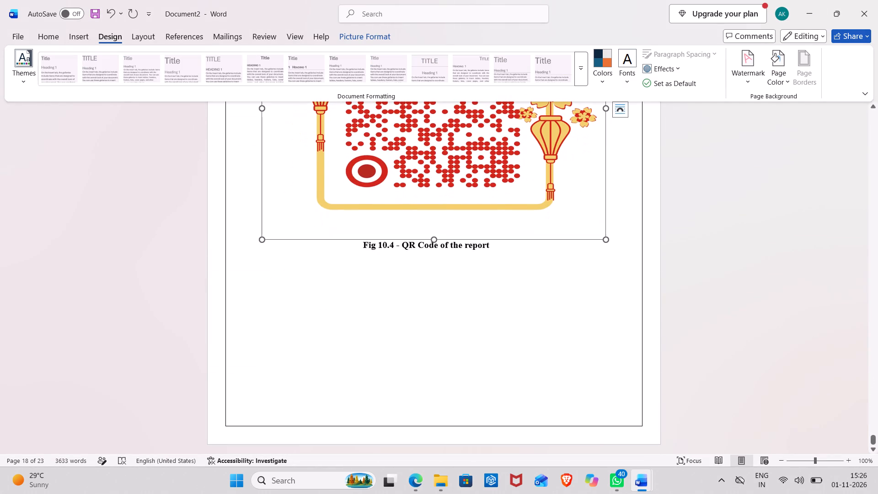
left_click(547, 285)
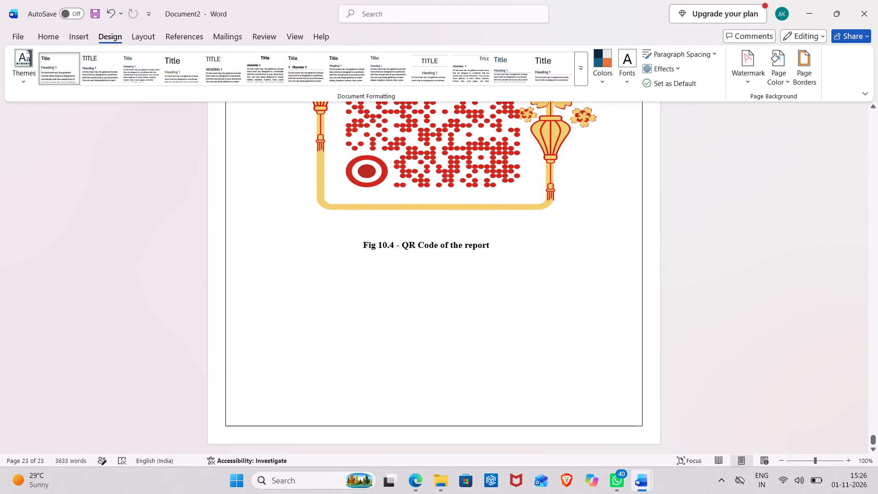
key("Return")
key("Return")
key("Return")
key("Return")
key("Return")
key("Return")
key("Return")
key("Return")
key("Return")
key("Return")
key("Return")
key("Return")
key("Return")
key("Return")
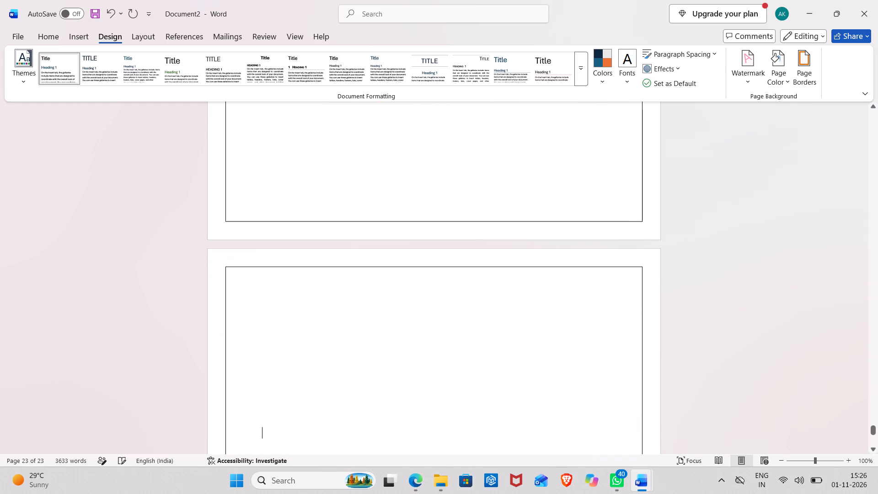
Remove the surplus empty paragraphs at the top of the new last page and paste the copied Activity 11 moringa powder report there.
key("BackSpace")
key("BackSpace")
key("BackSpace")
key("BackSpace")
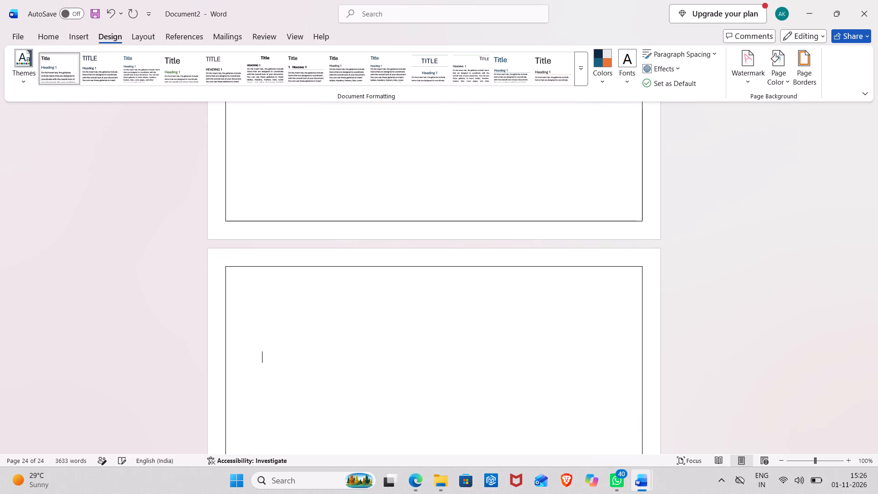
key("BackSpace")
key("BackSpace")
key("BackSpace")
key("ctrl+v")
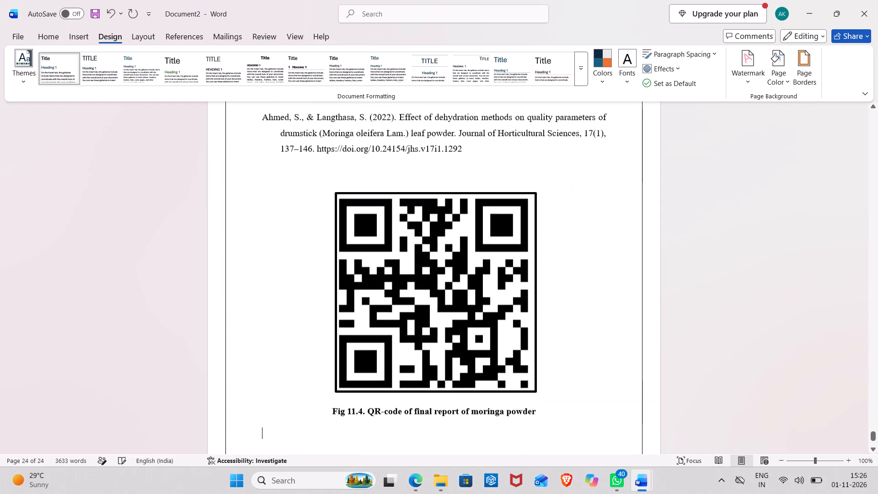
Review the compiled document's page layout and spacing backwards from the moringa powder report through the onion chips report to the Fig 9.4 QR code.
scroll(547, 285, "right", 1)
scroll(547, 285, "up", 3)
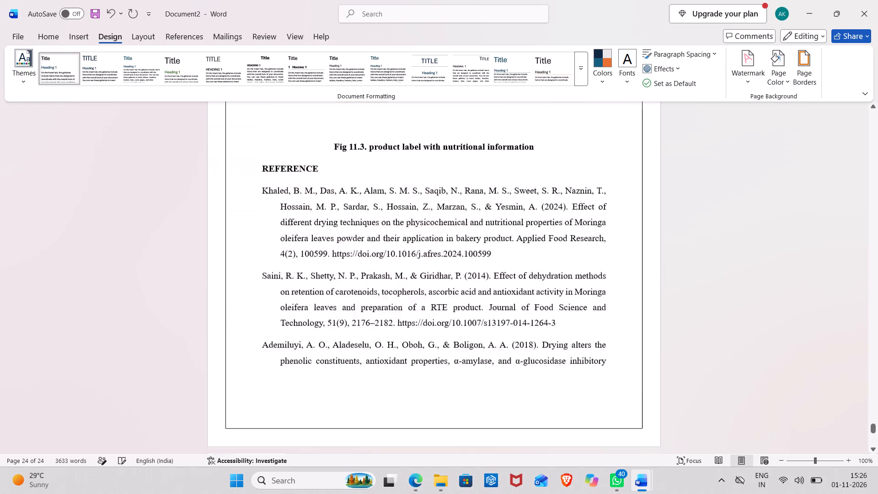
scroll(547, 285, "up", 7)
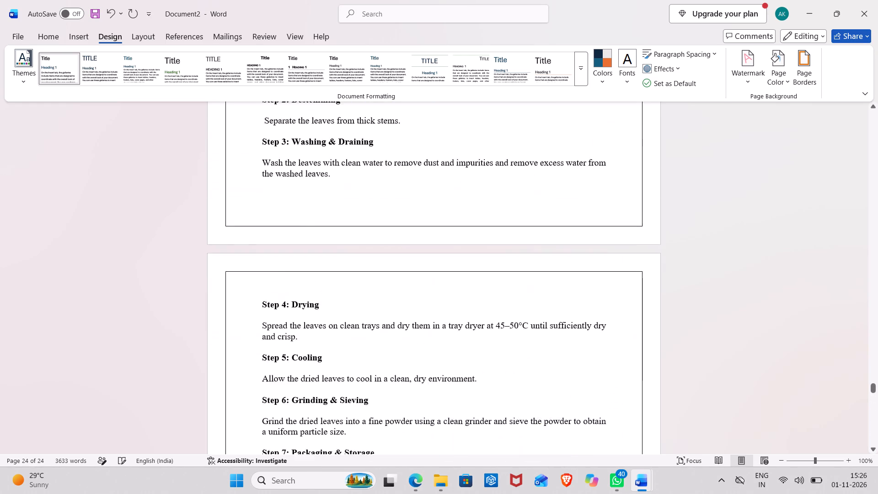
scroll(547, 285, "up", 18)
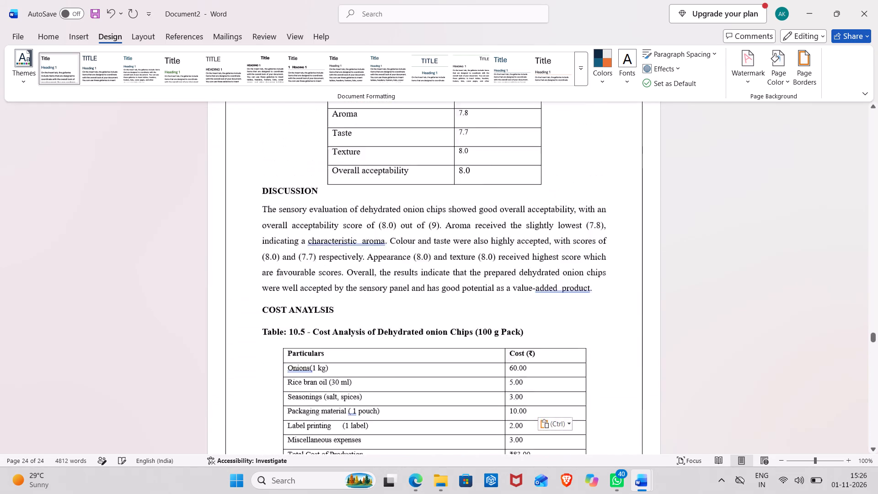
scroll(547, 285, "up", 4)
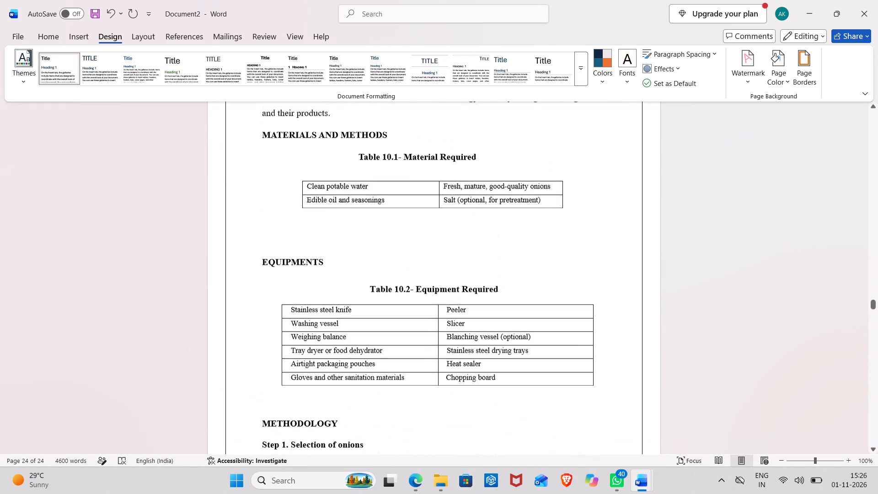
scroll(547, 285, "up", 6)
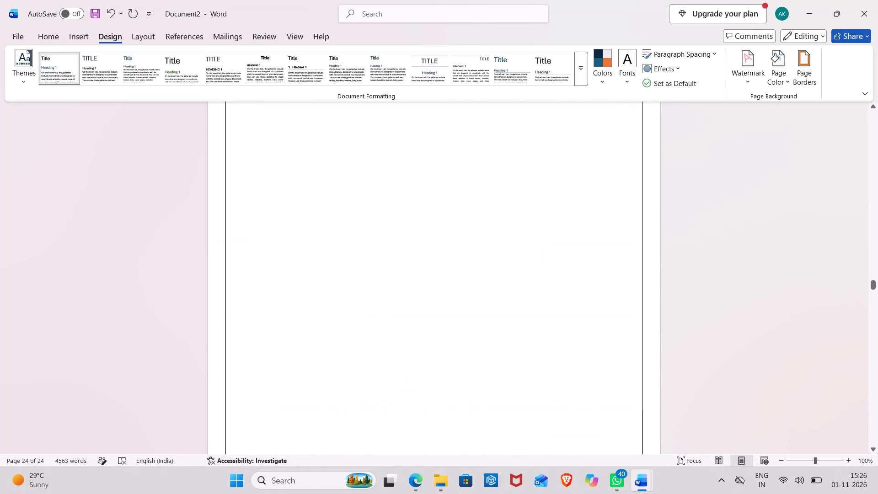
scroll(547, 285, "up", 5)
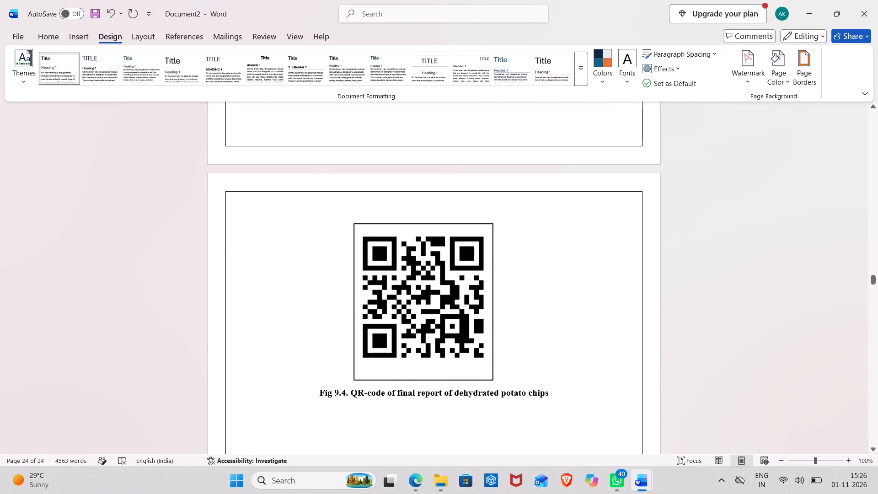
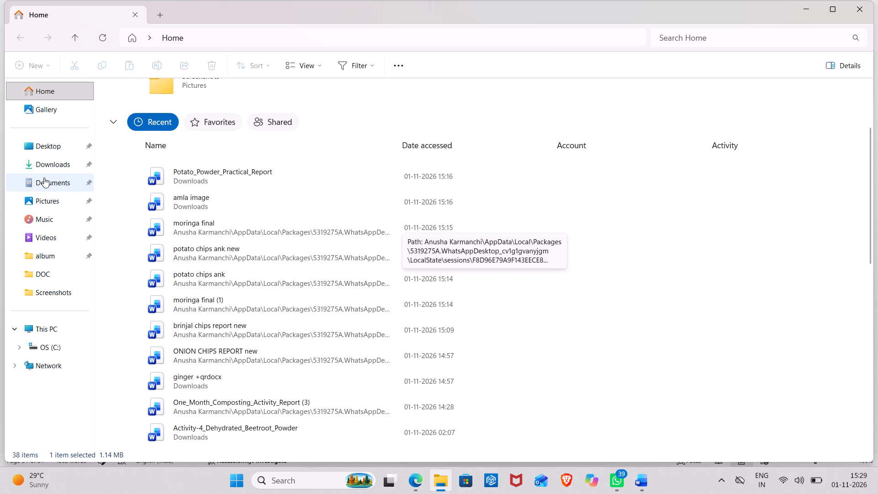
Open the Downloads folder in File Explorer to look for the activity report files.
left_click(50, 166)
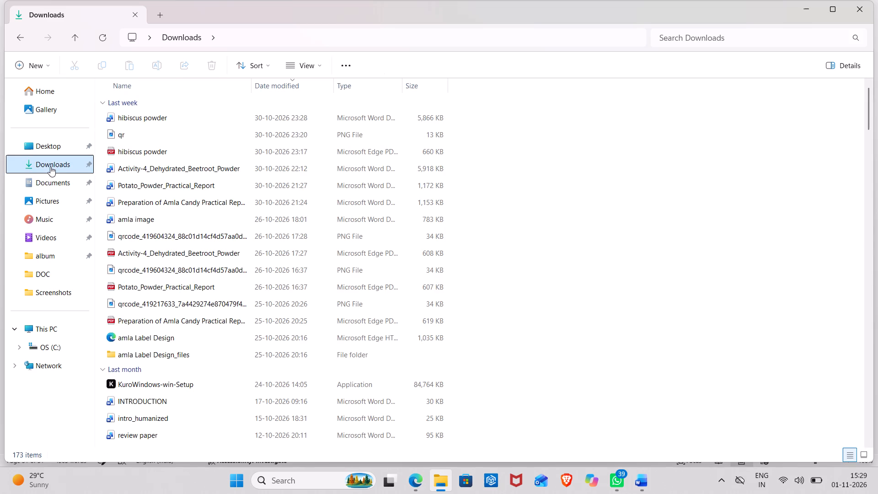
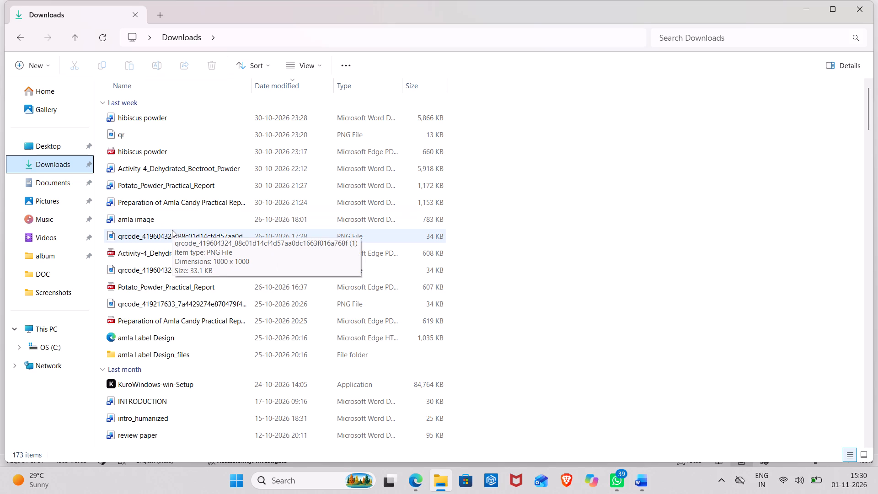
Minimize the File Explorer window showing the Downloads folder.
left_click(805, 3)
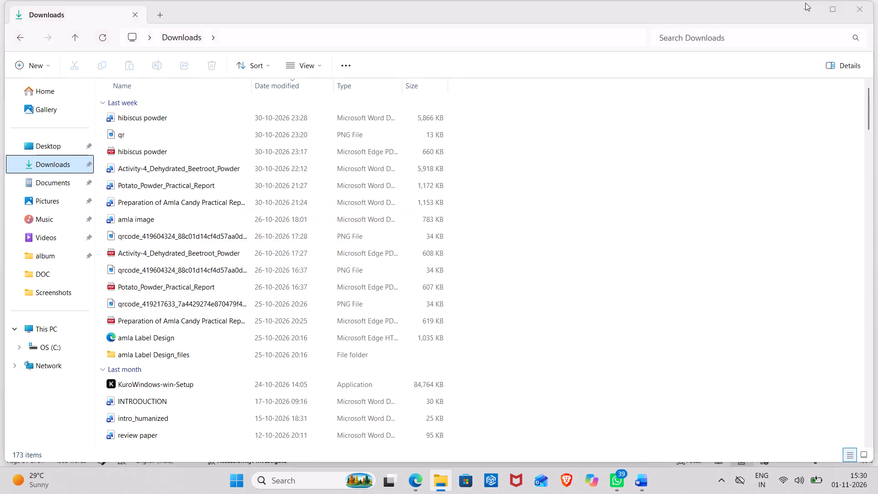
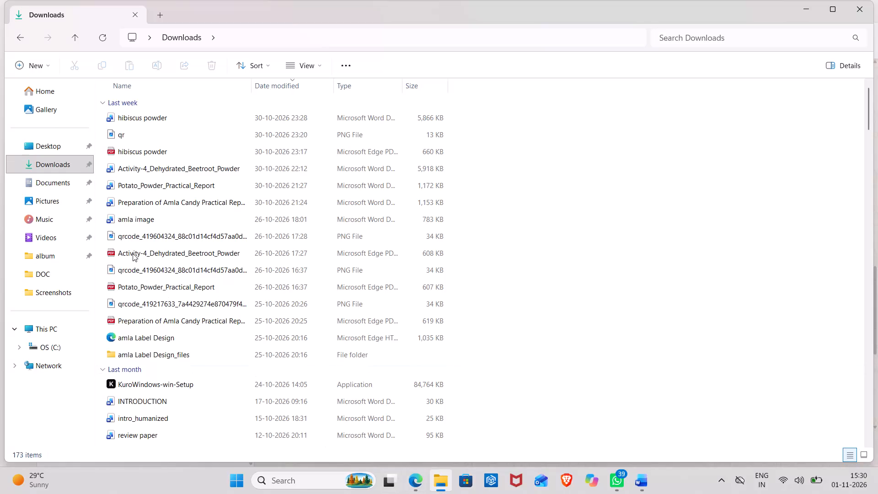
Check the Desktop folder and the recent files list on File Explorer's Home page for the remaining activity reports.
left_click(56, 149)
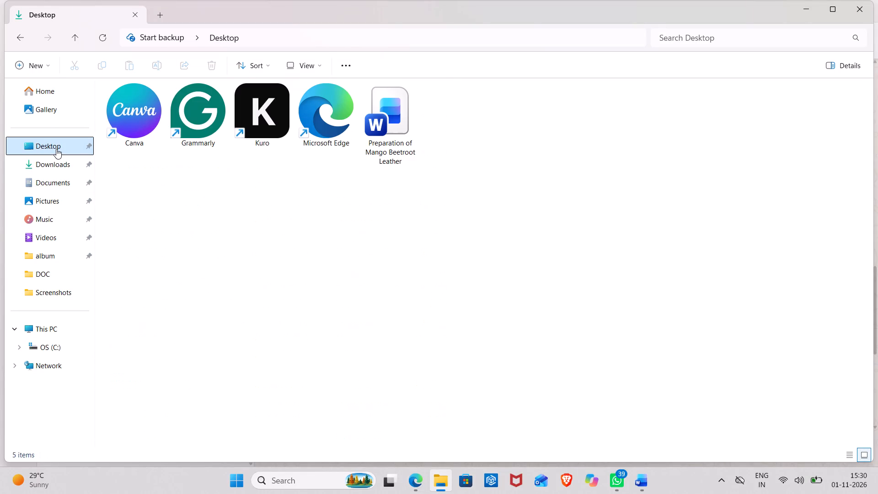
left_click(57, 91)
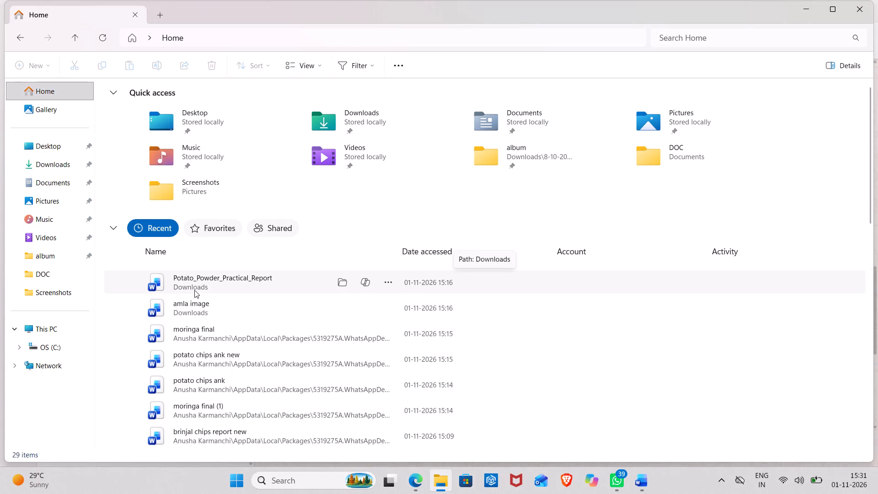
scroll(194, 309, "down", 2)
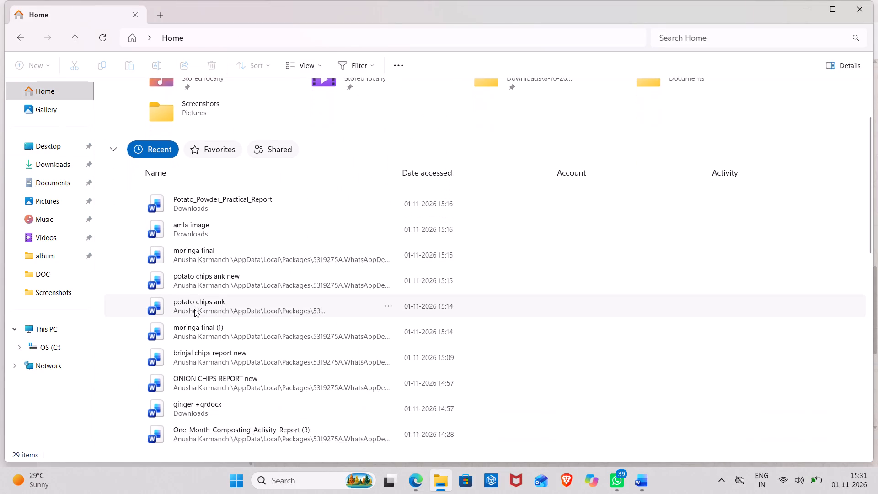
scroll(194, 309, "down", 3)
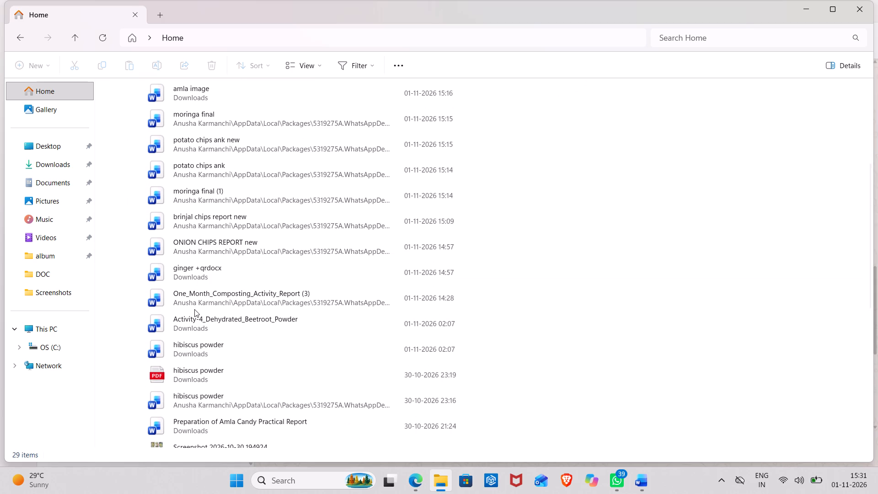
scroll(194, 309, "down", 2)
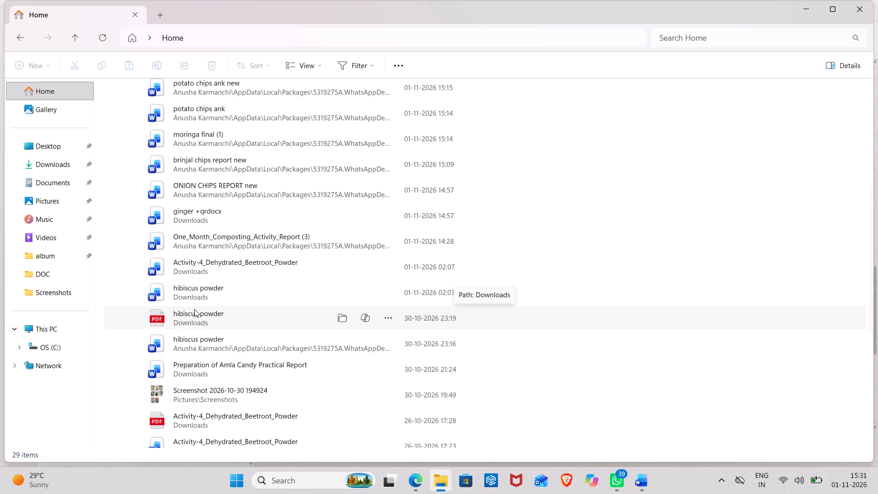
scroll(194, 309, "down", 3)
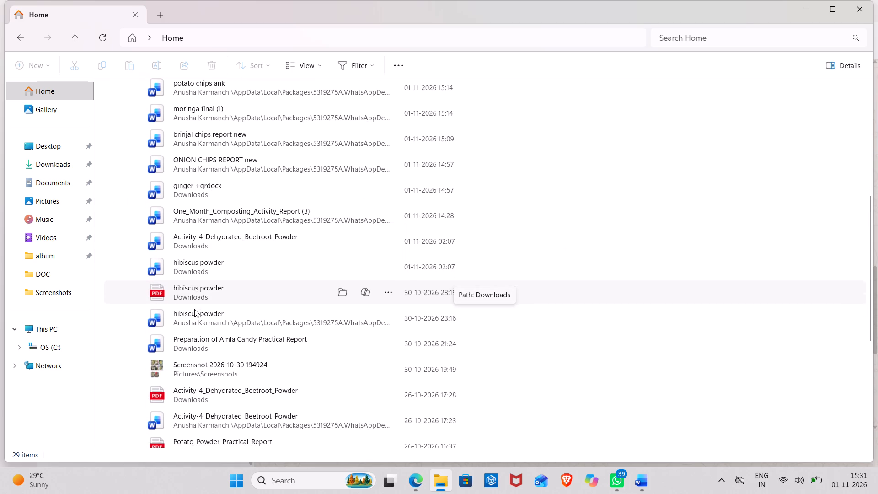
scroll(194, 309, "down", 3)
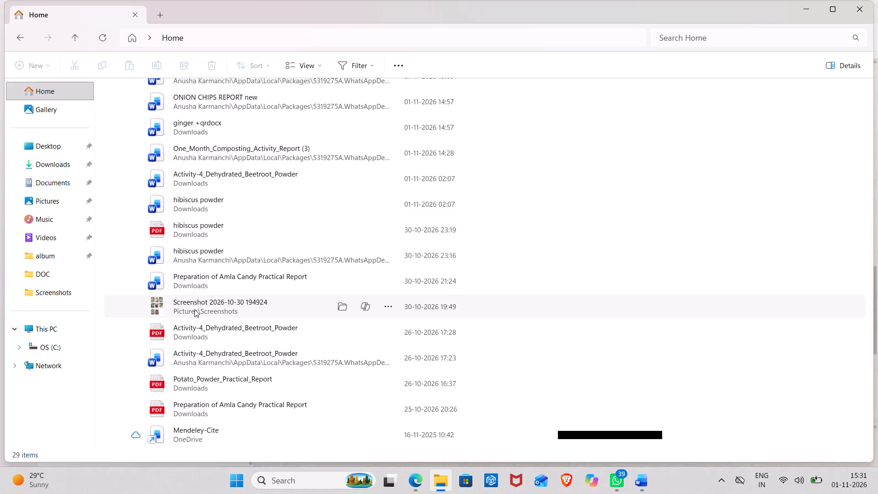
Look through the older entries of the recent files list for the remaining activity reports.
scroll(194, 309, "down", 1)
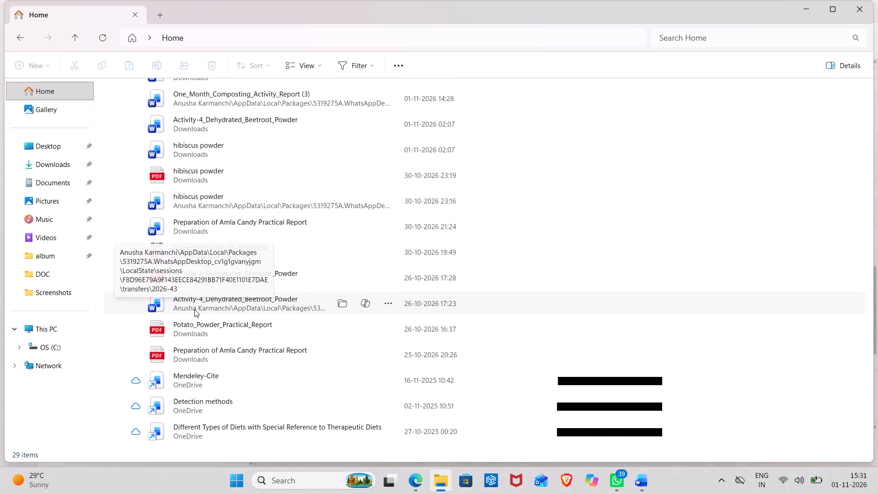
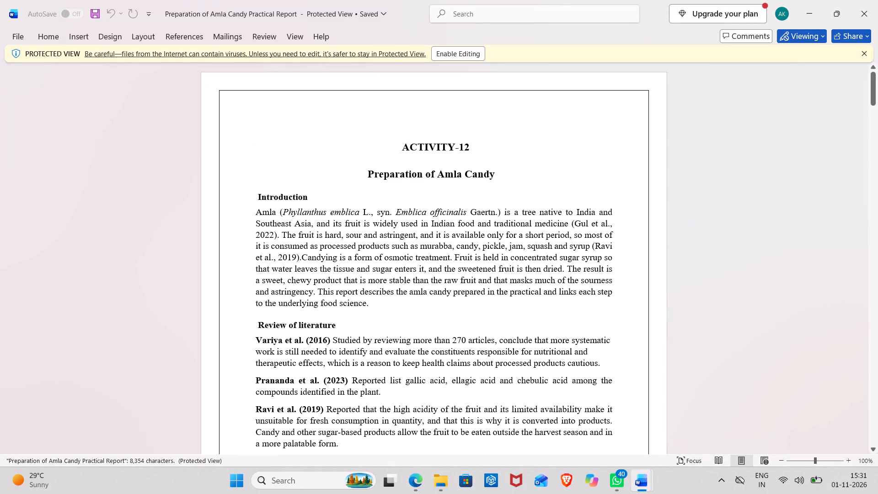
Enable editing for the protected Preparation of Amla Candy Practical Report document.
left_click(465, 56)
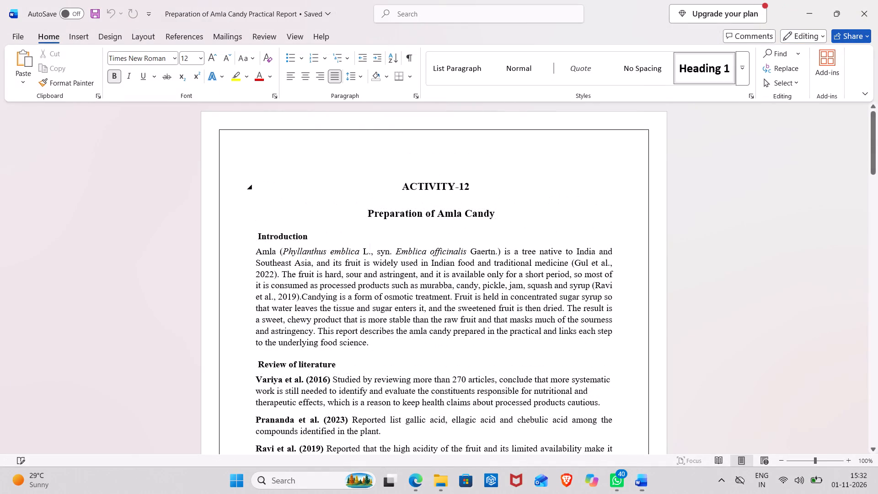
Look through the whole Activity-12 amla candy report, from its introduction to the references, checking its tables and figures.
scroll(438, 186, "down", 6)
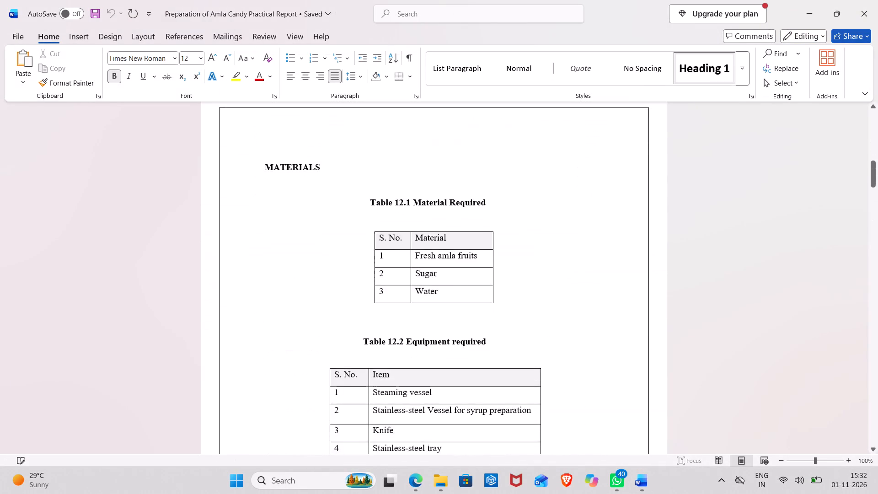
scroll(438, 186, "down", 8)
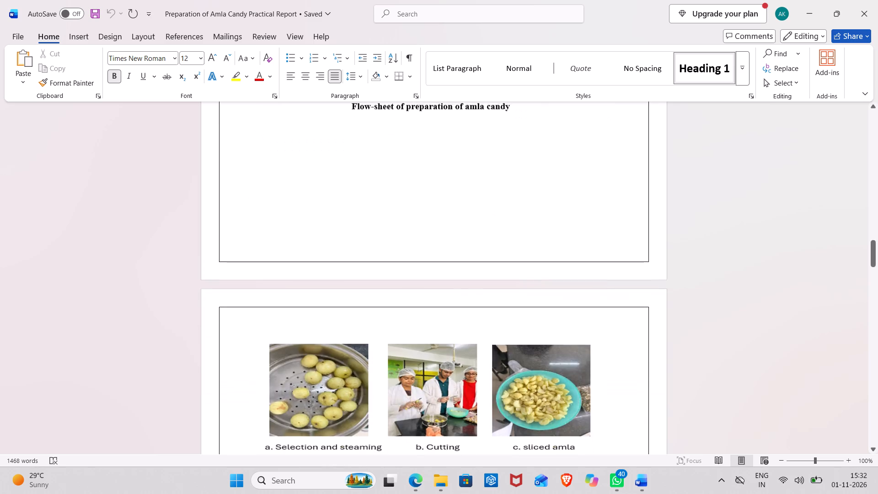
scroll(438, 186, "down", 3)
scroll(438, 186, "up", 7)
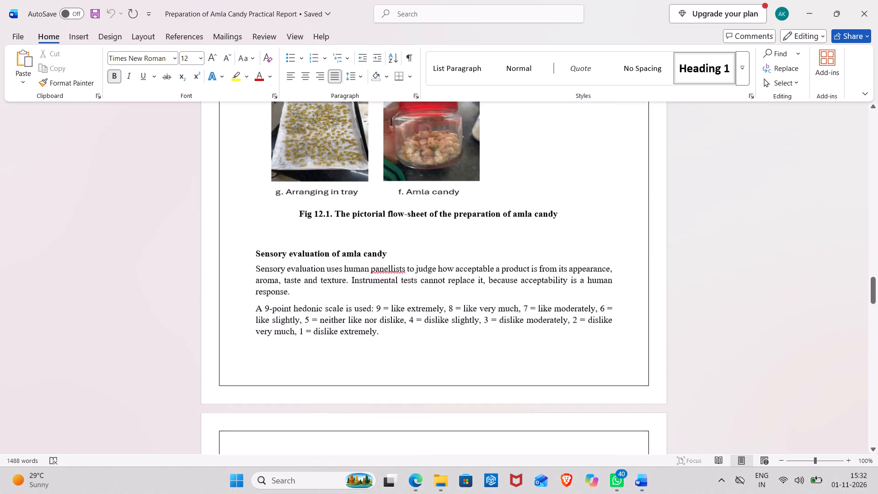
scroll(438, 186, "up", 3)
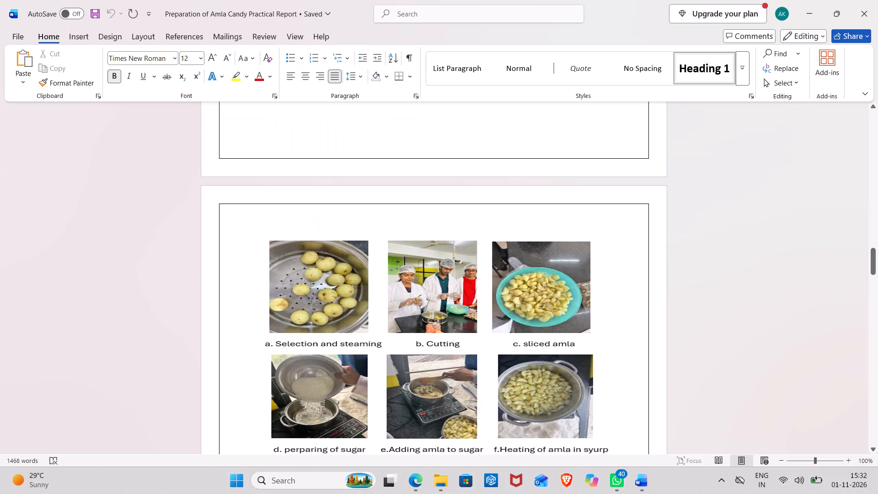
scroll(438, 186, "down", 6)
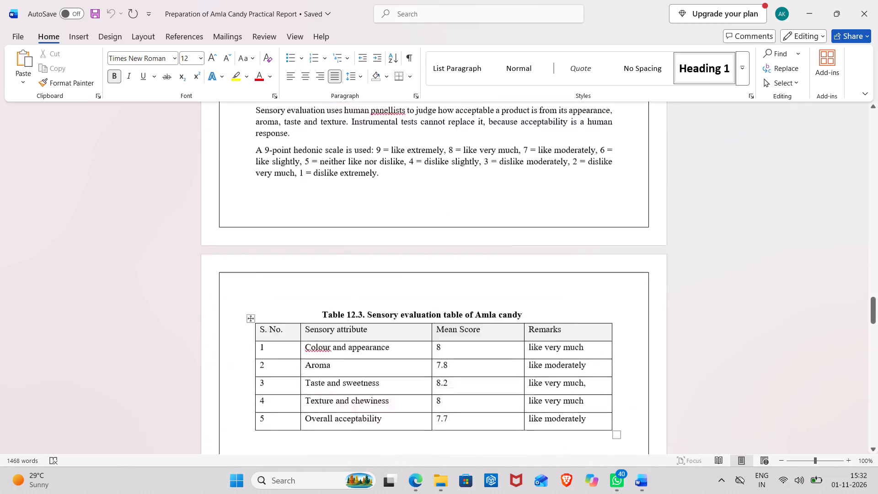
scroll(438, 186, "down", 9)
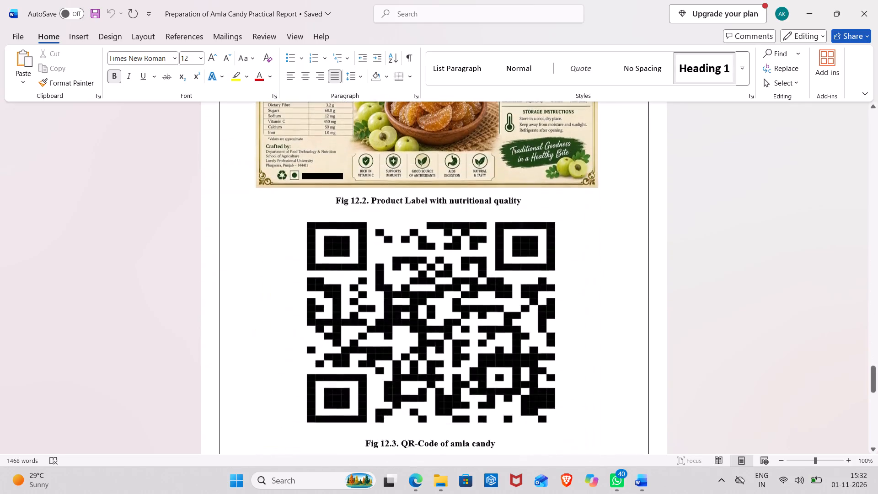
scroll(438, 186, "down", 9)
scroll(438, 186, "up", 11)
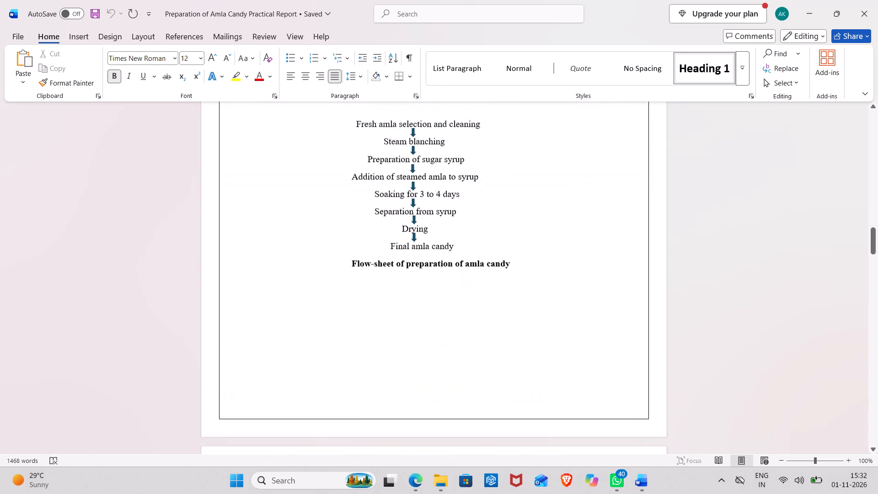
scroll(438, 186, "up", 9)
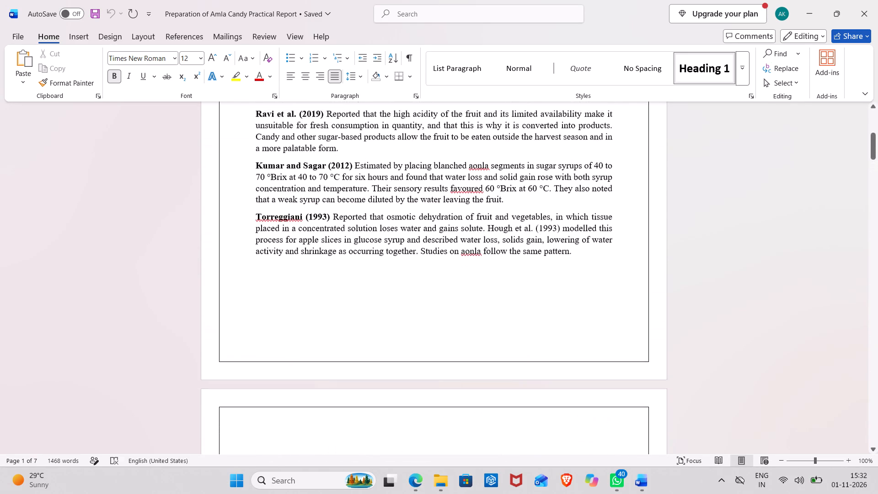
scroll(438, 186, "up", 5)
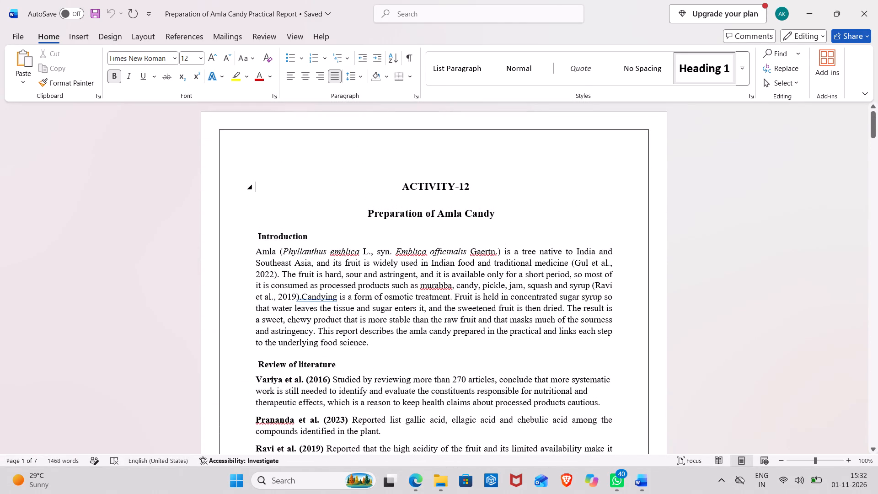
Copy the full Activity-12 Preparation of Amla Candy report, heading through references, and paste it at the end of Document2.
left_click_drag(402, 186, 471, 244)
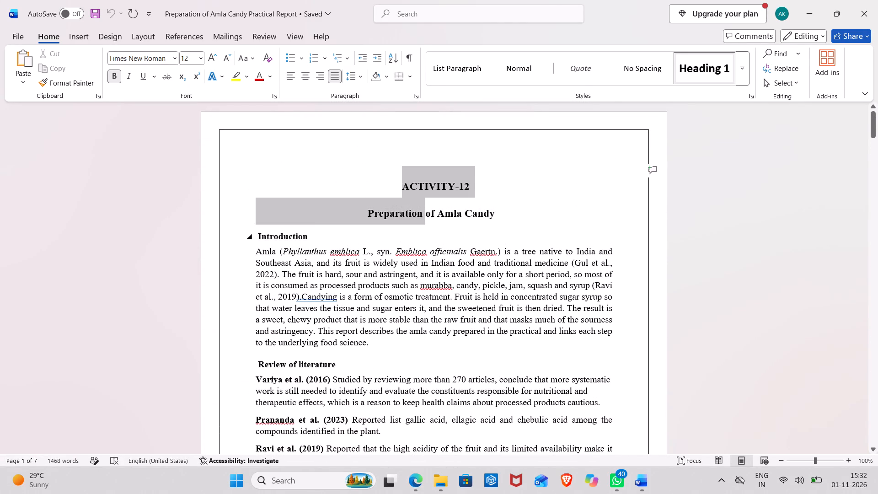
left_click_drag(471, 244, 490, 493)
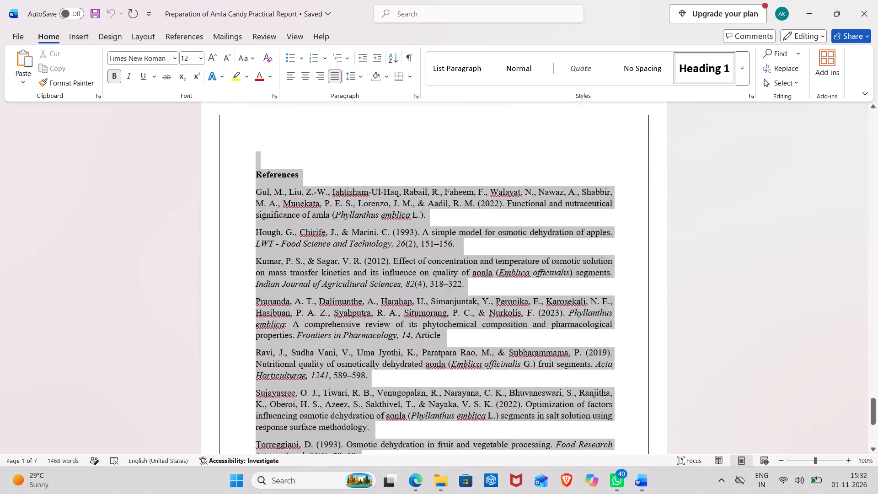
left_click_drag(490, 493, 542, 313)
key("ctrl+c")
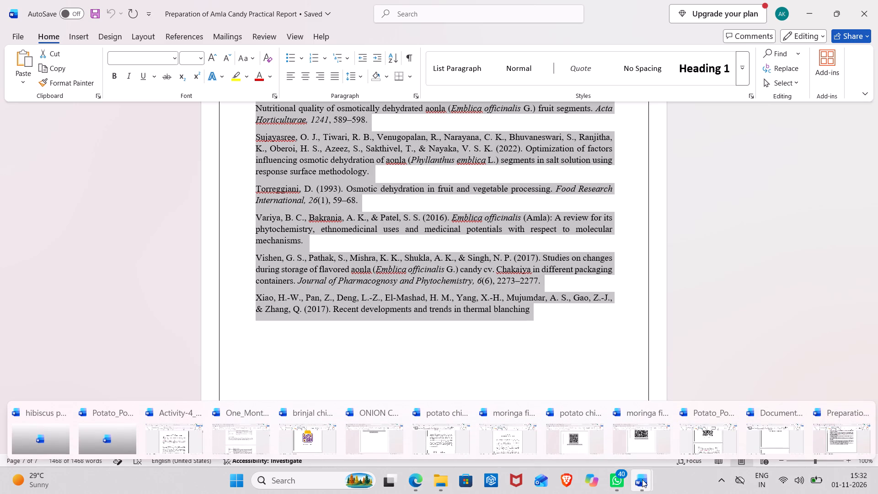
left_click(758, 435)
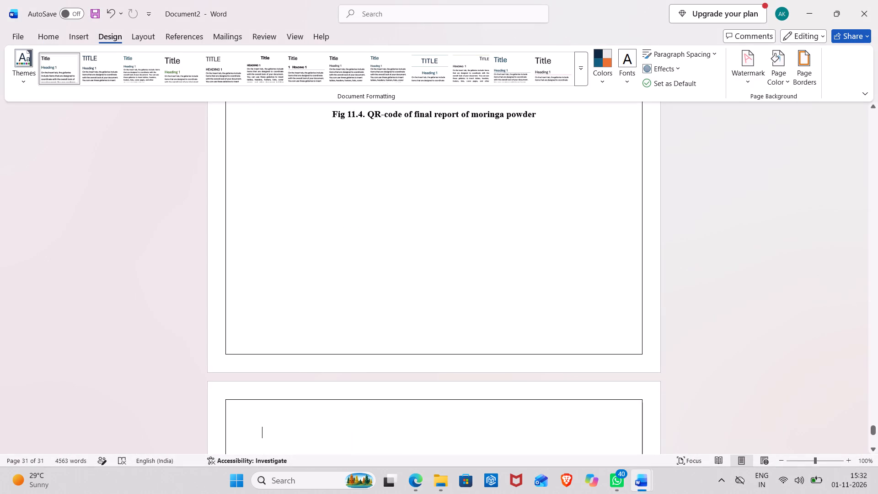
key("ctrl+v")
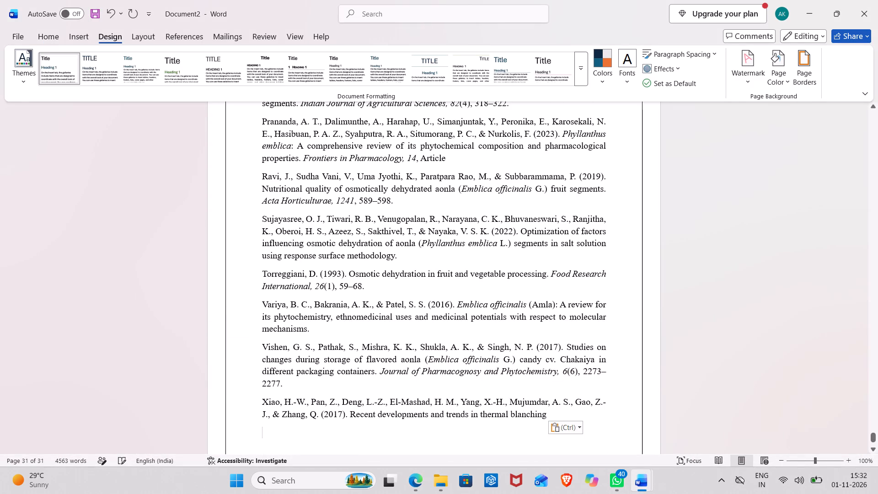
Insert an empty line before the References heading of the amla candy report in Document2.
scroll(758, 435, "right", 1)
scroll(758, 435, "up", 1)
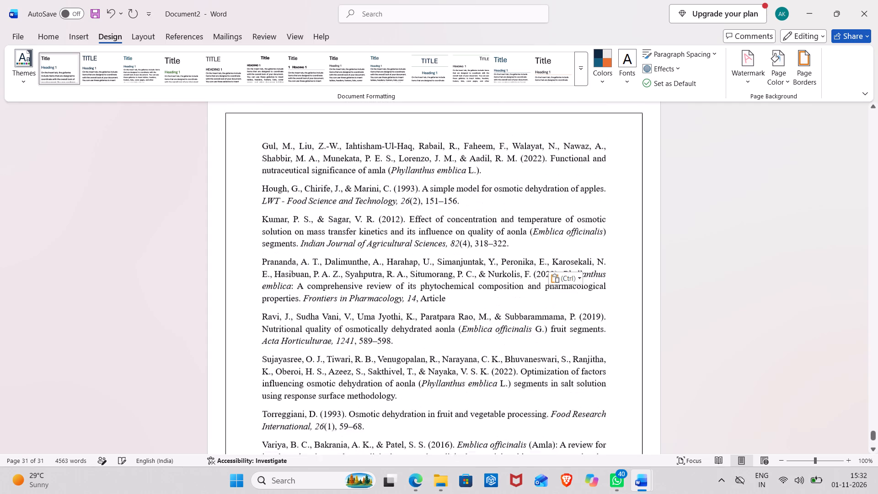
scroll(758, 435, "up", 4)
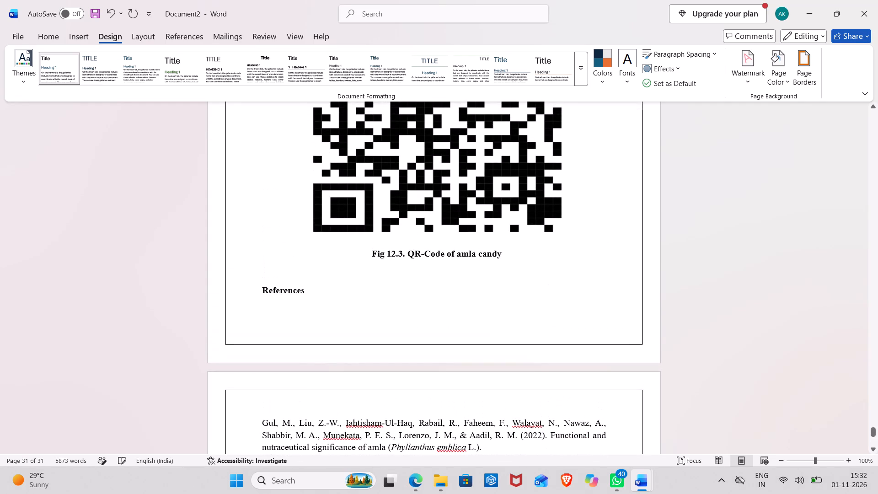
left_click(254, 294)
left_click(370, 291)
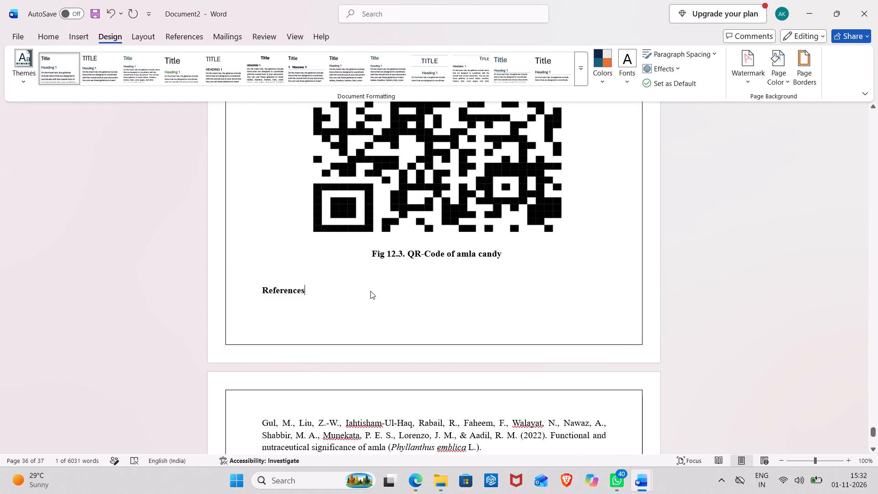
left_click(259, 293)
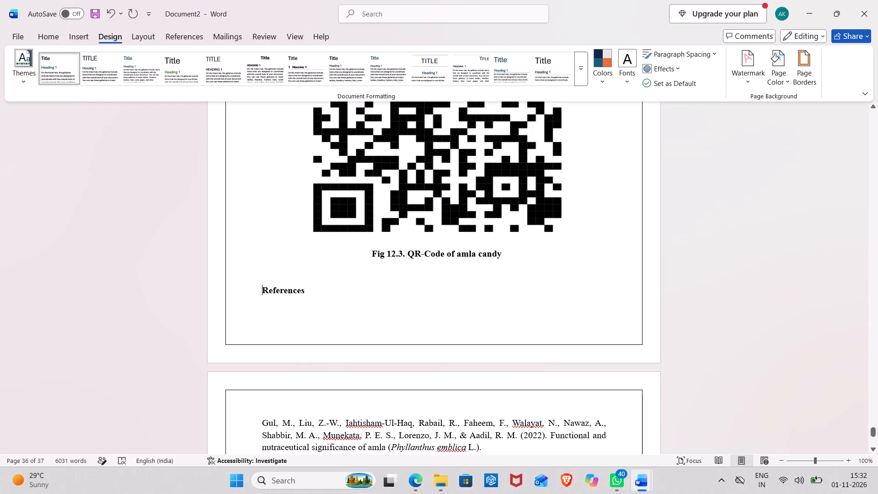
key("Return")
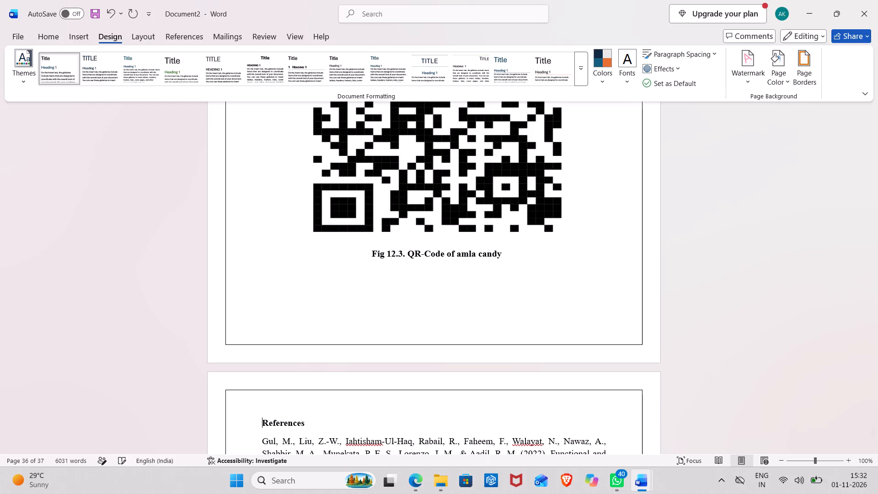
Move the amla candy QR code image from above its Fig 12.3 caption to a new space-indented line after the last reference.
scroll(259, 293, "down", 4)
scroll(259, 293, "up", 1)
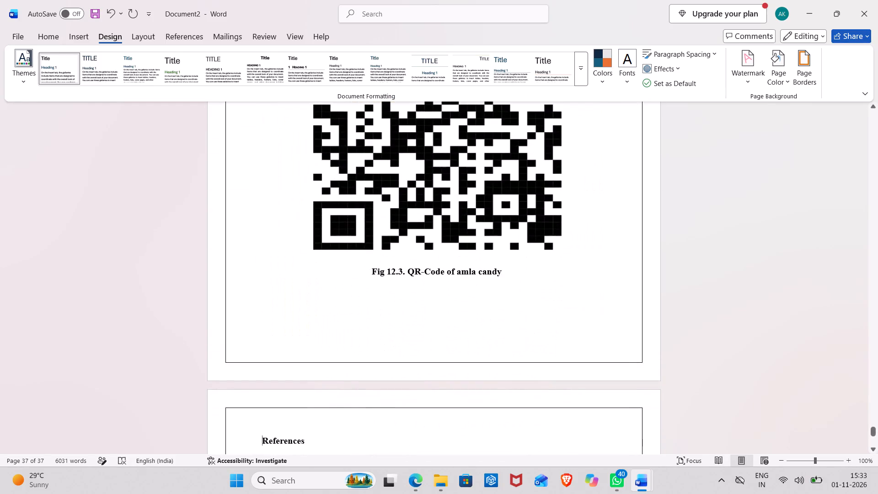
left_click(368, 158)
key("ctrl+x")
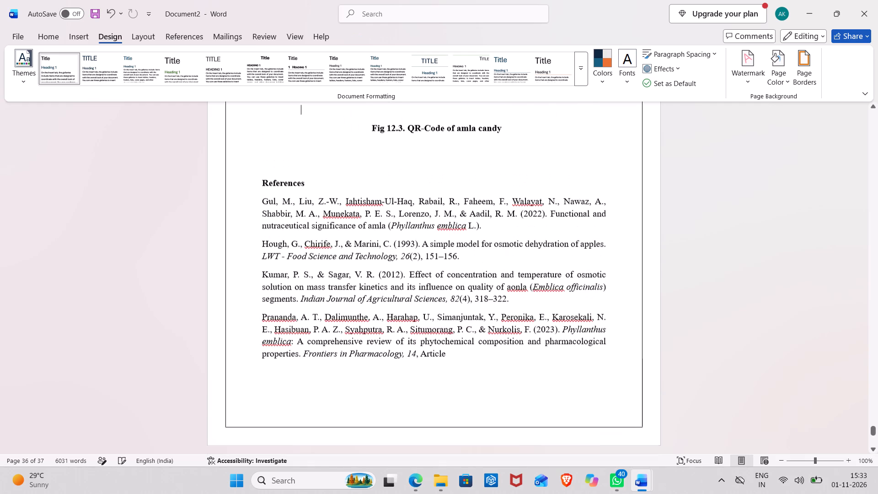
scroll(368, 158, "down", 2)
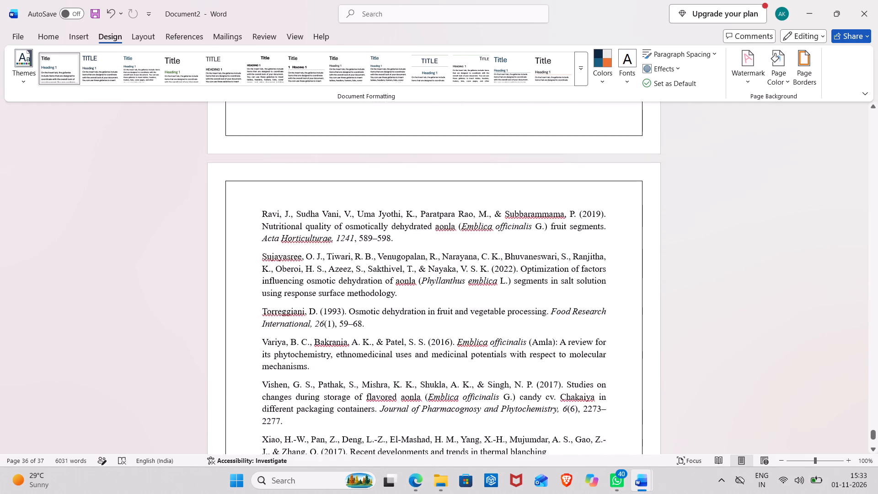
scroll(368, 158, "down", 2)
left_click(579, 274)
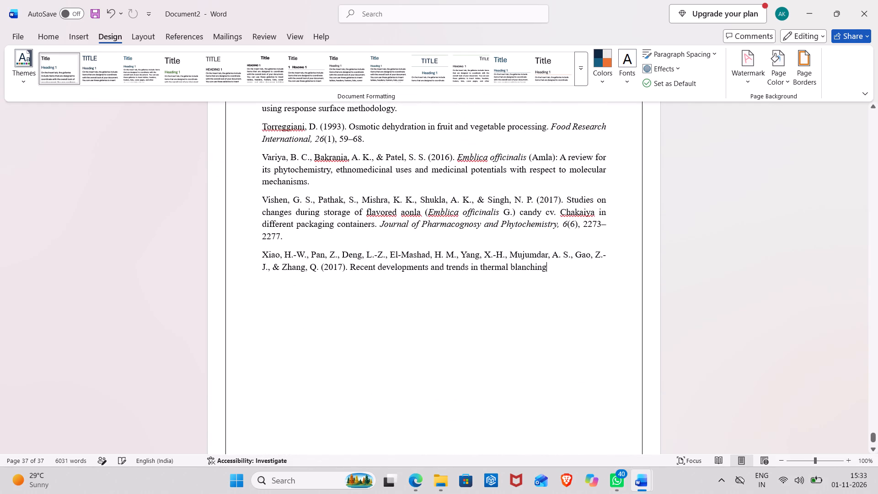
key("Return")
key("space")
key("space")
key("space")
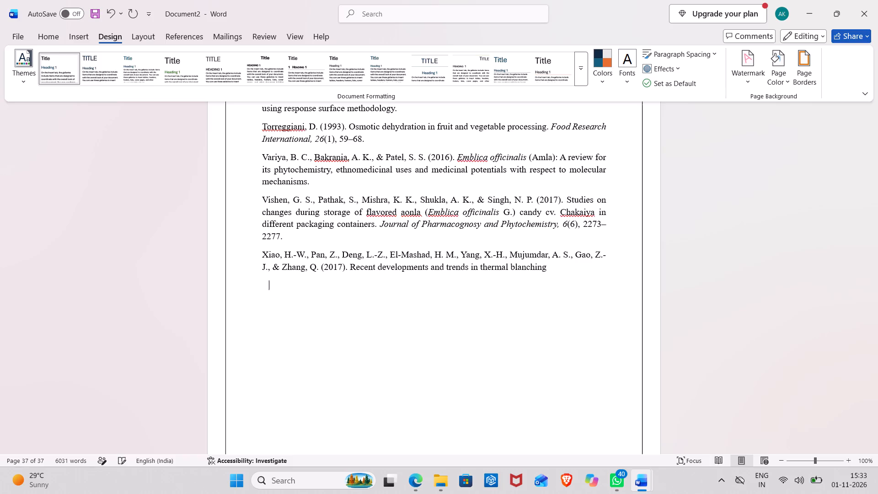
key("space")
key("space")
key("space")
key("space")
key("space")
key("space")
key("space")
key("space")
key("space")
key("space")
key("ctrl+v")
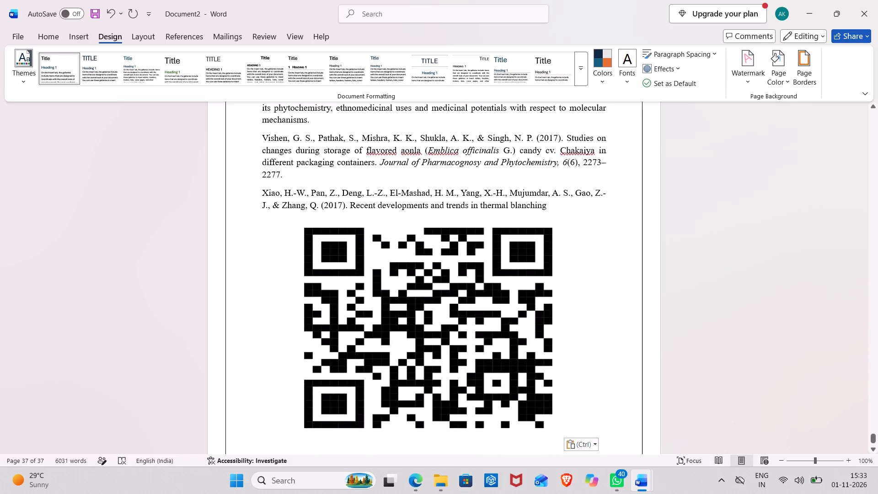
Move the caption "Fig 12.3. QR-Code of amla candy" from above the References heading to directly below the relocated QR code.
scroll(579, 274, "down", 1)
scroll(579, 274, "up", 2)
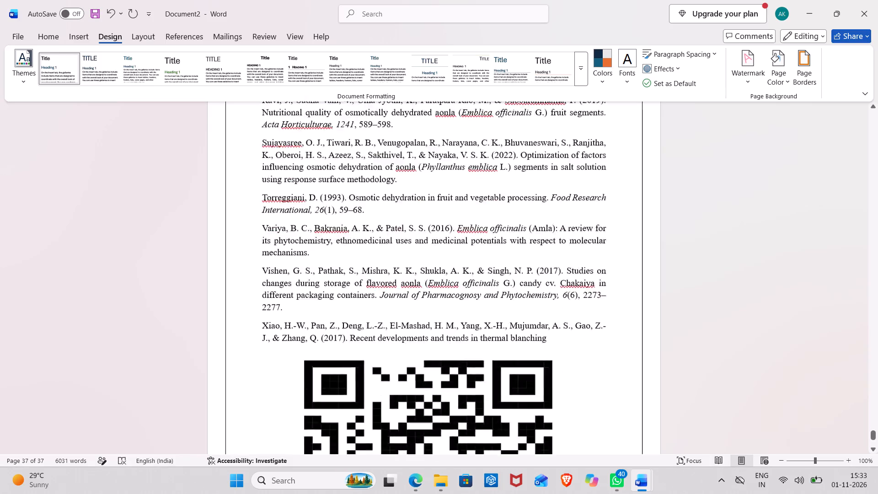
scroll(579, 274, "up", 4)
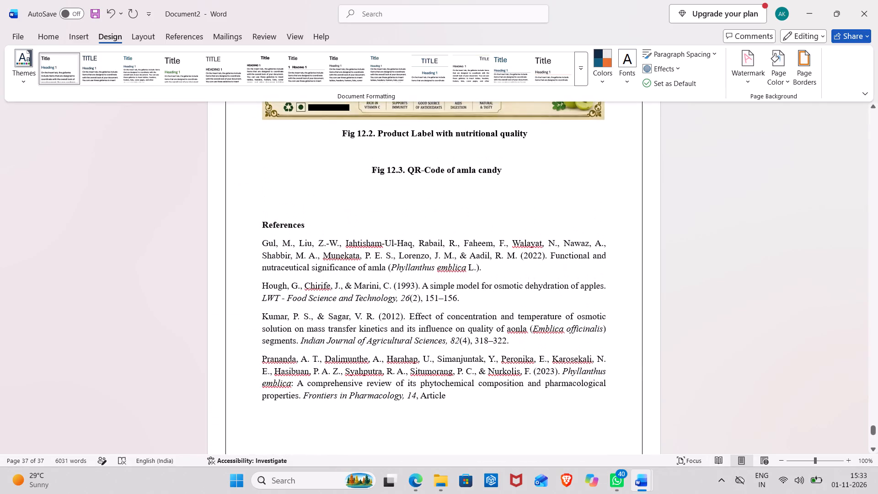
left_click_drag(515, 166, 457, 172)
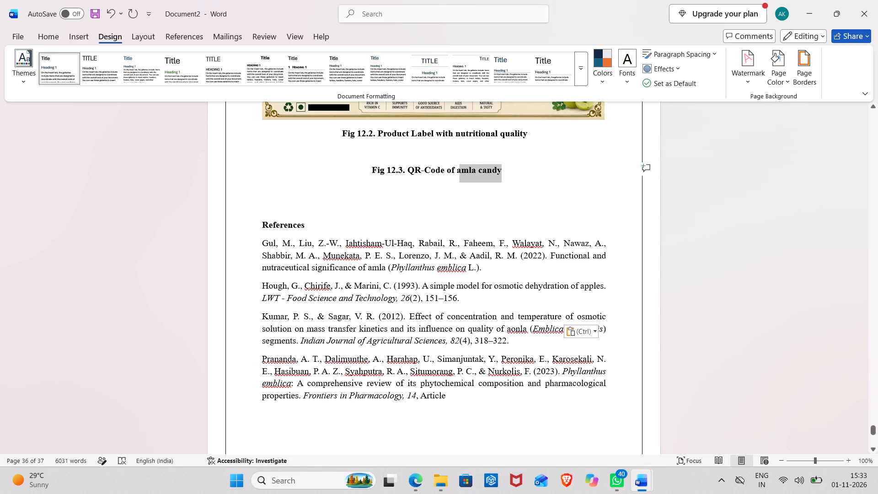
left_click_drag(457, 172, 367, 171)
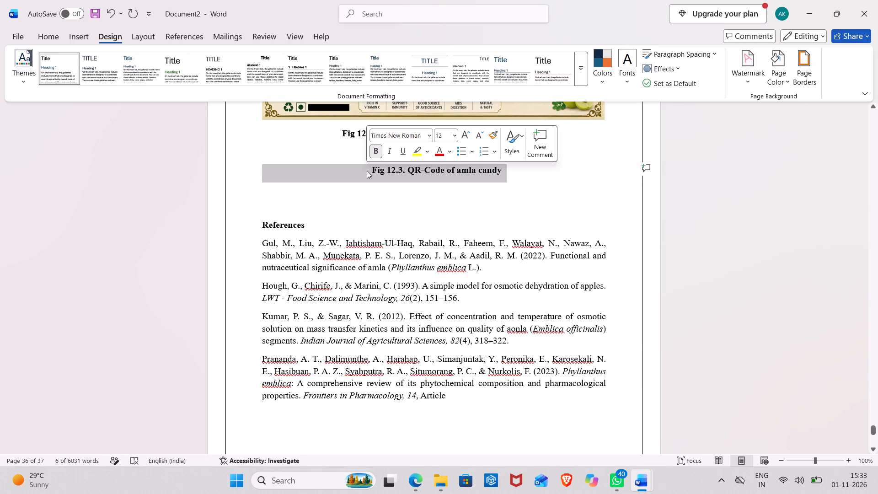
left_click(452, 204)
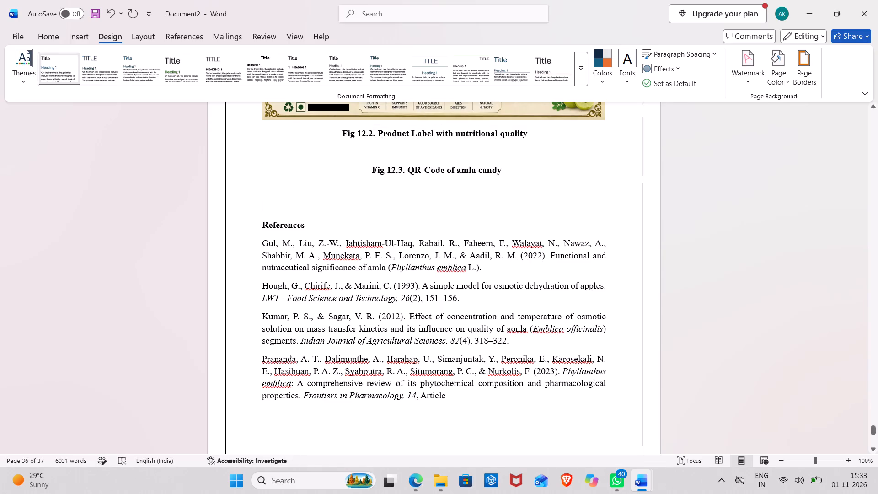
left_click_drag(372, 168, 495, 166)
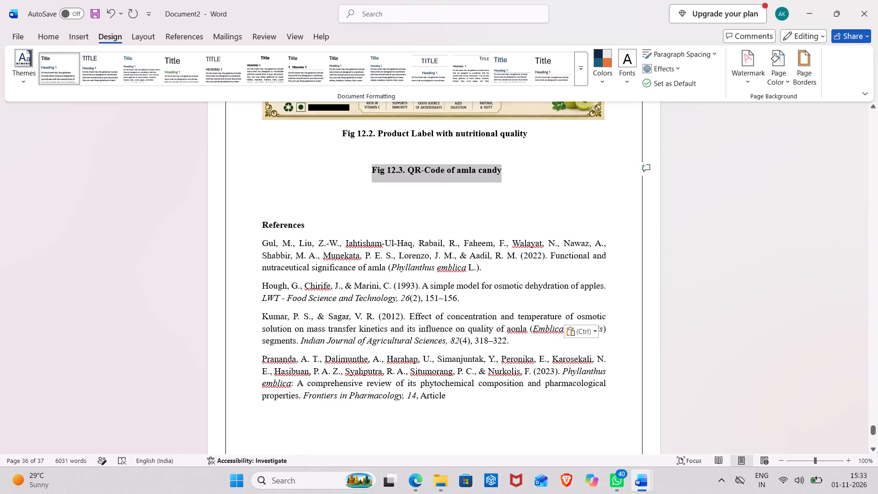
left_click_drag(495, 166, 498, 166)
key("ctrl+x")
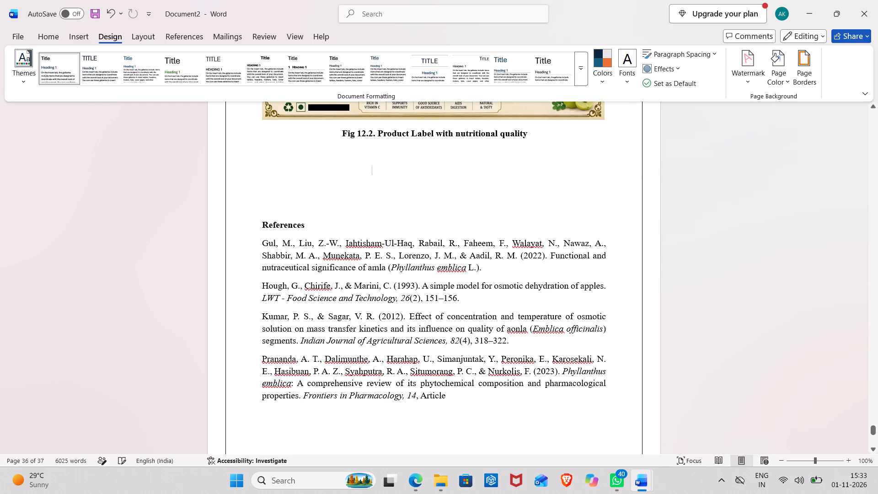
scroll(498, 166, "down", 6)
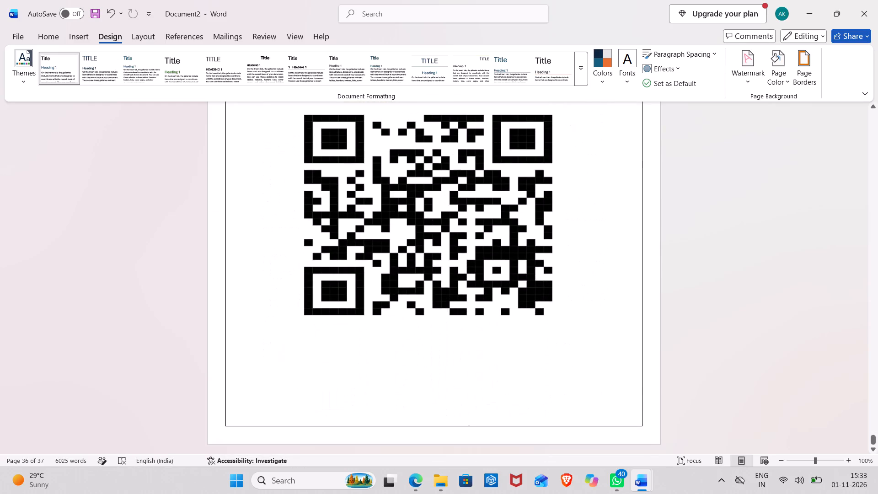
left_click(346, 352)
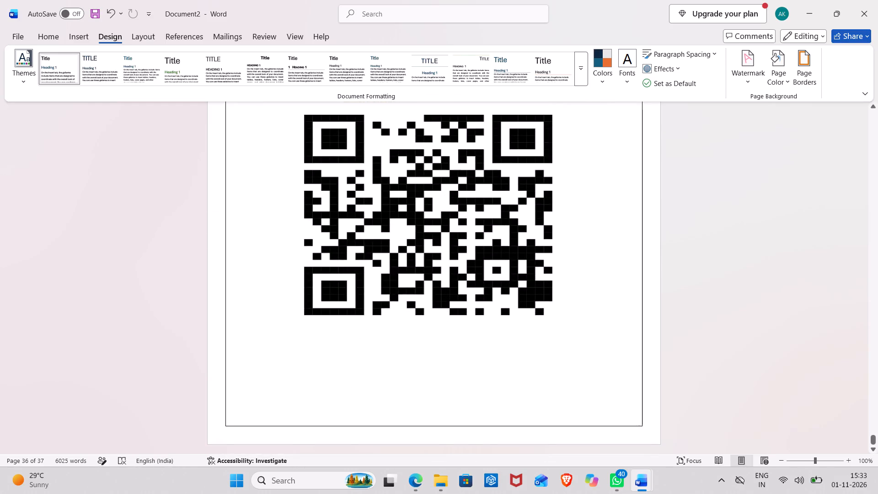
key("ctrl+v")
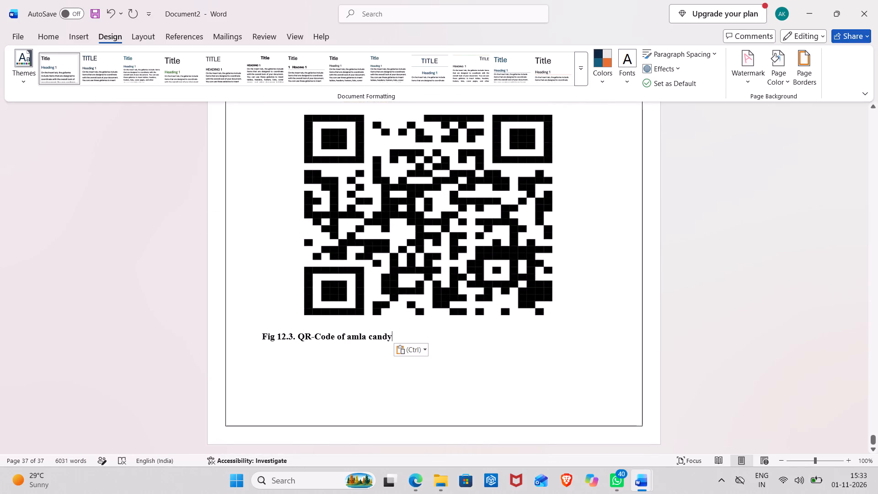
Indent the Fig 12.3 caption with 20 spaces to centre it roughly beneath the amla candy QR code.
left_click(259, 332)
key("space")
key("space")
key("space")
key("space")
key("space")
key("space")
key("space")
key("space")
key("space")
key("space")
key("space")
key("space")
key("space")
key("space")
key("space")
key("space")
key("space")
key("space")
key("space")
key("space")
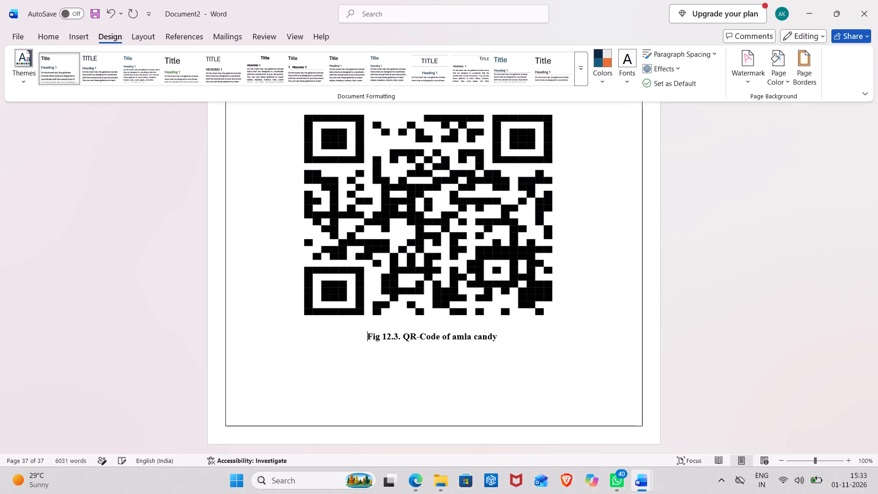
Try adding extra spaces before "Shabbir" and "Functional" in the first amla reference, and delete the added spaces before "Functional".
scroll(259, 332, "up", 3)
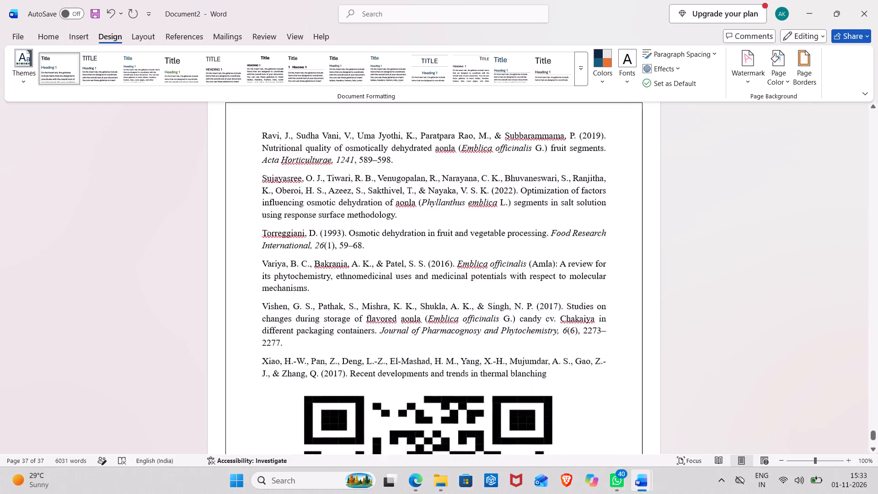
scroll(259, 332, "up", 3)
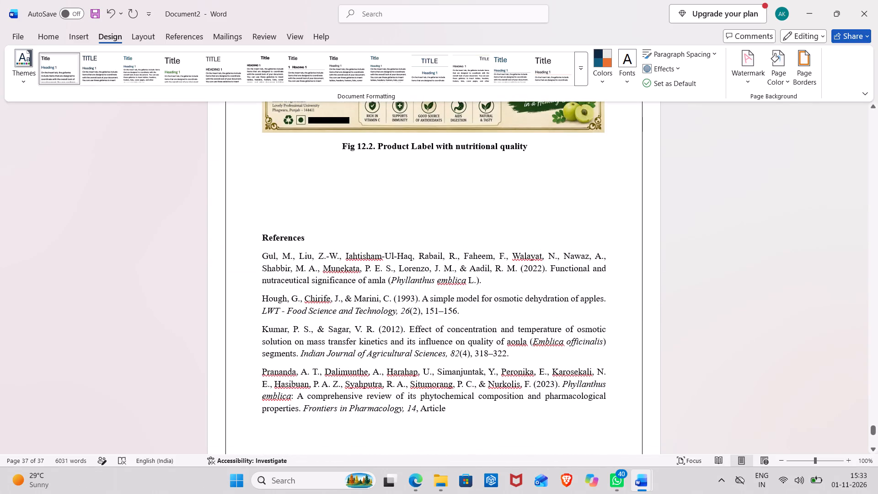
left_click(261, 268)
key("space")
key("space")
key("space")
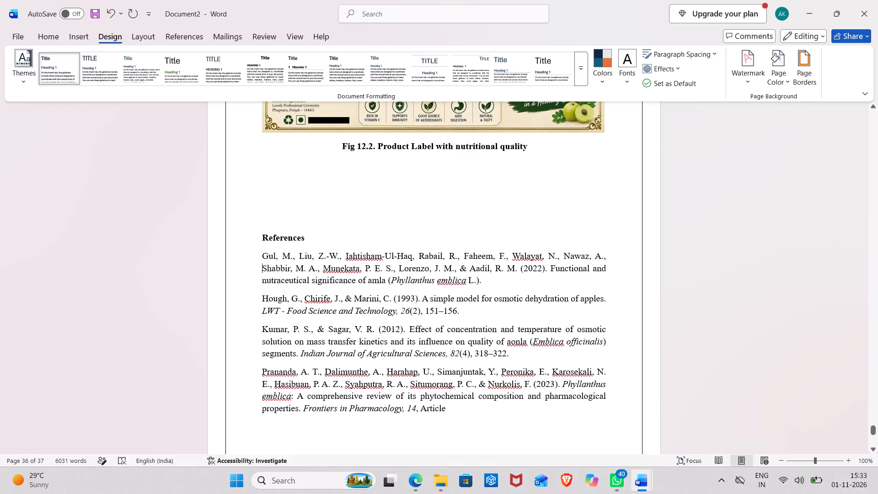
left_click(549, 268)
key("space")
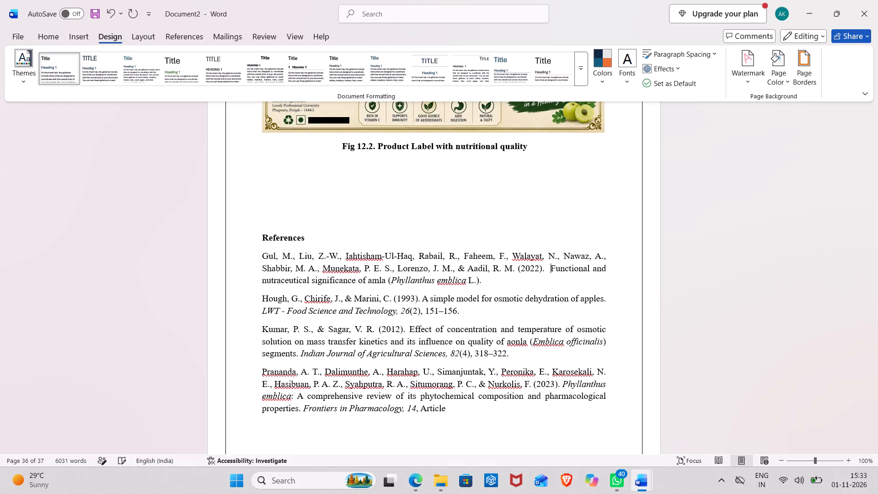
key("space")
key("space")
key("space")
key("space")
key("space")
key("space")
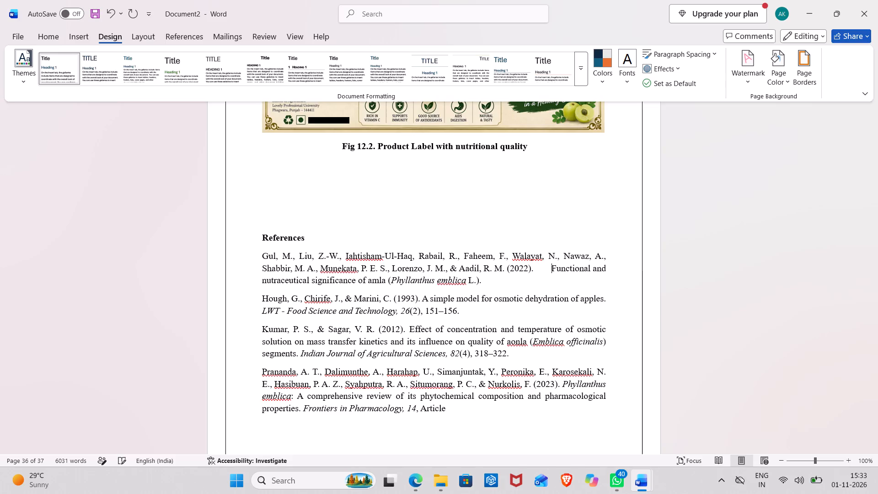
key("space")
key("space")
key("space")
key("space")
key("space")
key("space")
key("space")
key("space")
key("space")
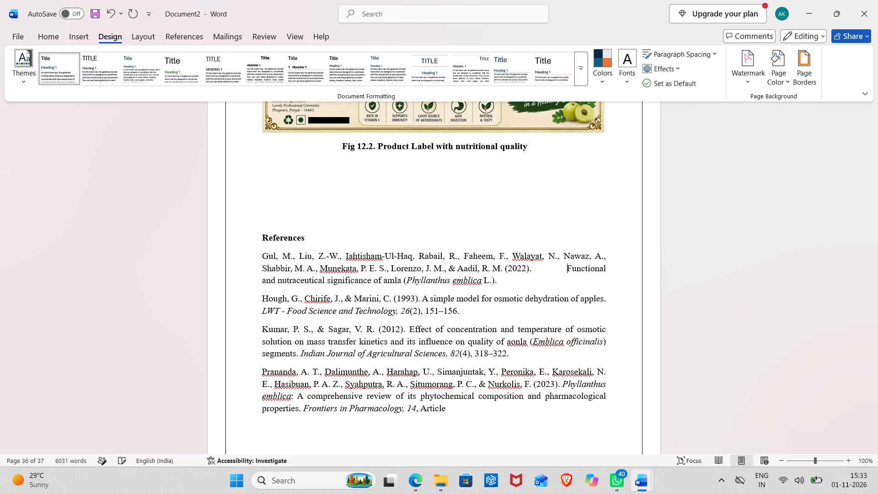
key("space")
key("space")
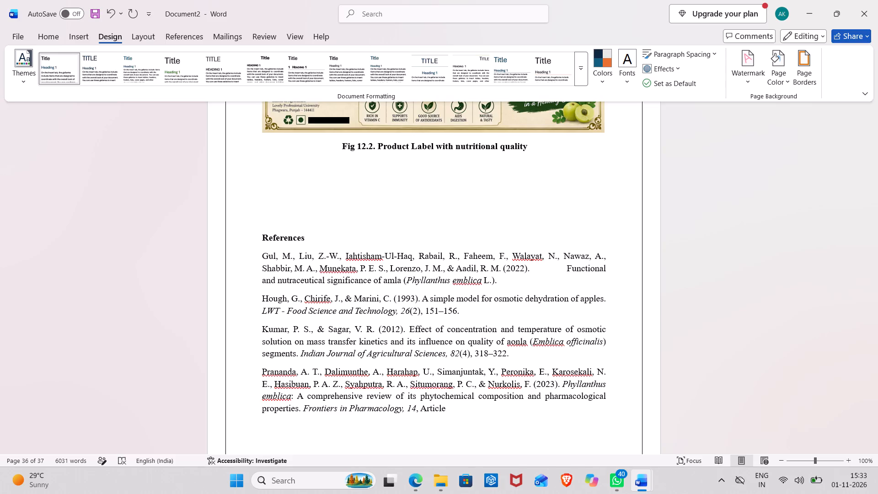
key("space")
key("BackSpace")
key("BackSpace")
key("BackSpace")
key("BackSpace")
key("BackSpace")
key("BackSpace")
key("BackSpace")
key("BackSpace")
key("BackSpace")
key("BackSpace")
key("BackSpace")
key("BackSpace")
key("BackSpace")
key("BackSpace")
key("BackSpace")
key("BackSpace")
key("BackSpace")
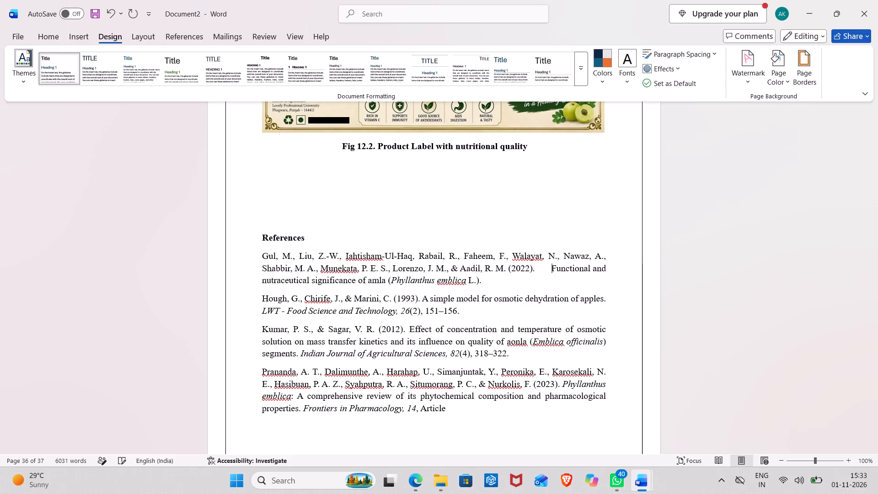
Delete all remaining spaces between "(2022)." and "Functional" in the first amla reference.
key("BackSpace")
key("BackSpace")
key("BackSpace")
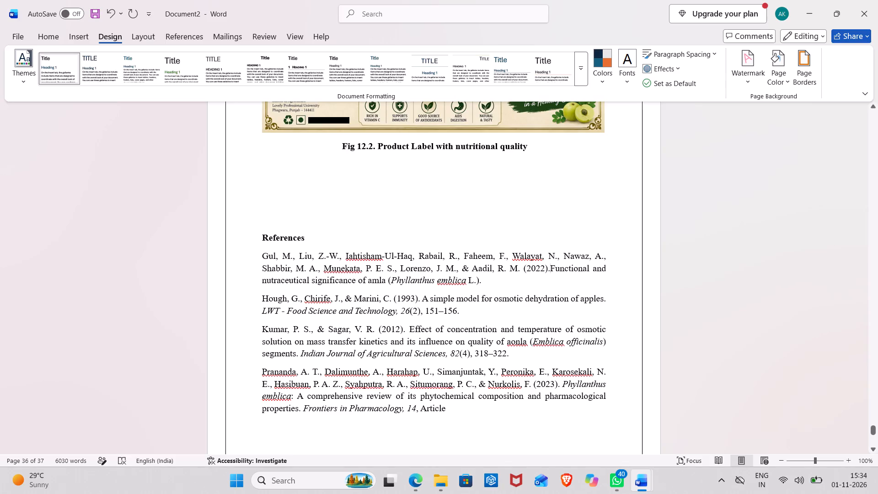
left_click(293, 266)
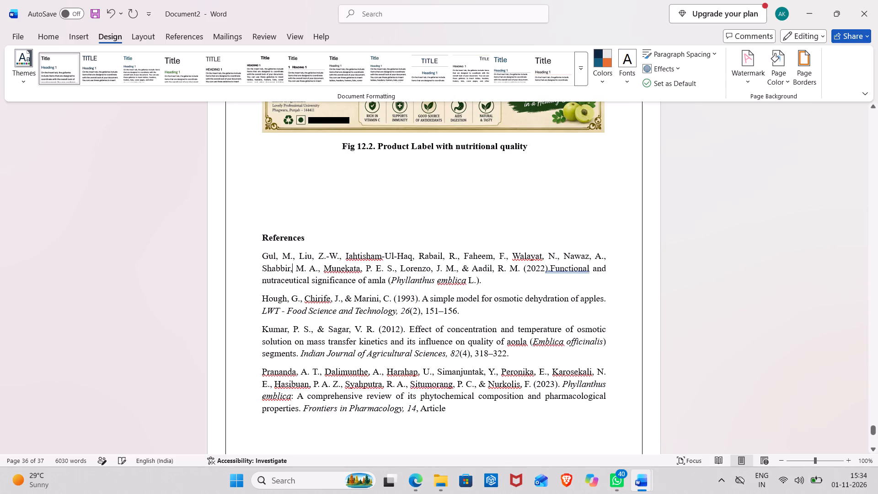
left_click(262, 268)
Add blank lines below the "Fig 12.3. QR-Code of amla candy" caption to start a new page at the document's end.
scroll(477, 281, "down", 5)
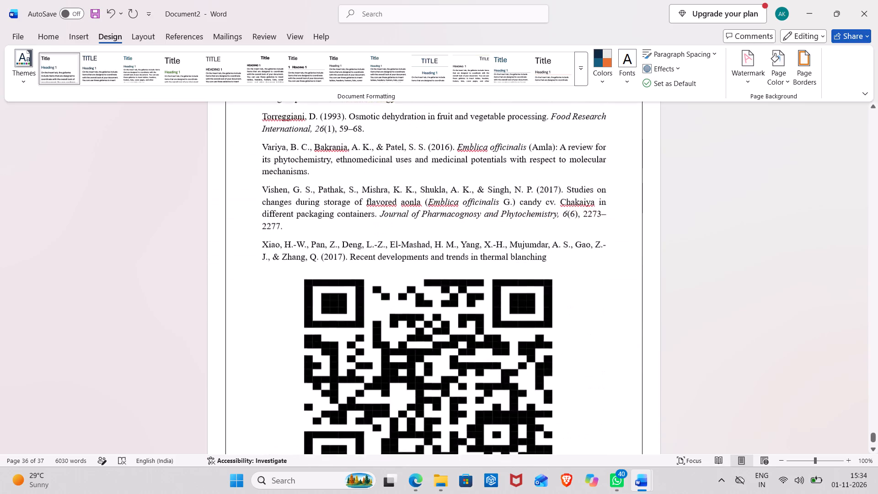
scroll(477, 281, "down", 10)
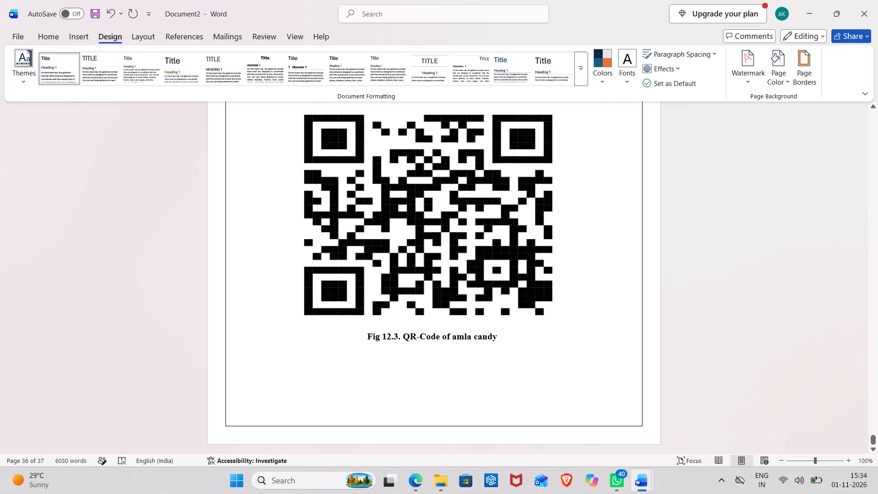
scroll(477, 281, "down", 1)
left_click(533, 343)
key("Return")
key("Return")
key("Return")
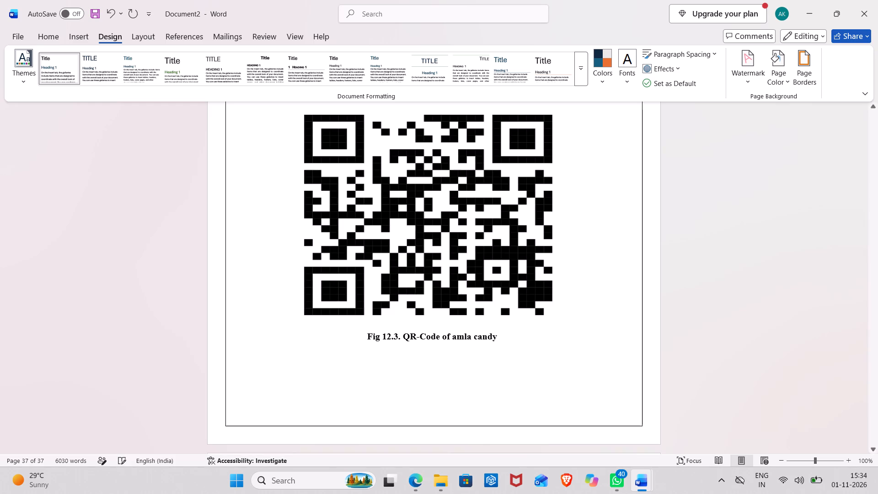
key("Return")
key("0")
key("BackSpace")
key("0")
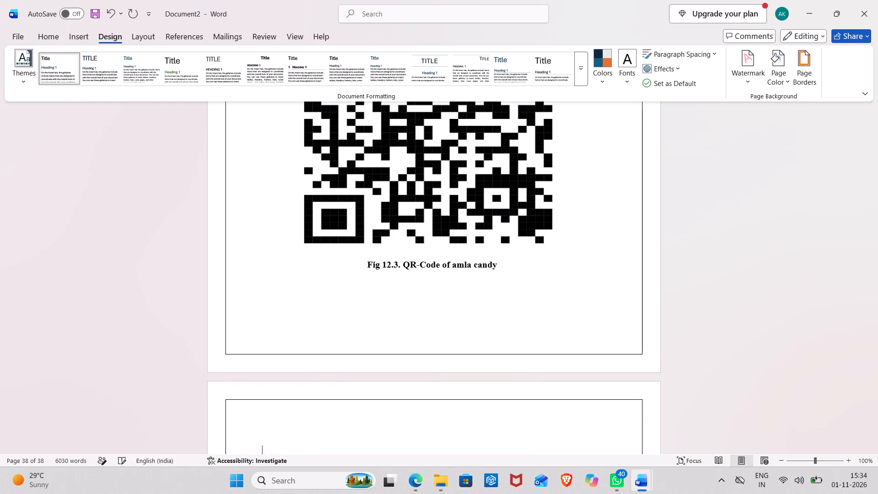
key("BackSpace")
key("BackSpace")
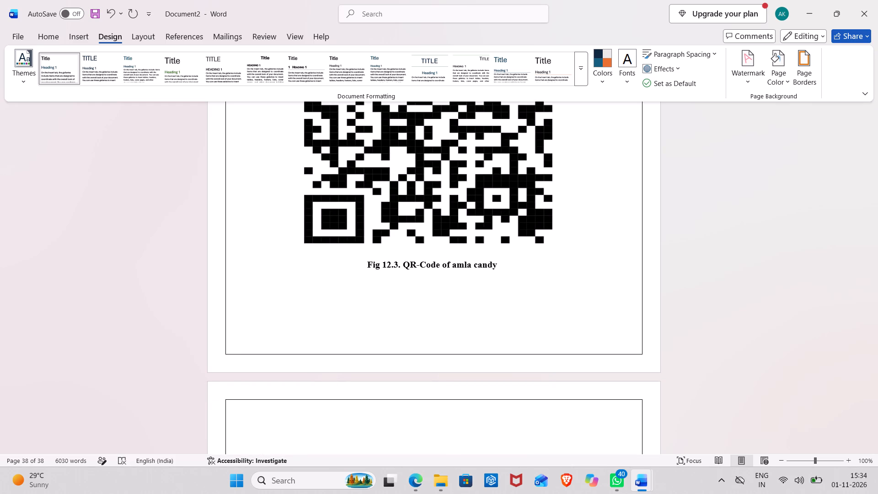
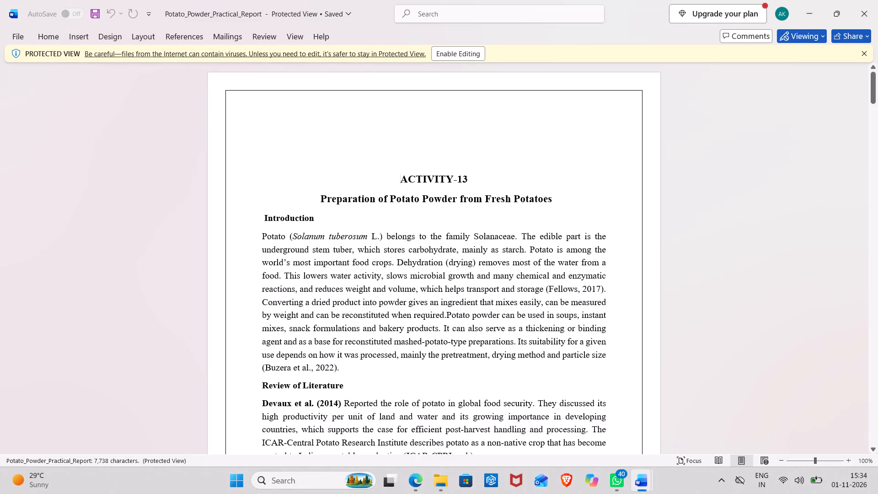
Enable editing of the protected Potato_Powder_Practical_Report document.
left_click(449, 64)
left_click(452, 56)
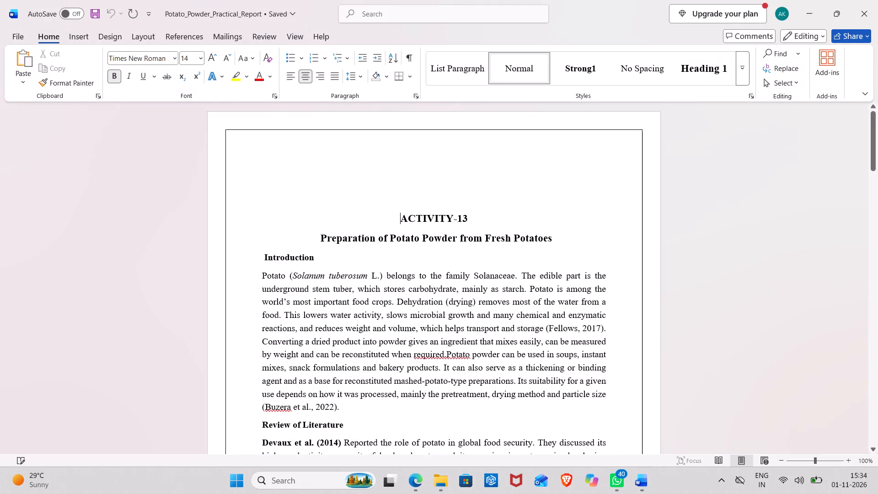
Select the potato powder report's text from the "ACTIVITY-13" heading down through the numbered procedure steps.
left_click_drag(399, 216, 409, 217)
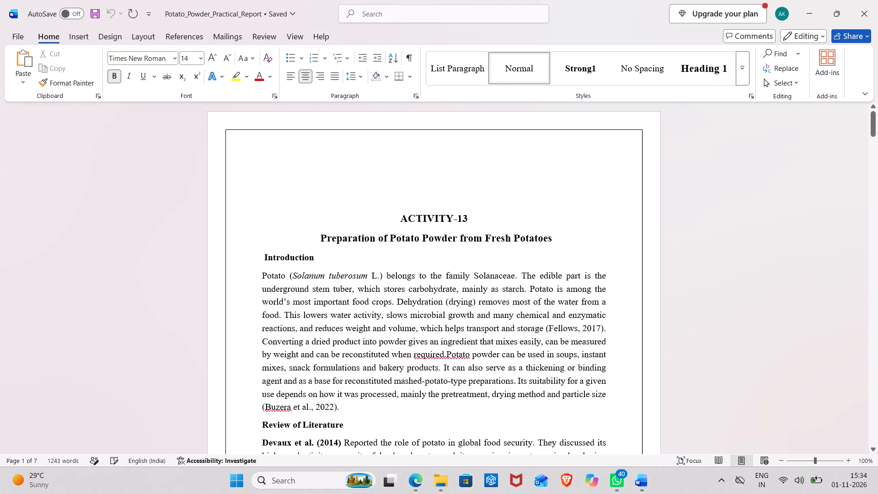
left_click_drag(409, 217, 491, 493)
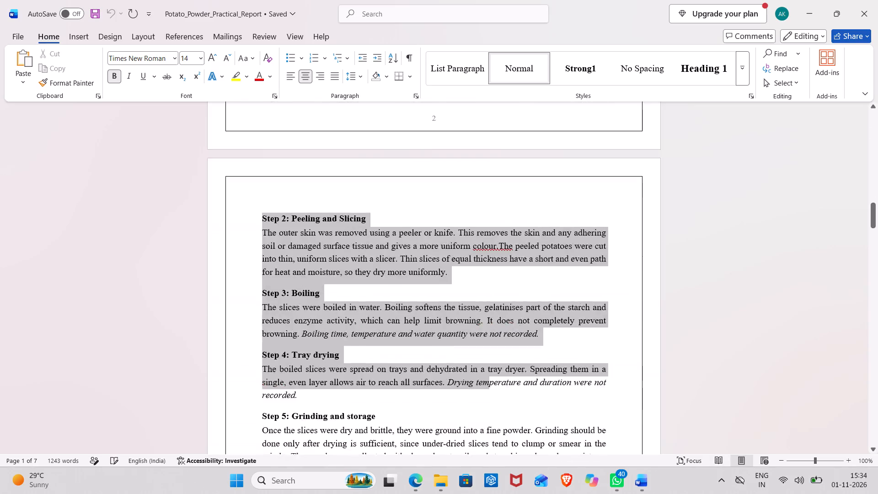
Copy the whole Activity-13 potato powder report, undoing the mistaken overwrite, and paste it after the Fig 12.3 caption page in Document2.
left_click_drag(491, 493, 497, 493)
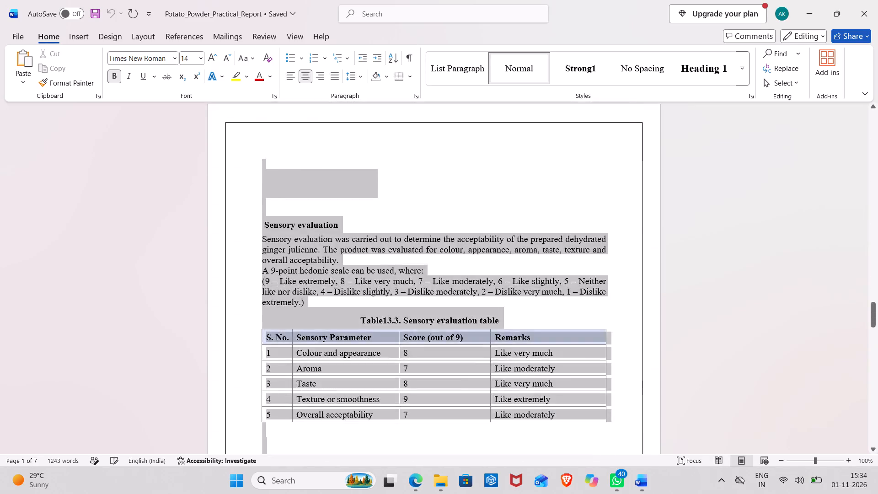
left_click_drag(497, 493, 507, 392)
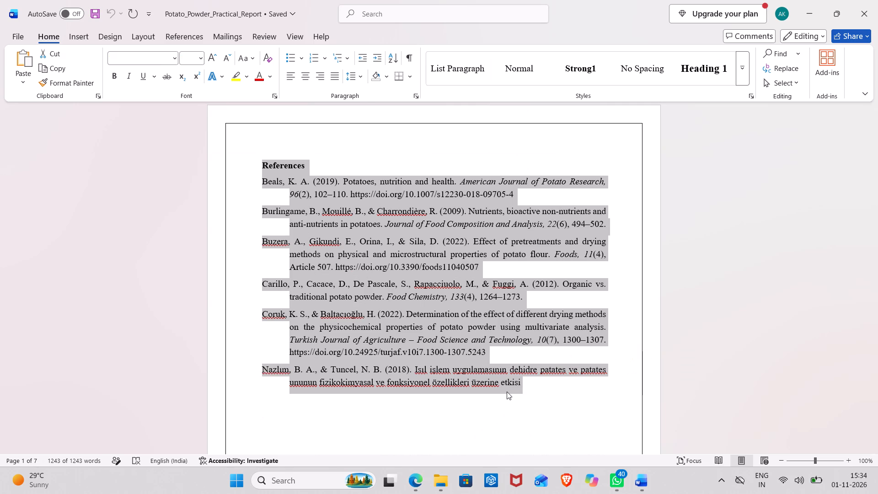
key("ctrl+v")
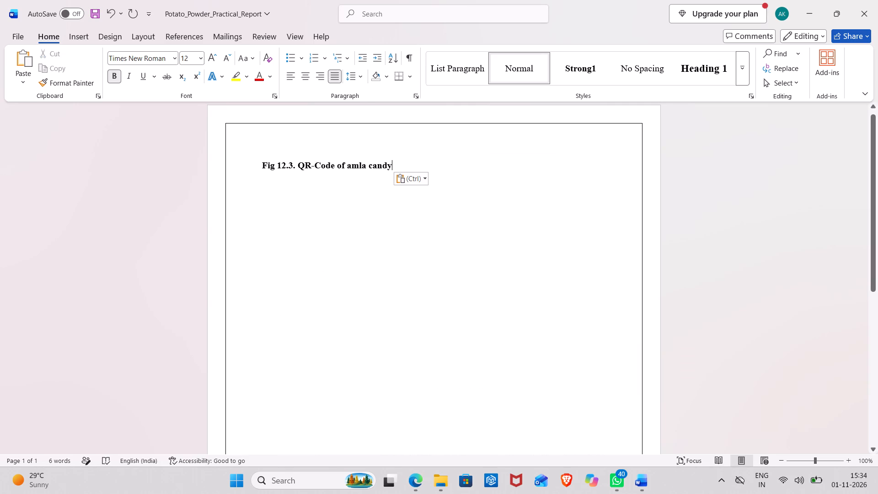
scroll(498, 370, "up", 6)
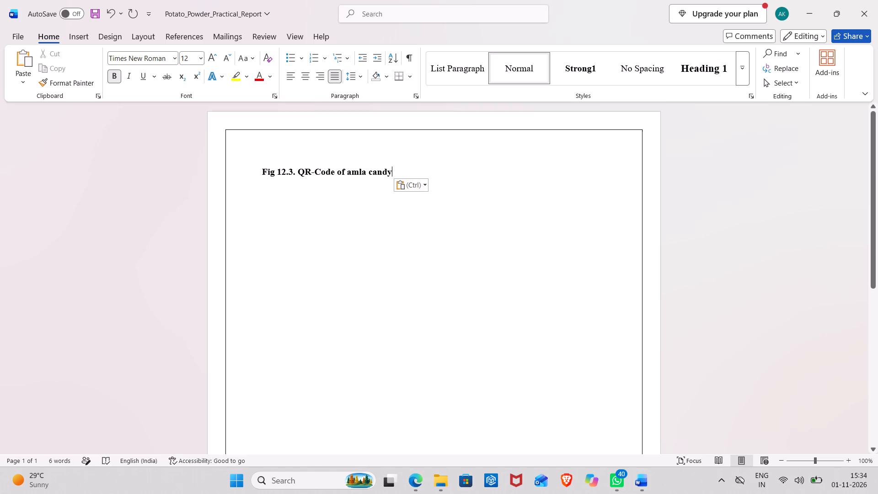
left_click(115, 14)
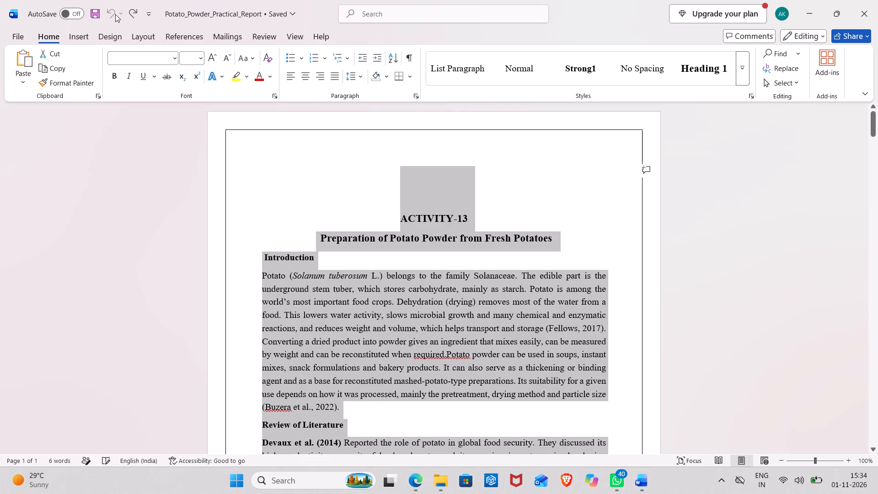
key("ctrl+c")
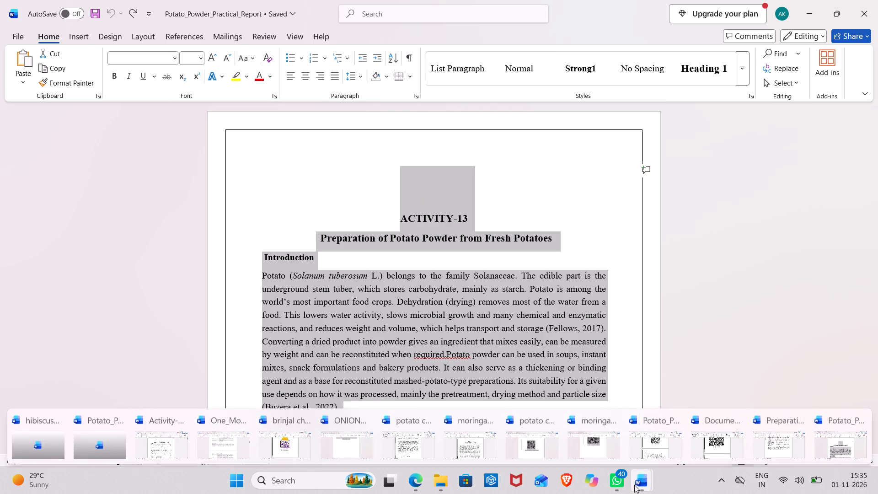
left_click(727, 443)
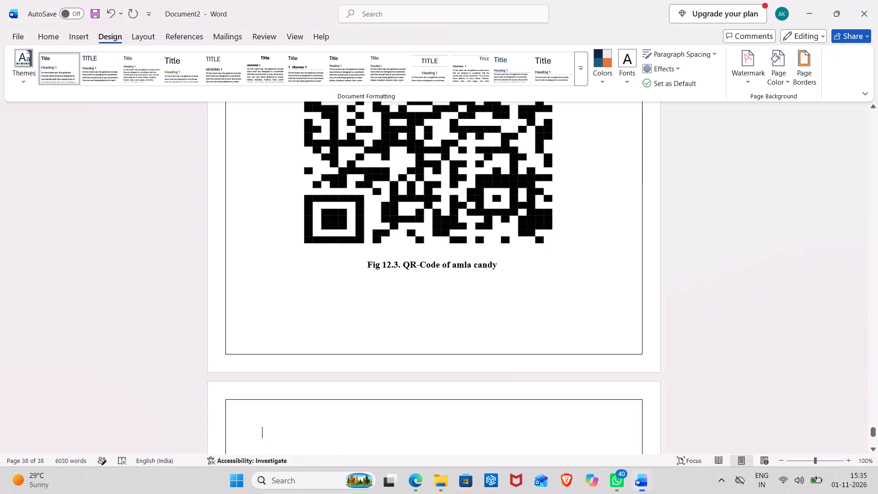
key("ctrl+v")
Check the layout and formatting of the pasted Activity-13 report, from its references up to the heading and down to the materials tables.
scroll(727, 443, "up", 1)
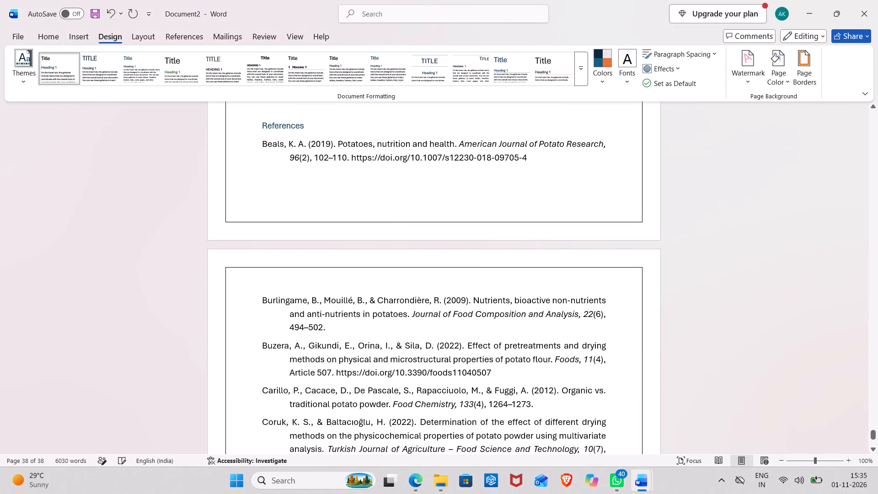
scroll(727, 443, "up", 4)
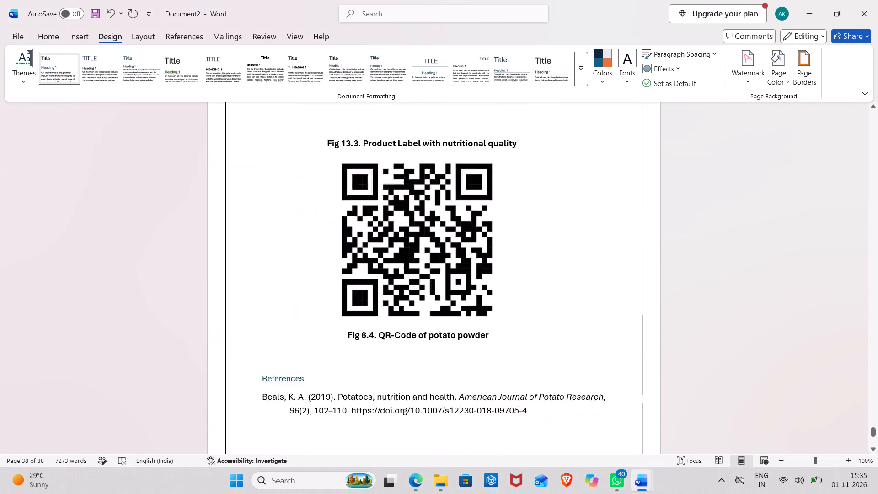
scroll(727, 443, "up", 5)
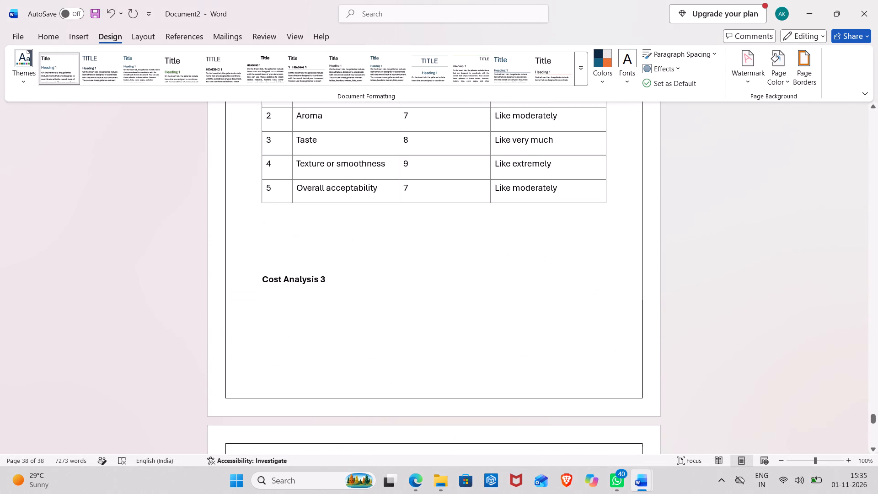
scroll(727, 443, "up", 7)
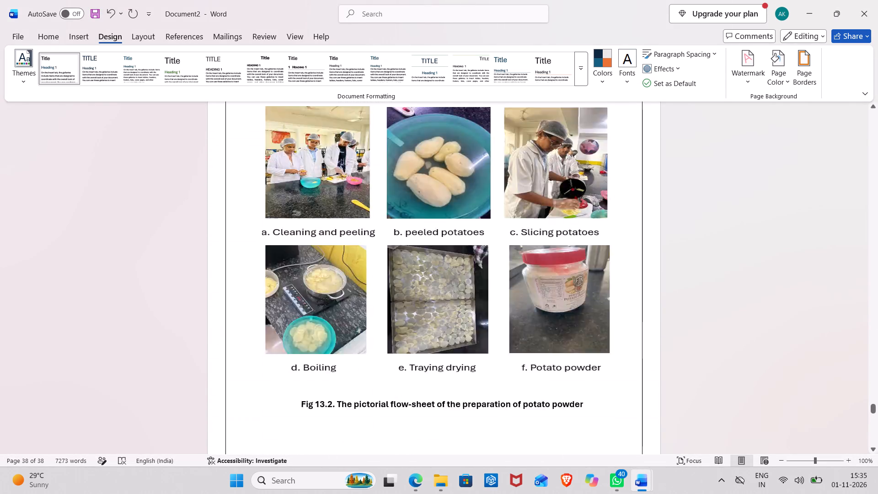
scroll(727, 443, "up", 4)
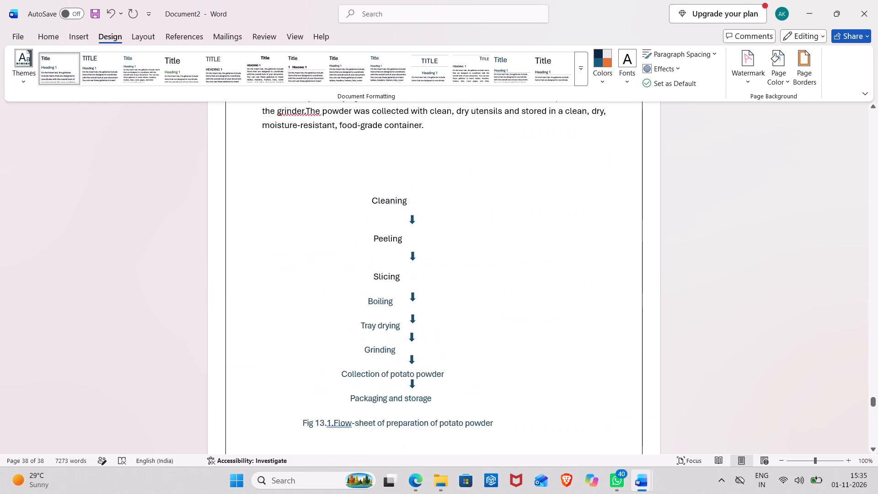
scroll(727, 443, "up", 3)
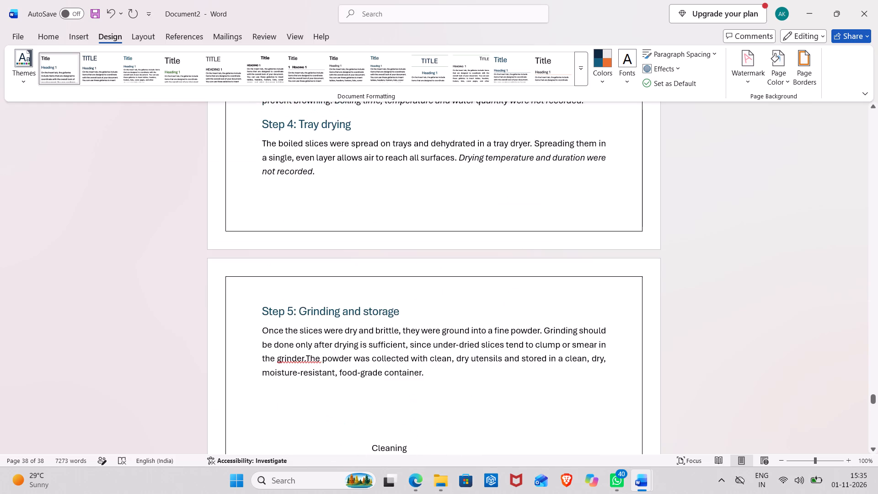
scroll(727, 443, "up", 8)
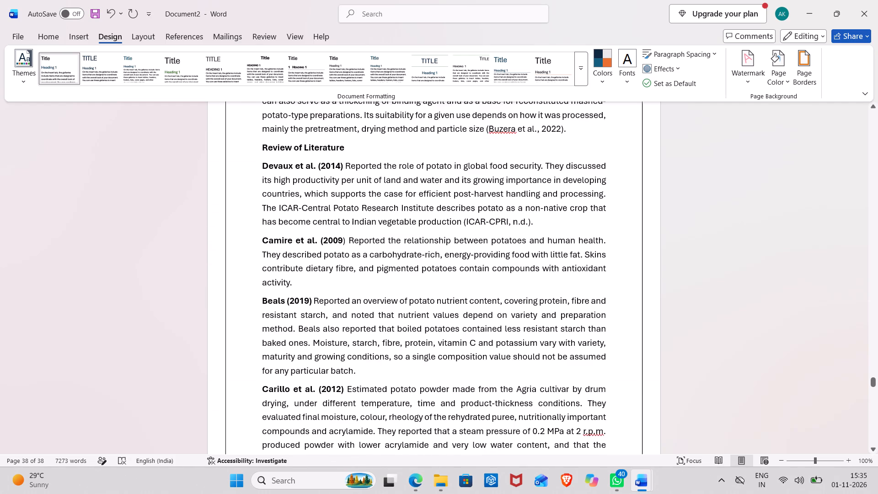
scroll(727, 443, "up", 1)
scroll(727, 443, "down", 1)
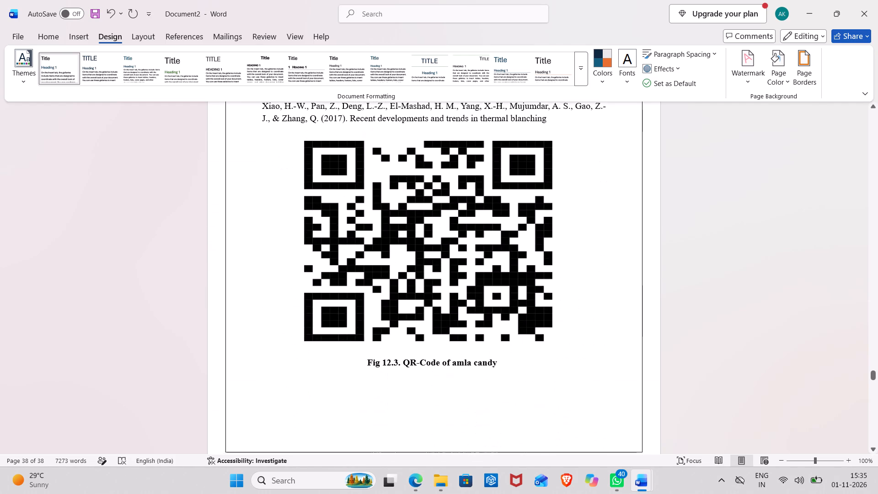
scroll(727, 443, "down", 4)
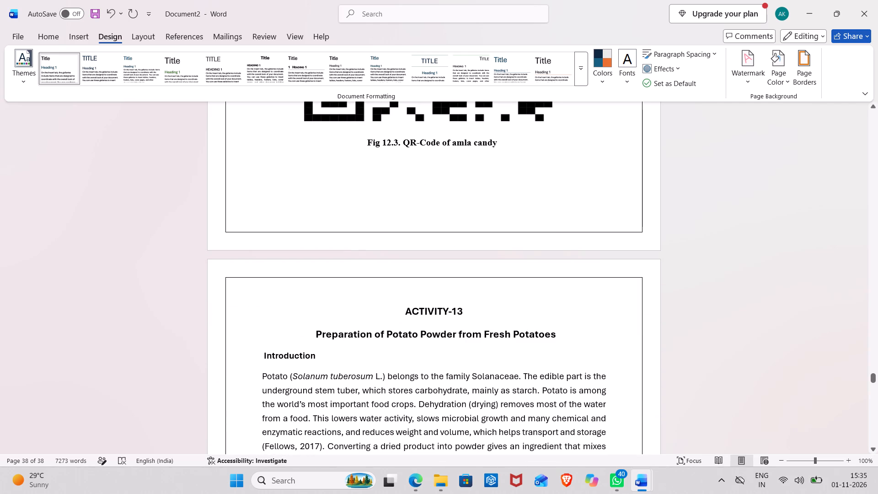
scroll(727, 443, "down", 6)
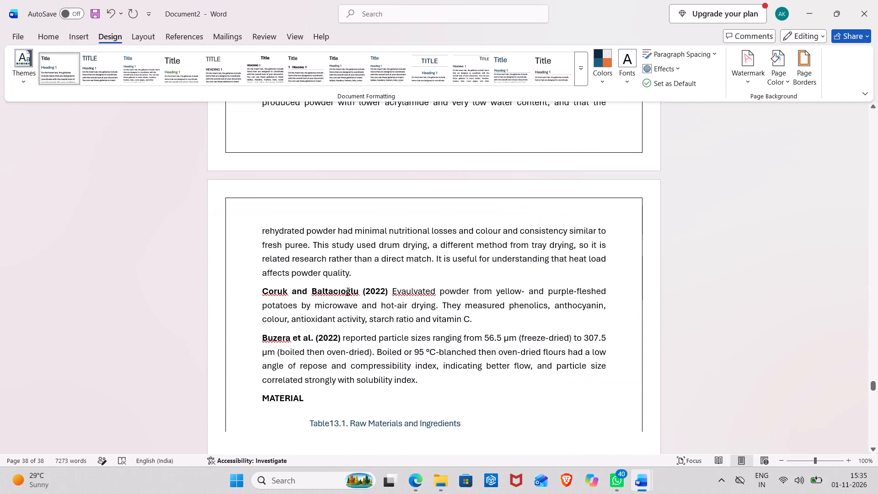
scroll(727, 443, "down", 2)
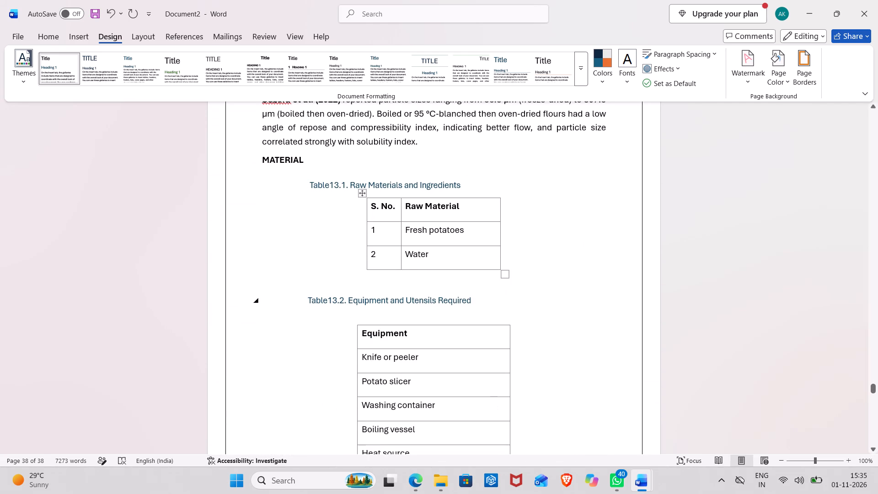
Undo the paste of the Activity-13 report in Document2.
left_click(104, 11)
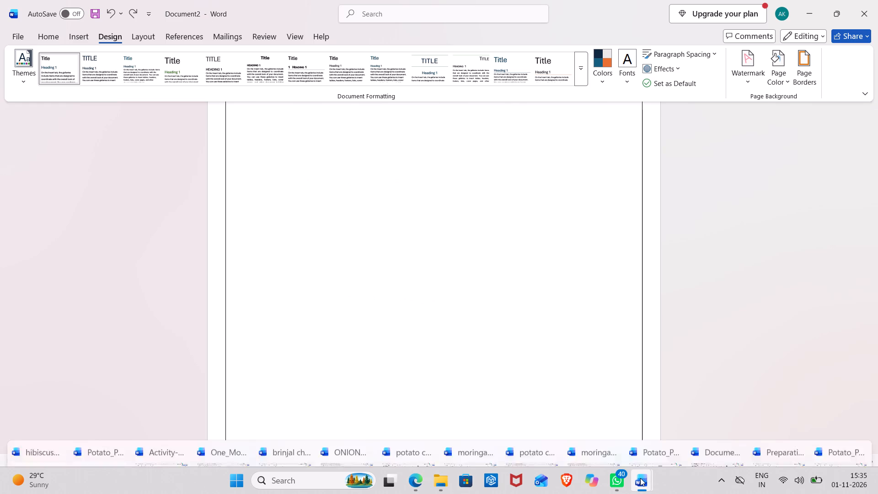
Switch to Potato_Powder_Practical_Report and look through the source report down to the end of its references.
left_click(841, 422)
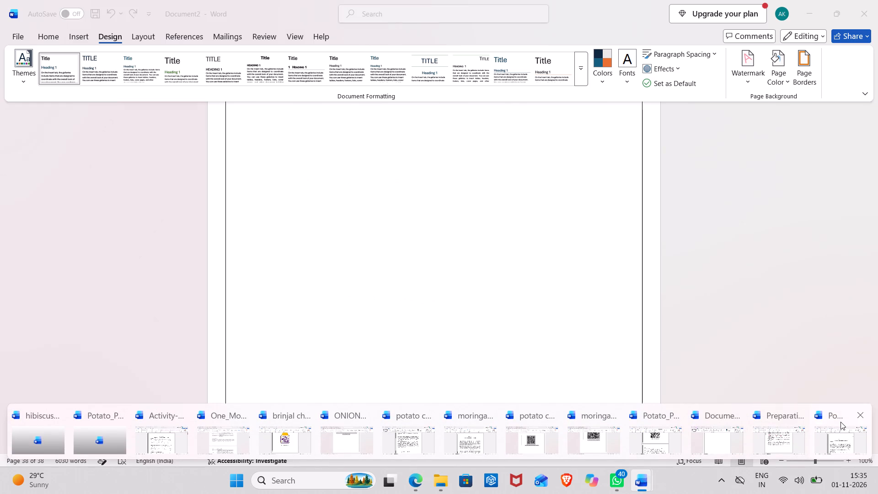
scroll(543, 342, "down", 3)
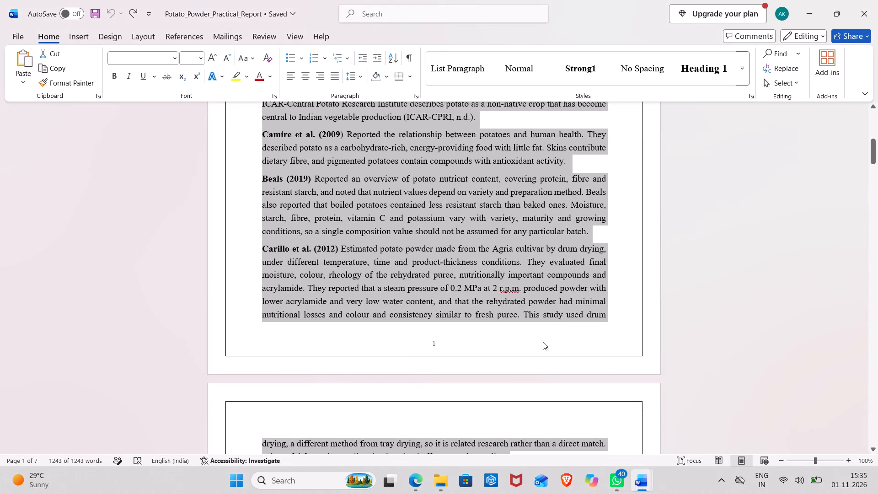
scroll(543, 342, "down", 6)
scroll(543, 342, "up", 2)
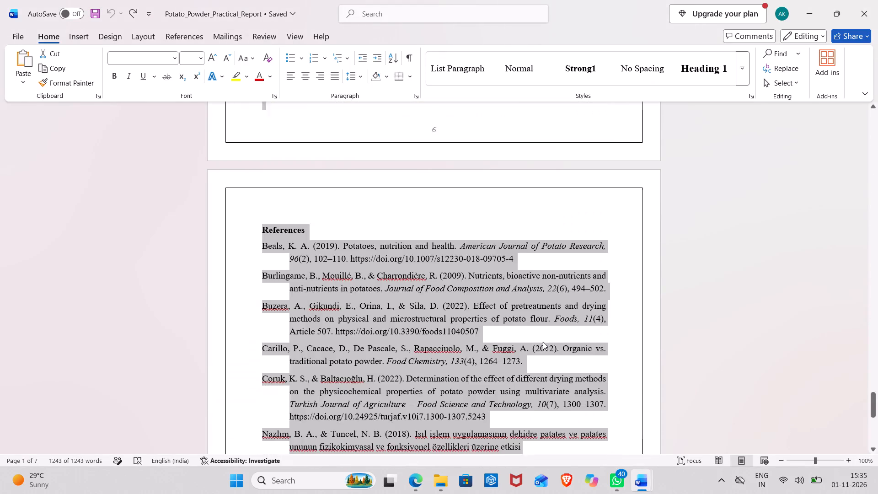
scroll(543, 342, "up", 1)
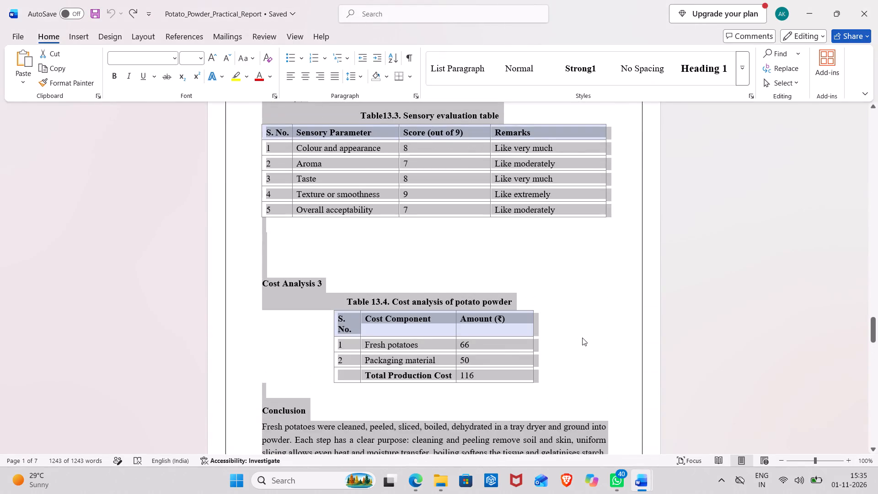
left_click(582, 338)
scroll(582, 338, "down", 9)
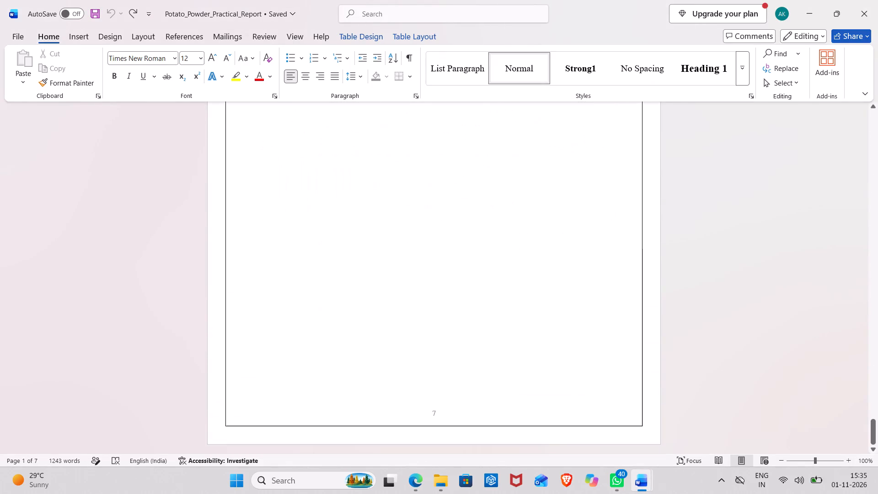
scroll(582, 338, "up", 2)
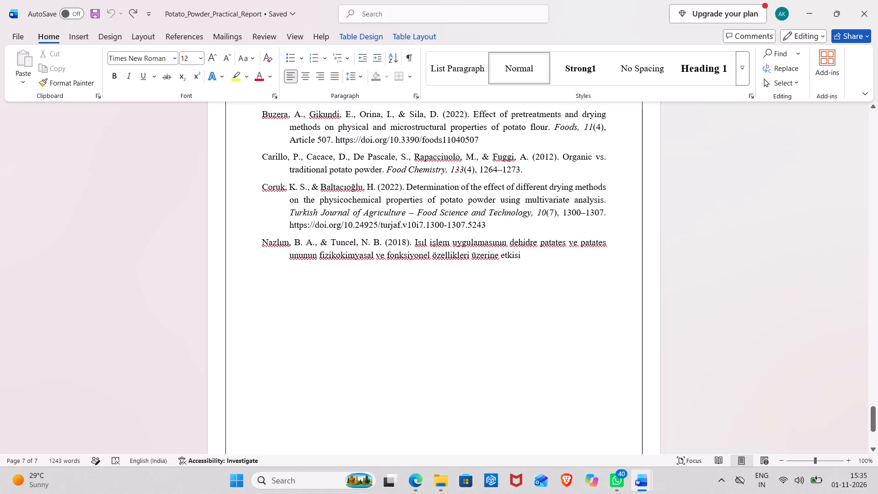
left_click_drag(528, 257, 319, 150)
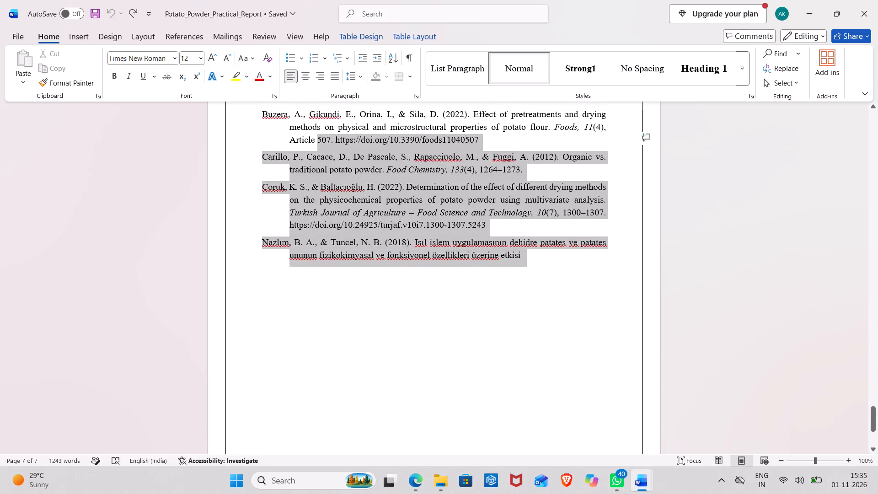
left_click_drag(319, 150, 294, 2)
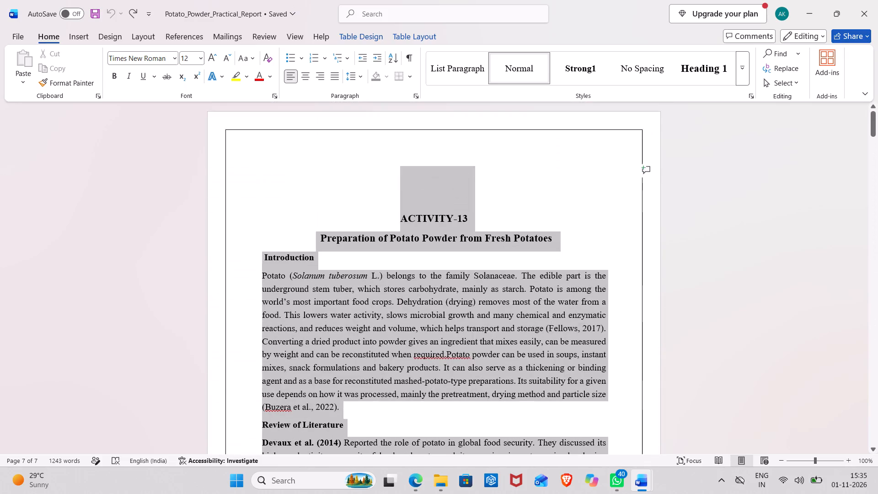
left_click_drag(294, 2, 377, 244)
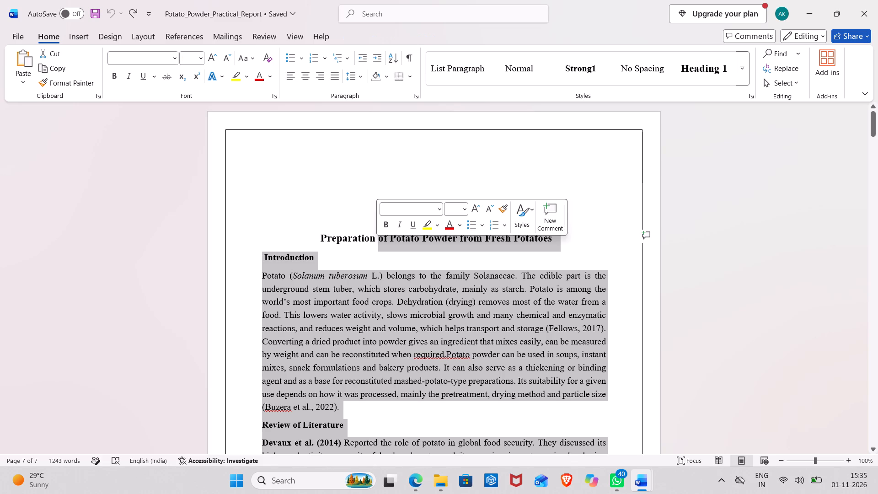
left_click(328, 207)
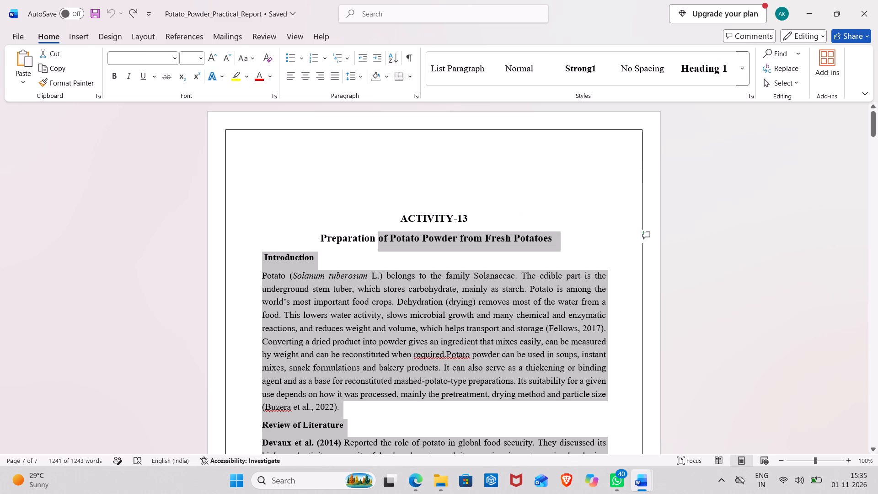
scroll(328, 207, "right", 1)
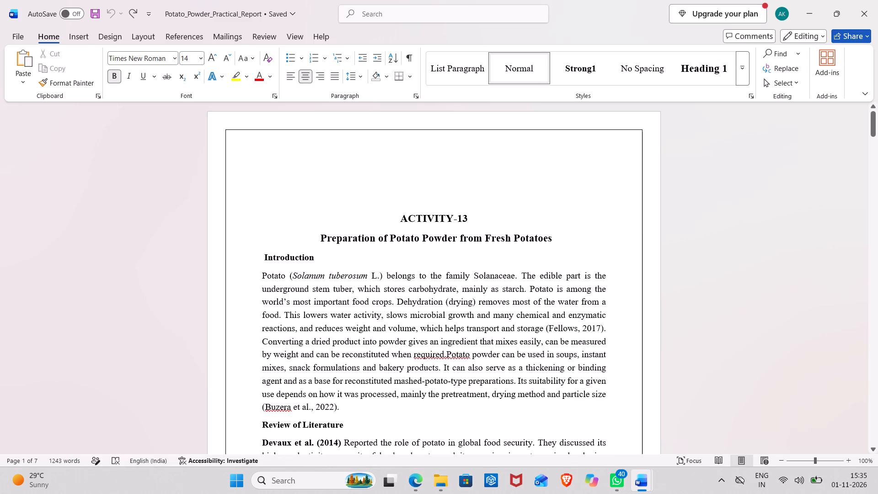
Copy the Activity-13 report from its heading through the last reference and paste it on the blank last page of Document2.
left_click_drag(402, 218, 553, 493)
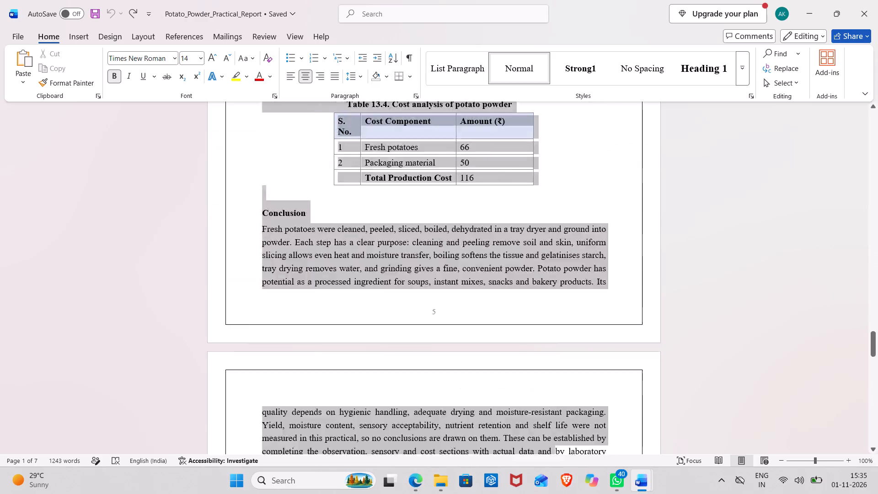
left_click_drag(553, 493, 511, 259)
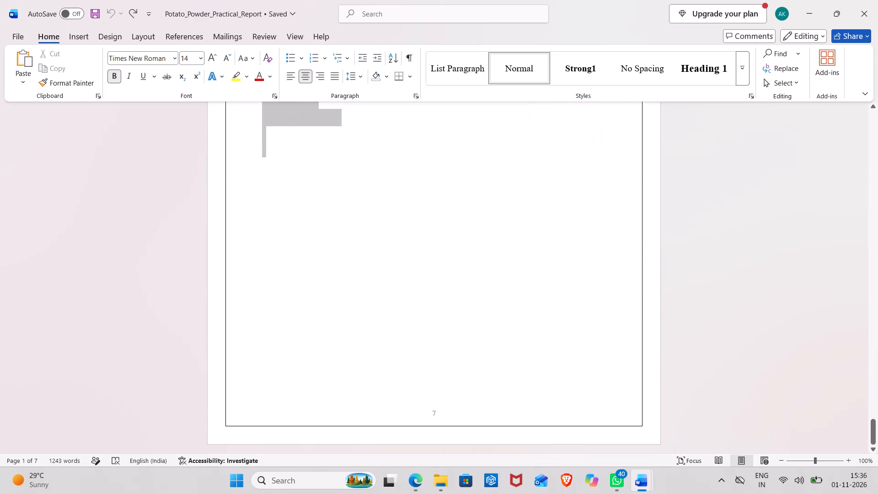
left_click_drag(511, 259, 470, 411)
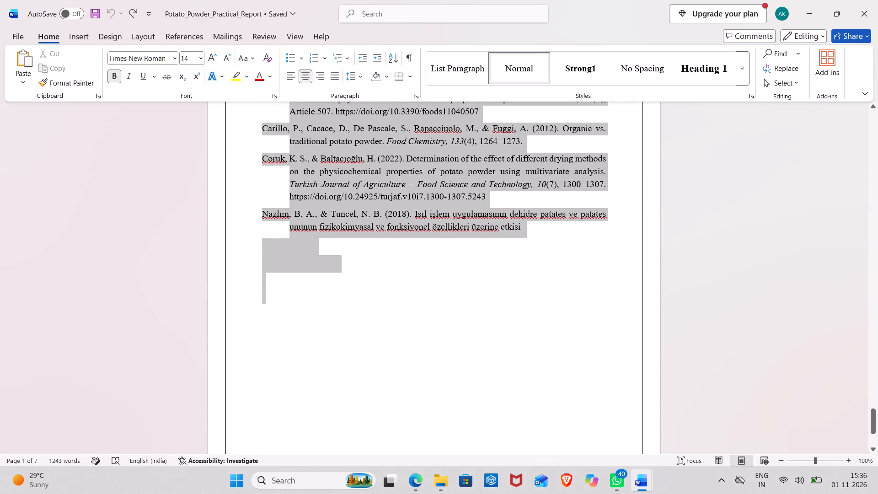
left_click_drag(470, 411, 525, 226)
key("ctrl+c")
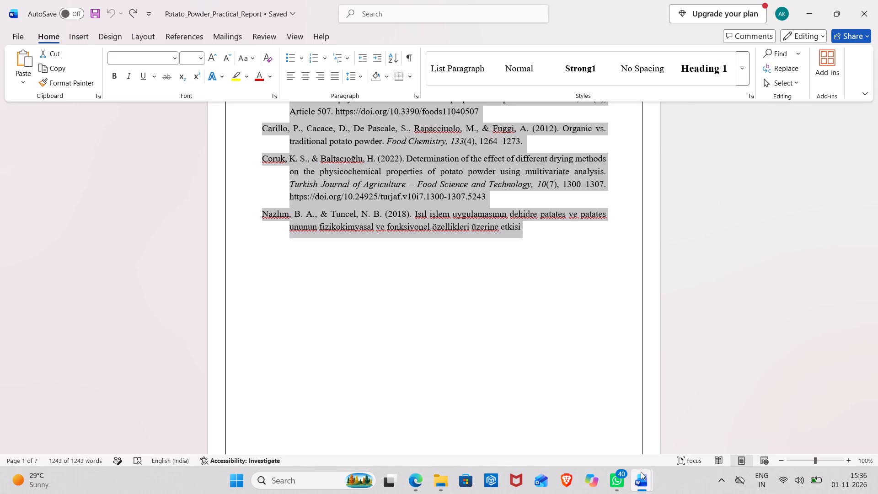
left_click(715, 433)
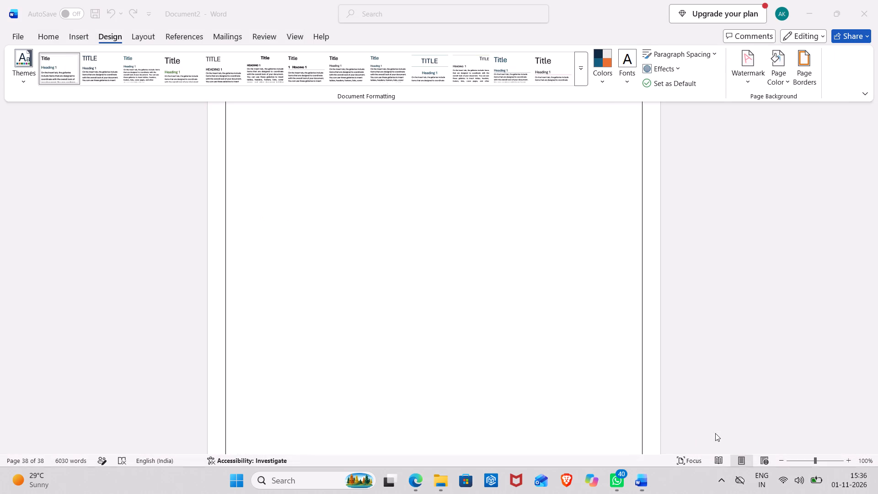
scroll(474, 252, "up", 1)
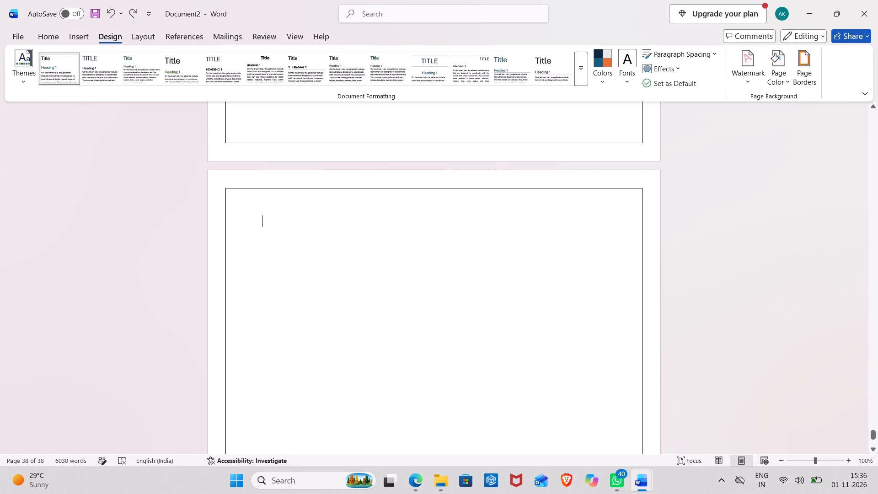
key("ctrl+v")
Move the potato powder QR code from above its Fig 6.4 caption to a new indented line below the last reference.
scroll(474, 252, "down", 3)
scroll(474, 252, "up", 1)
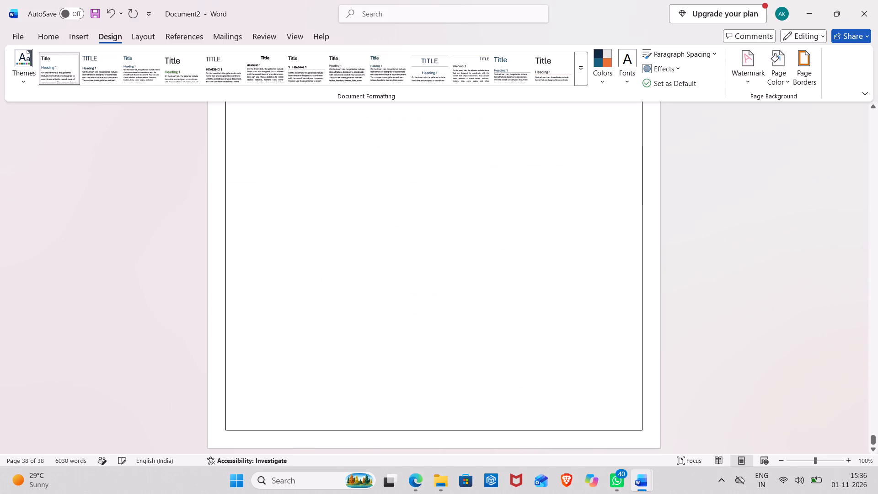
scroll(474, 252, "up", 2)
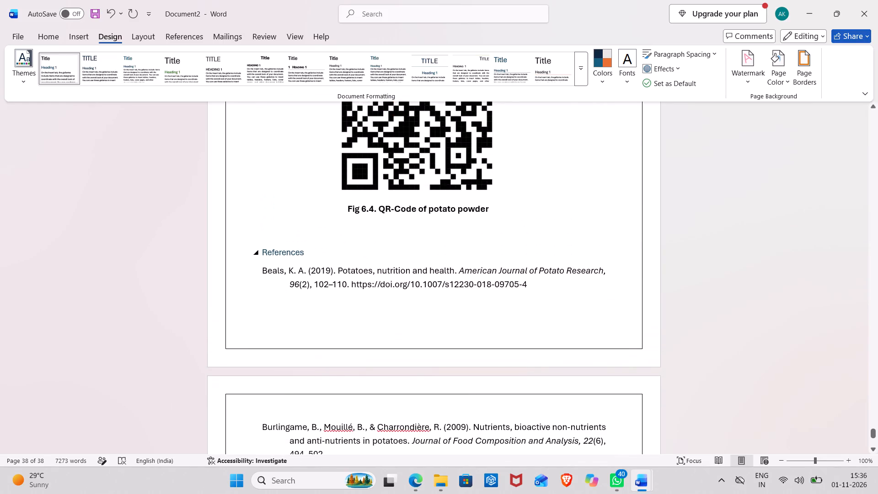
left_click(443, 186)
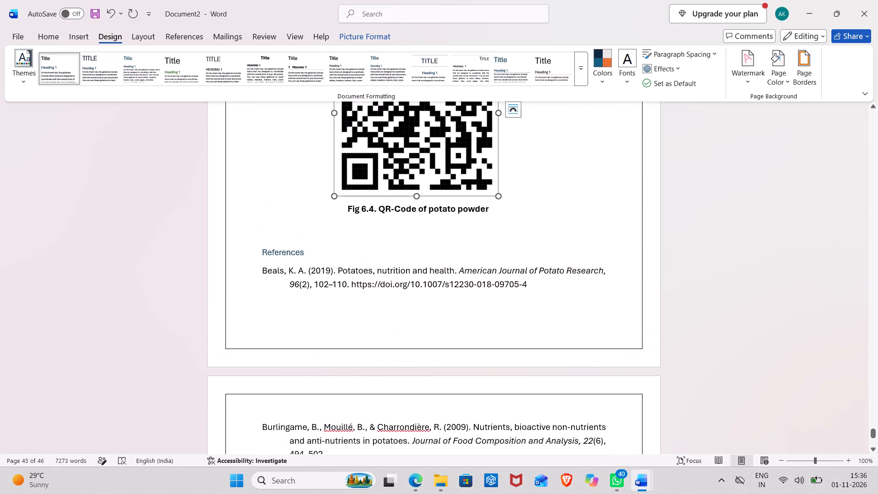
key("ctrl+x")
scroll(443, 186, "down", 2)
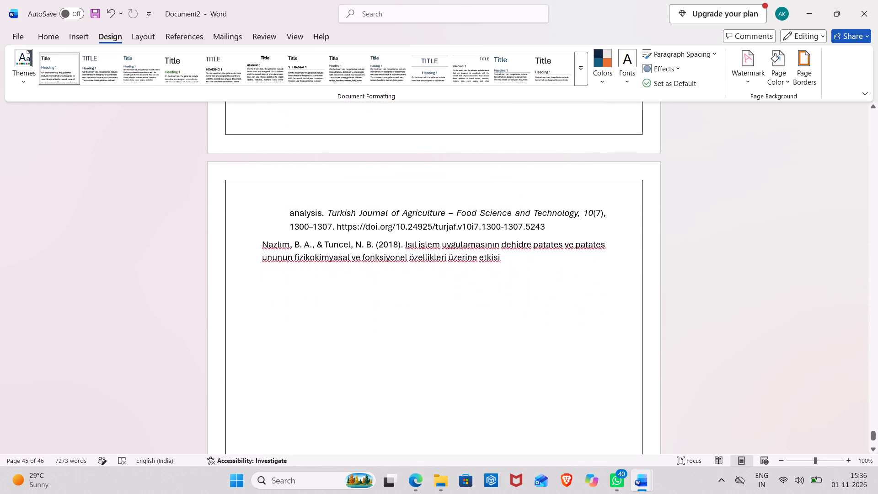
scroll(443, 186, "down", 1)
left_click(514, 264)
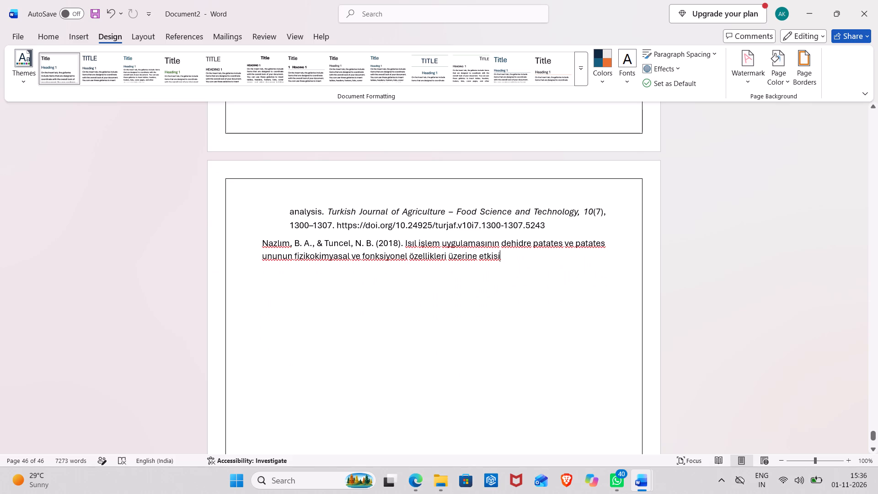
key("Return")
key("space")
key("space")
key("space")
key("space")
key("space")
key("space")
key("space")
key("space")
key("space")
key("space")
key("space")
key("space")
key("space")
key("space")
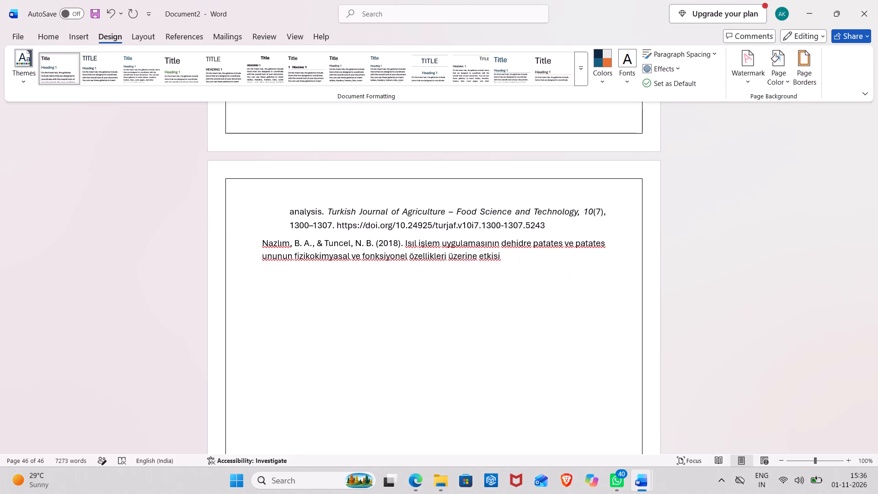
key("ctrl+v")
left_click(514, 264)
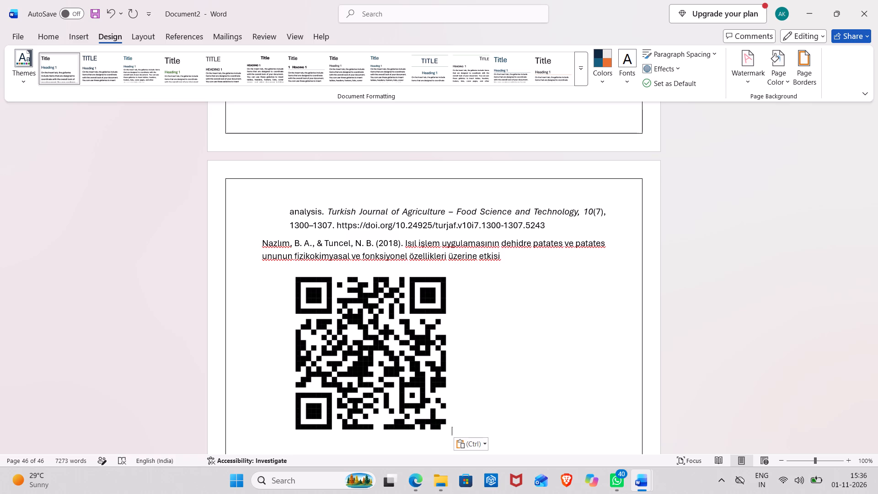
Put a blank line above the moved QR code, indent it with spaces to the page's middle, and start a new line after it.
left_click(292, 277)
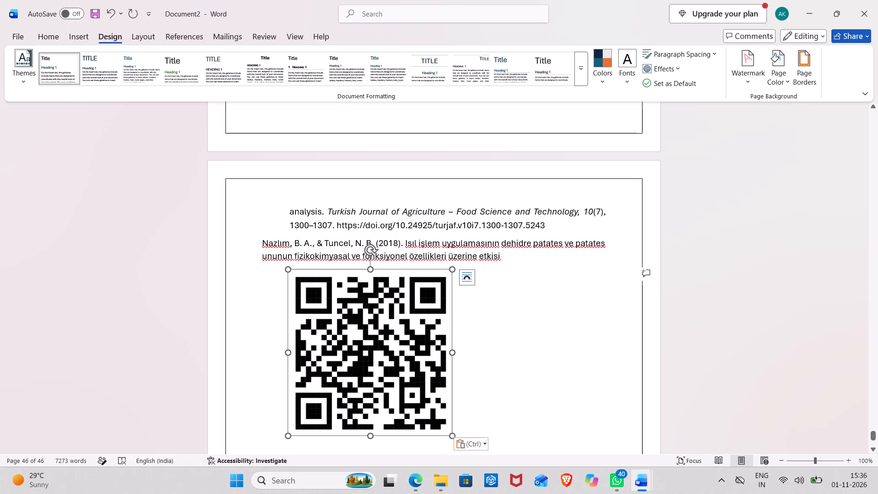
left_click(268, 275)
key("space")
key("space")
key("space")
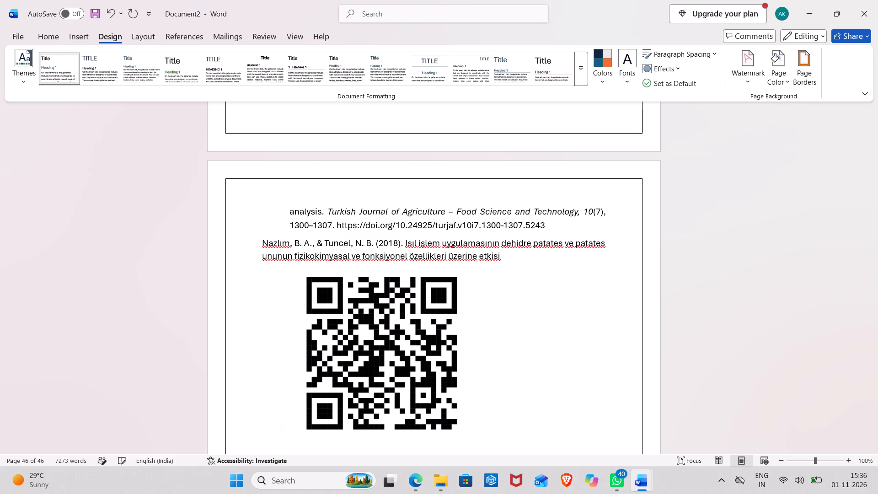
key("space")
key("space")
key("space")
key("space")
key("space")
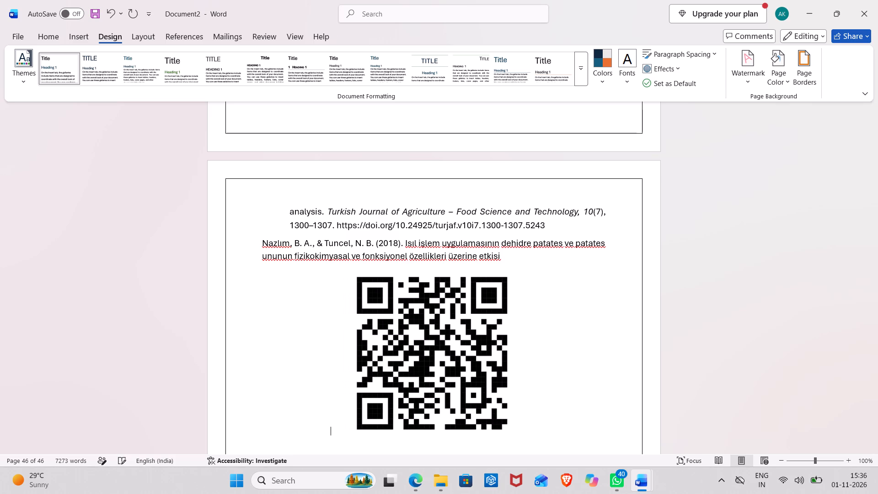
key("space")
scroll(268, 275, "down", 1)
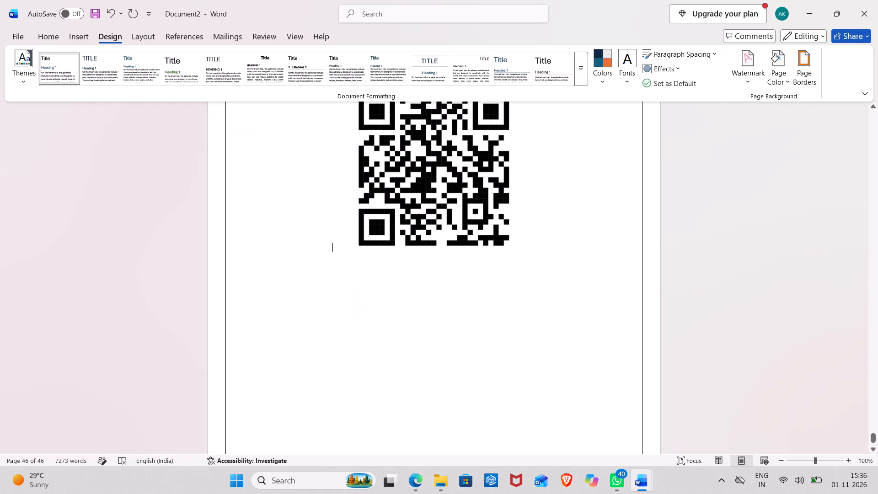
key("Return")
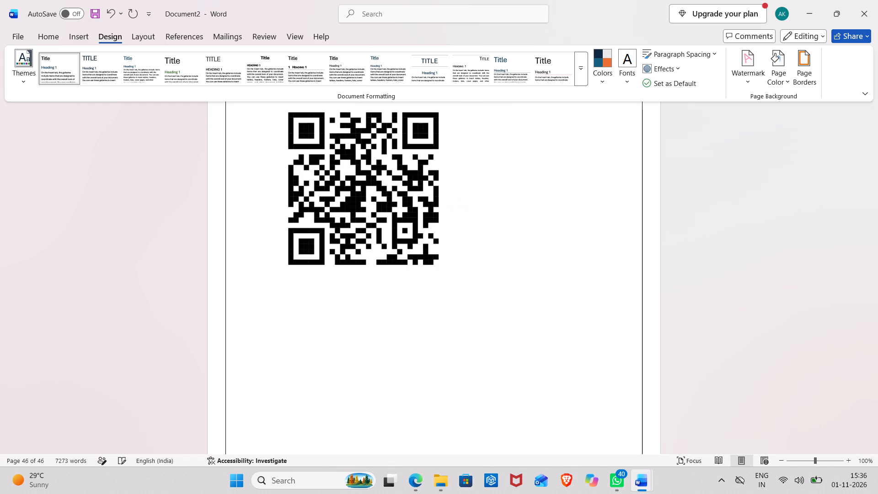
key("space")
key("space")
key("space")
key("space")
key("space")
key("space")
key("space")
key("space")
key("space")
key("space")
key("space")
key("space")
key("space")
key("space")
key("space")
key("space")
key("space")
key("space")
key("space")
key("space")
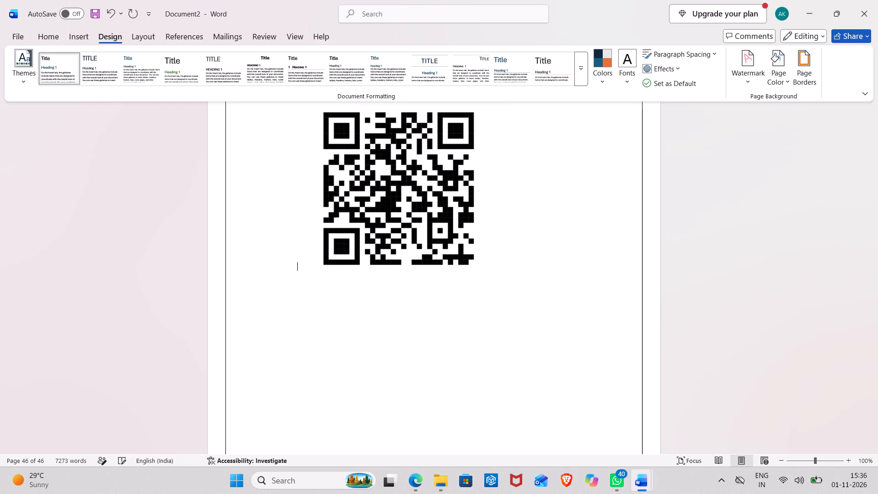
scroll(319, 354, "up", 2)
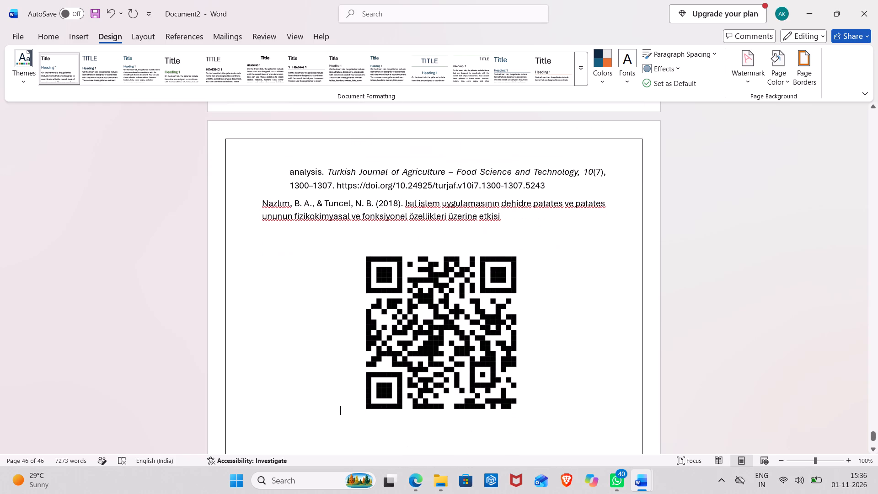
scroll(319, 354, "up", 1)
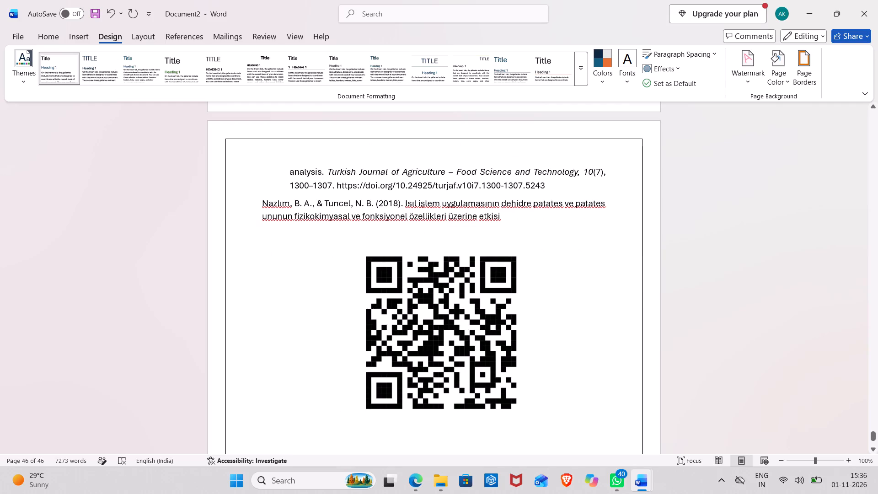
left_click(530, 406)
key("Return")
Cut the caption "Fig 6.4. QR-Code of potato powder" from between the Fig 13.3 caption and the References heading.
scroll(530, 406, "up", 1)
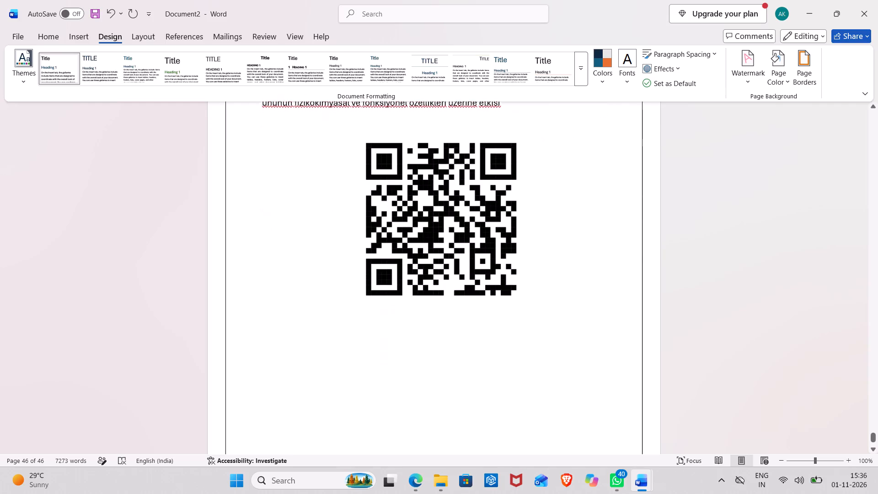
scroll(530, 406, "up", 4)
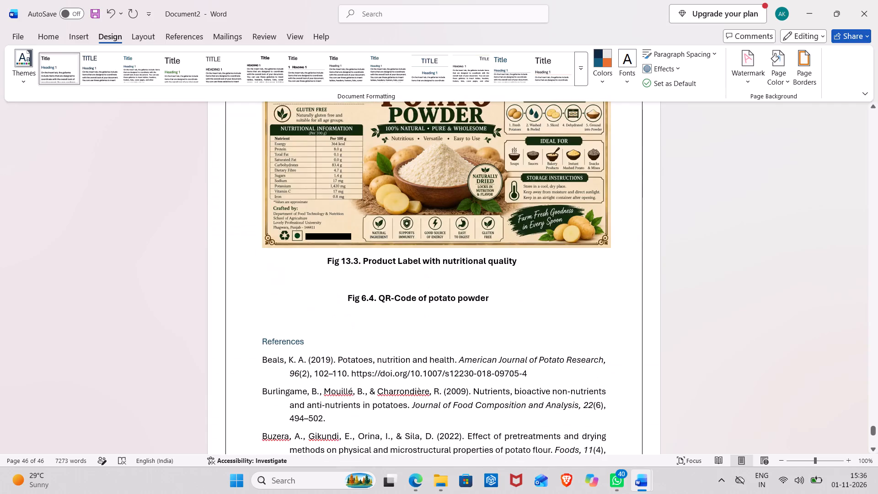
left_click_drag(503, 295, 335, 291)
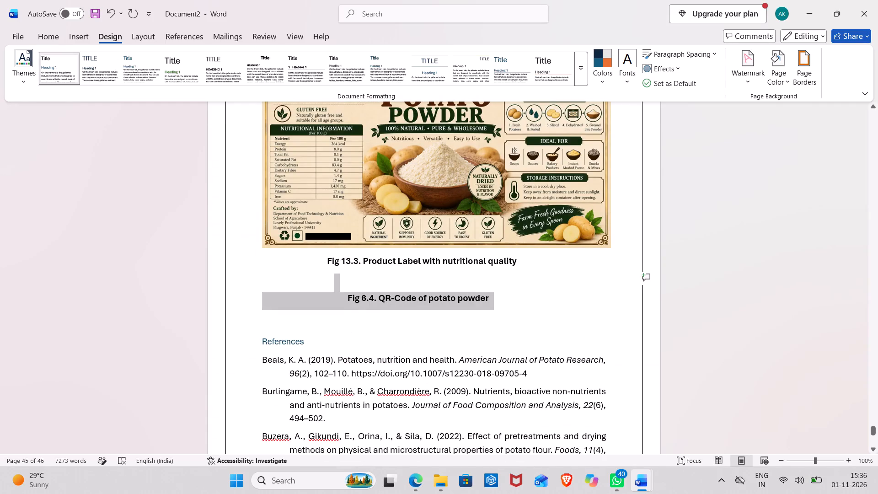
left_click_drag(335, 291, 344, 305)
key("ctrl+x")
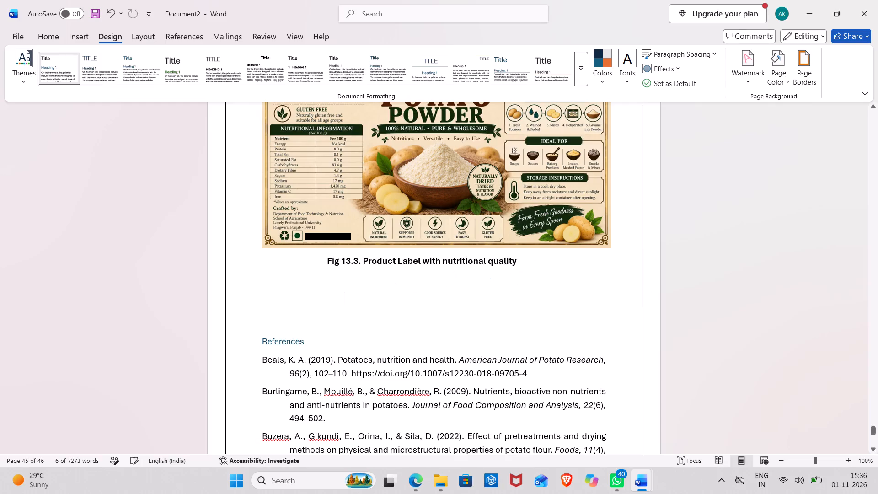
Remove leftover spaces and one blank line above the References heading, undoing the deletion that merges the heading into the line above.
key("BackSpace")
key("BackSpace")
key("BackSpace")
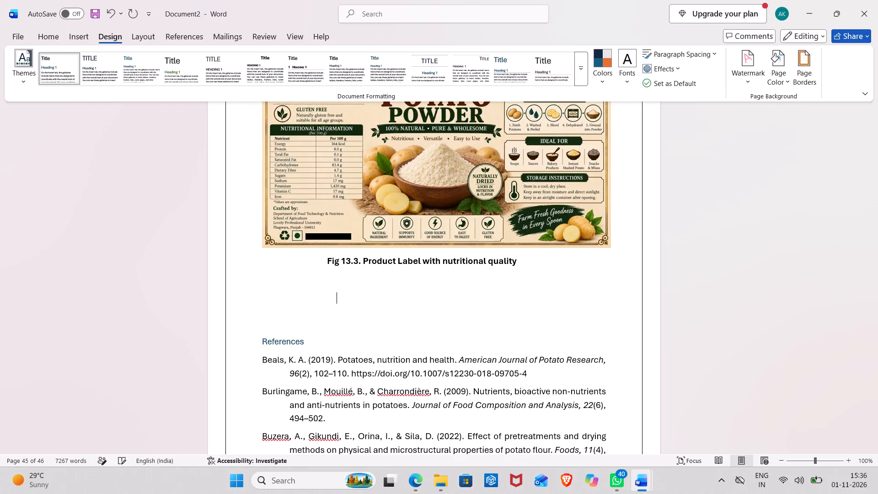
key("BackSpace")
key("BackSpace")
key("BackSpace")
left_click(260, 338)
key("BackSpace")
key("BackSpace")
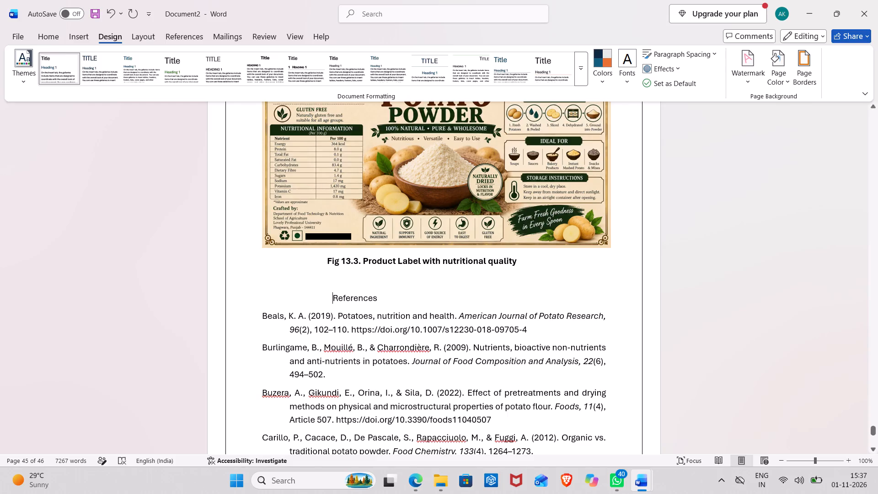
left_click(109, 19)
Paste the cut Fig 6.4 caption on the line below the QR code and indent it with spaces to centre it under the code.
scroll(109, 19, "down", 2)
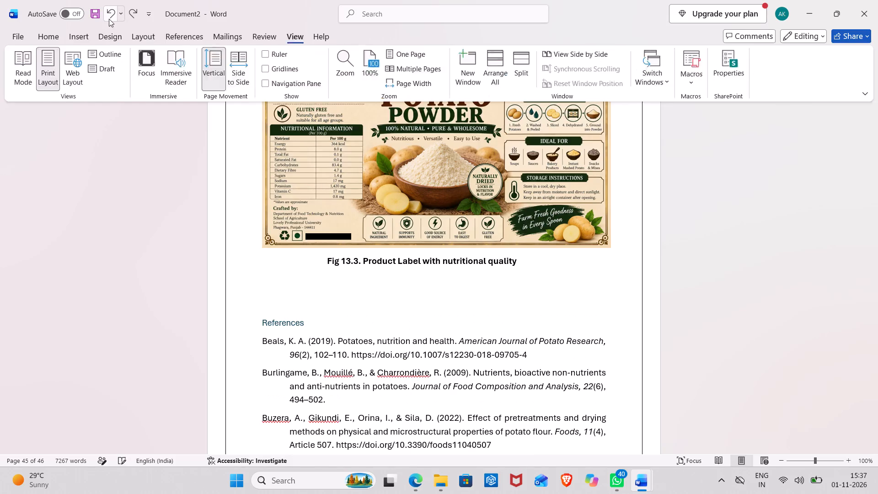
scroll(109, 19, "down", 1)
scroll(241, 195, "down", 2)
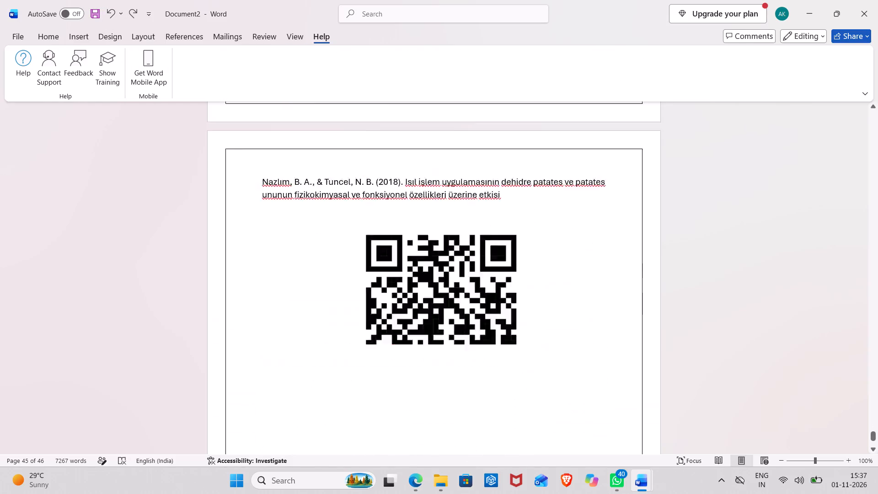
scroll(241, 195, "down", 2)
left_click(268, 220)
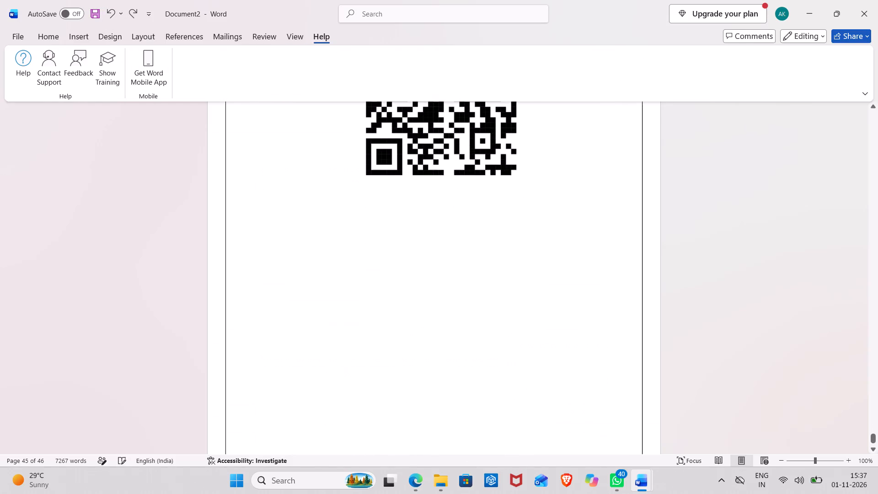
key("ctrl+v")
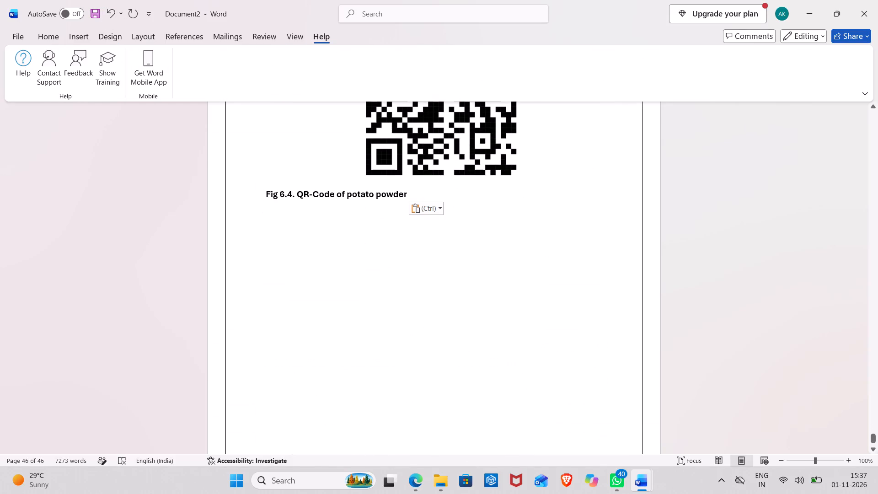
left_click(261, 196)
key("space")
key("space")
key("space")
key("space")
key("space")
key("space")
key("space")
key("space")
key("space")
key("space")
key("space")
key("space")
key("space")
key("space")
key("space")
key("space")
key("space")
key("space")
key("space")
key("space")
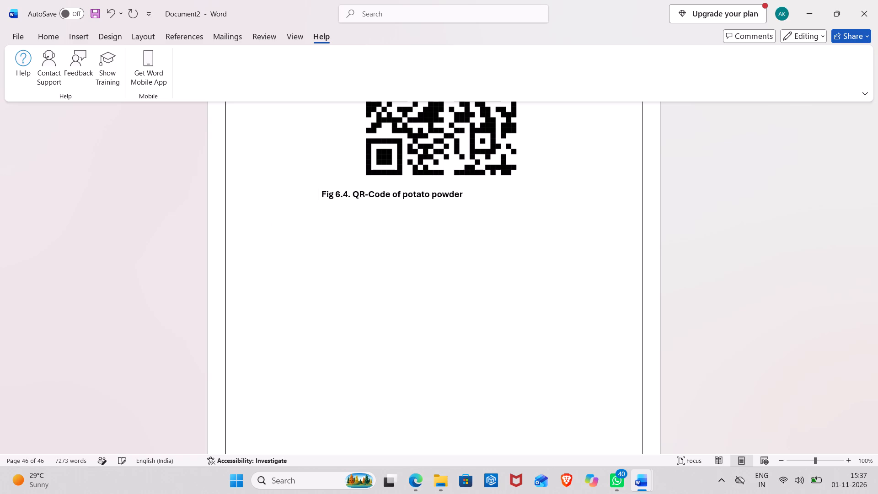
key("space")
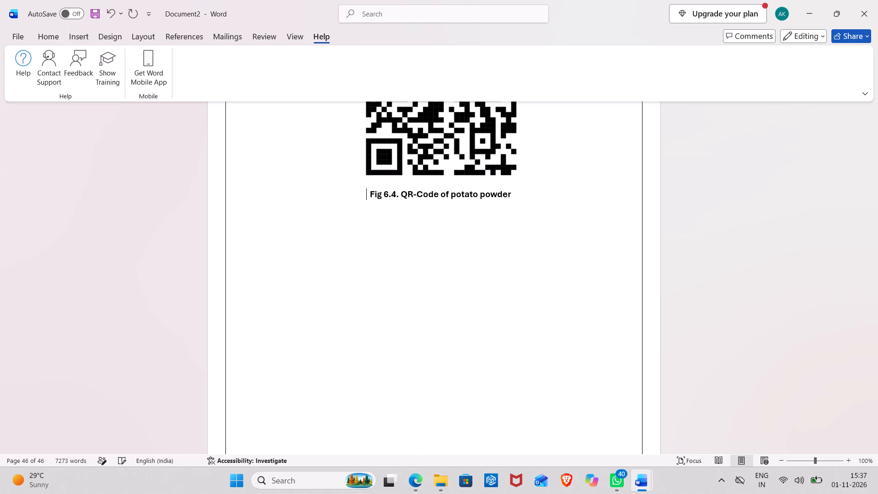
Review the layout of the potato powder report, from the QR code page back through the references, product label, conclusion and flow-sheet to the procedure steps.
scroll(261, 196, "up", 6)
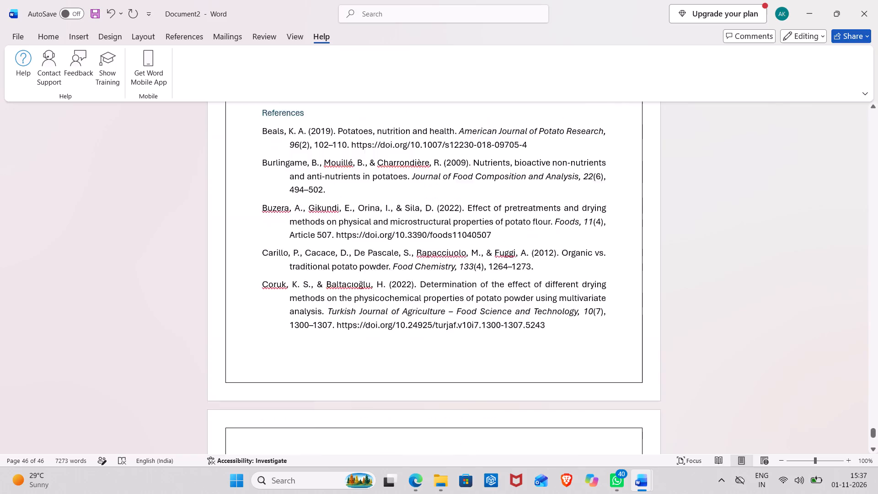
scroll(261, 196, "up", 6)
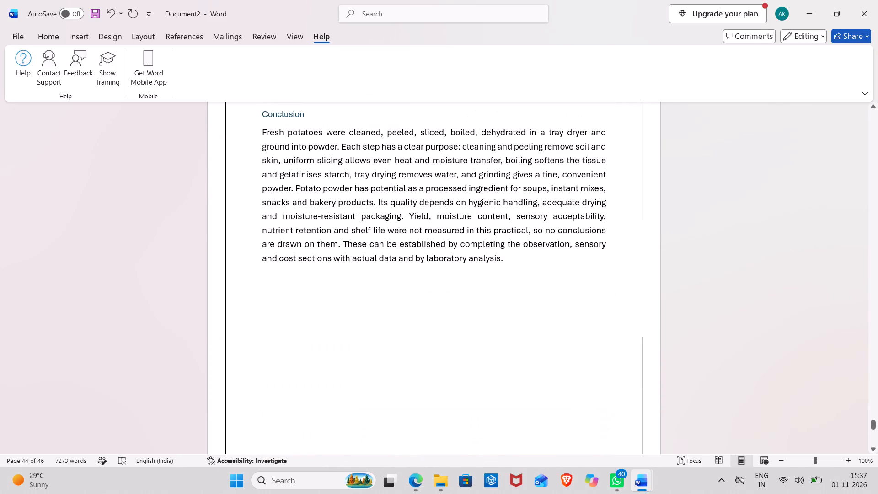
scroll(261, 196, "down", 2)
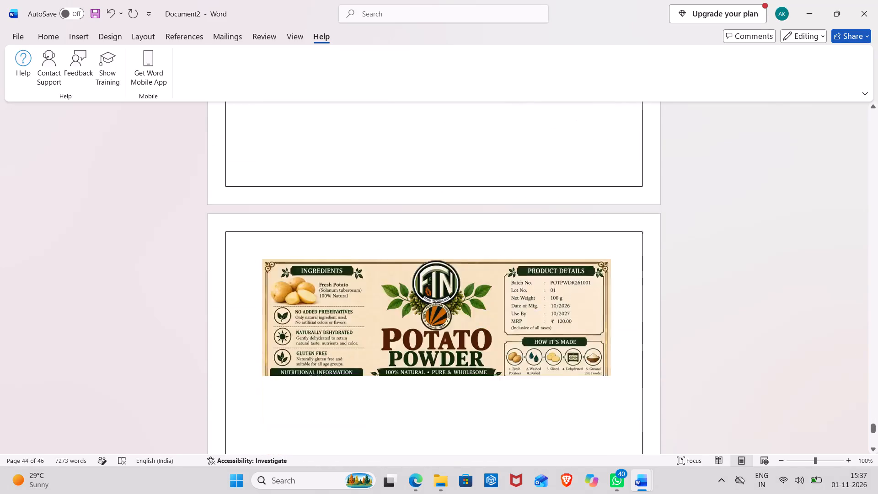
scroll(261, 196, "down", 3)
scroll(261, 196, "up", 6)
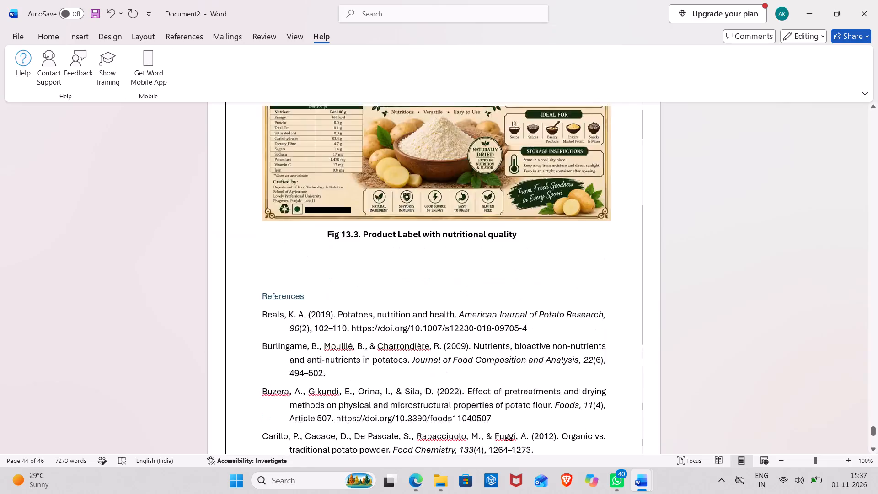
scroll(261, 196, "up", 8)
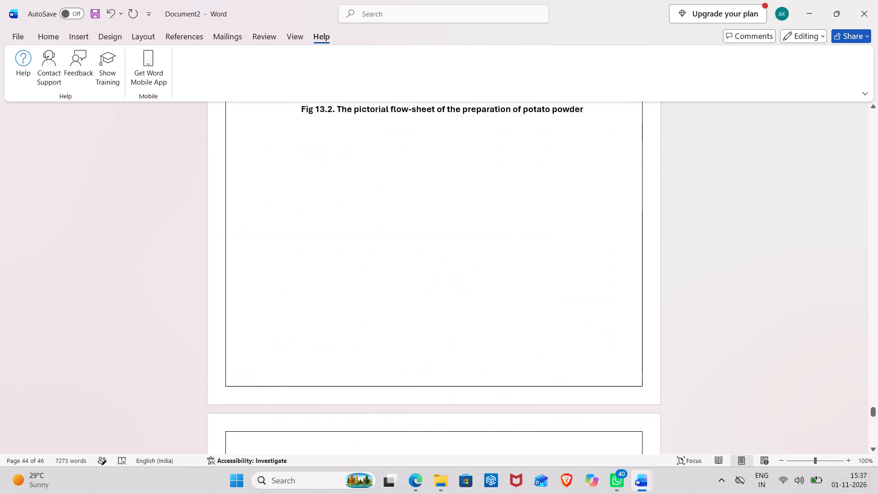
scroll(261, 196, "up", 7)
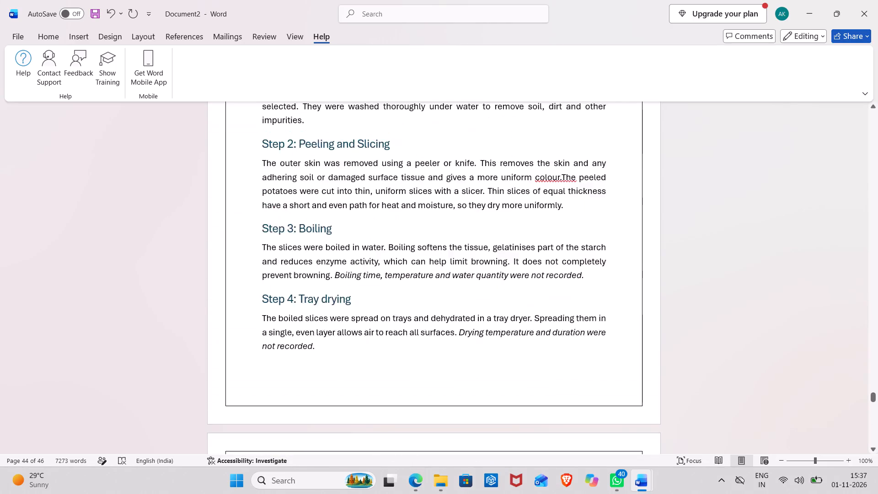
Check the potato powder report's layout from the Methodology heading through the procedure steps to the Fig 13.2 pictorial flow-sheet.
scroll(261, 196, "up", 2)
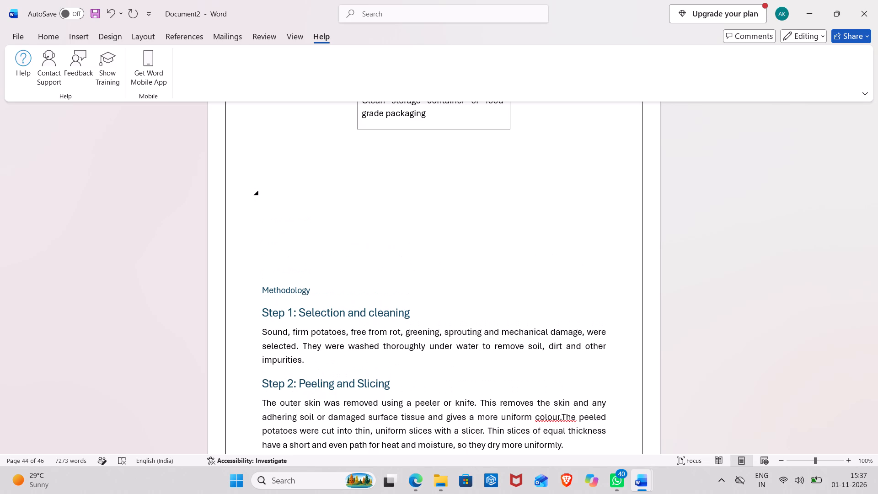
scroll(339, 281, "down", 8)
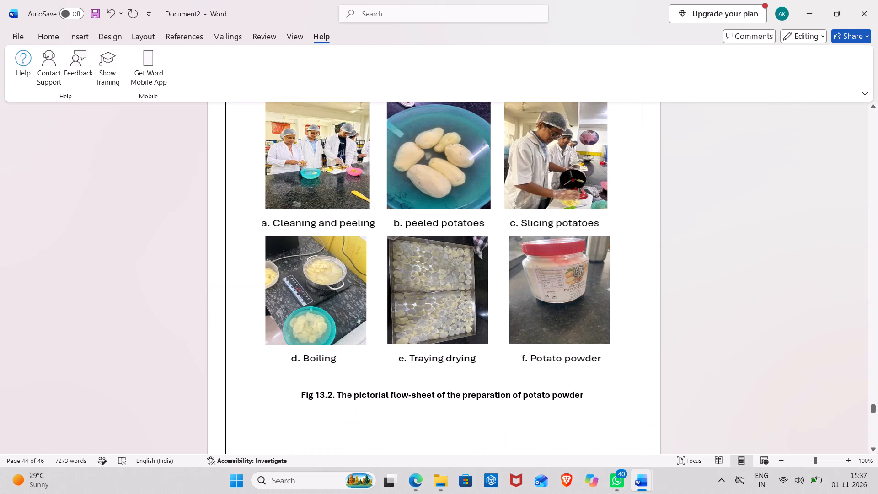
scroll(339, 281, "down", 1)
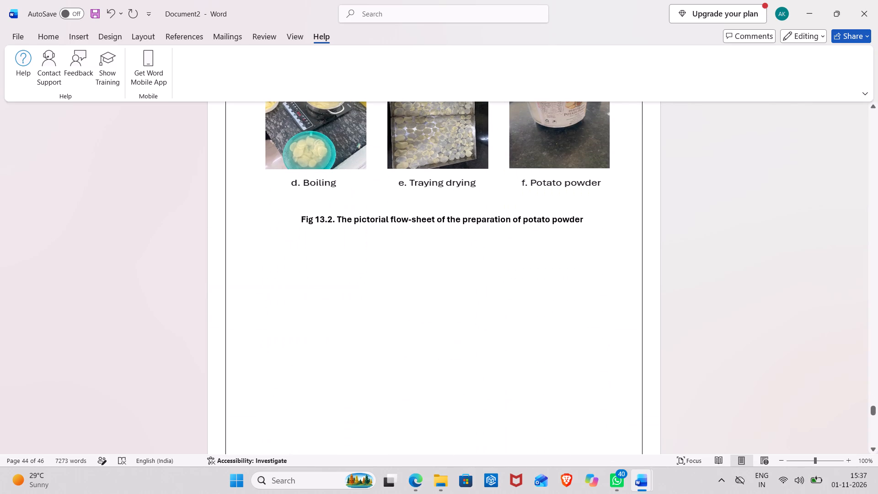
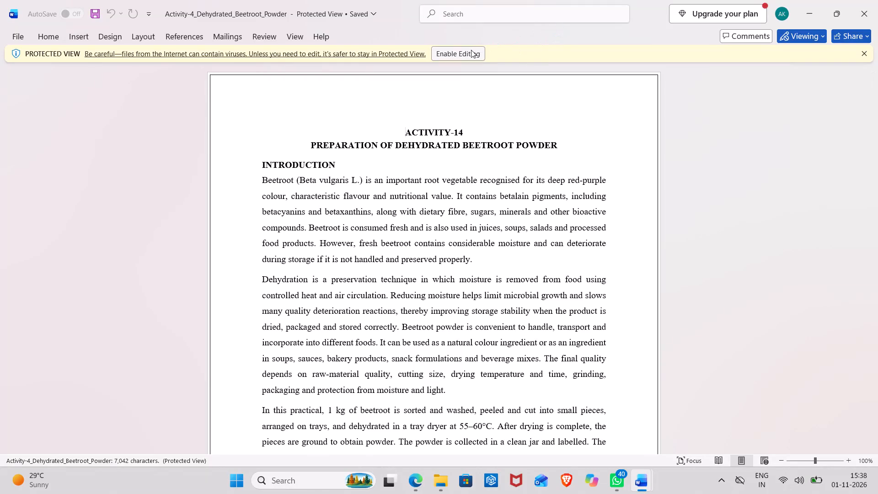
Take the Activity-14 dehydrated beetroot powder report out of Protected View for editing and look over its introduction.
left_click(470, 50)
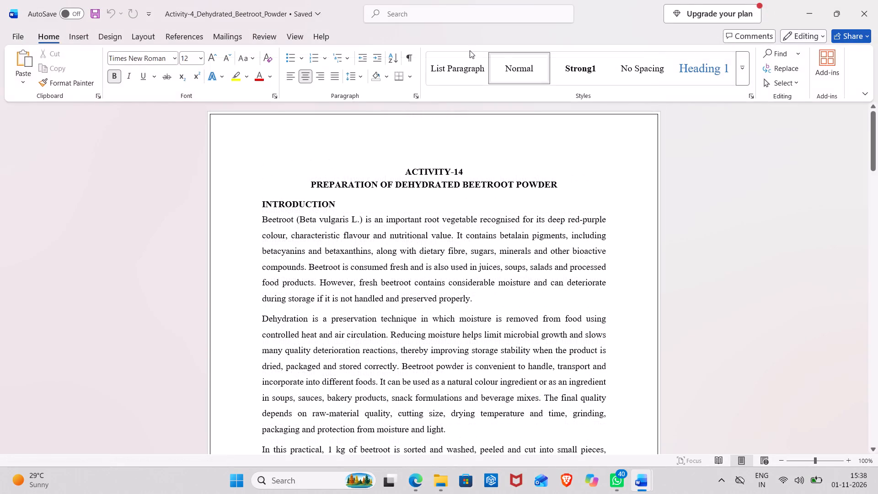
scroll(470, 50, "down", 2)
scroll(404, 206, "down", 2)
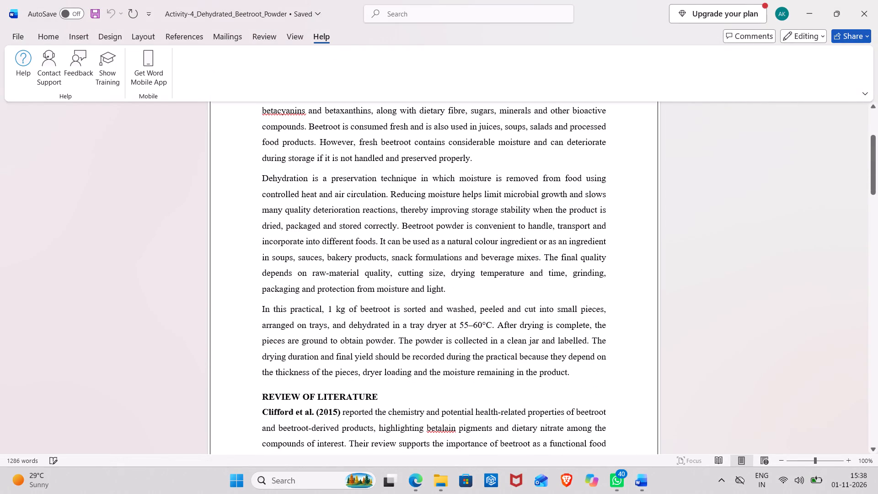
left_click(51, 36)
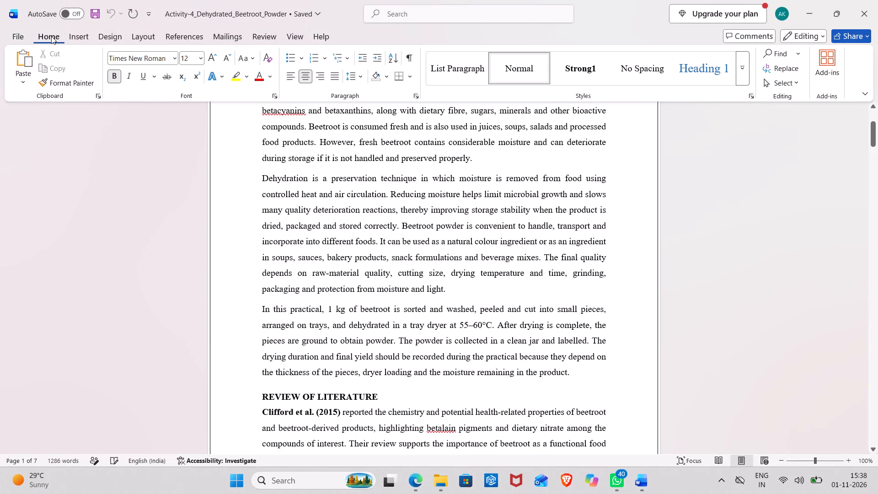
Review the dehydrated beetroot powder report from the introduction to the conclusion and back through the methodology to its title.
scroll(294, 197, "down", 3)
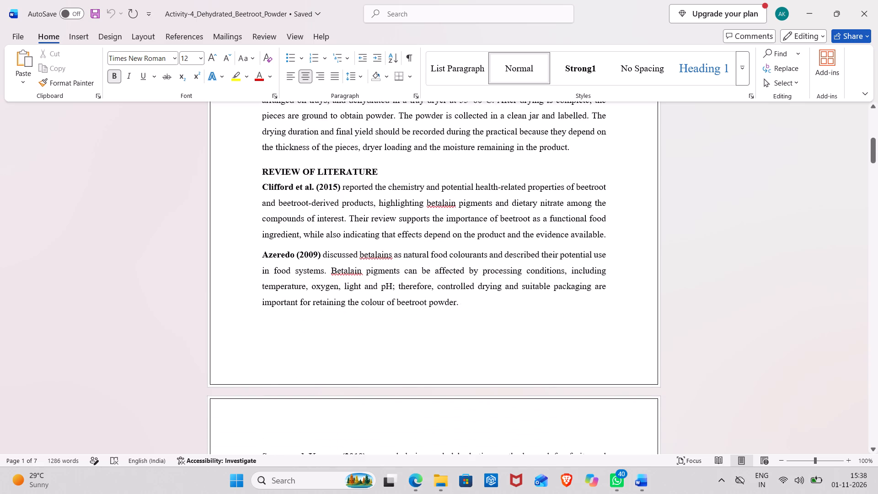
scroll(294, 197, "down", 7)
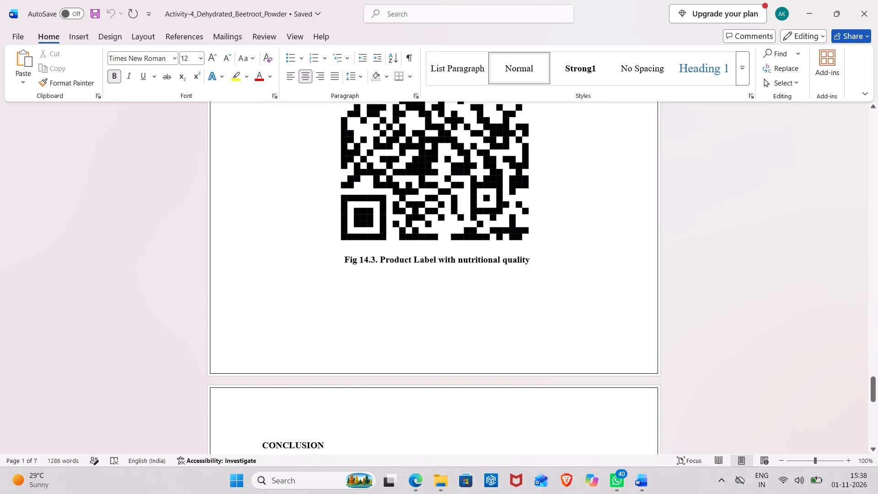
scroll(294, 197, "down", 2)
scroll(294, 197, "up", 10)
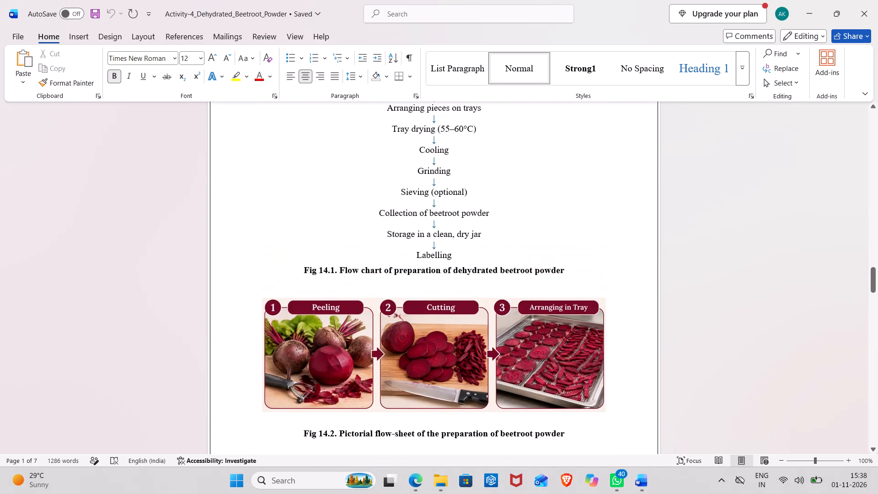
scroll(294, 197, "up", 6)
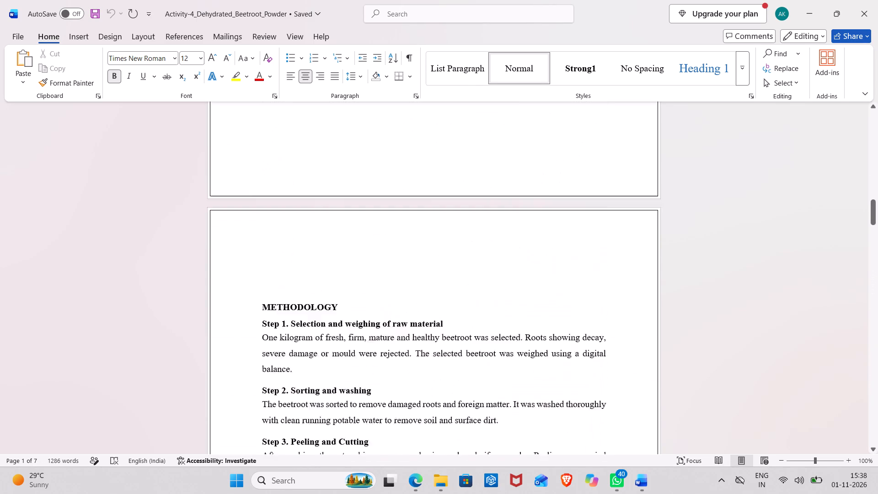
scroll(294, 197, "up", 6)
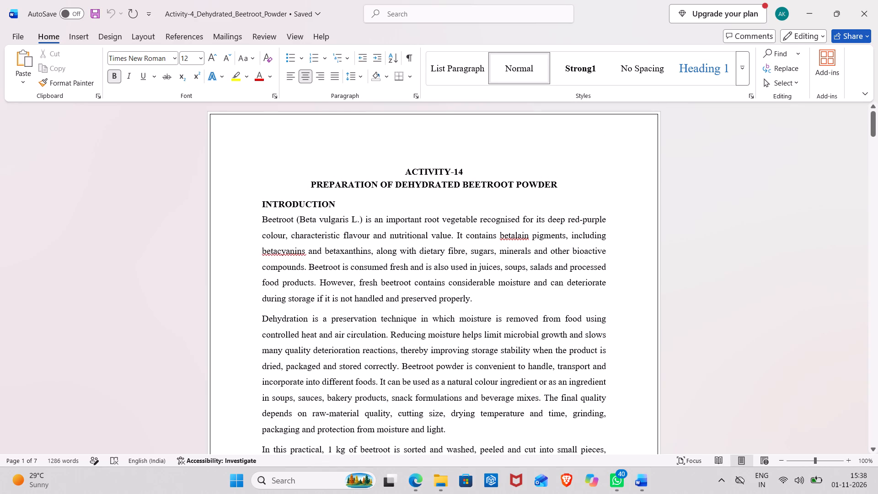
Copy the entire Activity-14 beetroot powder report, from its title down to the last reference, Sagar and Kumar (2010).
left_click_drag(404, 170, 562, 384)
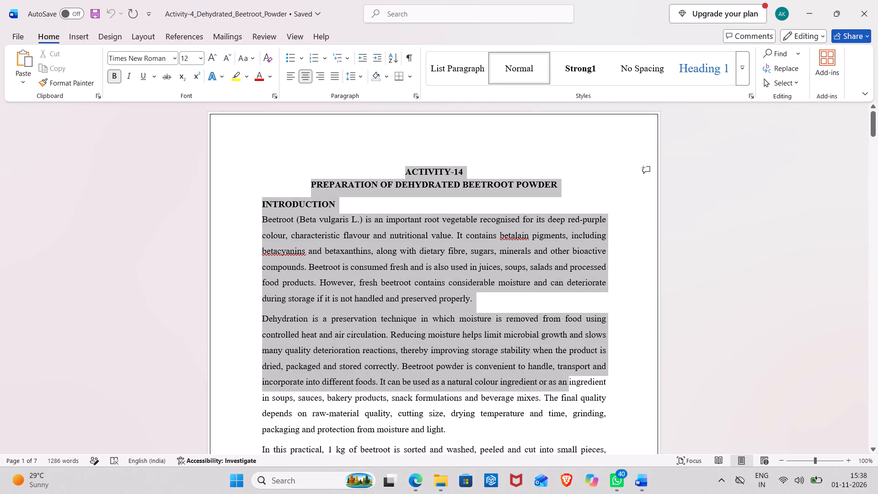
left_click_drag(562, 384, 575, 493)
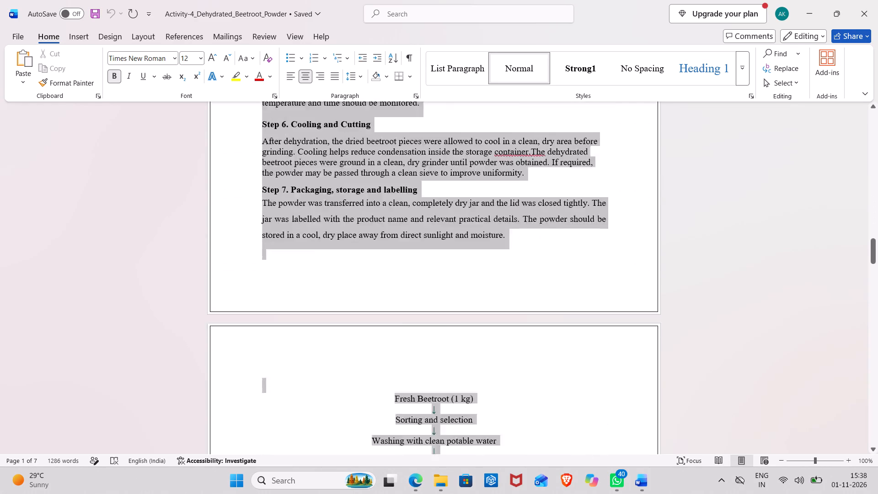
left_click_drag(575, 493, 591, 403)
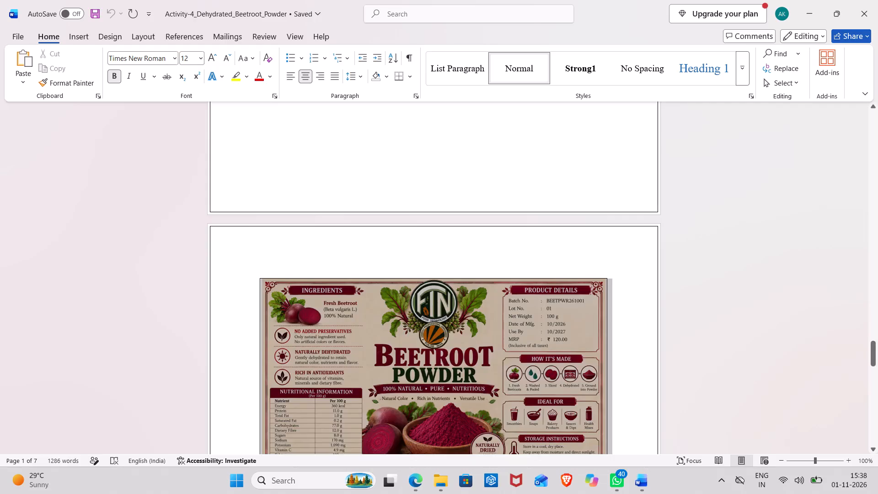
left_click_drag(591, 403, 591, 460)
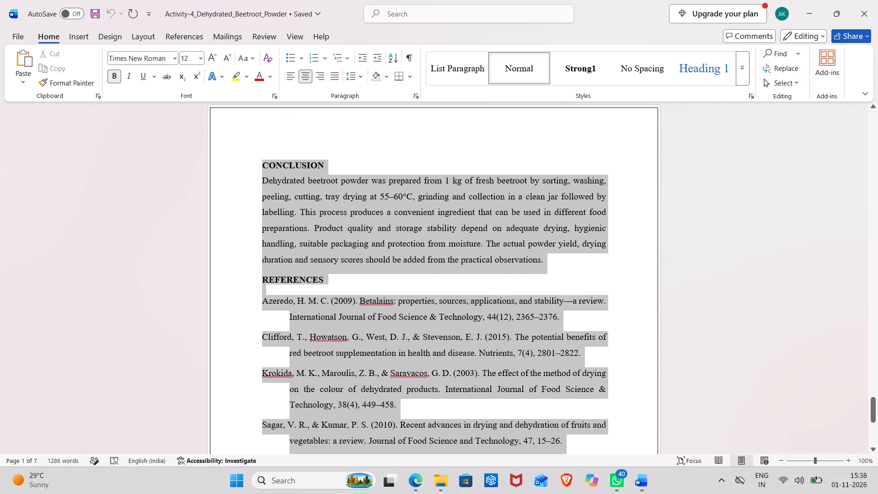
left_click_drag(591, 460, 583, 336)
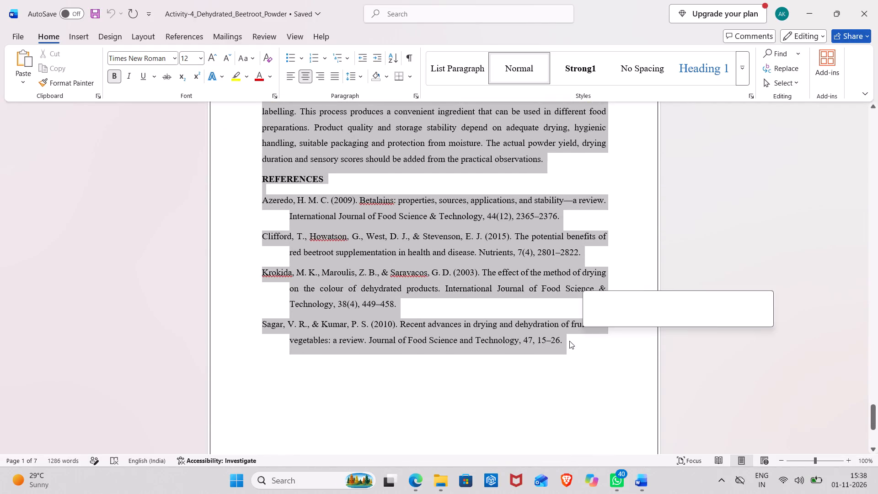
key("ctrl+c")
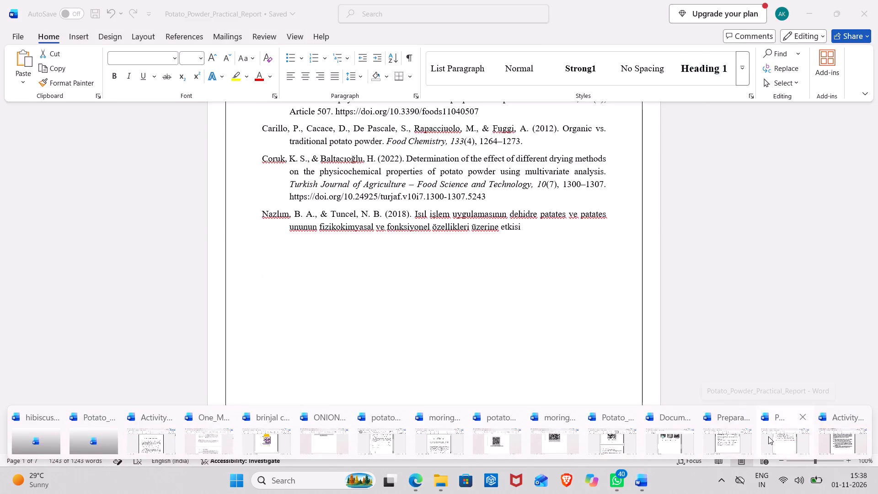
In Document2, add blank lines below the caption "Fig 6.4. QR-Code of potato powder" until a new page begins.
left_click(674, 443)
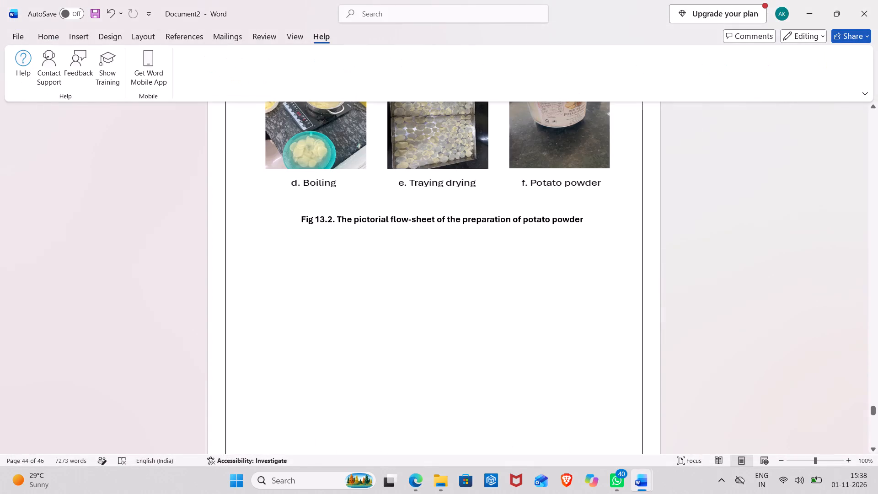
scroll(496, 287, "down", 7)
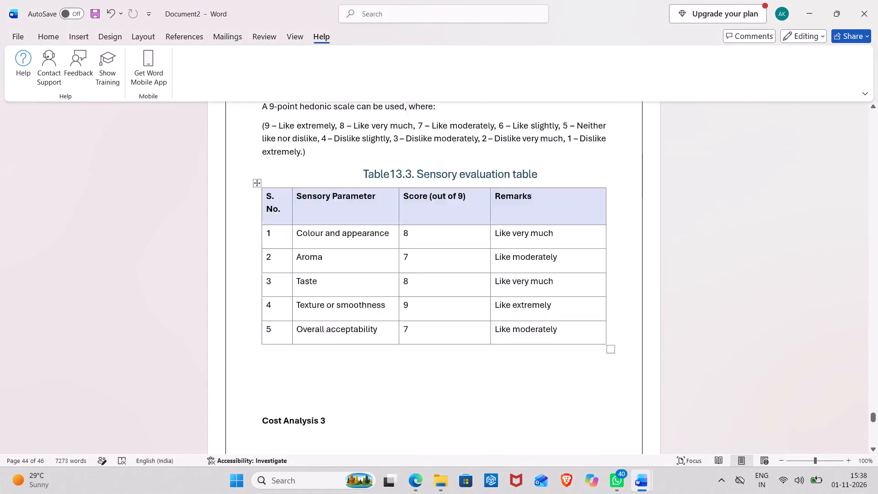
scroll(496, 287, "down", 3)
scroll(496, 287, "up", 1)
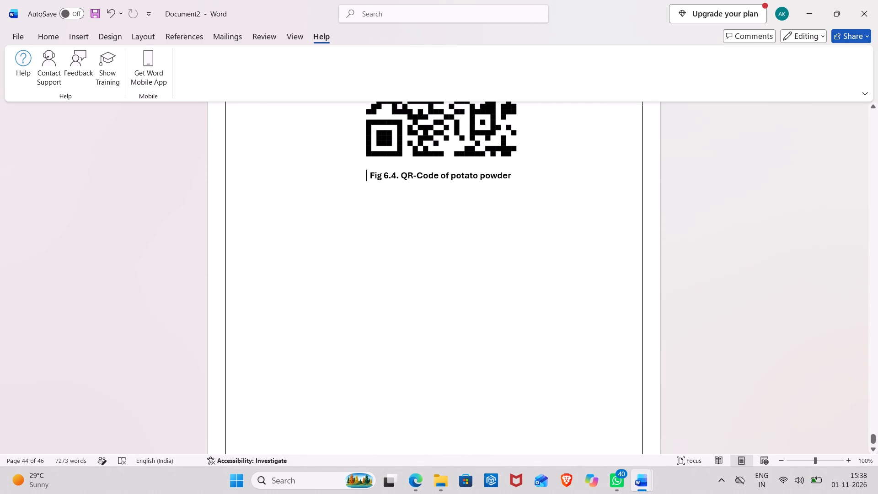
left_click(541, 188)
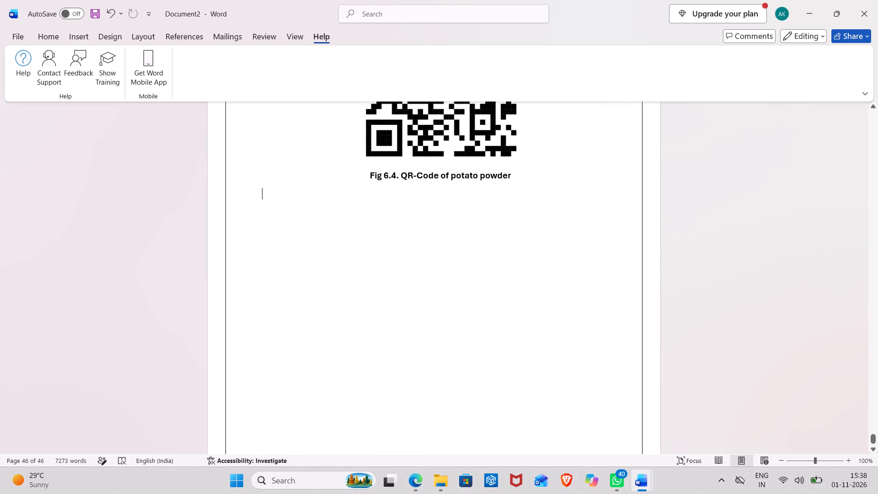
left_click(539, 171)
key("Return")
key("Return")
key("Return")
key("Return")
key("Return")
key("Return")
key("Return")
key("Return")
key("Return")
key("Return")
key("Return")
key("Return")
key("Return")
key("Return")
key("Return")
key("Return")
key("Return")
key("Return")
key("Return")
key("Return")
key("Return")
key("Return")
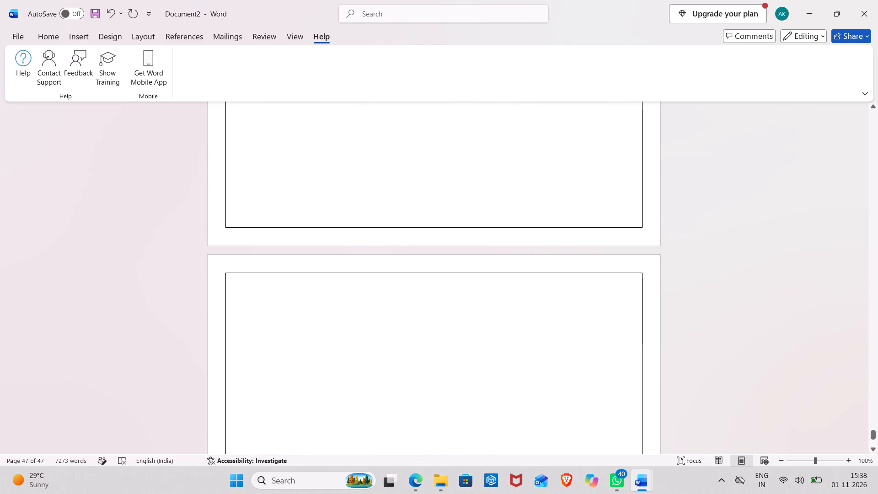
Remove and re-add blank lines after the potato powder report to set the insertion point at the start of the new last page.
key("BackSpace")
key("BackSpace")
key("BackSpace")
key("BackSpace")
key("BackSpace")
key("BackSpace")
key("BackSpace")
key("BackSpace")
key("BackSpace")
key("BackSpace")
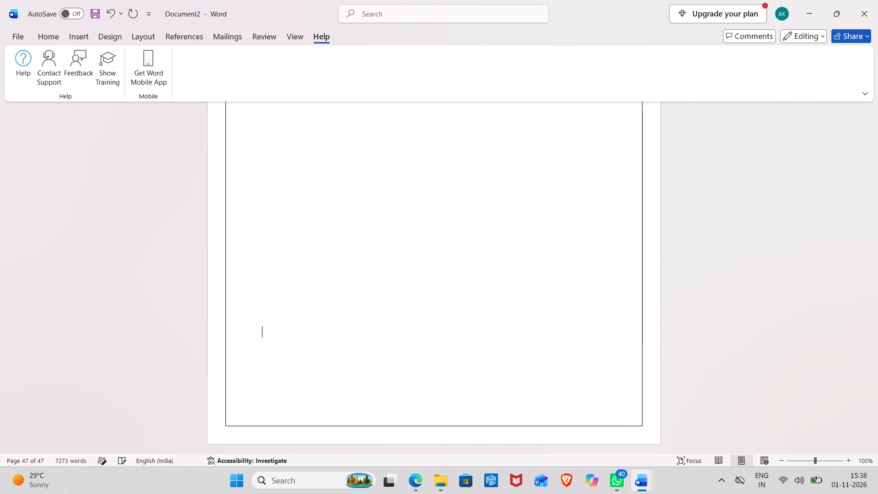
key("BackSpace")
key("BackSpace")
key("BackSpace")
key("BackSpace")
key("BackSpace")
key("BackSpace")
key("BackSpace")
key("BackSpace")
key("BackSpace")
key("BackSpace")
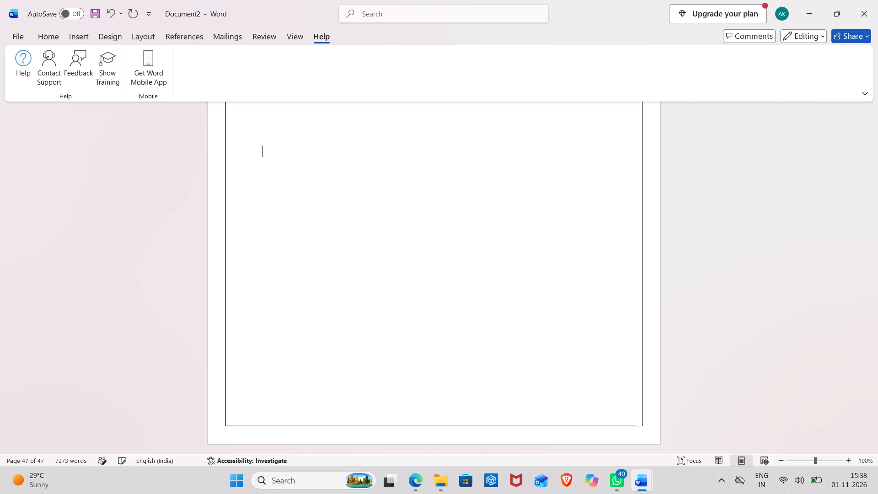
key("BackSpace")
key("BackSpace")
key("BackSpace")
key("Return")
key("Return")
key("Return")
key("Return")
key("Return")
key("Return")
key("Return")
key("Return")
key("Return")
key("Return")
key("Return")
key("Return")
key("Return")
key("Return")
key("Return")
key("Return")
key("Return")
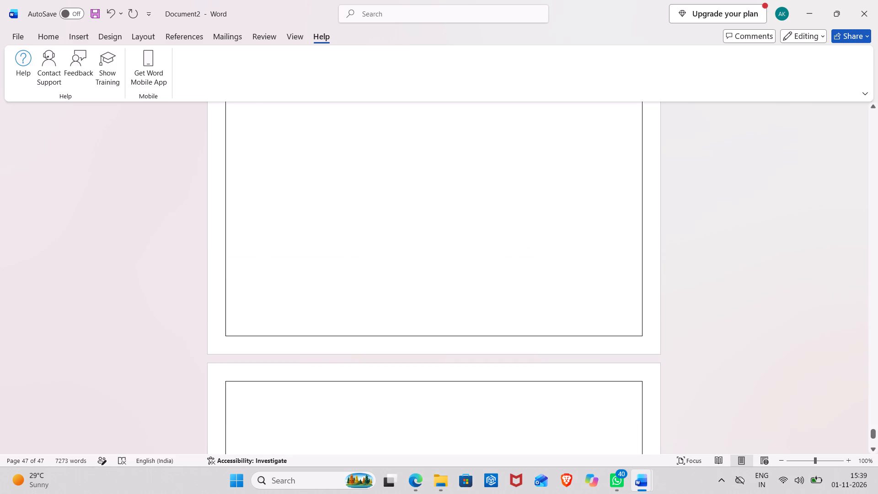
key("BackSpace")
Paste the copied Activity-14 beetroot report on the new page, check its label and references pages, and place the insertion point below the last reference.
key("ctrl+v")
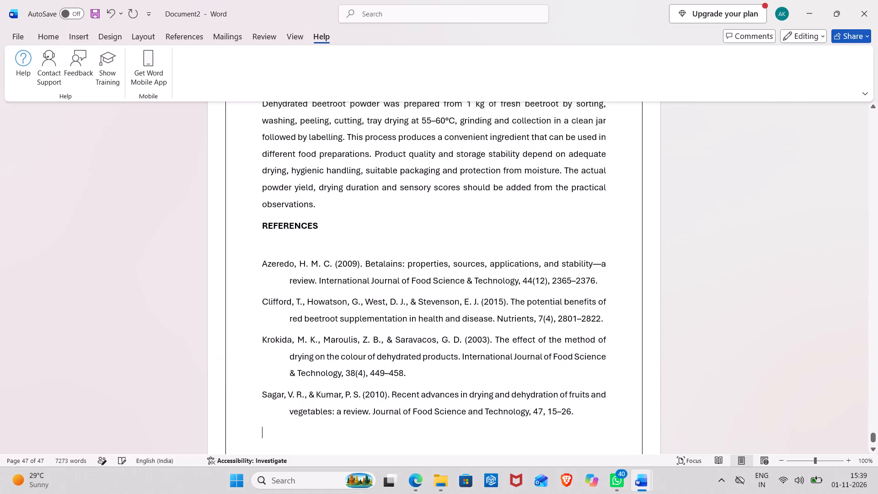
scroll(539, 171, "up", 2)
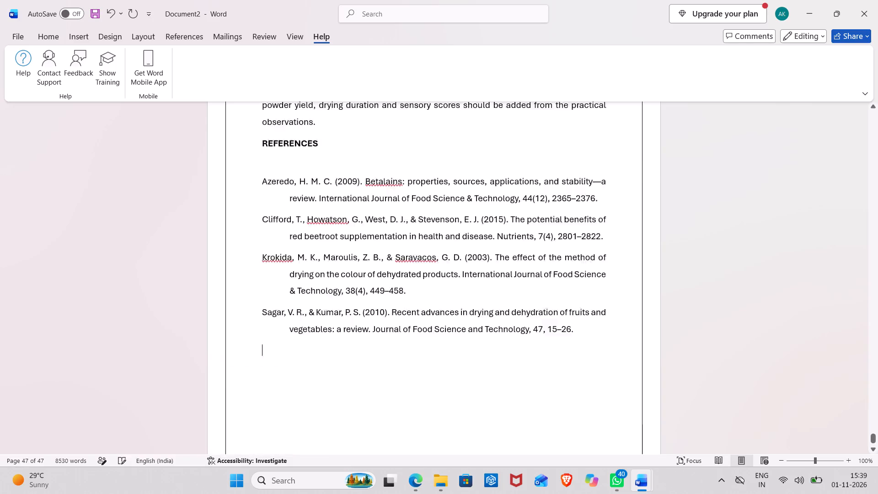
scroll(539, 171, "up", 5)
scroll(539, 171, "down", 2)
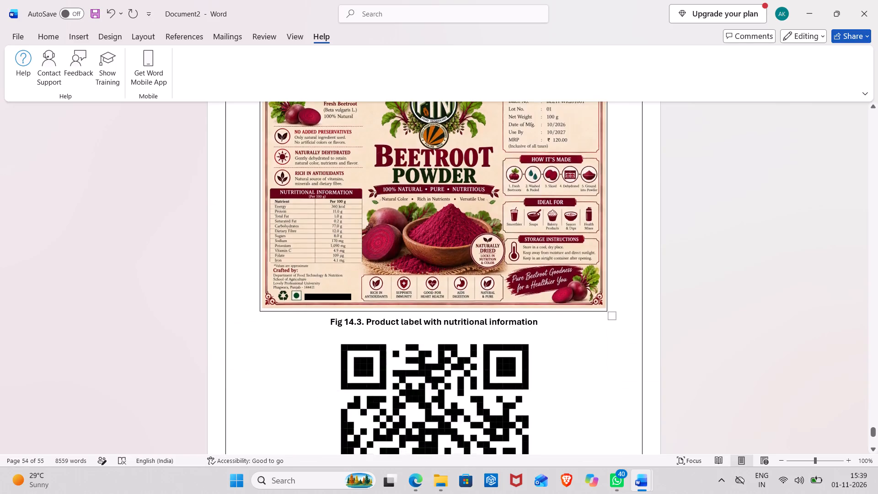
scroll(539, 171, "down", 5)
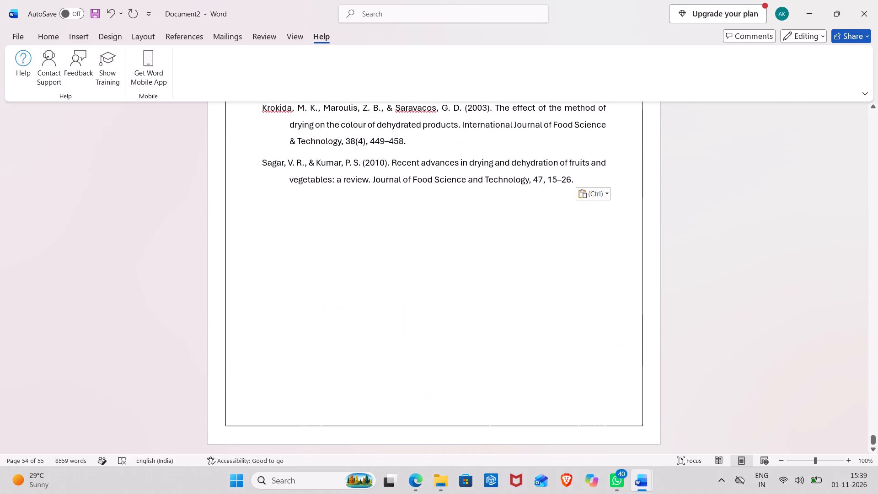
left_click(548, 235)
scroll(603, 332, "down", 3)
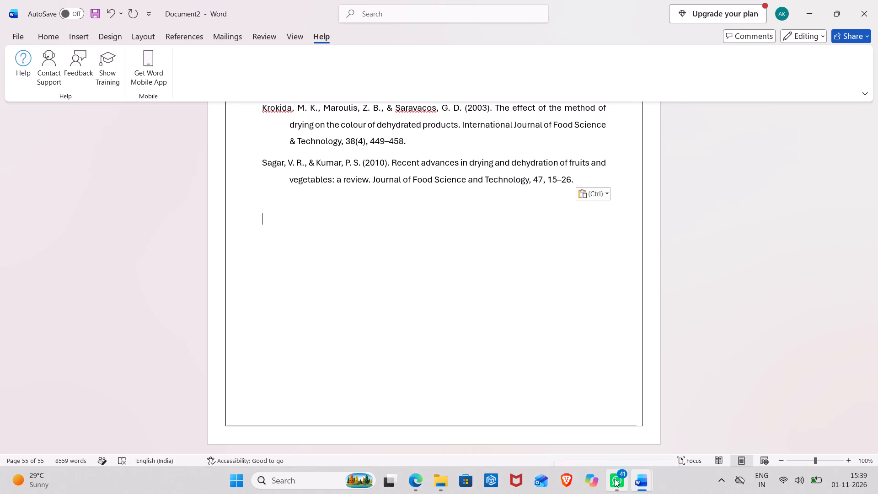
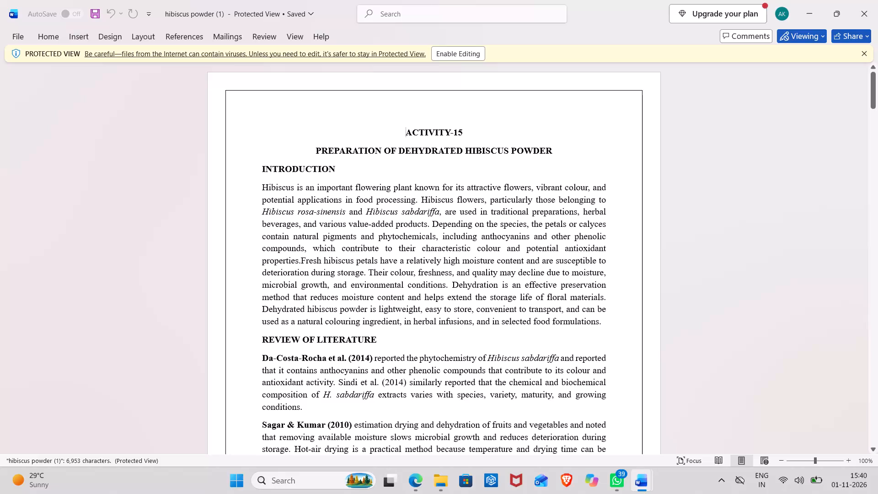
Enable editing in the hibiscus powder (1) report and look through its pages from the title to the references.
left_click(449, 54)
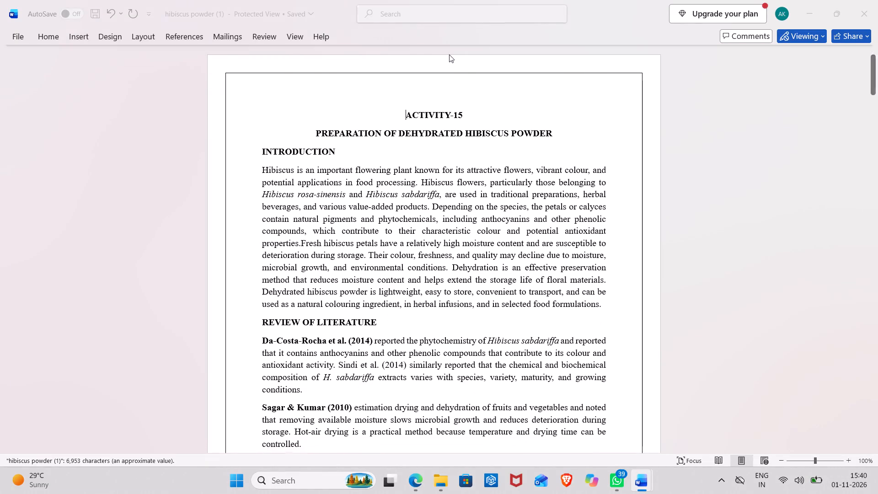
scroll(409, 220, "down", 8)
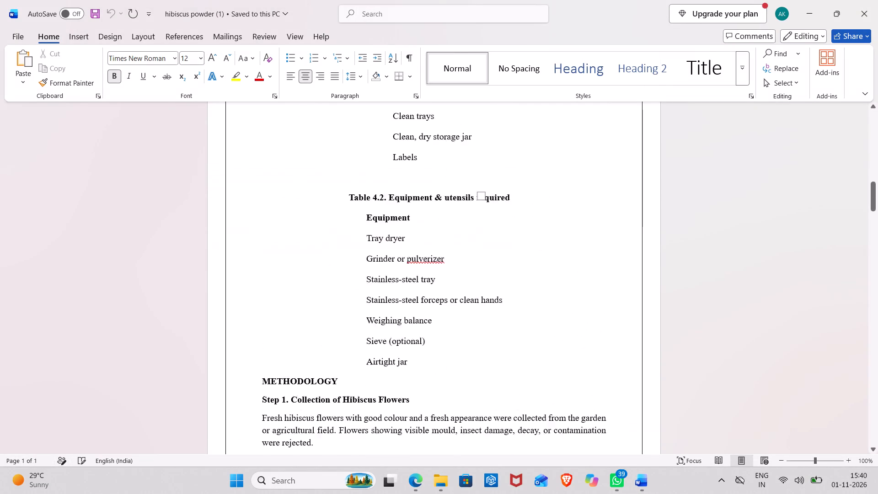
scroll(409, 220, "down", 2)
scroll(409, 220, "up", 5)
scroll(409, 220, "down", 5)
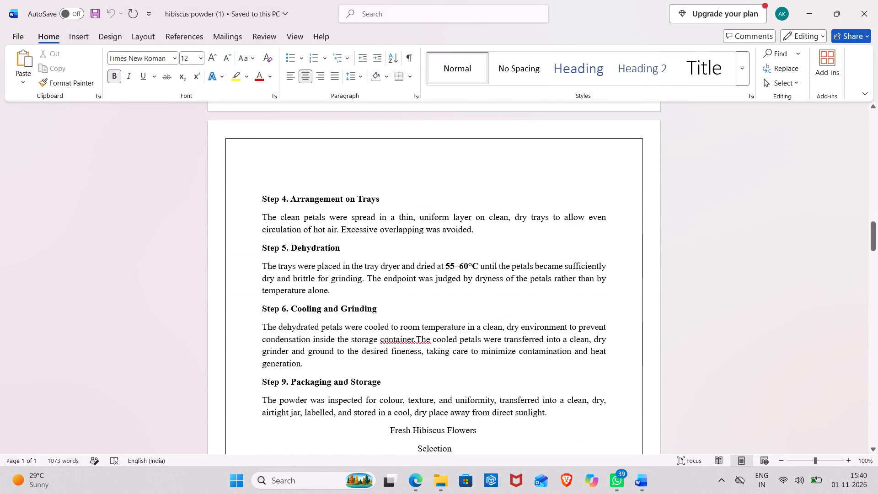
scroll(409, 220, "down", 6)
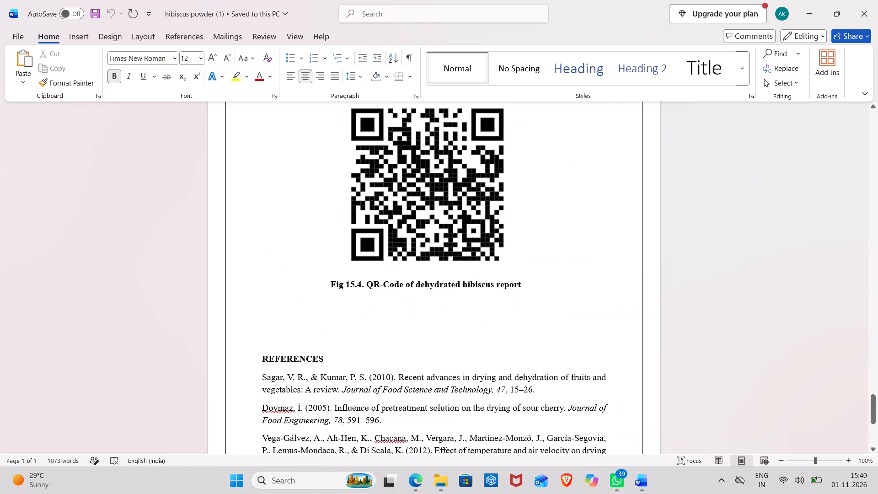
scroll(409, 220, "up", 17)
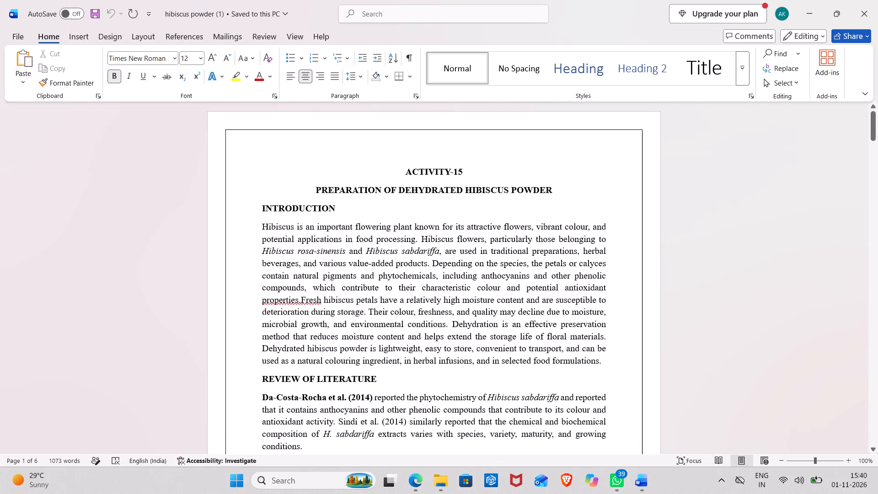
Copy the entire Activity-15 hibiscus powder report, from its title down to the last reference, Cissé et al. (2009).
left_click_drag(405, 172, 477, 493)
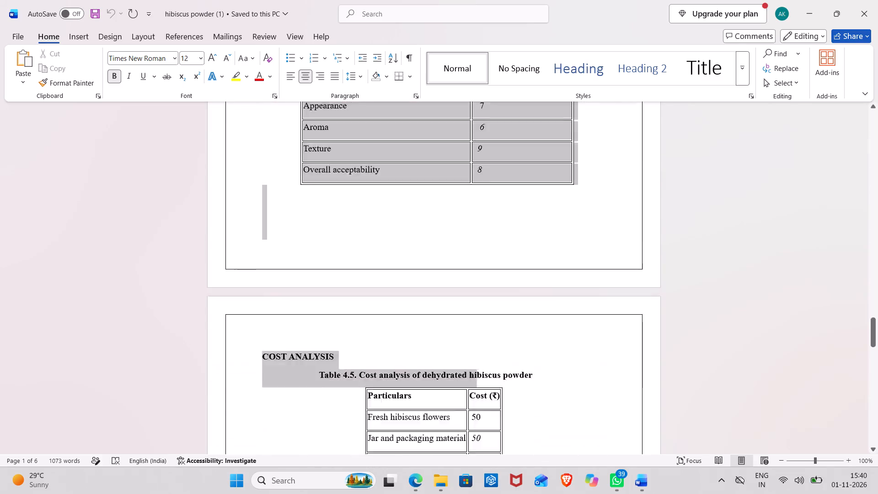
left_click_drag(477, 493, 493, 387)
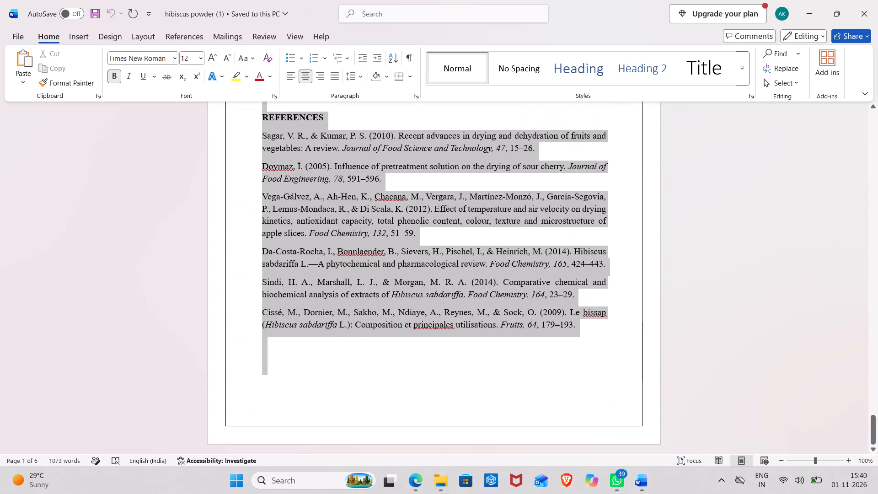
left_click_drag(493, 387, 577, 329)
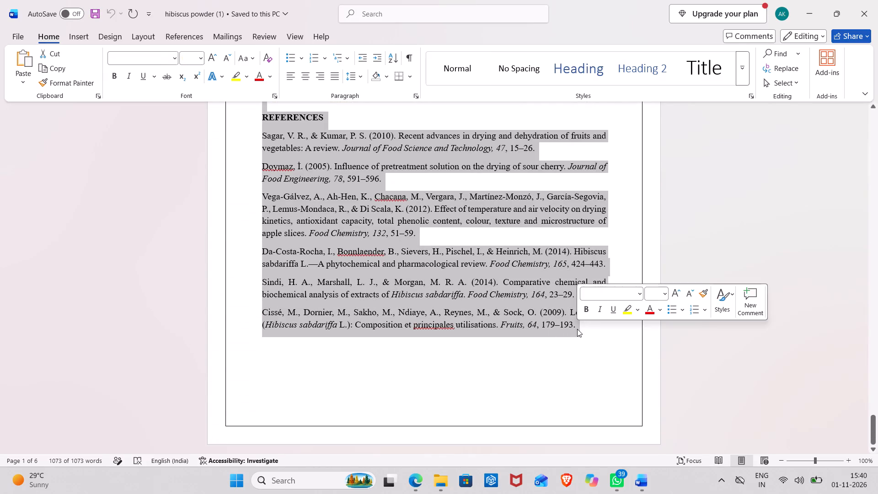
key("ctrl+c")
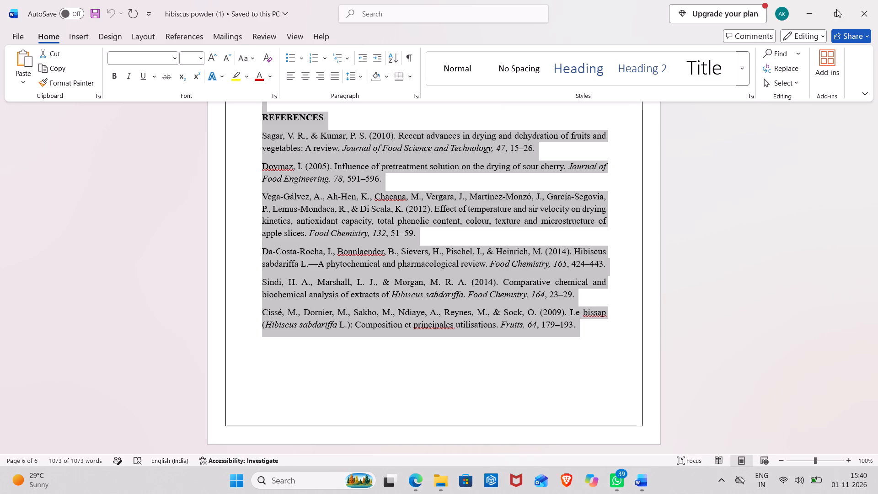
In Document2, add blank lines below the final beetroot reference, Sagar and Kumar (2010), until the insertion point starts a new page.
left_click(816, 6)
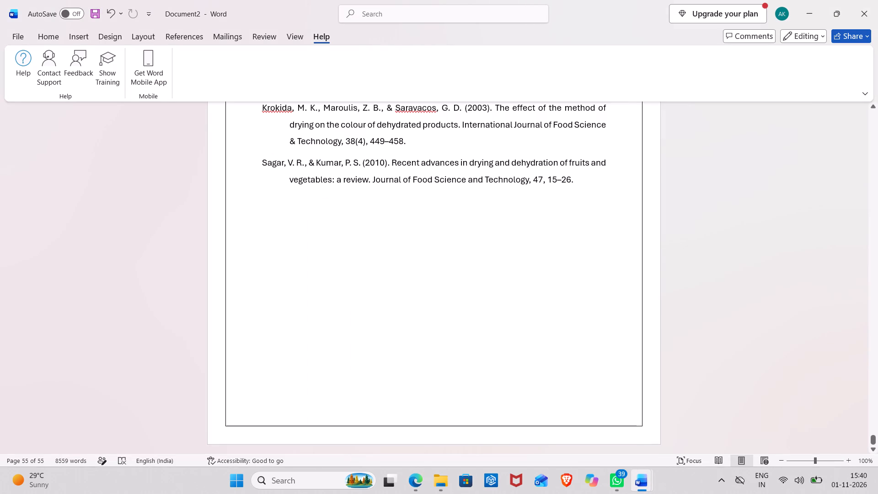
key("Return")
key("Return")
key("Return")
key("Return")
key("Return")
key("Return")
key("Return")
key("Return")
key("Return")
key("Return")
key("Return")
key("Return")
key("Return")
key("Return")
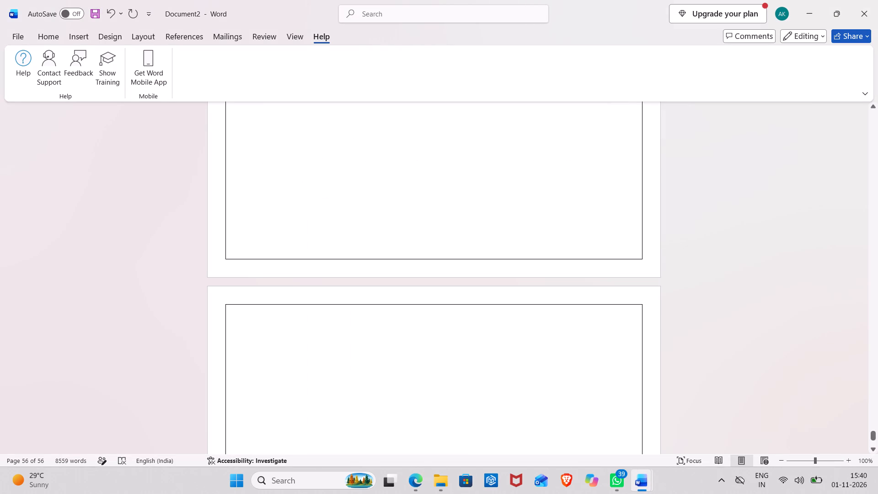
key("BackSpace")
key("BackSpace")
key("BackSpace")
key("BackSpace")
key("BackSpace")
key("BackSpace")
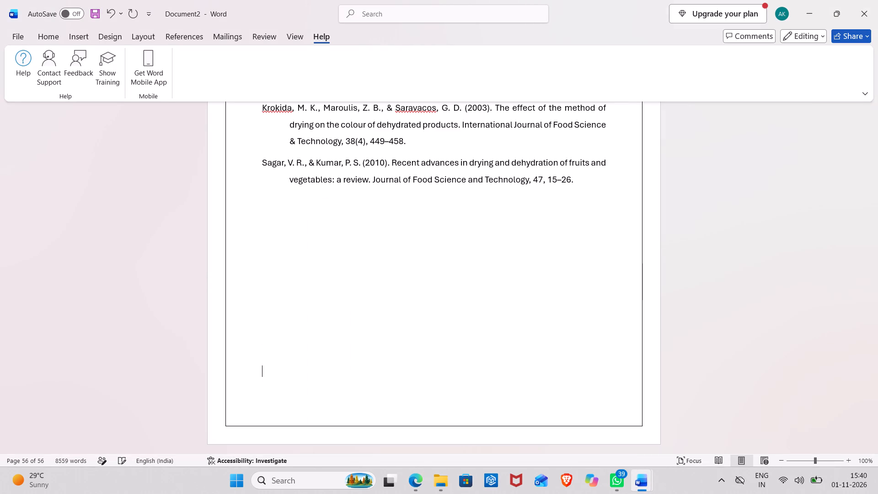
key("Return")
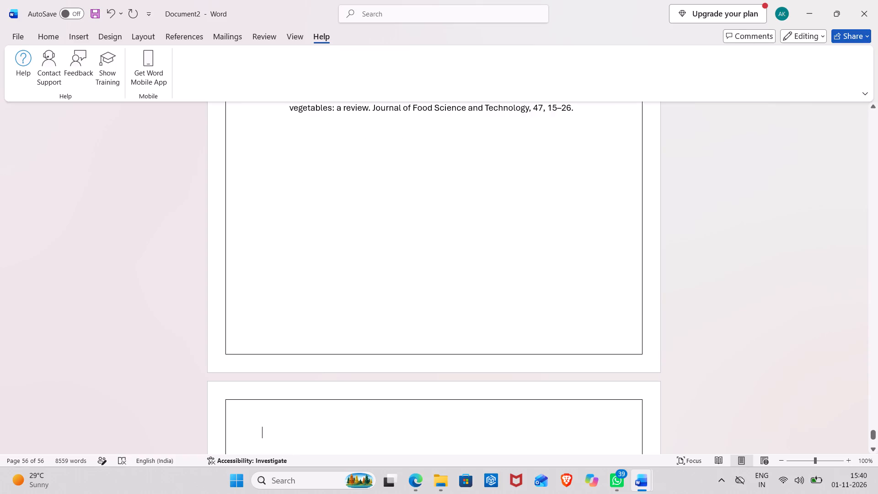
Paste the copied Activity-15 hibiscus powder report on the new page and check its product label page.
key("ctrl+v")
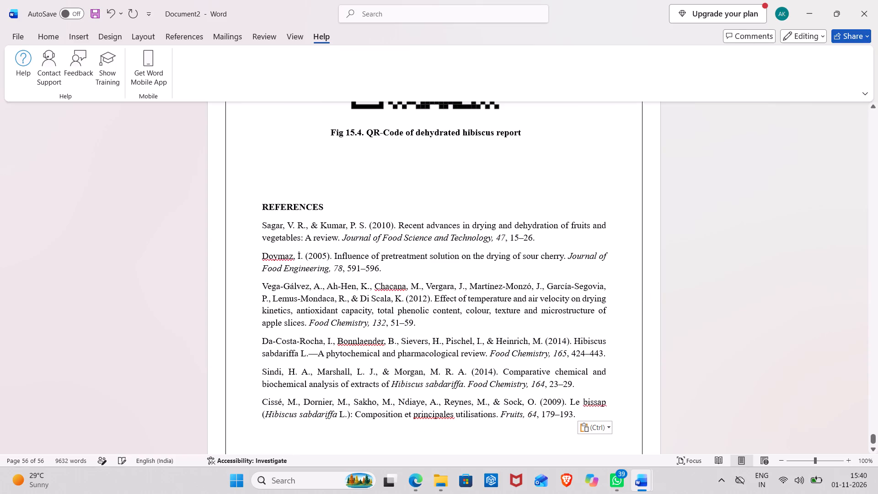
scroll(645, 291, "up", 5)
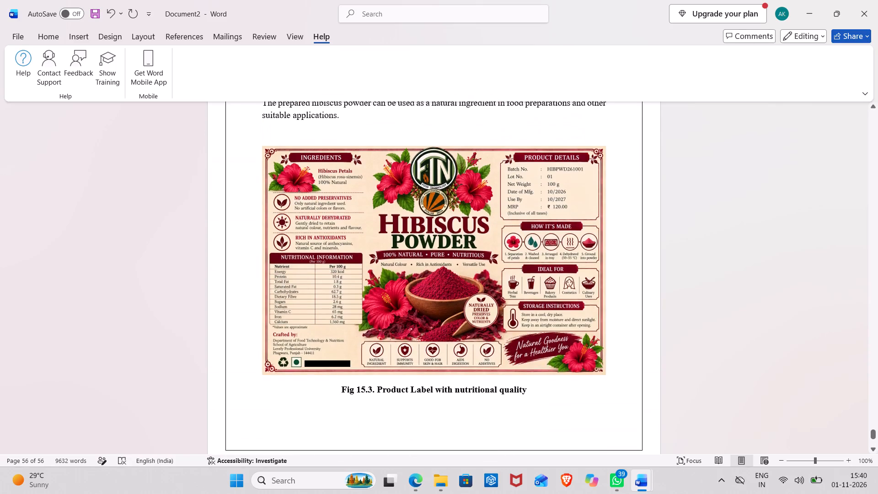
left_click(11, 32)
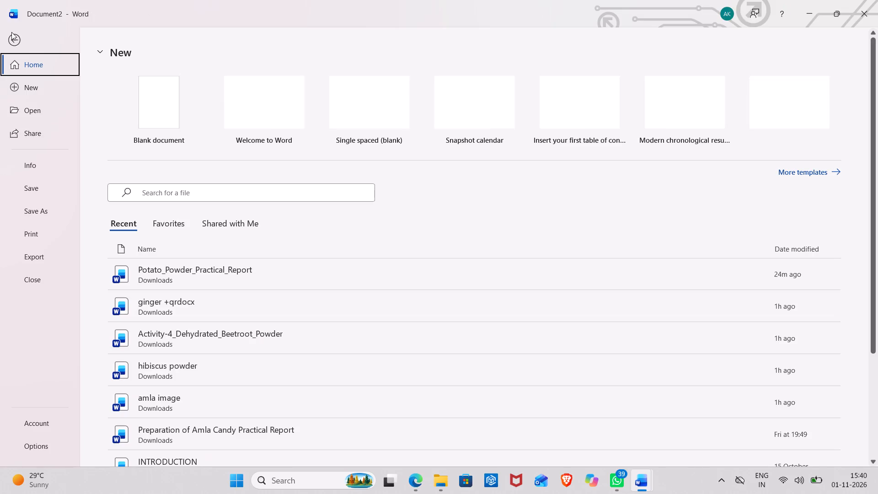
left_click(10, 40)
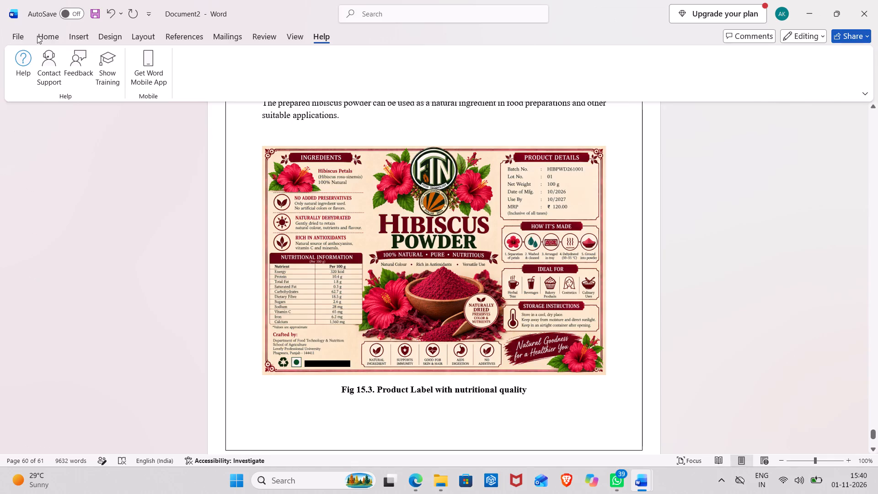
Examine the layout of the pasted hibiscus report and the preceding beetroot report, ending at the beetroot references.
left_click(37, 36)
scroll(270, 247, "up", 2)
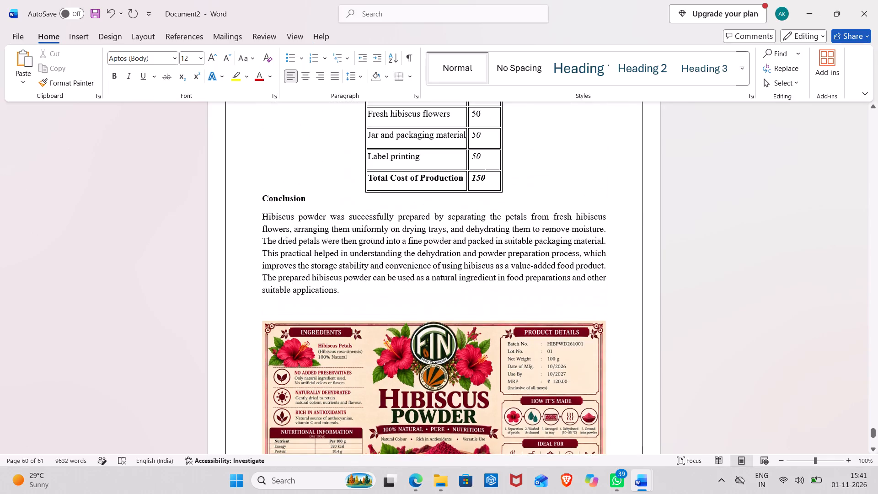
scroll(270, 247, "up", 8)
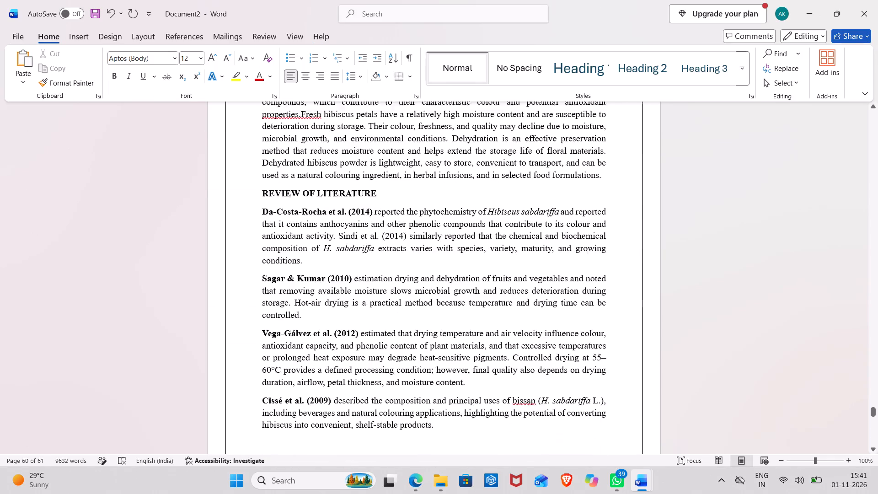
scroll(270, 247, "up", 3)
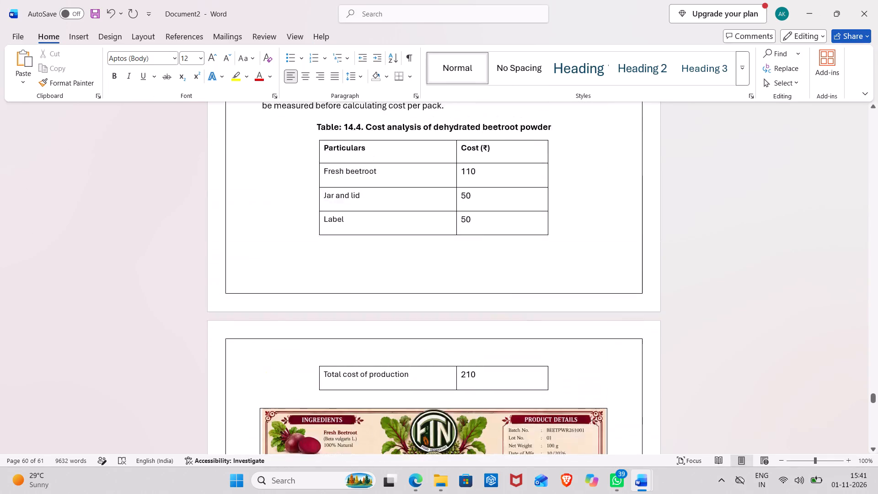
scroll(270, 247, "up", 3)
scroll(270, 247, "down", 1)
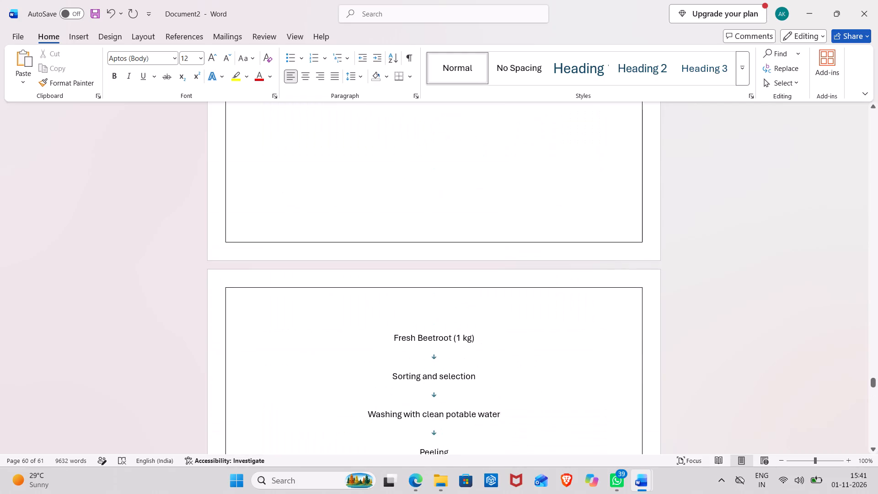
scroll(270, 247, "down", 2)
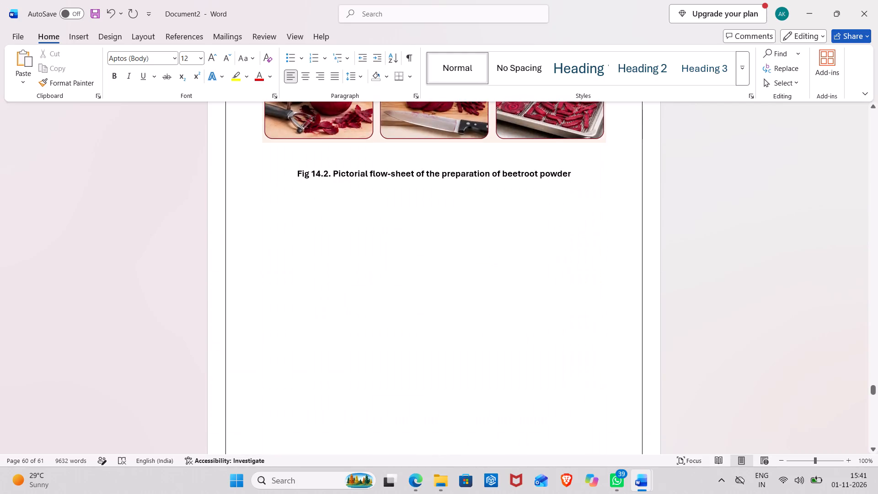
scroll(270, 247, "down", 3)
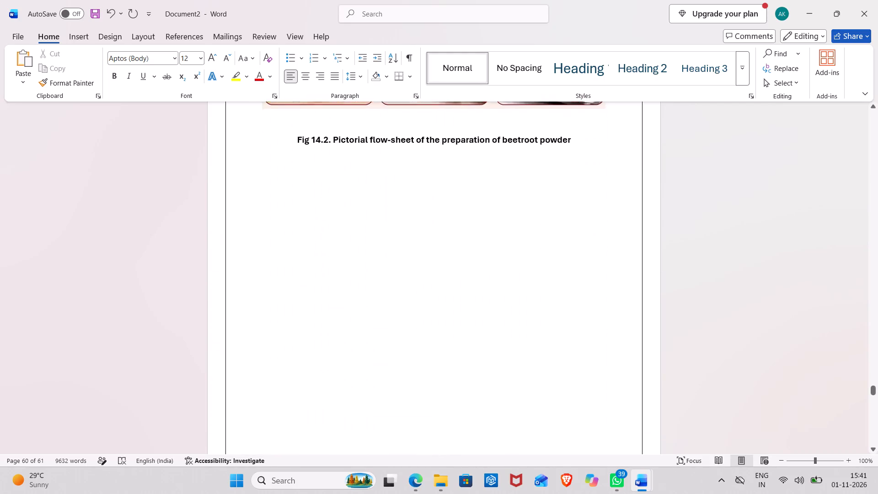
scroll(270, 247, "down", 4)
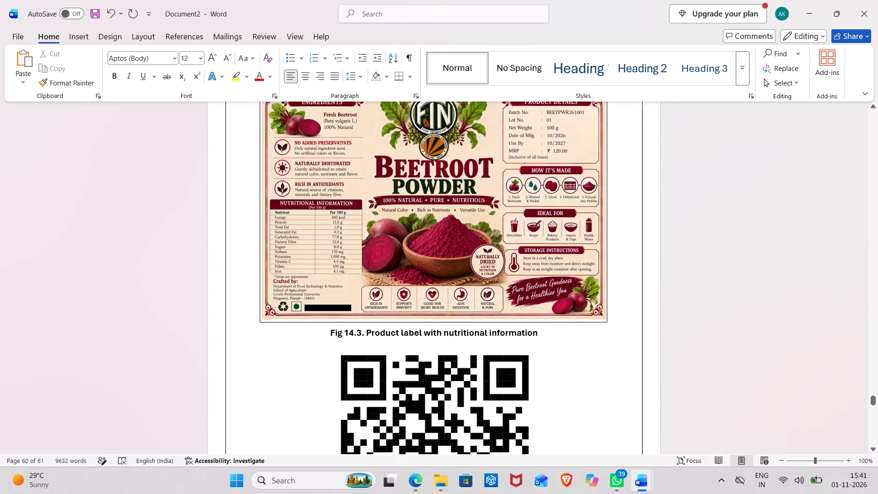
scroll(270, 247, "down", 2)
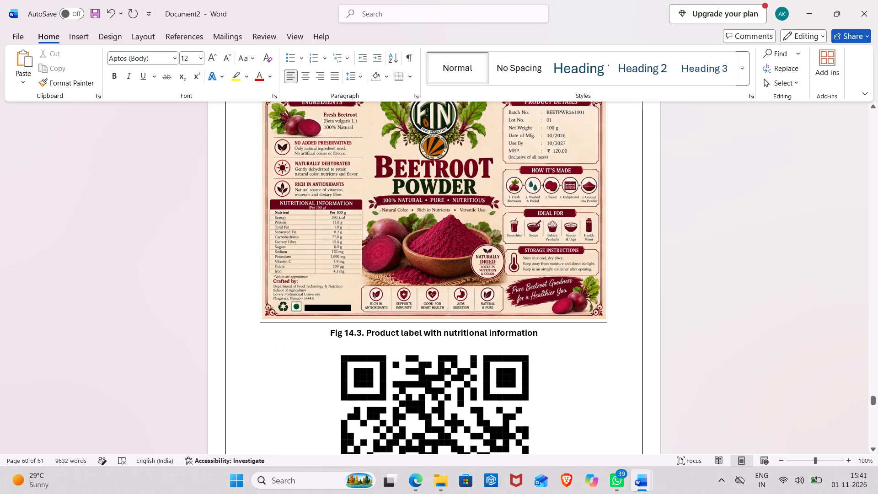
scroll(270, 247, "down", 4)
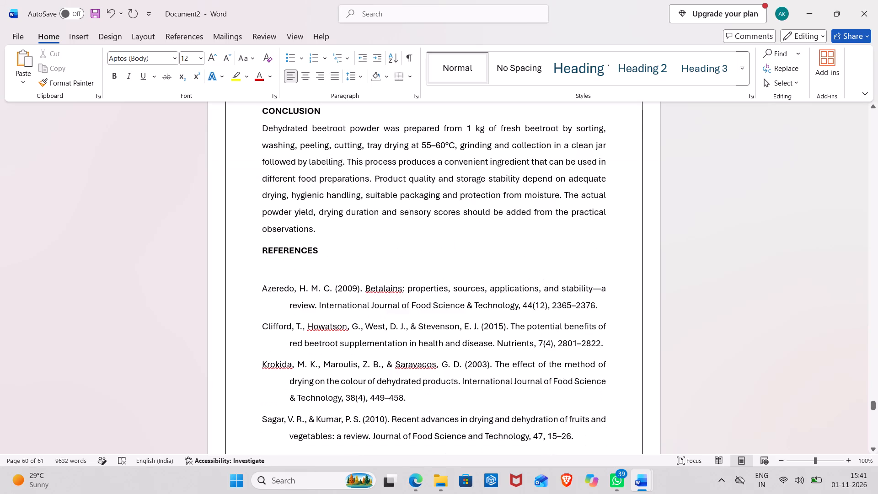
scroll(270, 247, "down", 3)
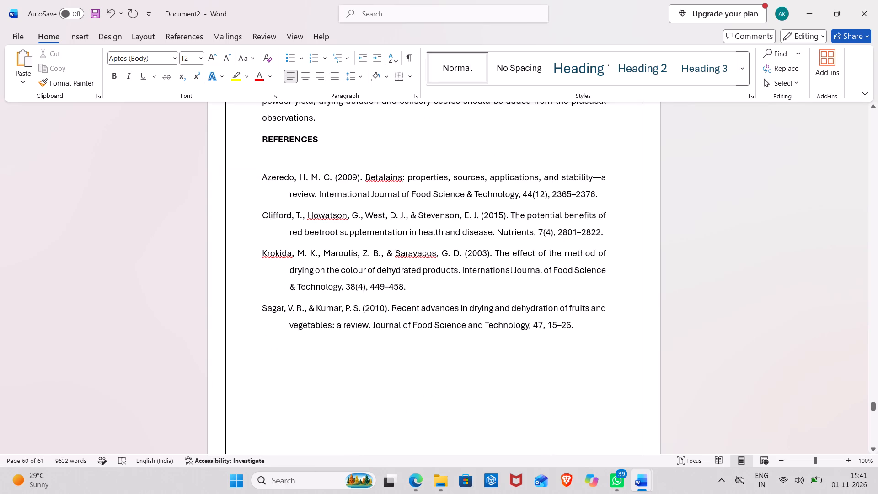
Copy the formatting of the Azeredo (2009) beetroot reference onto all hibiscus references, from Sagar and Kumar (2010) to Cissé et al. (2009).
left_click_drag(263, 178, 567, 196)
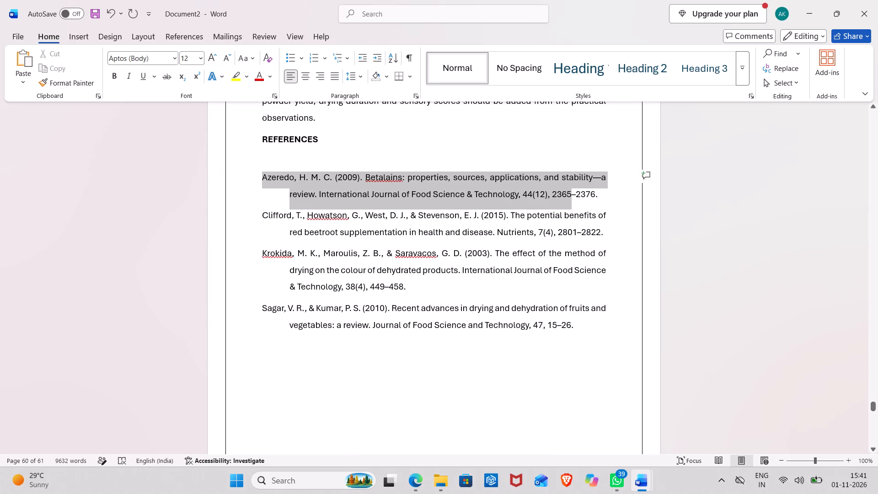
left_click_drag(567, 196, 612, 195)
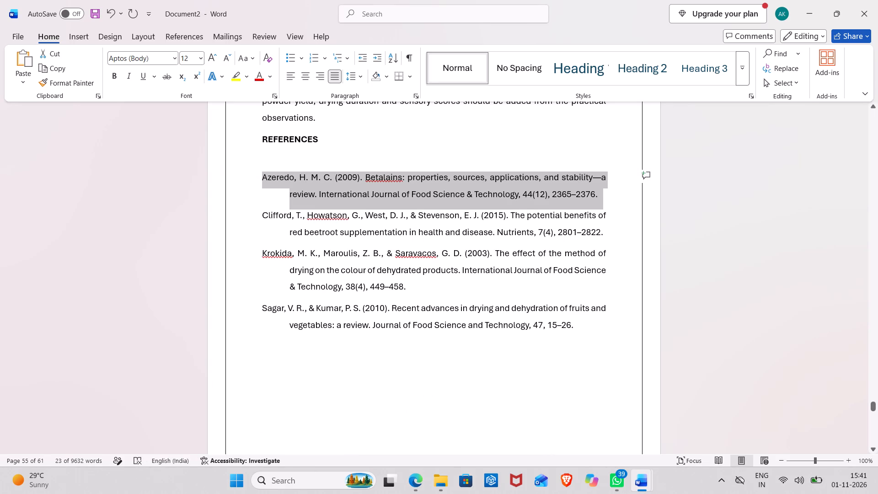
left_click(42, 82)
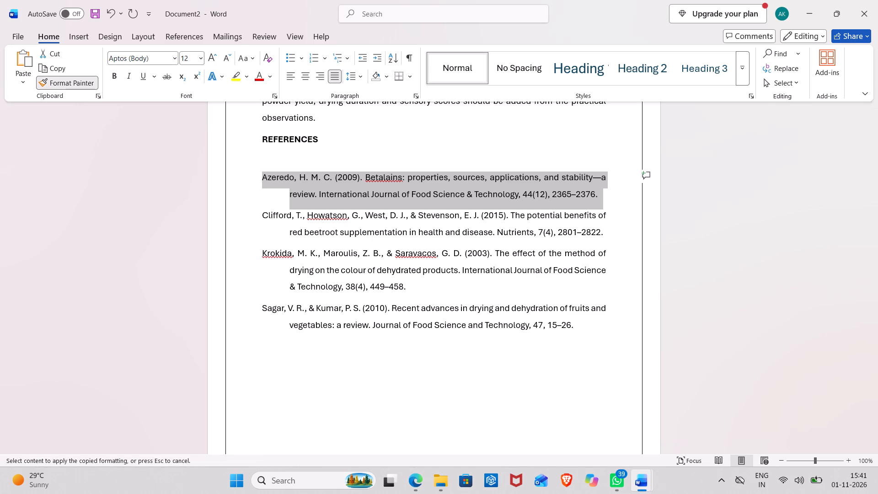
scroll(261, 265, "down", 6)
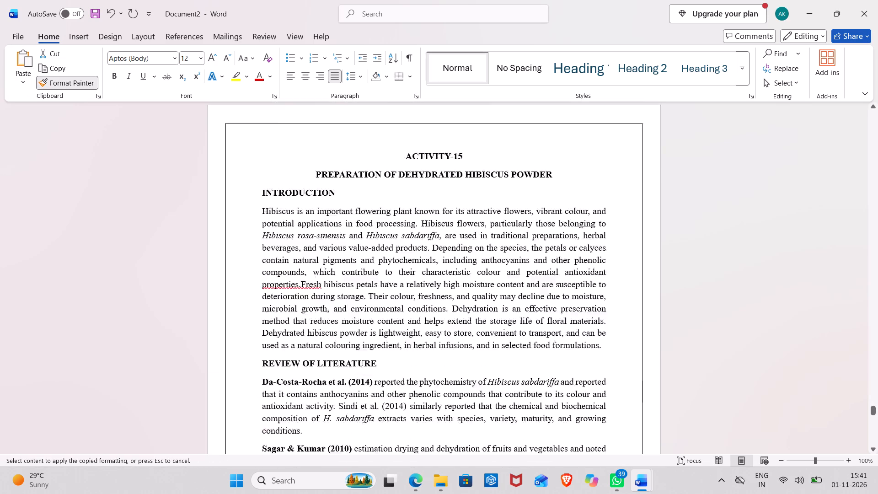
scroll(261, 265, "down", 11)
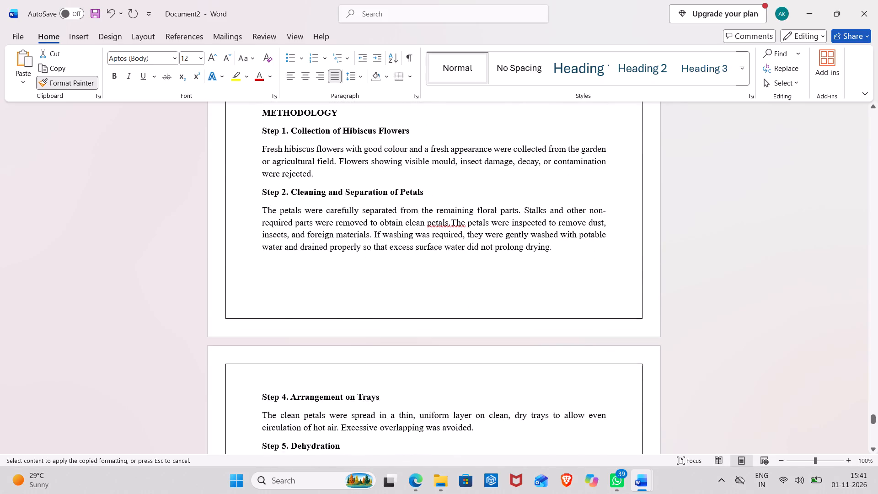
scroll(261, 265, "down", 11)
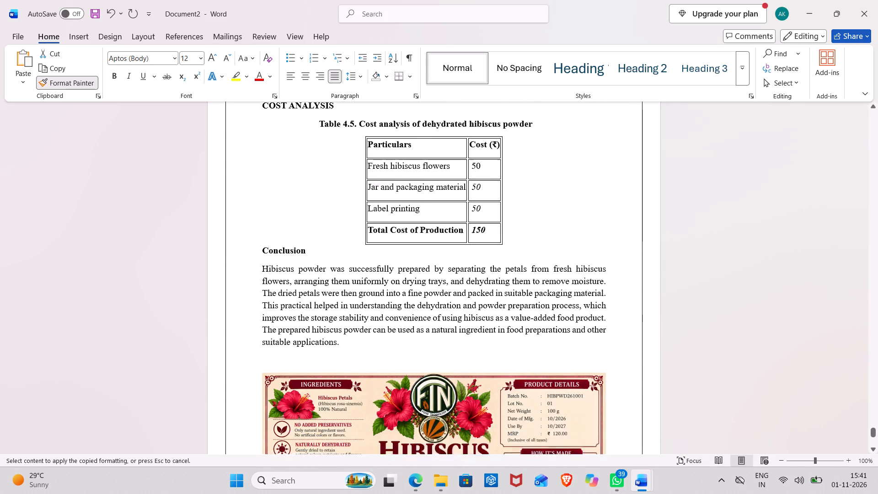
scroll(261, 265, "down", 5)
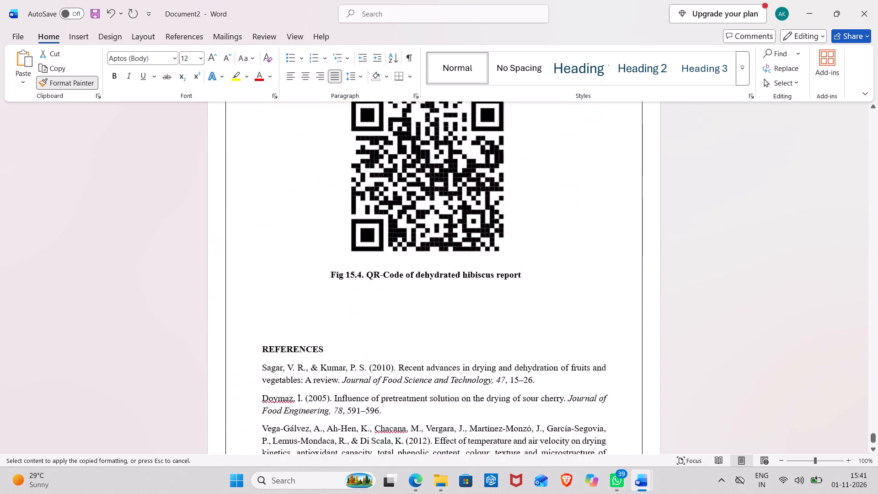
scroll(261, 265, "down", 2)
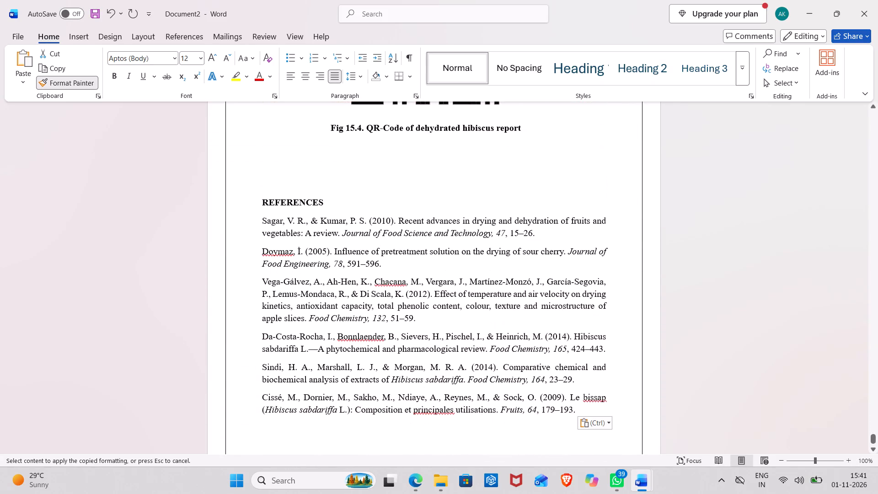
left_click_drag(262, 220, 524, 429)
scroll(524, 429, "down", 3)
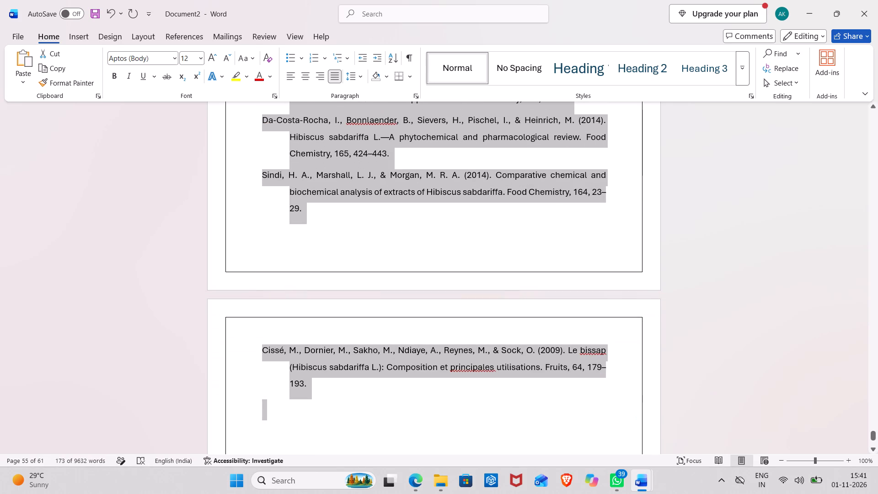
scroll(524, 429, "down", 4)
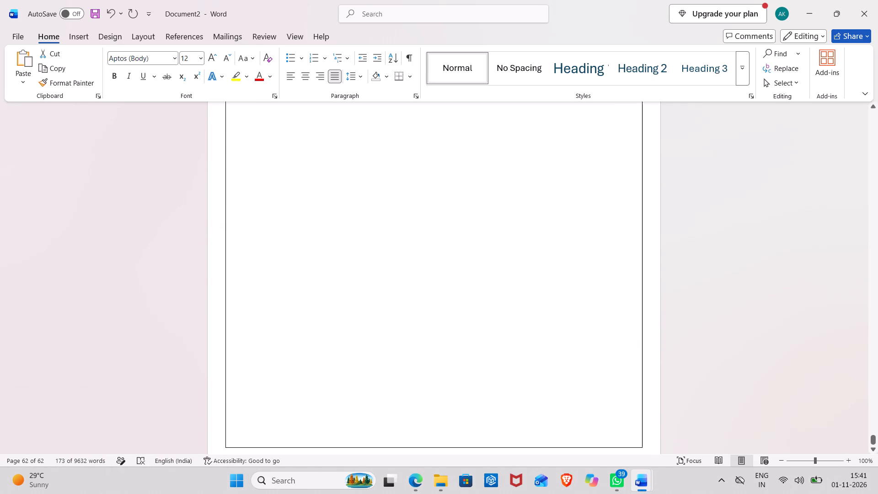
scroll(524, 429, "down", 1)
Review the compiled document backwards through the beetroot and potato powder reports to the Activity-13 title.
scroll(524, 429, "up", 10)
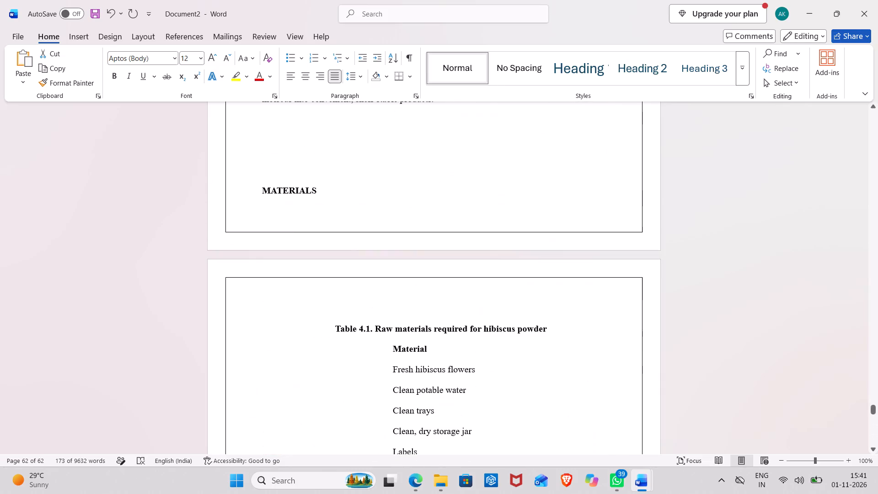
scroll(524, 429, "up", 7)
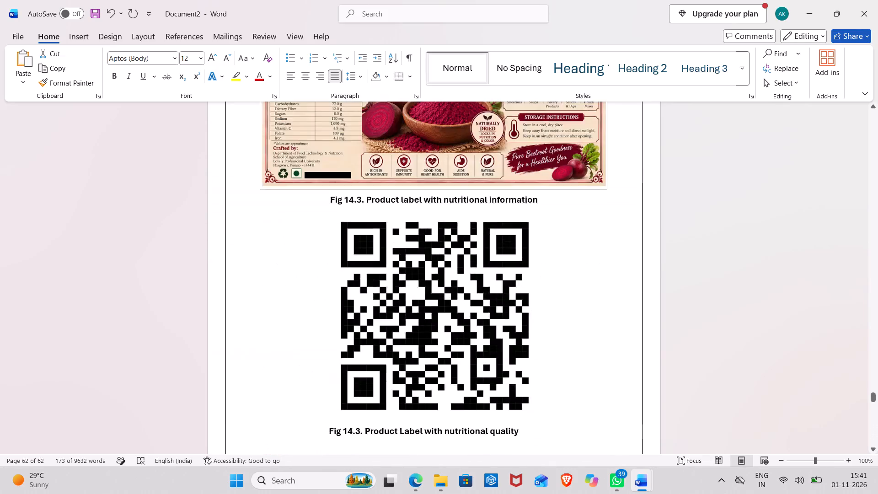
scroll(524, 429, "up", 7)
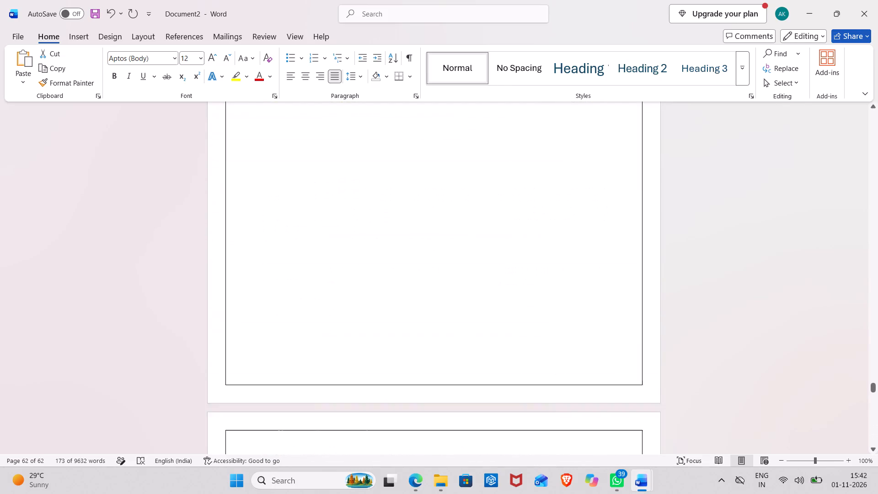
scroll(524, 429, "up", 7)
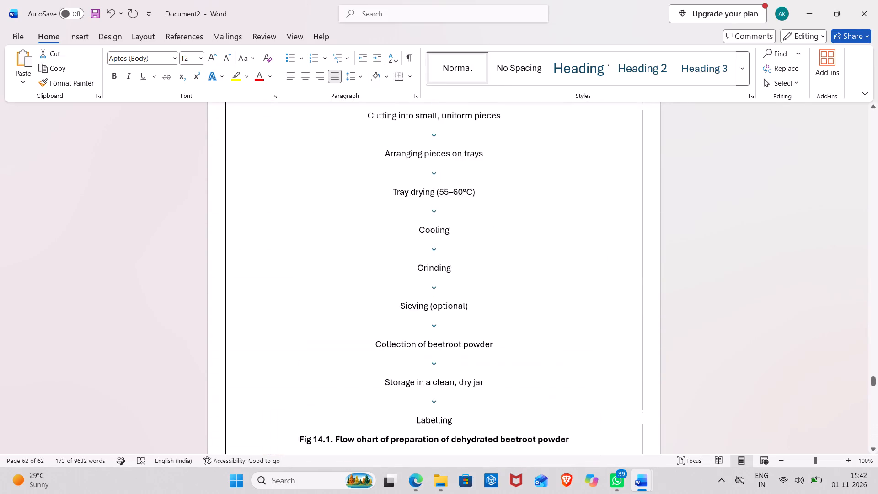
scroll(524, 429, "up", 6)
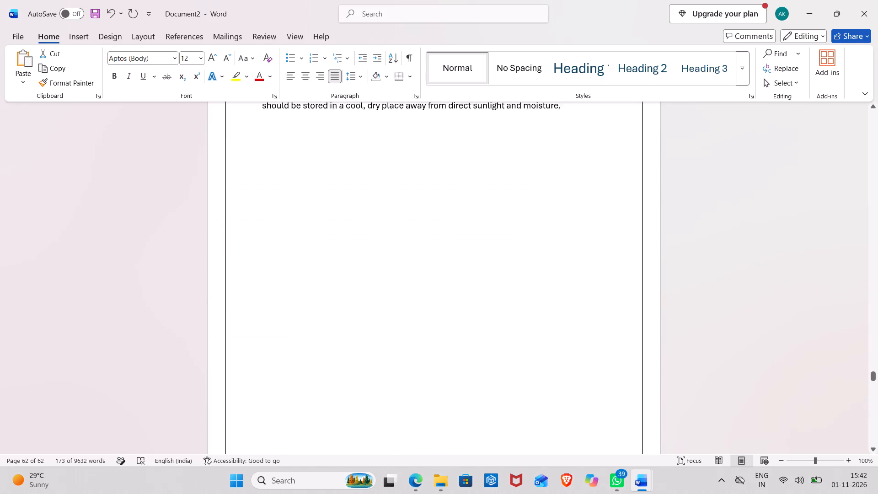
scroll(524, 429, "up", 12)
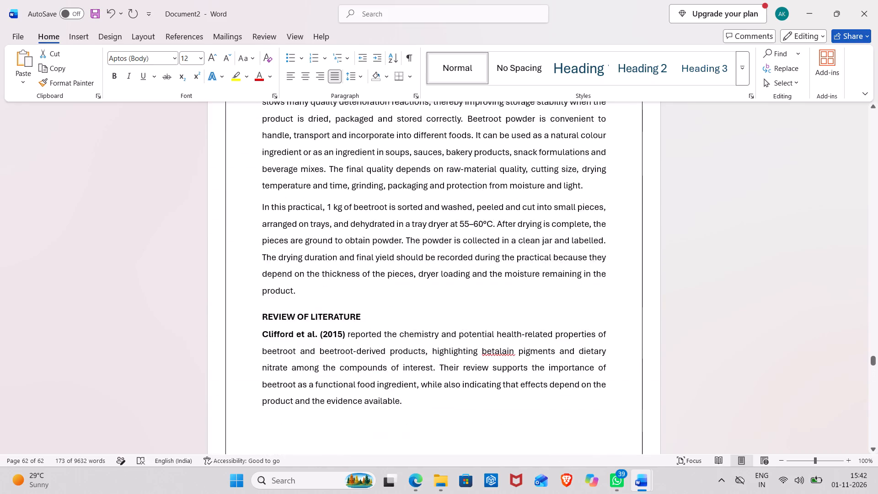
scroll(524, 429, "up", 5)
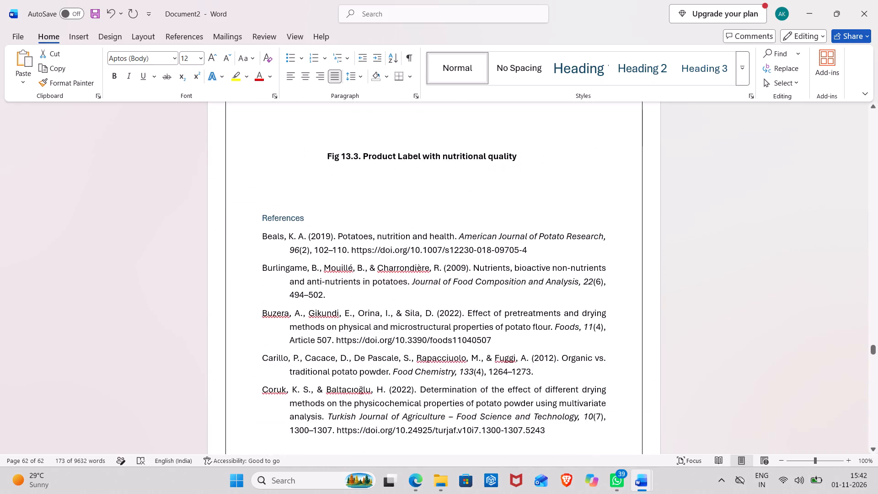
scroll(524, 429, "up", 6)
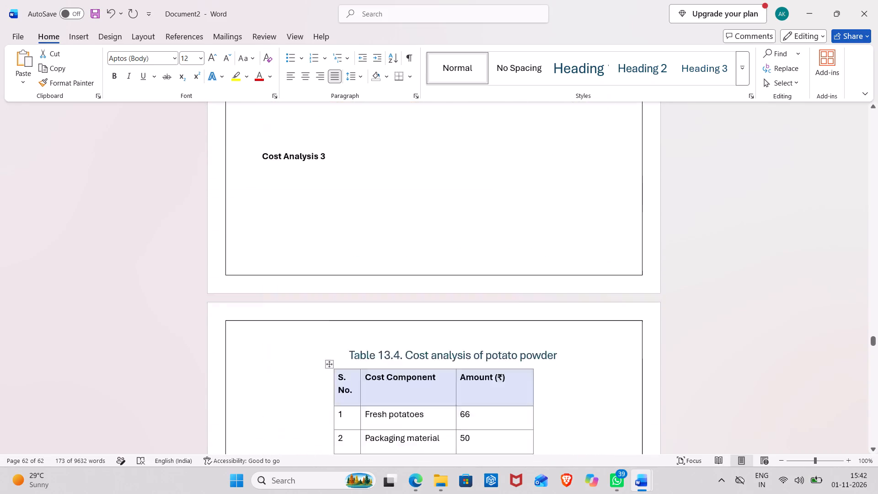
scroll(524, 429, "up", 8)
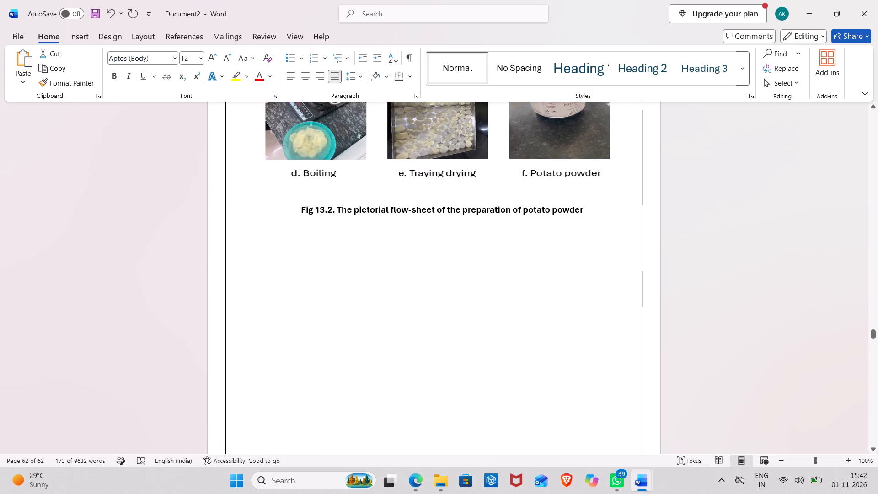
scroll(524, 429, "up", 7)
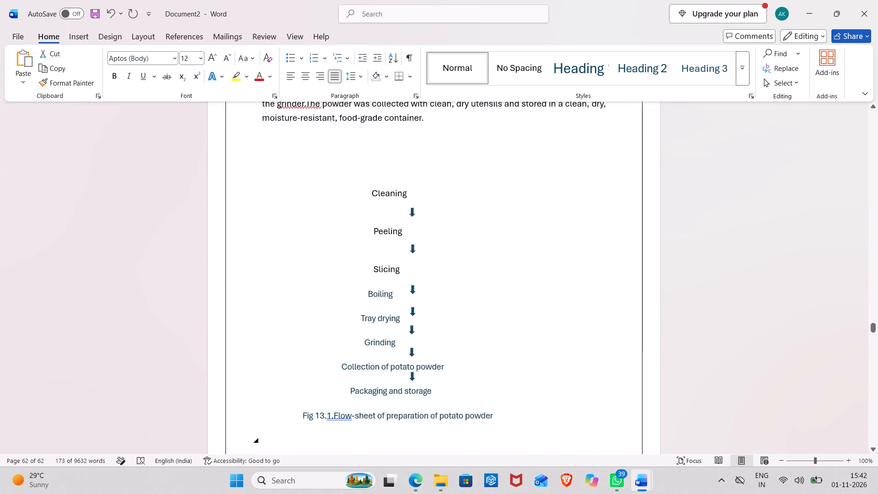
scroll(524, 429, "up", 6)
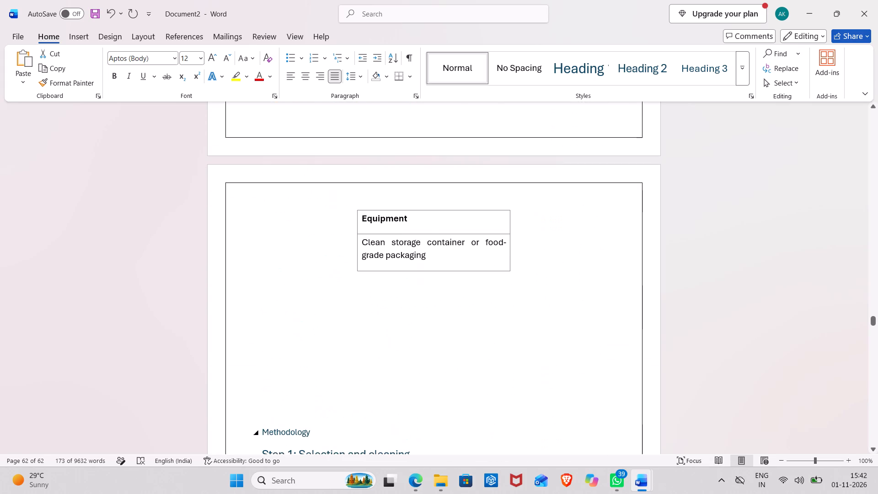
scroll(524, 429, "up", 9)
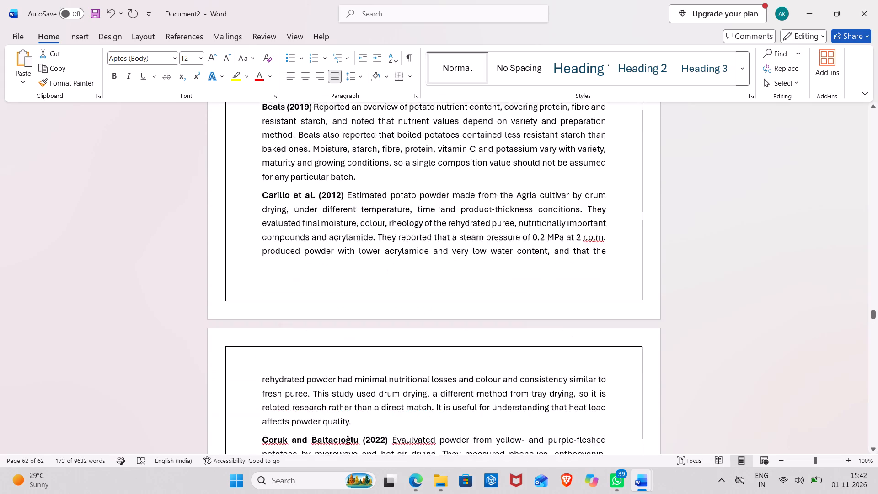
scroll(524, 429, "up", 2)
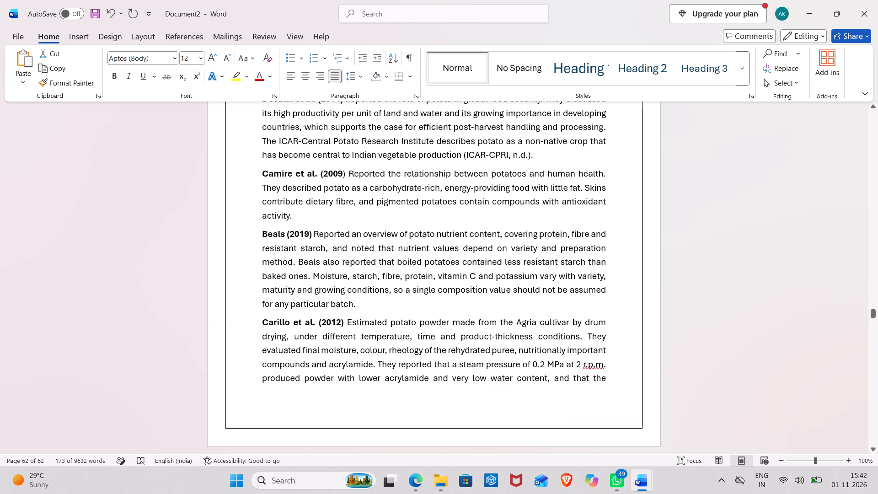
scroll(524, 429, "up", 4)
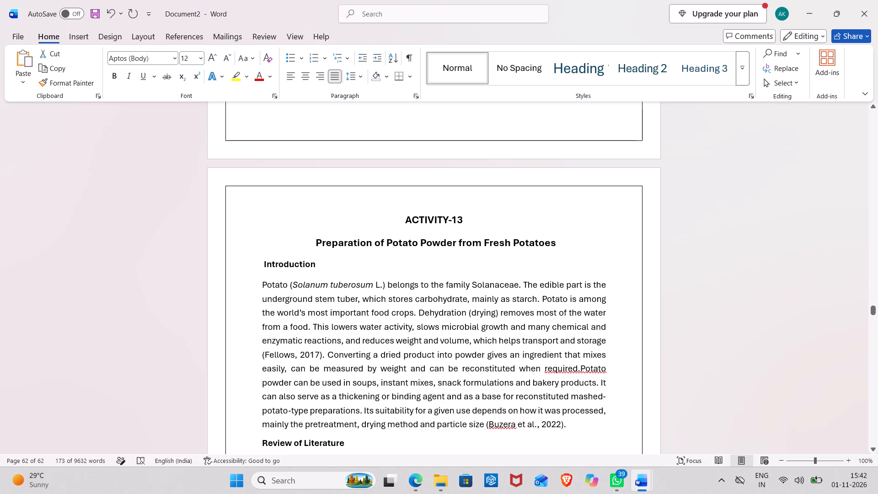
Cut the entire Activity-13 potato powder report, from its title through its references.
left_click_drag(401, 219, 496, 493)
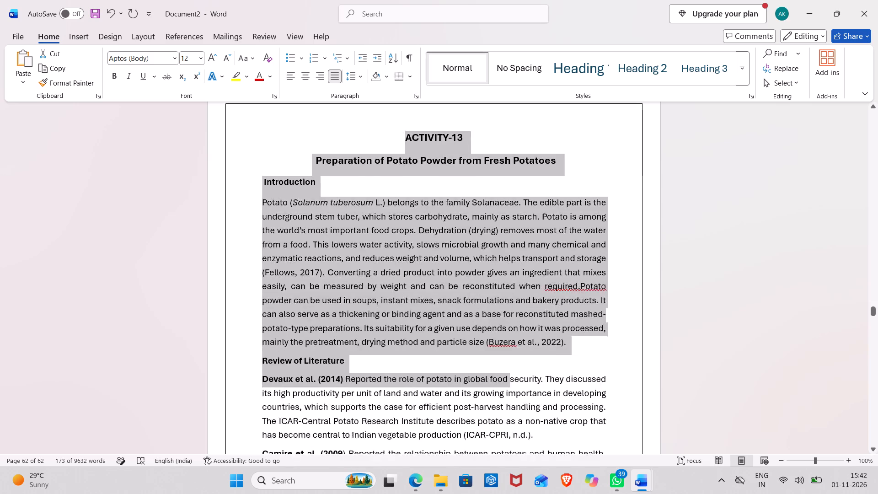
left_click_drag(496, 493, 508, 493)
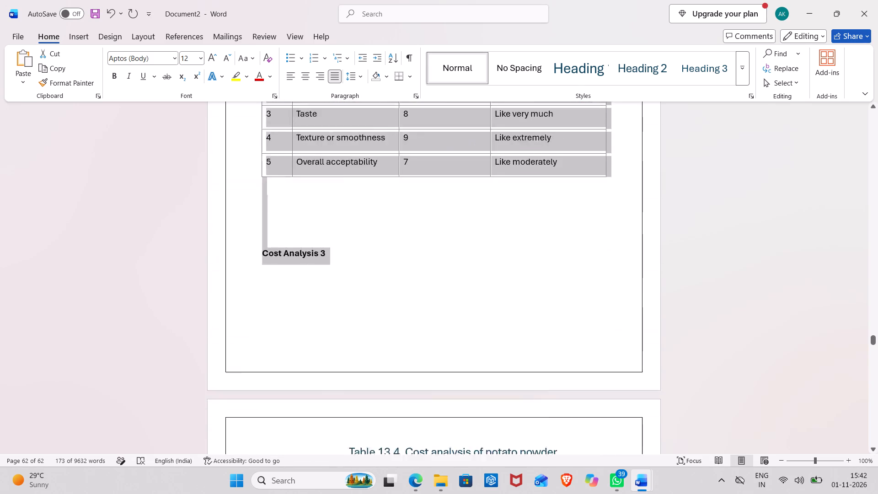
left_click_drag(508, 493, 513, 438)
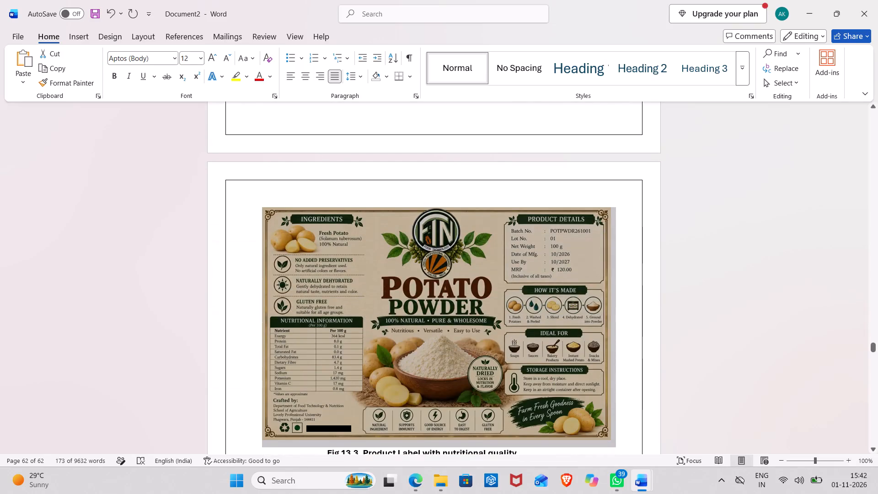
left_click_drag(513, 438, 535, 438)
key("ctrl+x")
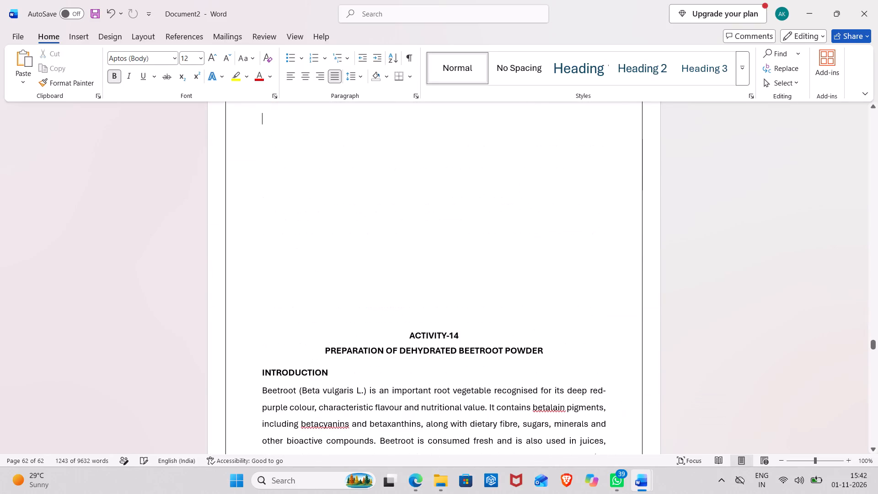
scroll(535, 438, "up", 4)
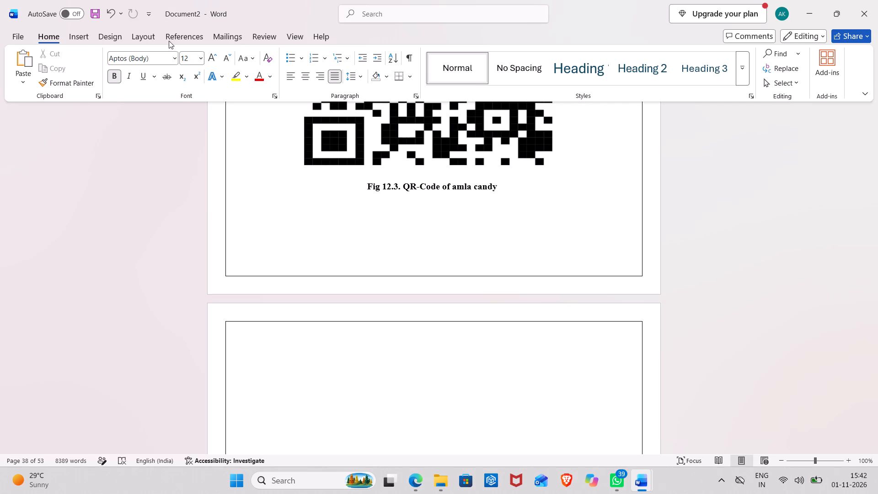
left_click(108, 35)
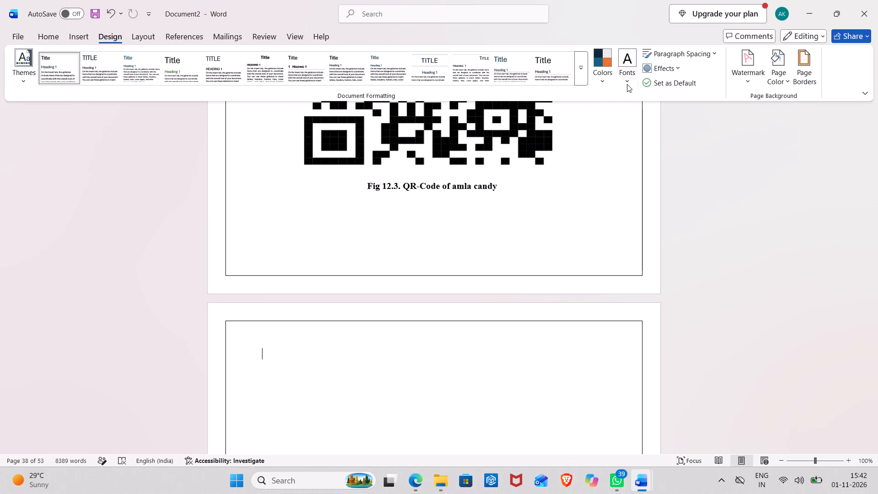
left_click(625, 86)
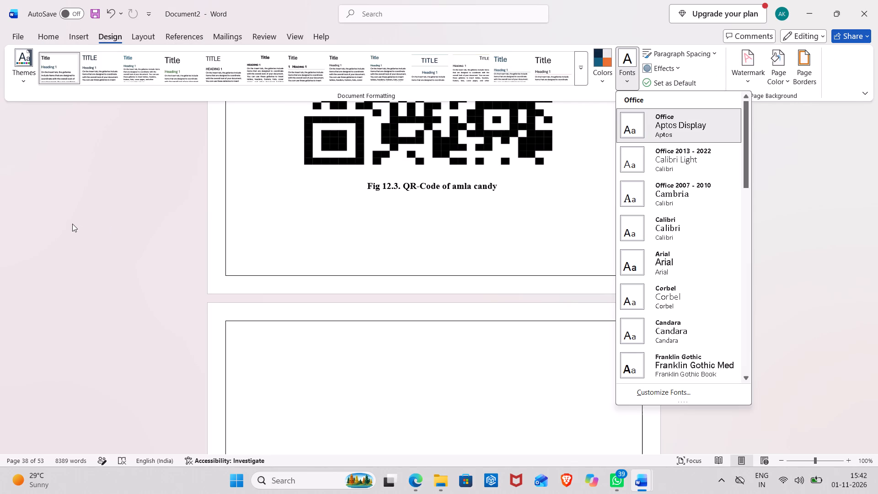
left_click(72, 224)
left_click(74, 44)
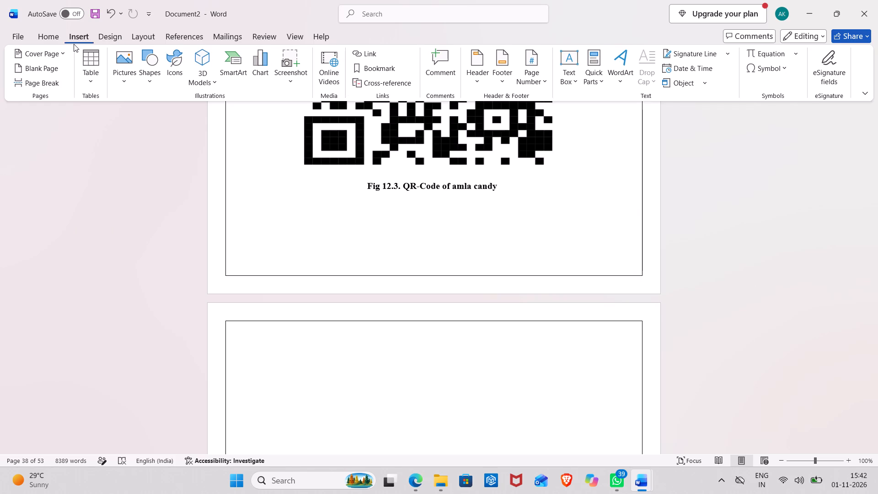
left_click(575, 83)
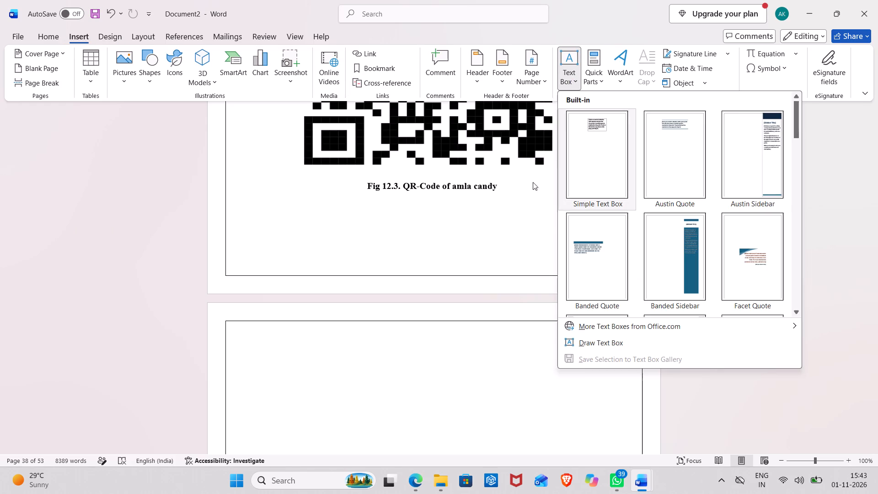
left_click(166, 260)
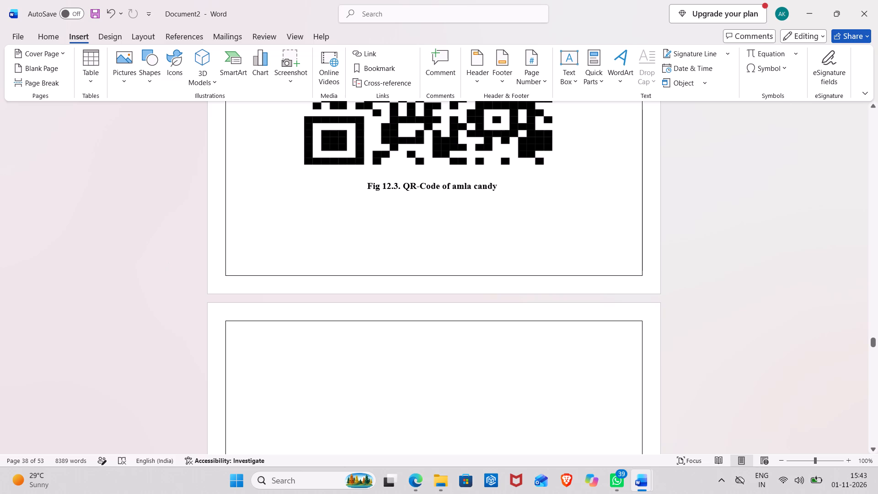
Insert the text of the Potato_Powder_Practical_Report Word file from Downloads on the blank page after the amla candy QR code.
left_click(710, 85)
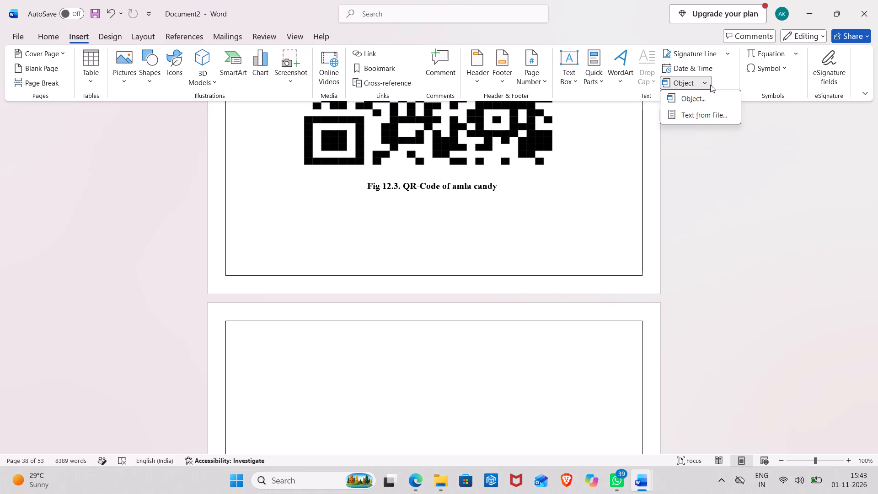
left_click(709, 116)
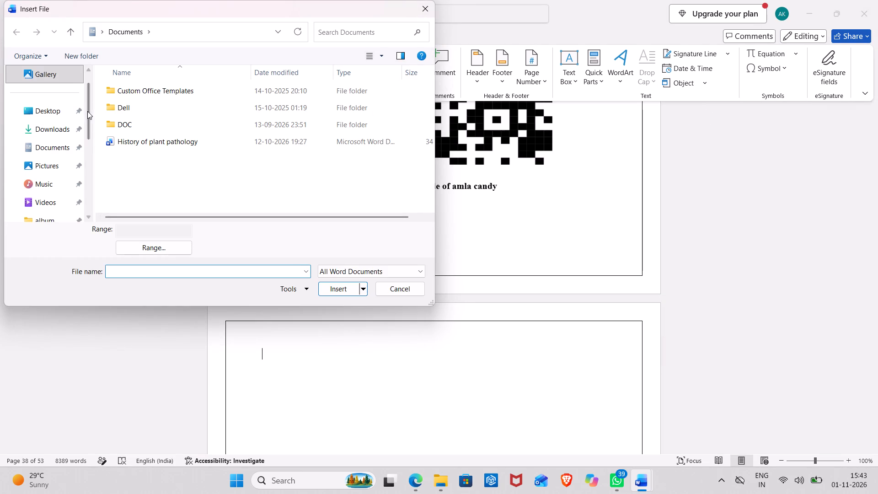
left_click(61, 127)
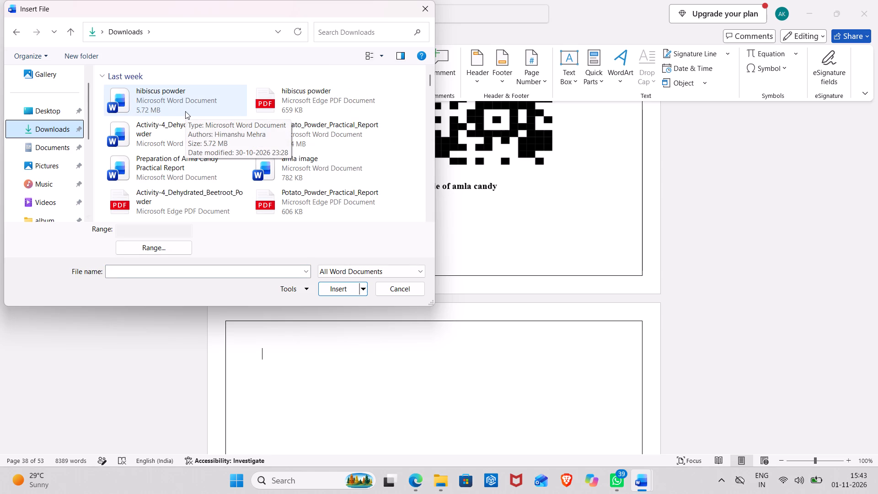
left_click(309, 132)
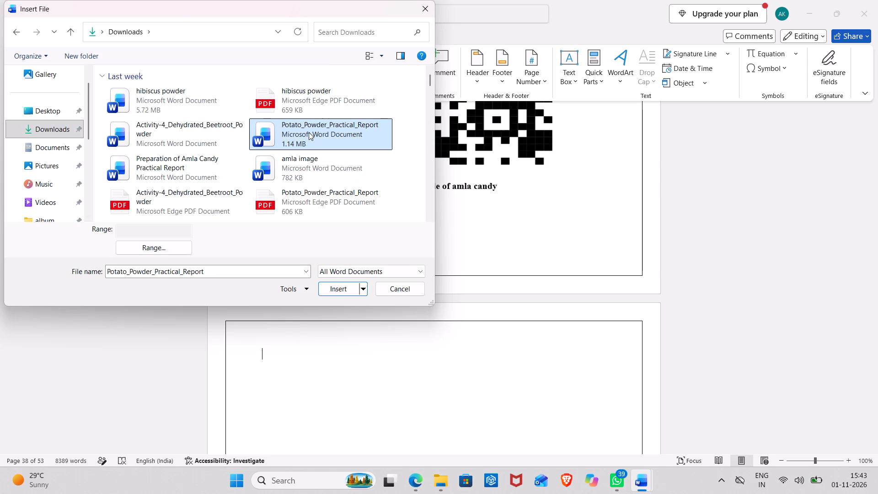
left_click(335, 290)
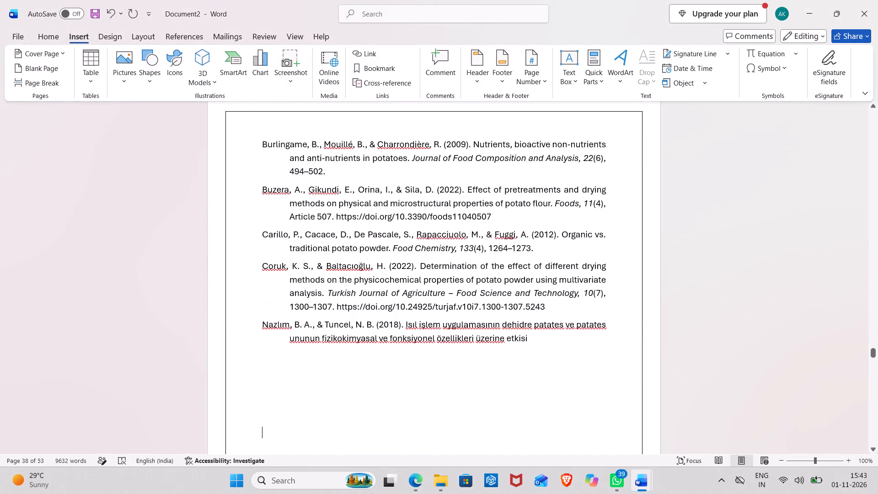
Examine the inserted potato powder report and the neighbouring beetroot, hibiscus and amla candy reports for layout and font consistency.
scroll(377, 116, "up", 6)
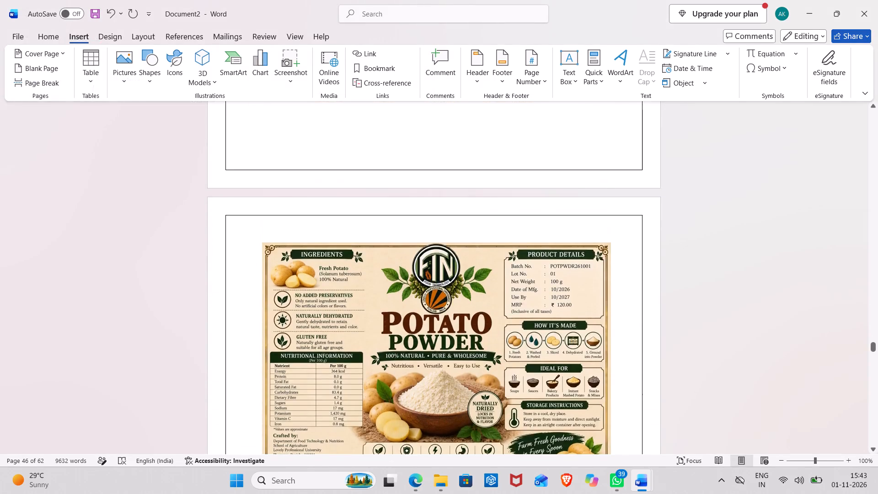
scroll(377, 116, "up", 12)
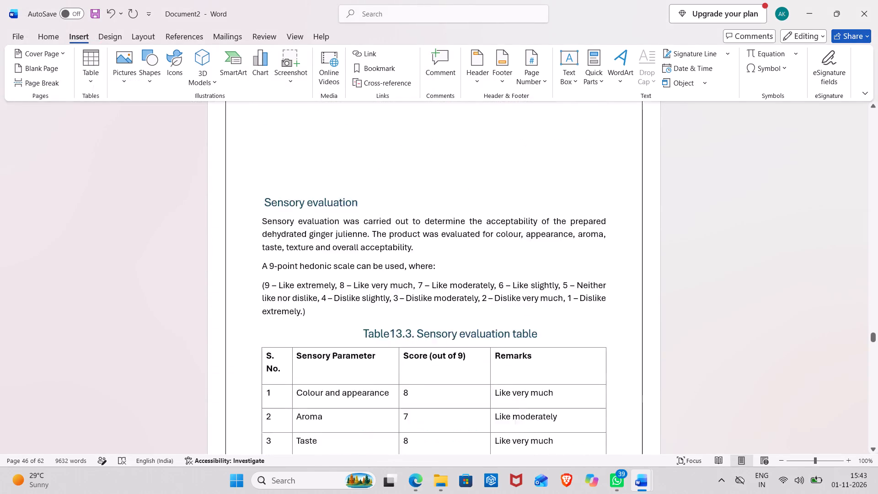
scroll(377, 116, "up", 9)
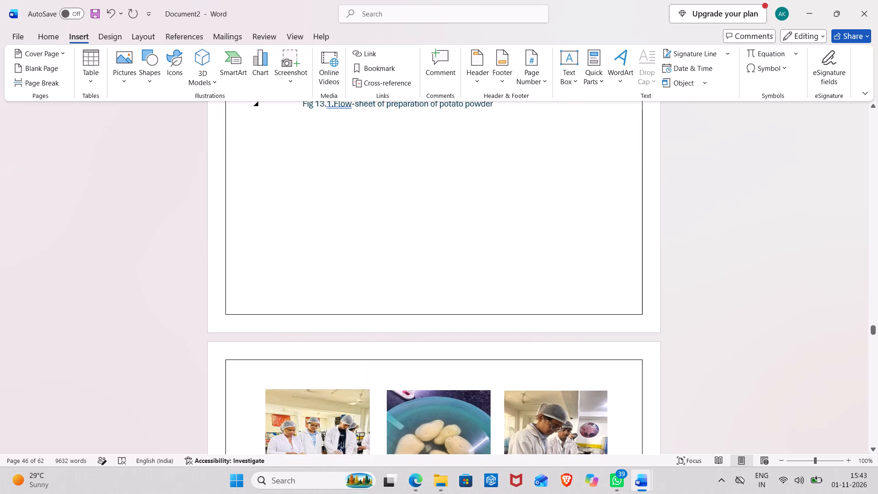
scroll(377, 116, "down", 7)
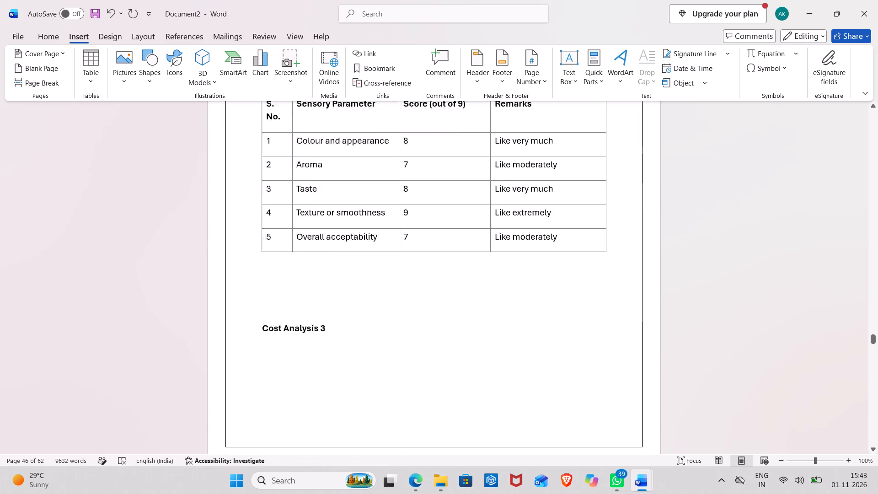
scroll(377, 116, "down", 7)
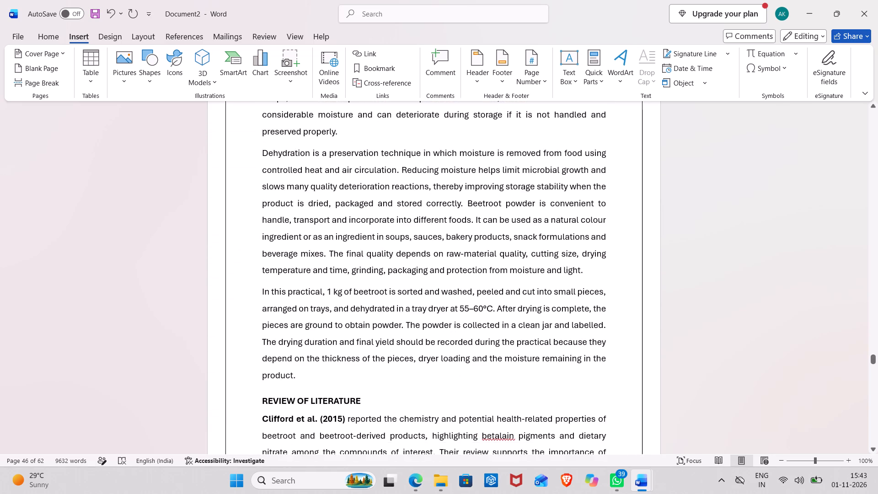
scroll(377, 116, "down", 7)
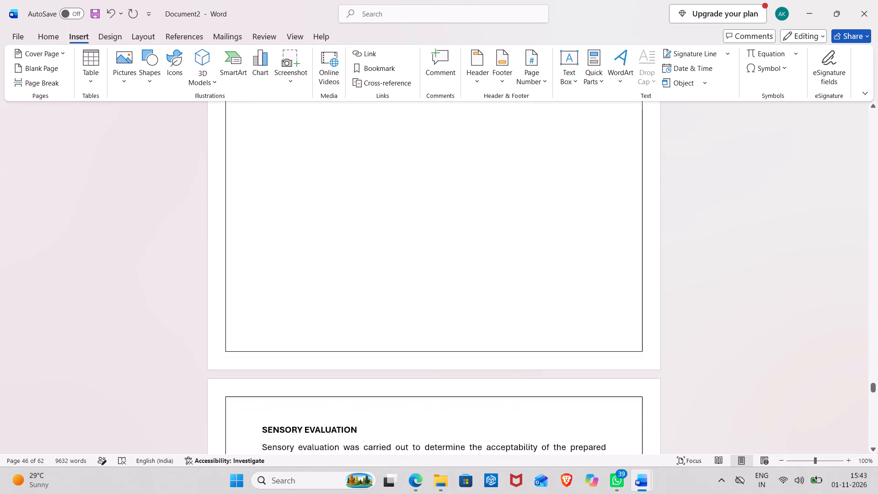
scroll(377, 116, "down", 7)
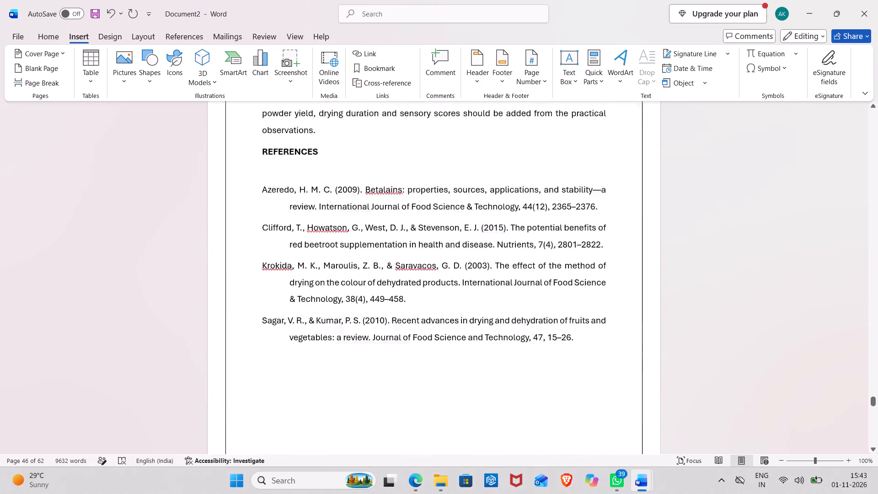
scroll(377, 116, "down", 7)
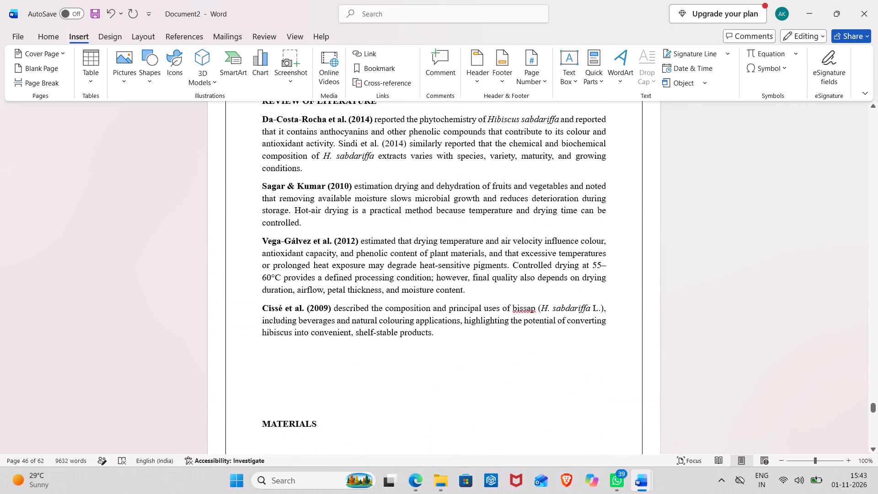
scroll(377, 116, "down", 3)
scroll(377, 116, "up", 5)
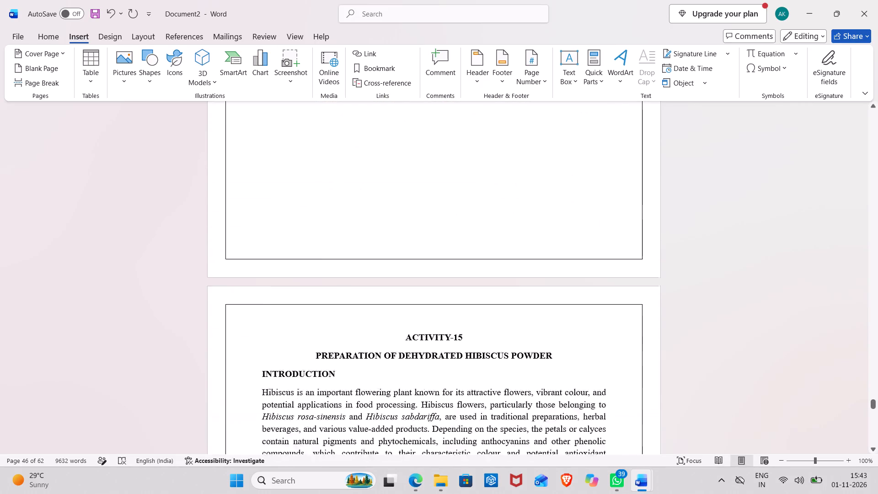
scroll(377, 116, "up", 11)
scroll(377, 116, "up", 13)
scroll(377, 116, "up", 13)
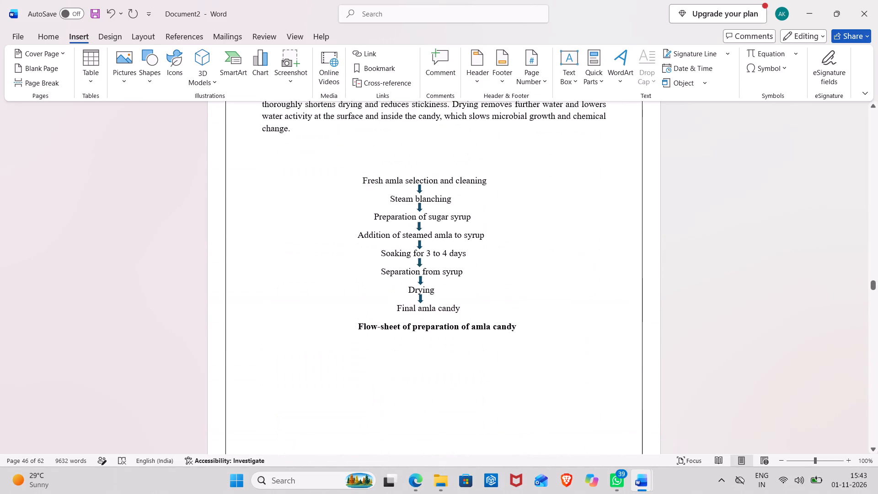
scroll(377, 116, "up", 7)
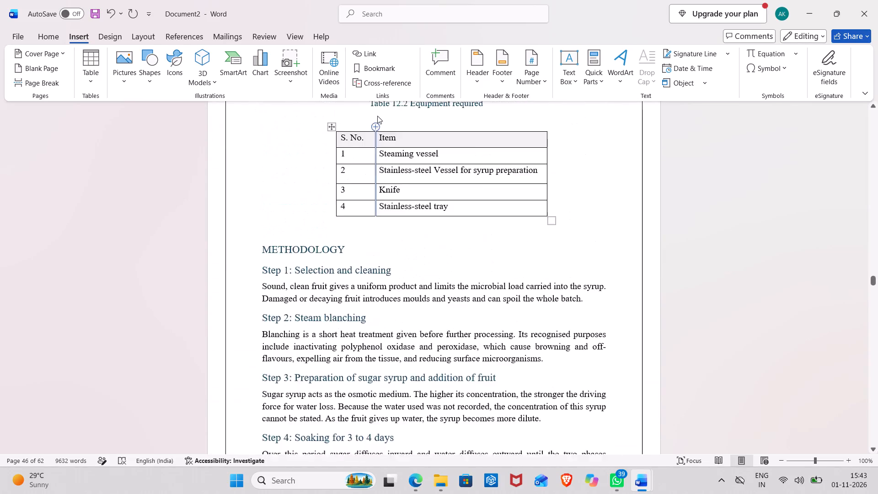
scroll(377, 116, "up", 6)
Indent the ACTIVITY-12 heading with leading spaces so it sits roughly centred above the Preparation of Amla Candy title.
scroll(377, 116, "down", 1)
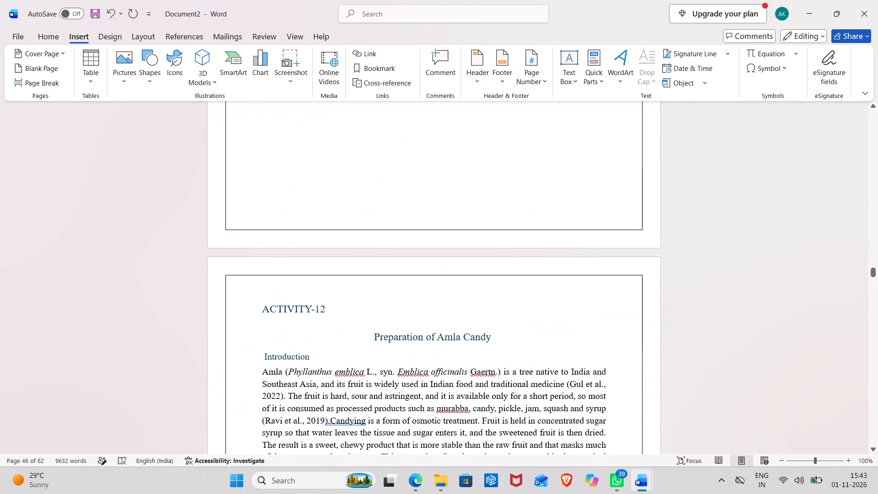
scroll(377, 116, "down", 2)
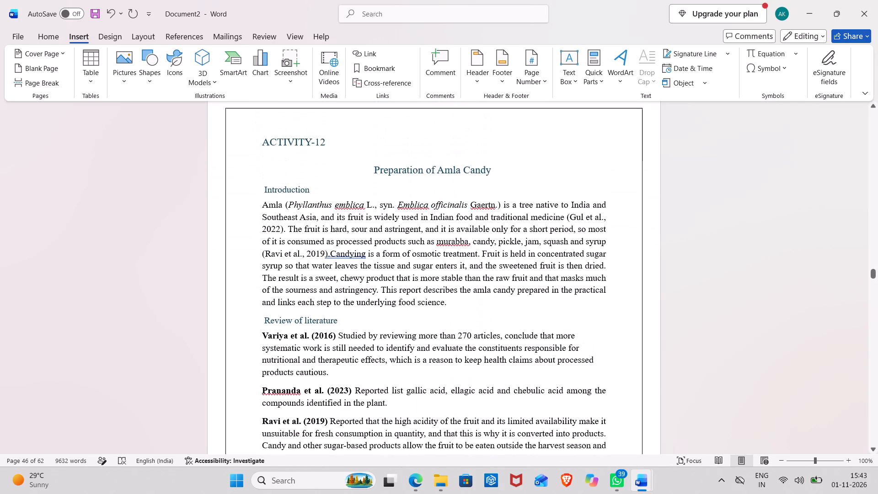
left_click(262, 143)
key("space")
key("space")
key("space")
key("space")
key("space")
key("space")
key("space")
key("space")
key("space")
key("space")
key("space")
key("space")
key("space")
key("space")
key("space")
key("space")
key("space")
key("space")
key("space")
key("space")
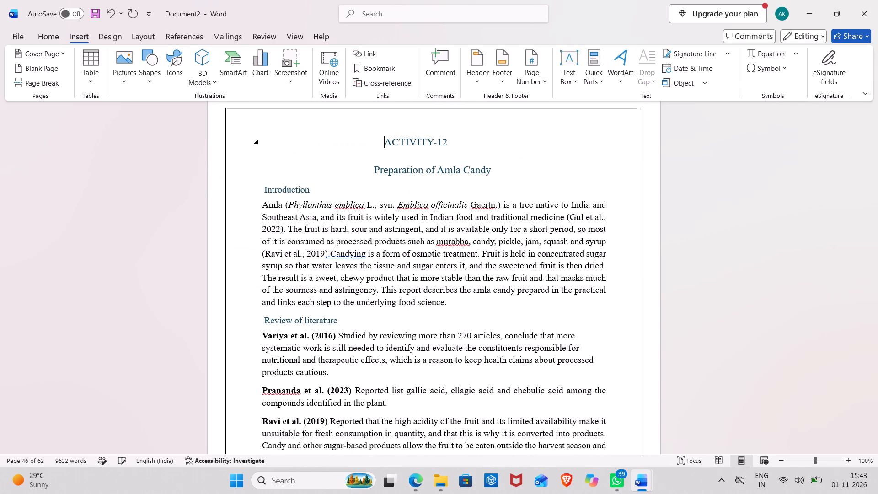
key("space")
key("space")
key("space")
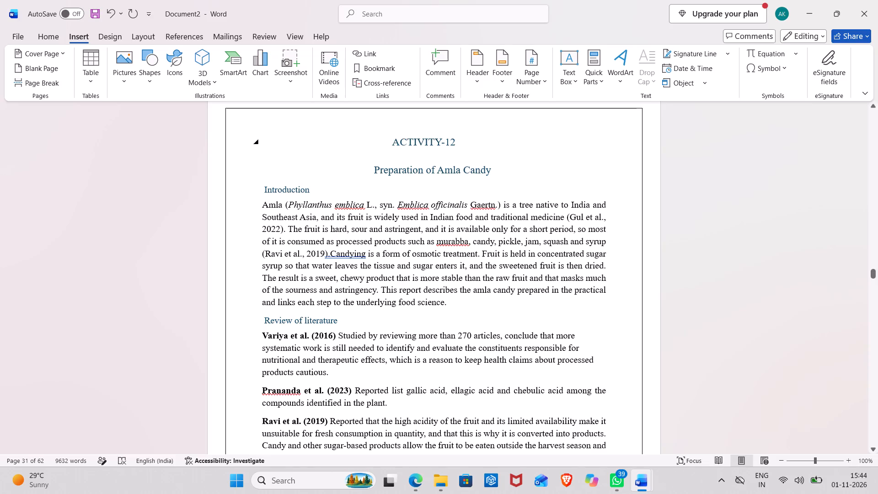
Set the font to Times New Roman for all text from the ACTIVITY-12 heading through the final hibiscus reference.
left_click_drag(391, 142, 432, 493)
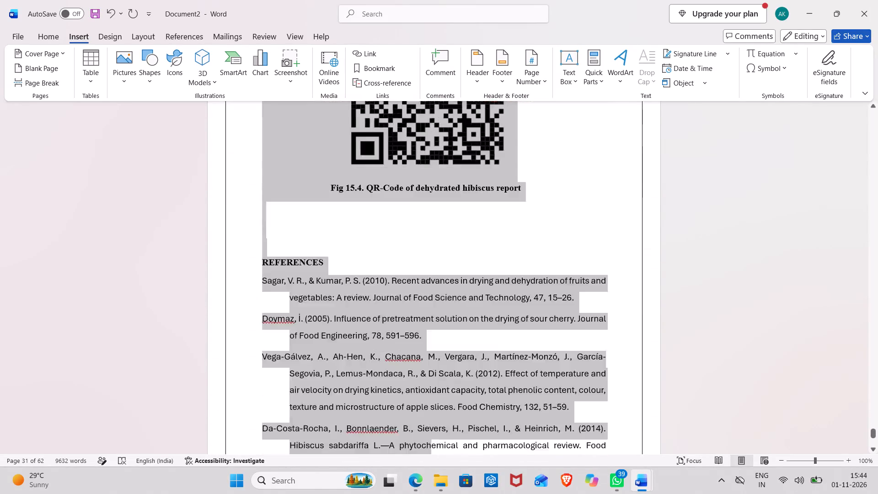
left_click_drag(432, 493, 424, 229)
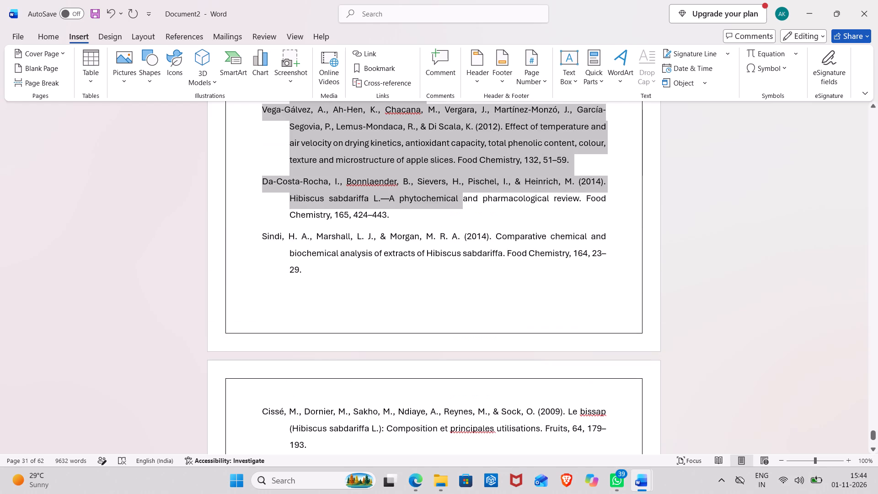
left_click_drag(424, 229, 430, 250)
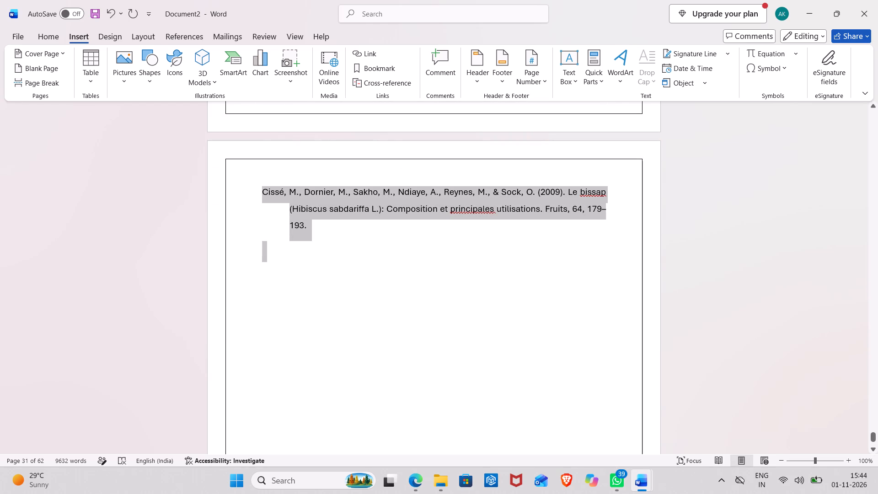
left_click_drag(430, 250, 423, 244)
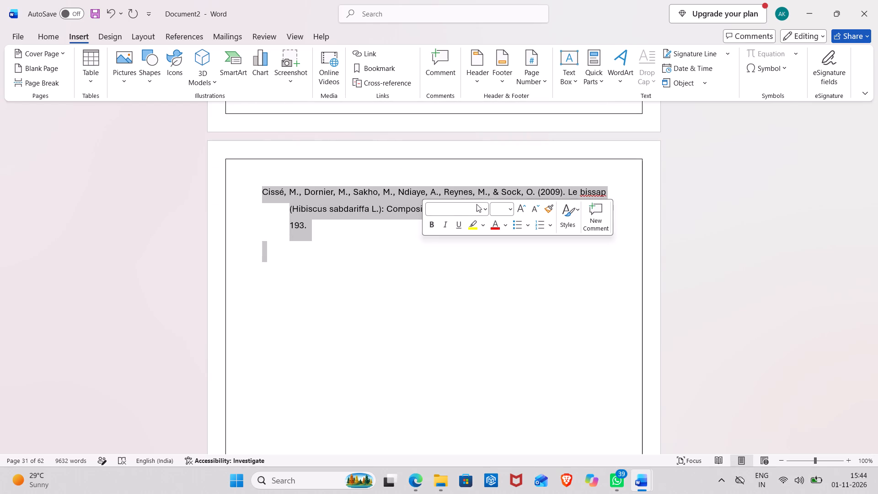
left_click(487, 206)
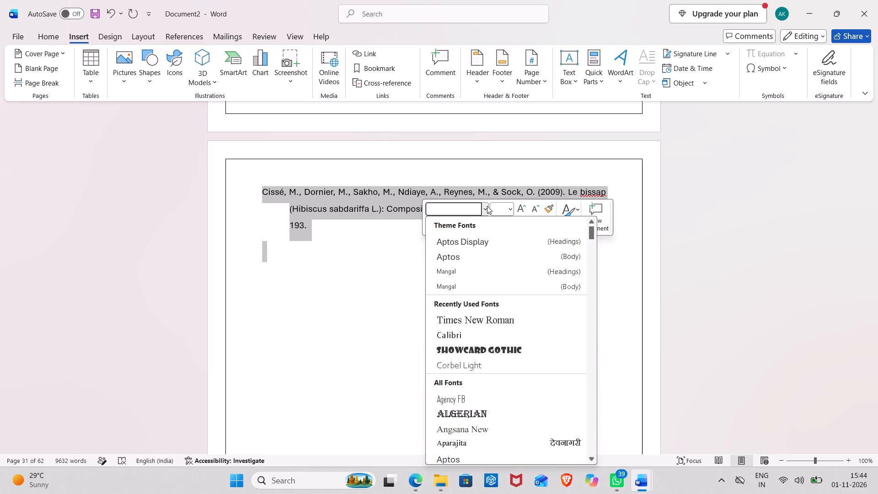
left_click(503, 326)
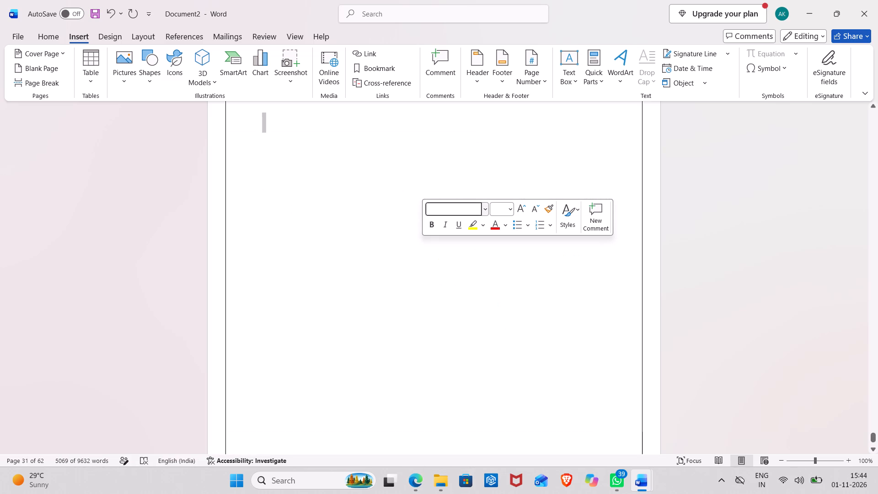
left_click(348, 361)
Review the reformatted pages backwards from the end of the hibiscus report to the beetroot references.
scroll(348, 361, "up", 4)
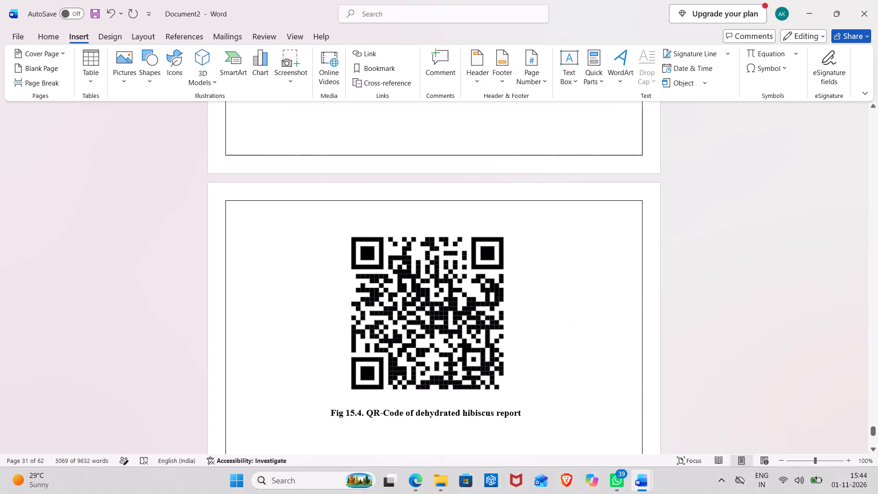
scroll(348, 361, "up", 8)
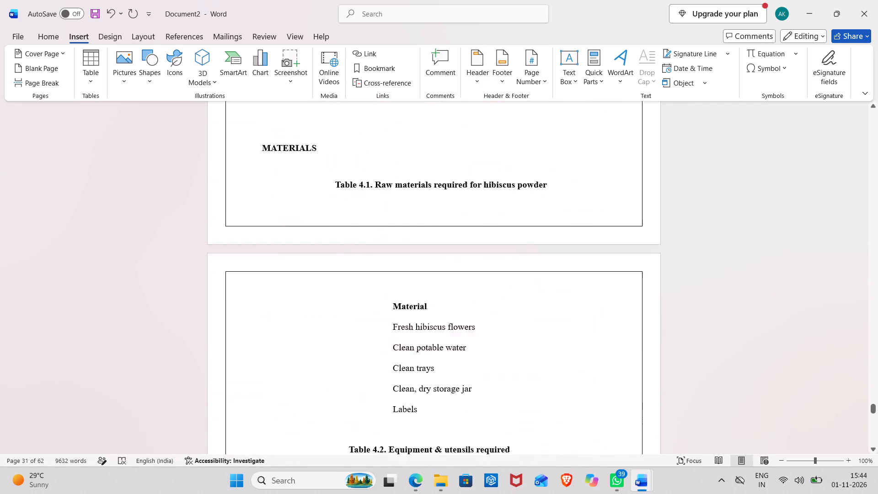
scroll(348, 361, "down", 4)
scroll(348, 361, "up", 1)
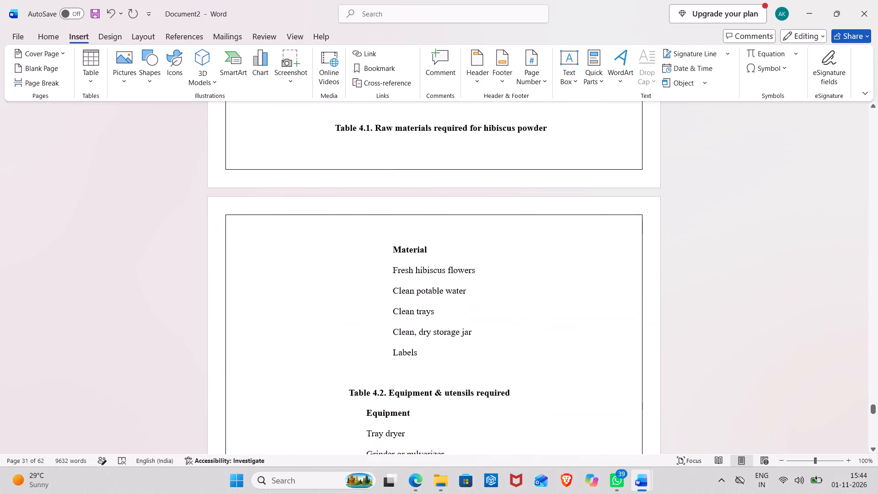
scroll(348, 361, "up", 3)
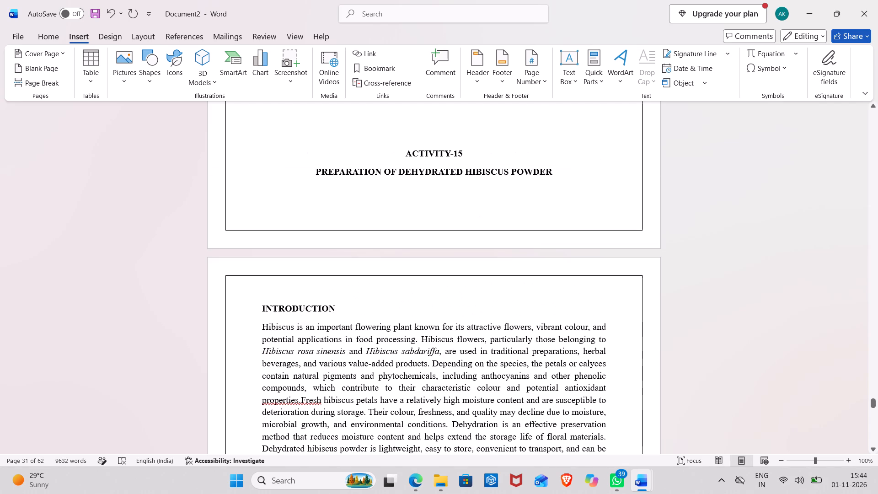
scroll(348, 361, "up", 4)
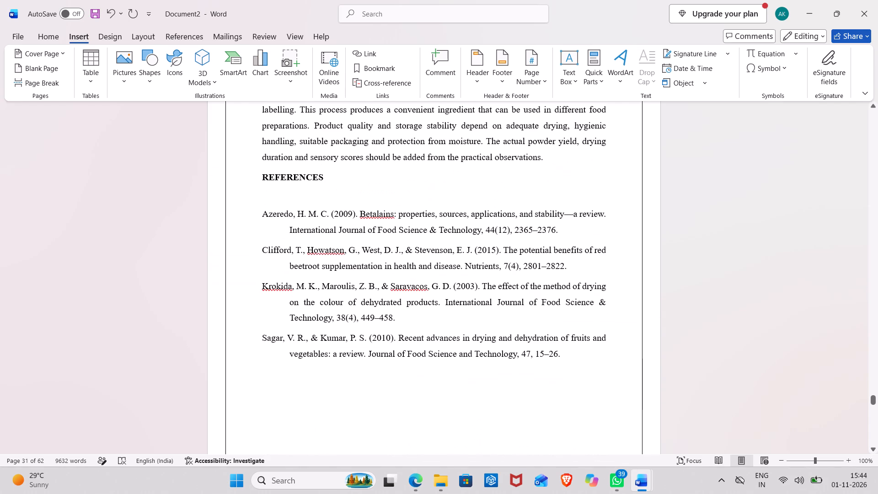
scroll(348, 361, "up", 2)
Add two blank lines before the ACTIVITY-15 heading so the hibiscus report starts on a new page.
scroll(348, 361, "down", 1)
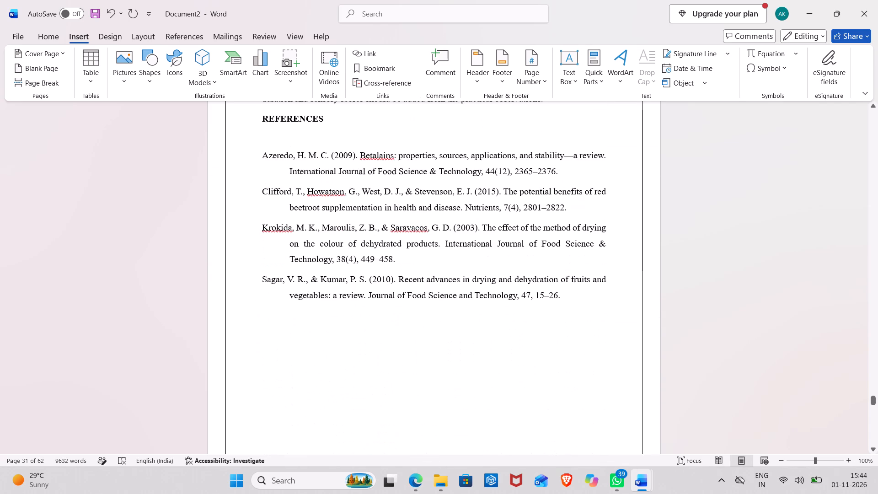
scroll(348, 361, "down", 1)
left_click(390, 402)
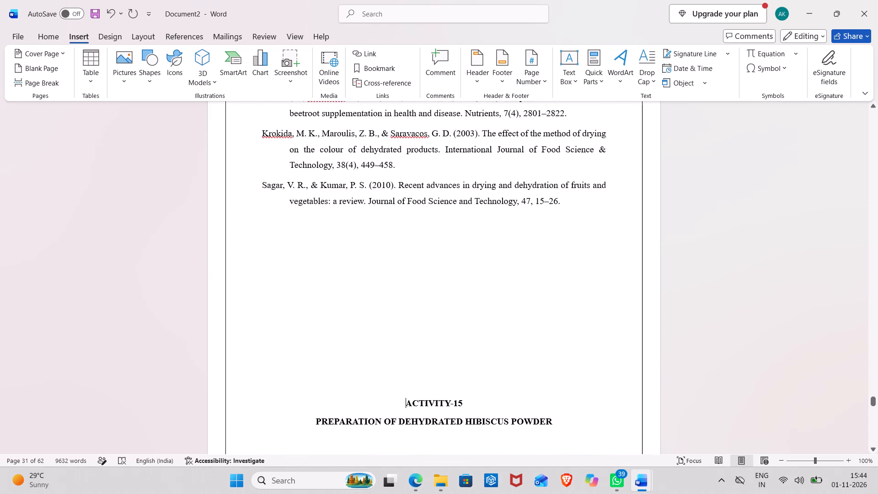
key("Return")
key("Return")
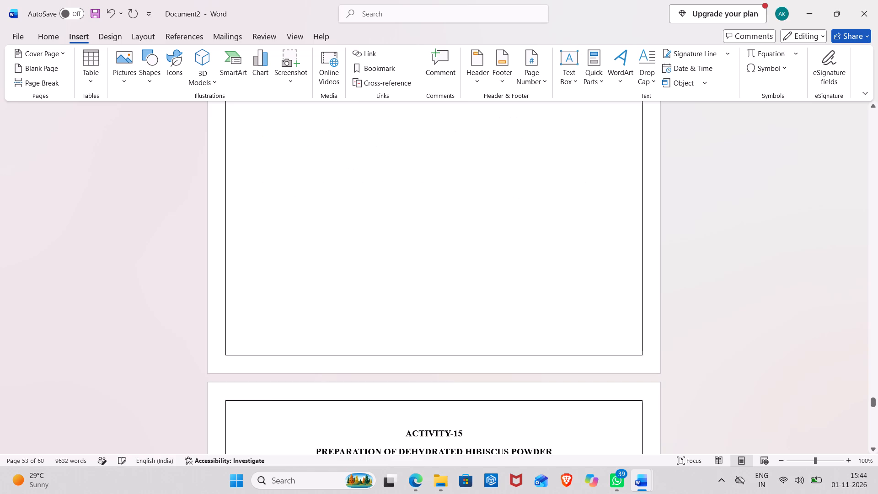
Add a blank line before the MATERIALS heading in the hibiscus report so it starts on the page with Table 4.1.
scroll(390, 402, "down", 5)
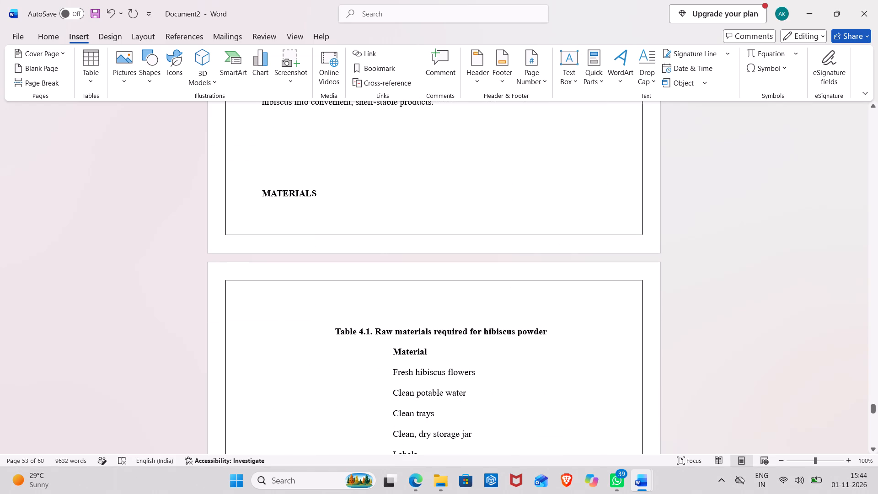
scroll(390, 402, "down", 1)
left_click(252, 188)
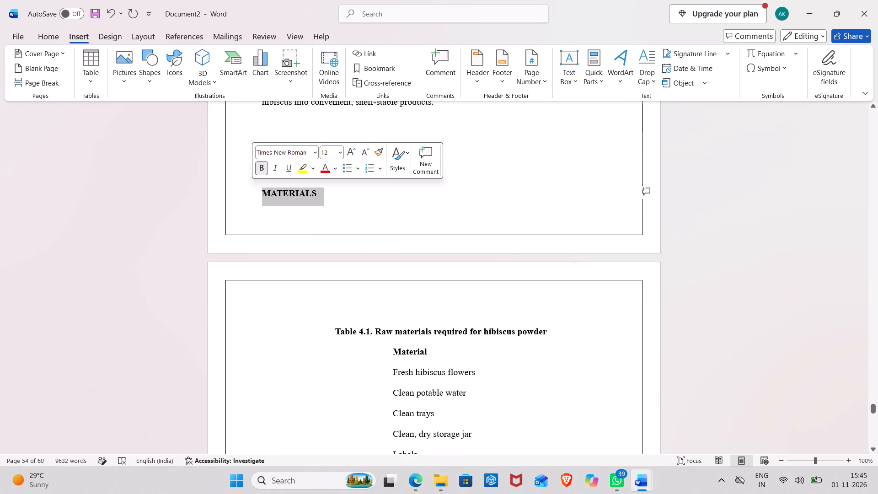
left_click(284, 236)
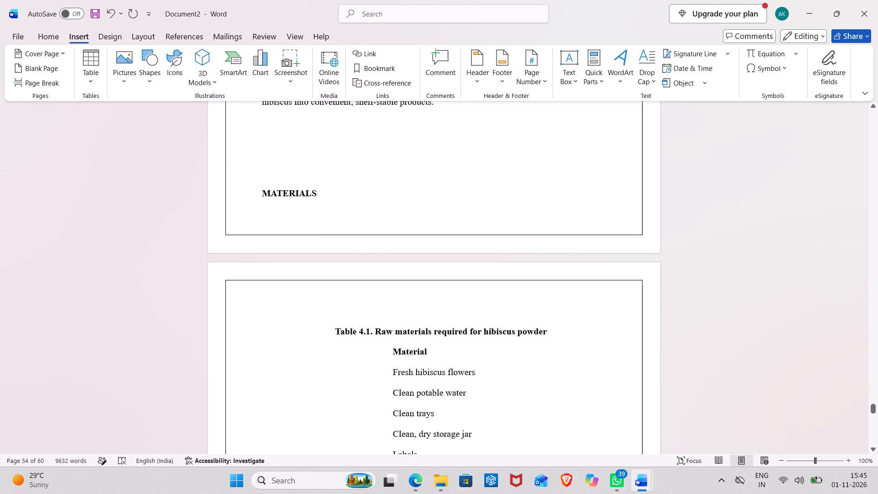
left_click(262, 193)
key("Return")
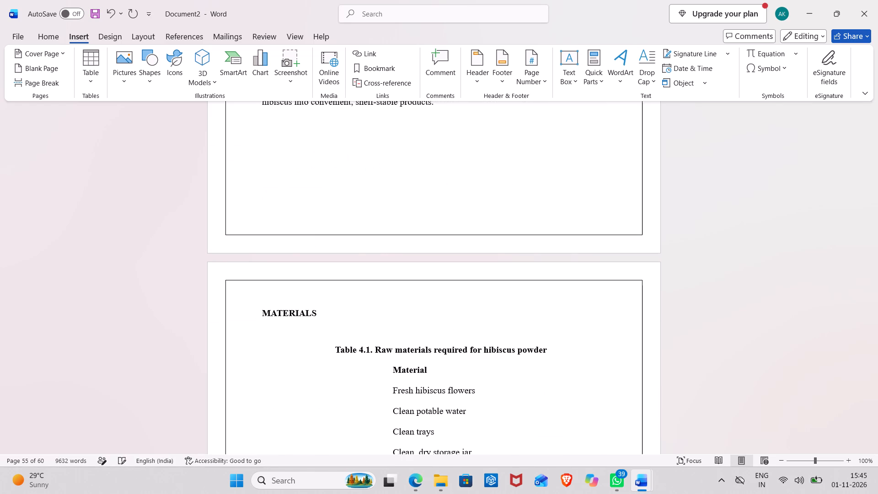
Review the rest of the hibiscus report, and look back through the beetroot report's figures and methodology steps for layout gaps.
scroll(262, 193, "down", 6)
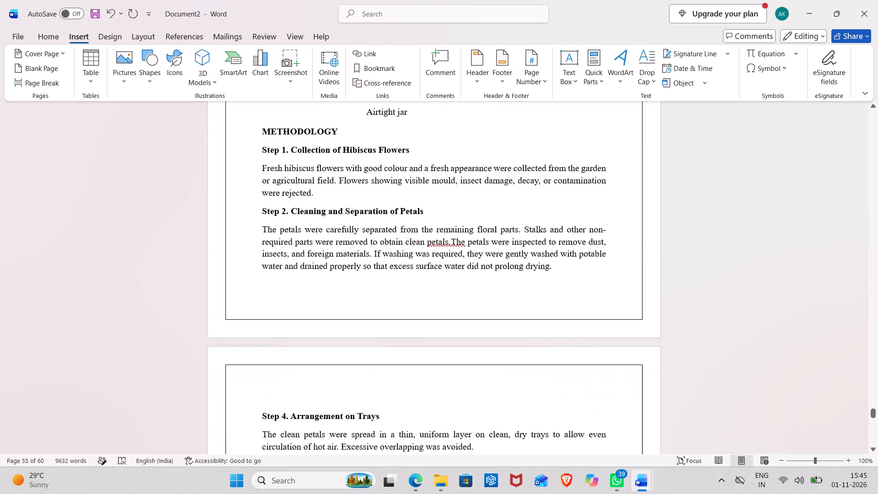
scroll(262, 193, "down", 6)
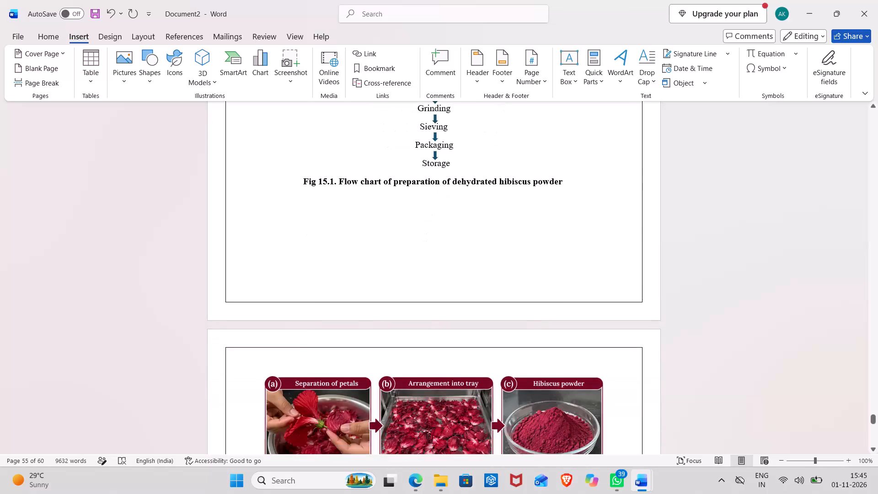
scroll(262, 193, "down", 6)
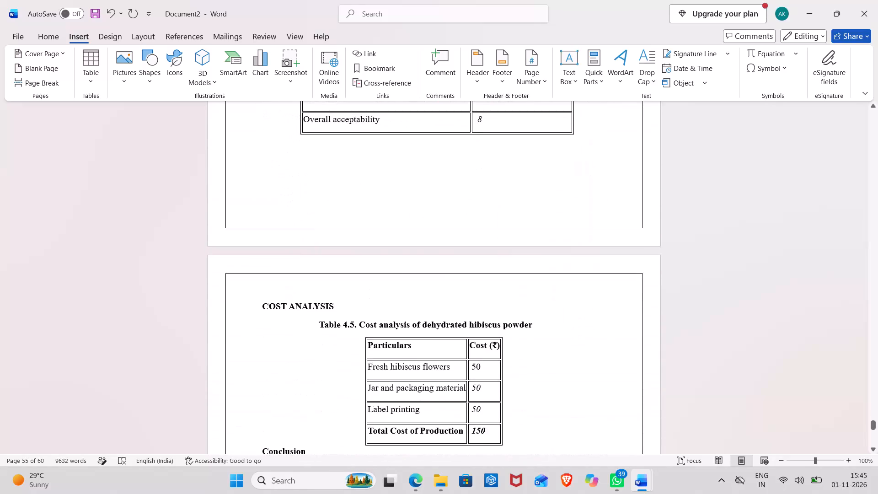
scroll(262, 193, "down", 6)
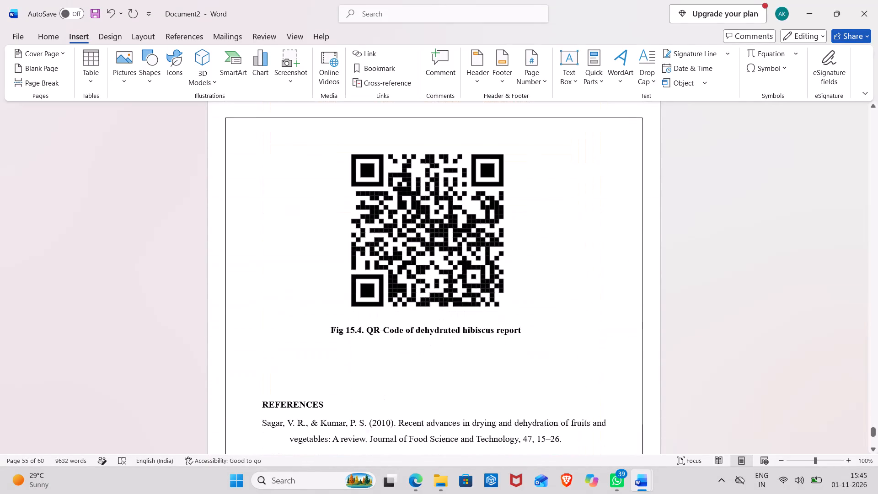
scroll(262, 193, "down", 1)
scroll(262, 193, "up", 6)
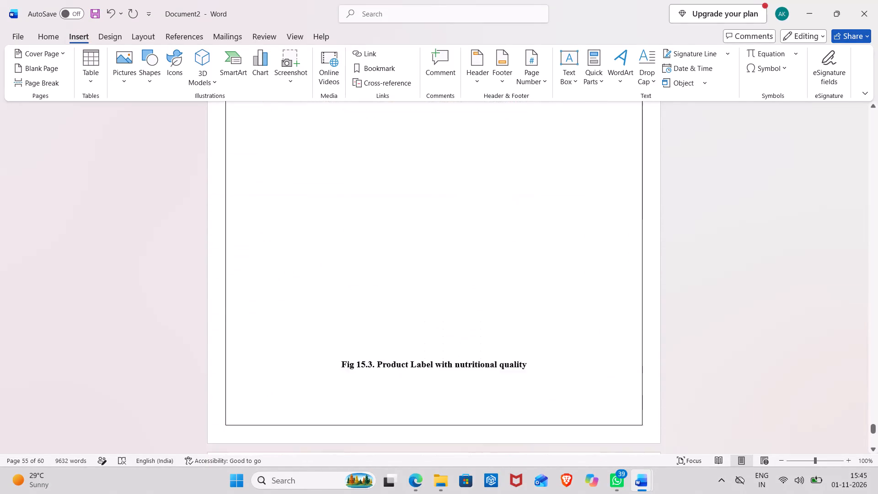
scroll(262, 193, "up", 11)
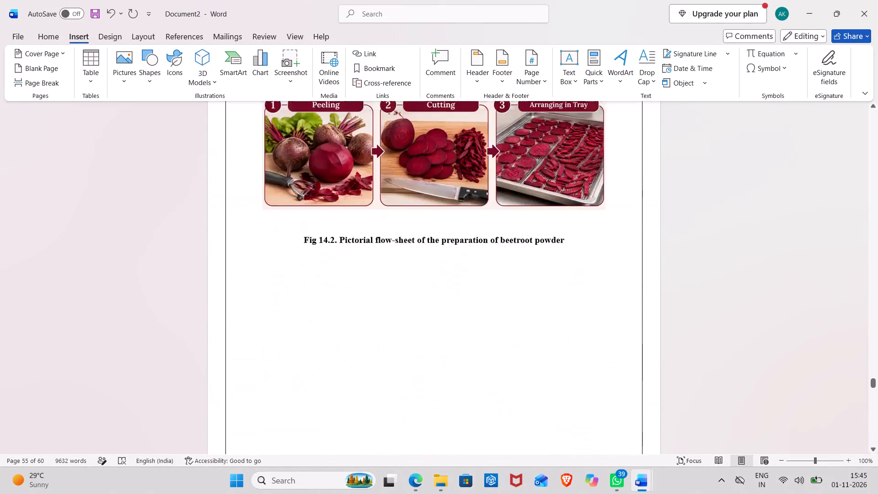
scroll(262, 193, "up", 9)
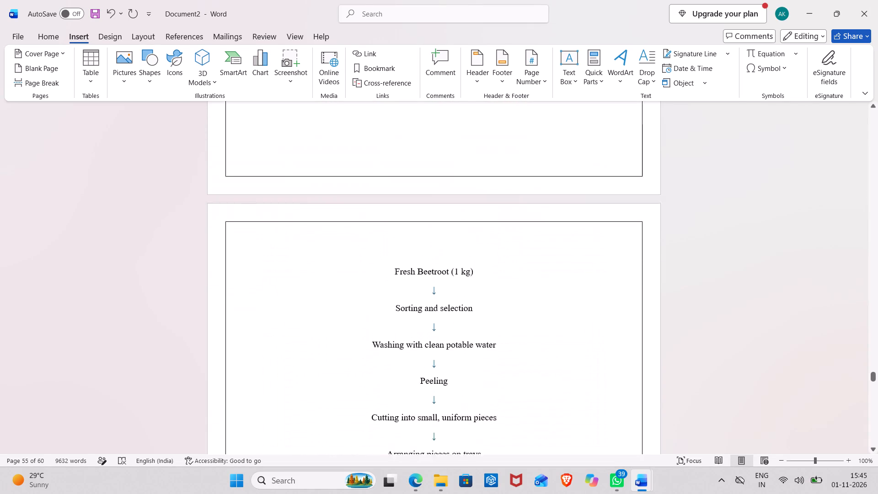
scroll(262, 193, "up", 7)
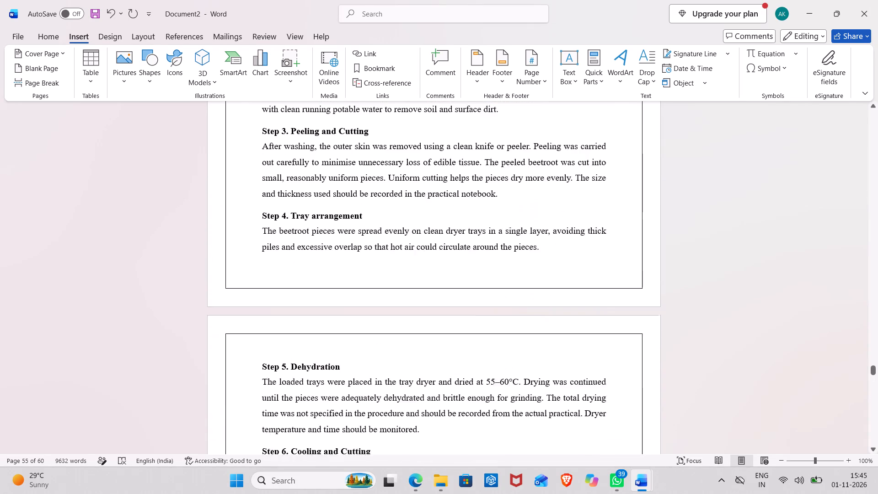
Remove the empty space before the beetroot report's SENSORY EVALUATION heading so it follows directly after the Fig 14.2 caption.
scroll(262, 193, "down", 7)
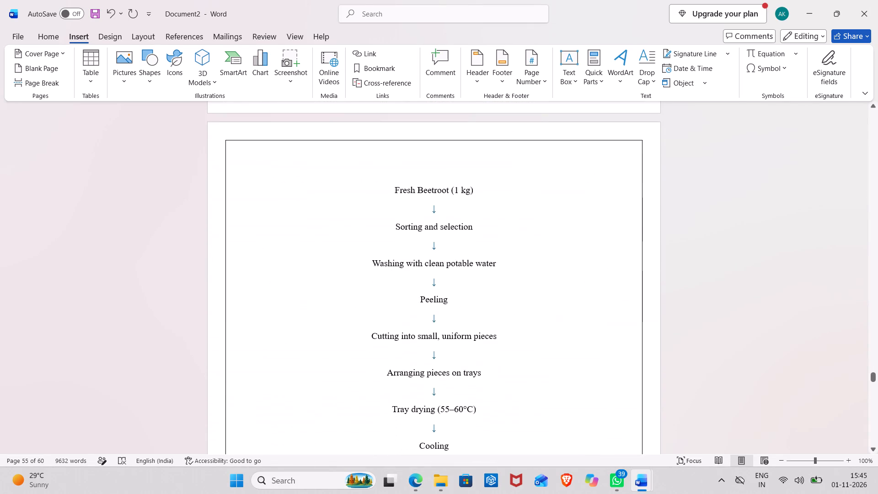
scroll(262, 193, "down", 8)
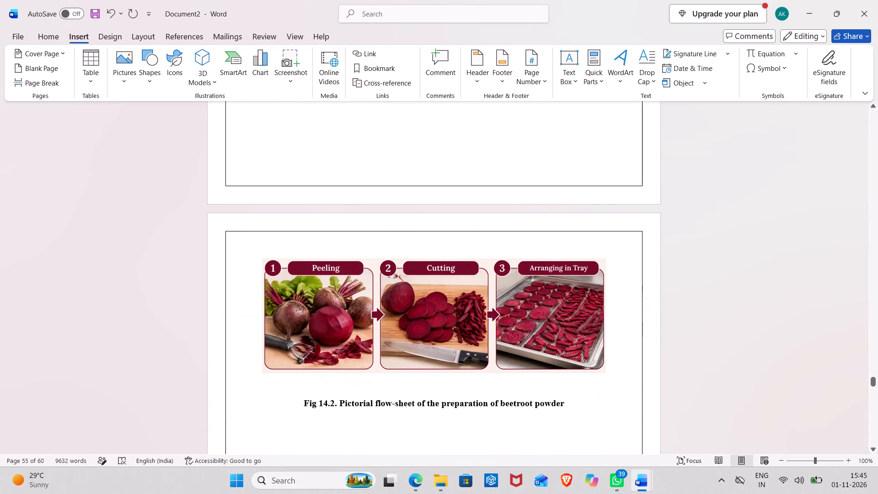
scroll(262, 193, "down", 3)
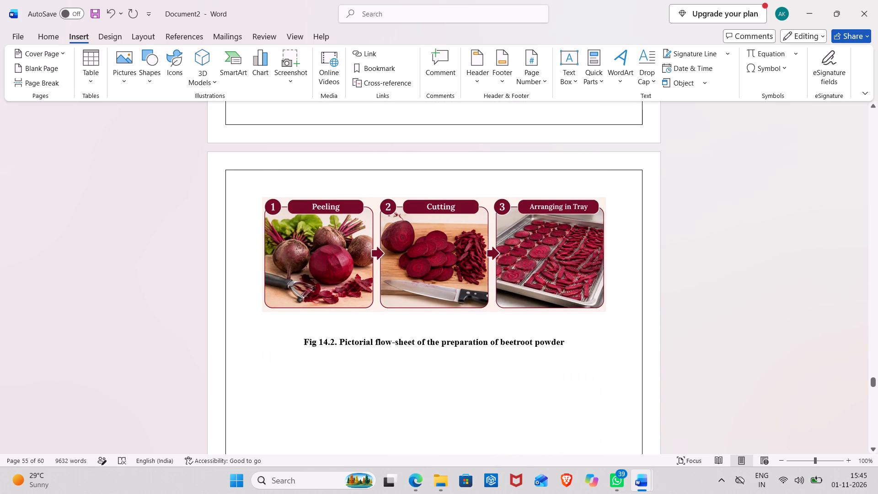
scroll(262, 193, "down", 3)
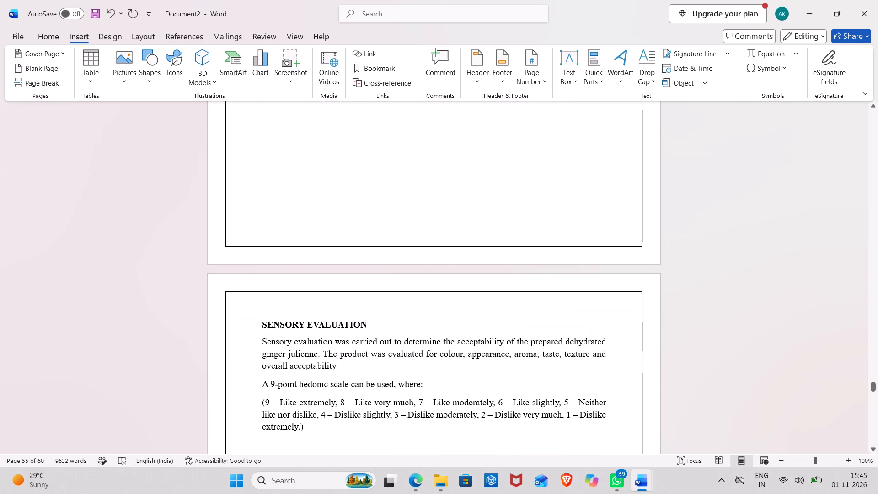
left_click(256, 322)
key("BackSpace")
key("BackSpace")
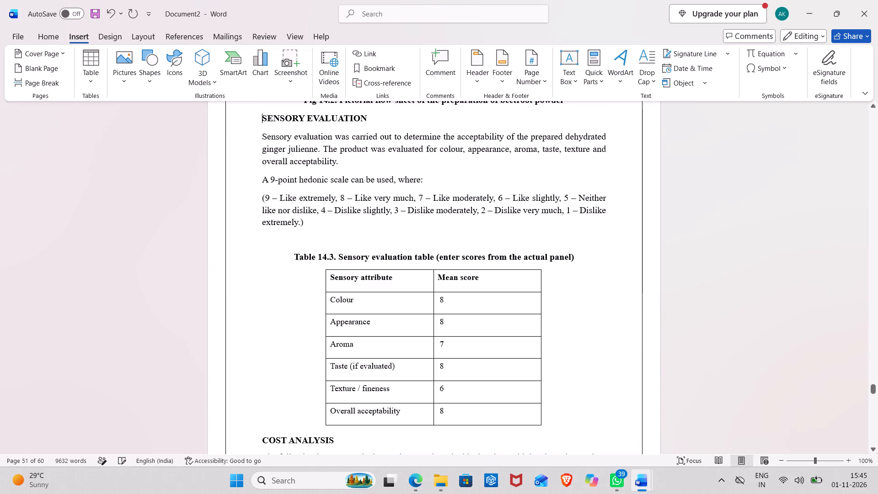
Move the beetroot report's QR code from above the CONCLUSION to a new space-indented line below the last beetroot reference.
scroll(256, 322, "down", 2)
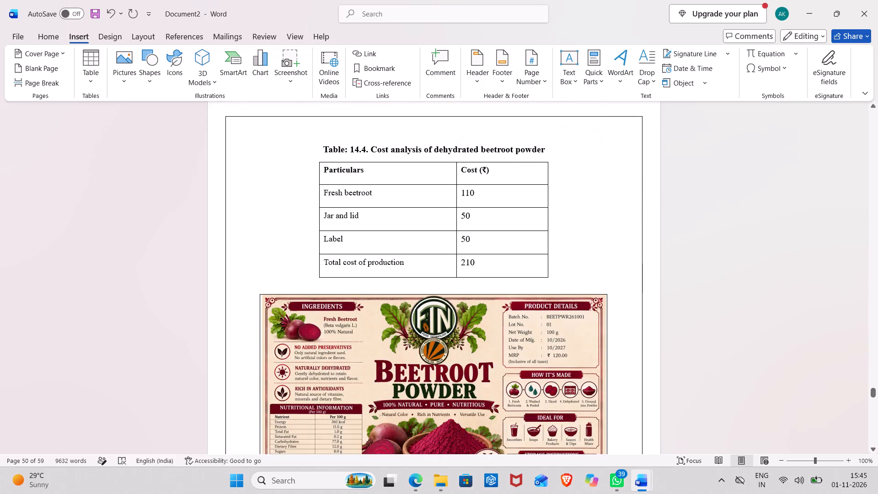
scroll(256, 322, "down", 6)
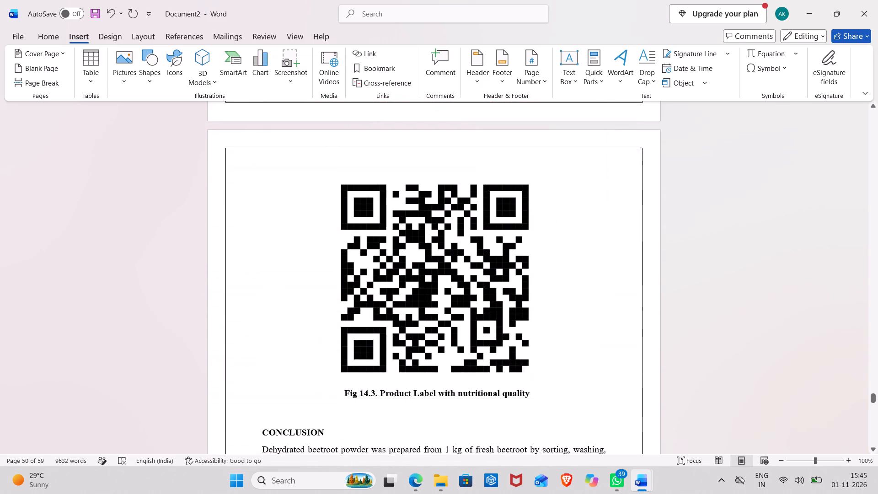
scroll(256, 322, "down", 2)
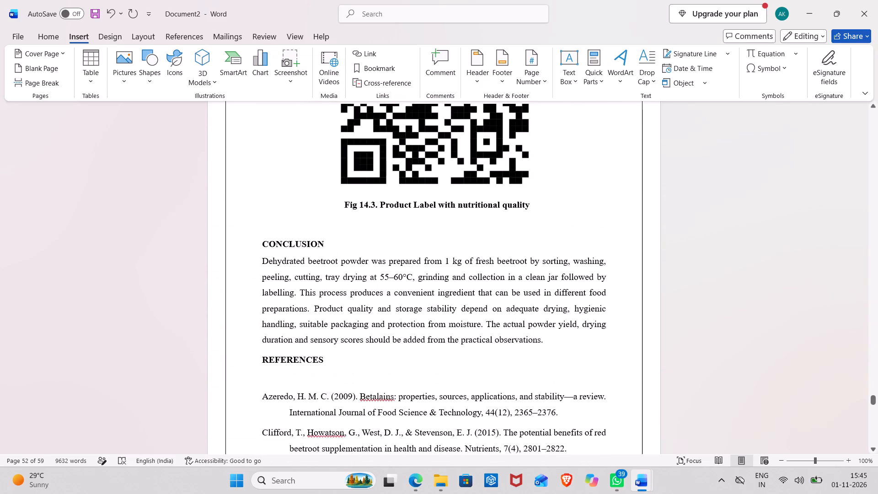
left_click(447, 188)
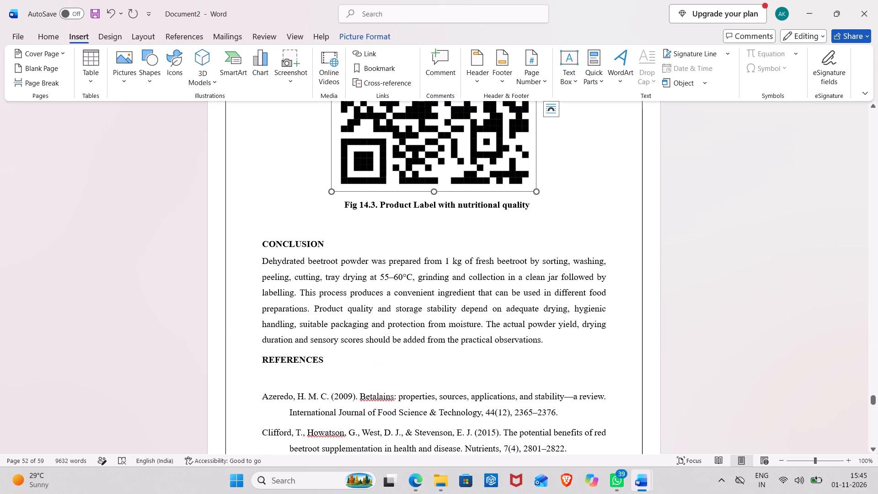
key("ctrl+x")
scroll(447, 188, "down", 1)
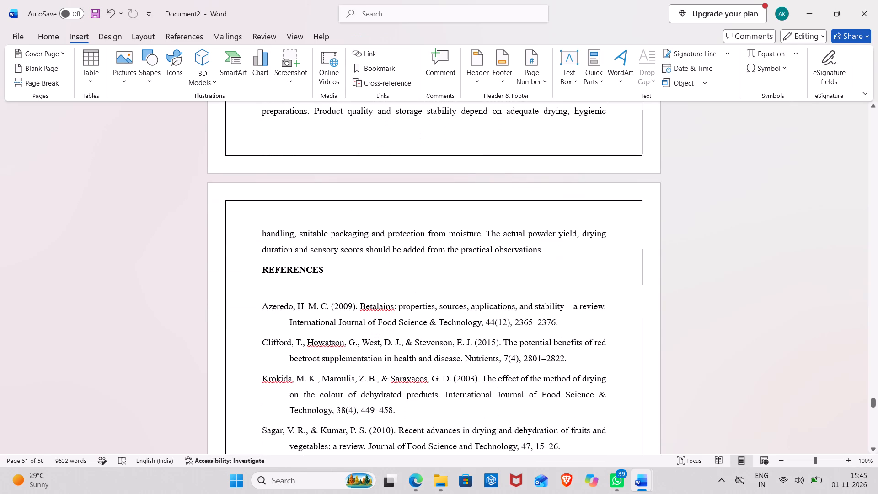
scroll(447, 188, "down", 2)
left_click(574, 243)
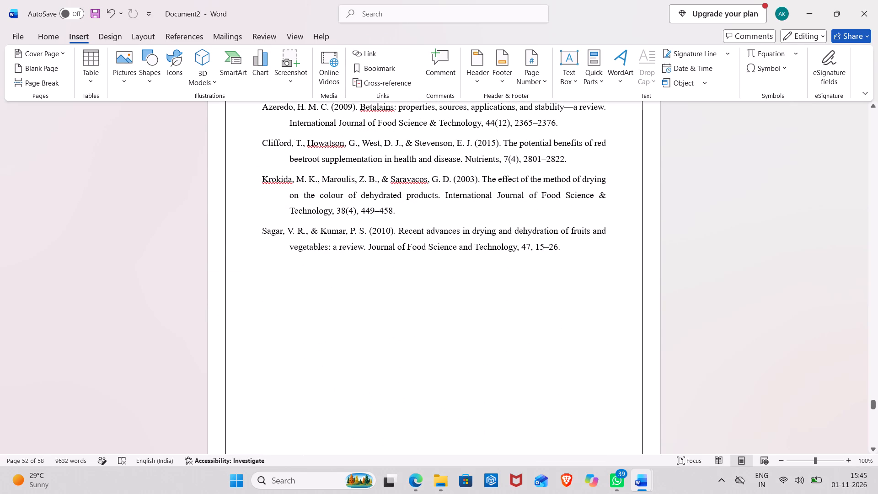
key("Return")
key("space")
key("space")
key("space")
key("space")
key("space")
key("space")
key("space")
key("space")
key("space")
key("space")
key("space")
key("space")
key("space")
key("space")
key("space")
key("space")
key("space")
key("space")
key("space")
key("space")
key("space")
key("ctrl+v")
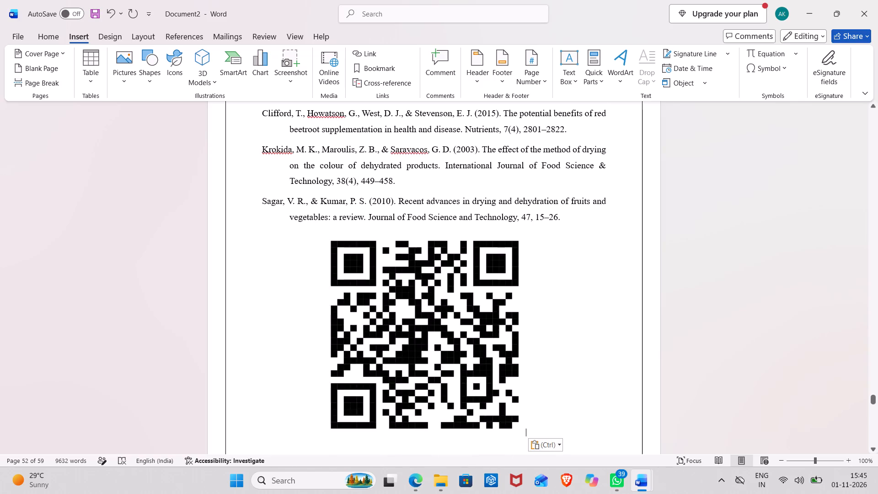
Add eight more leading spaces before the moved QR code so it sits roughly centred on the page.
left_click(321, 240)
key("space")
key("space")
key("space")
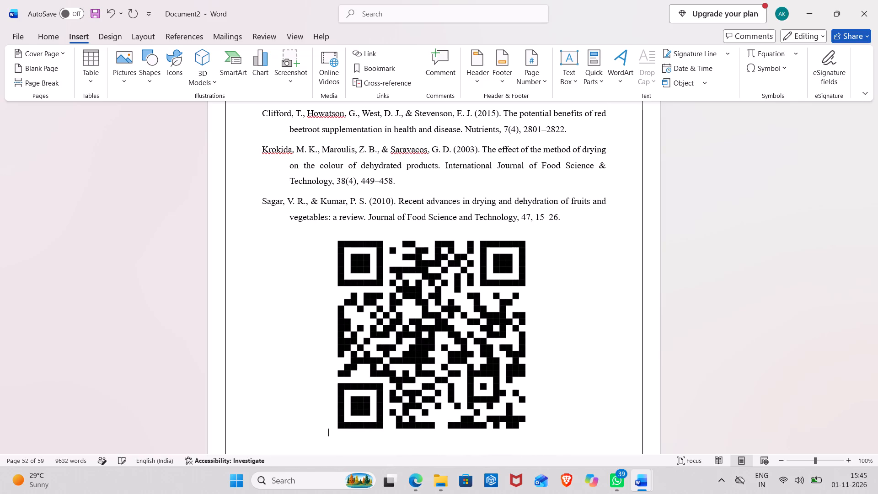
key("space")
key("space")
key("space")
key("space")
key("space")
Move the caption "Fig 14.3. Product Label with nutritional quality" from above the CONCLUSION to below the moved QR code.
scroll(321, 240, "up", 2)
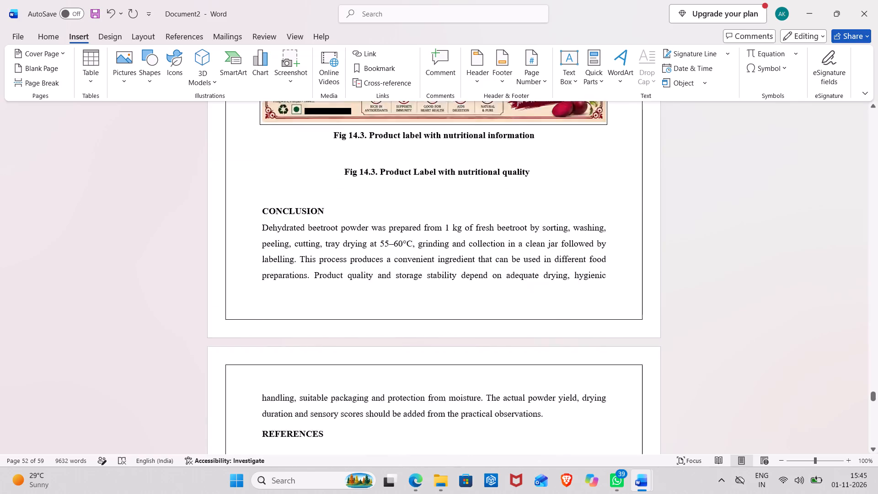
scroll(321, 240, "up", 2)
left_click_drag(337, 269, 582, 271)
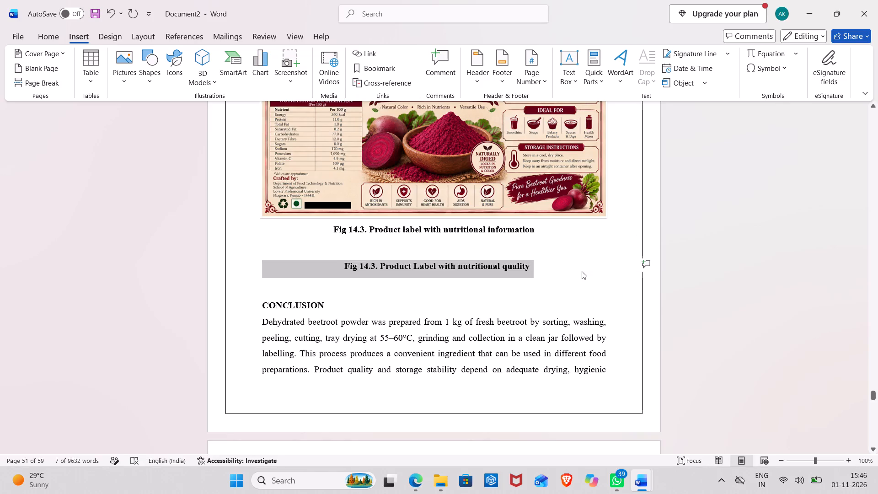
key("ctrl+x")
scroll(582, 271, "down", 6)
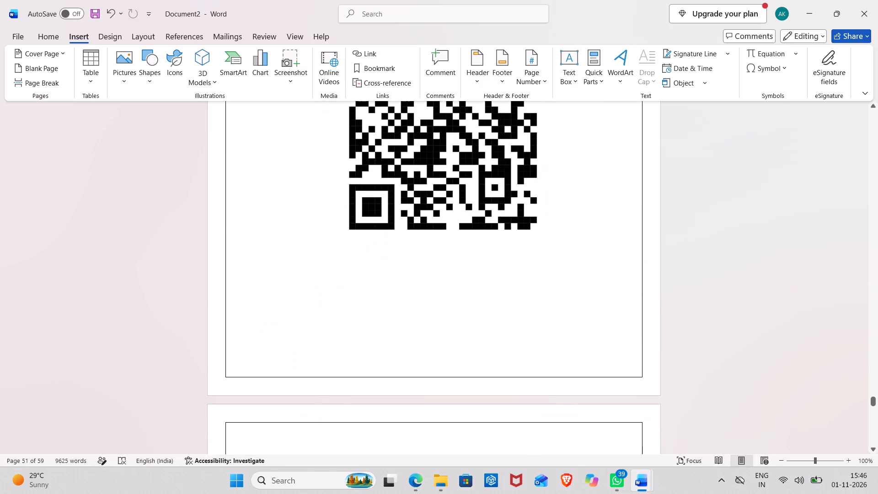
left_click(396, 282)
key("ctrl+v")
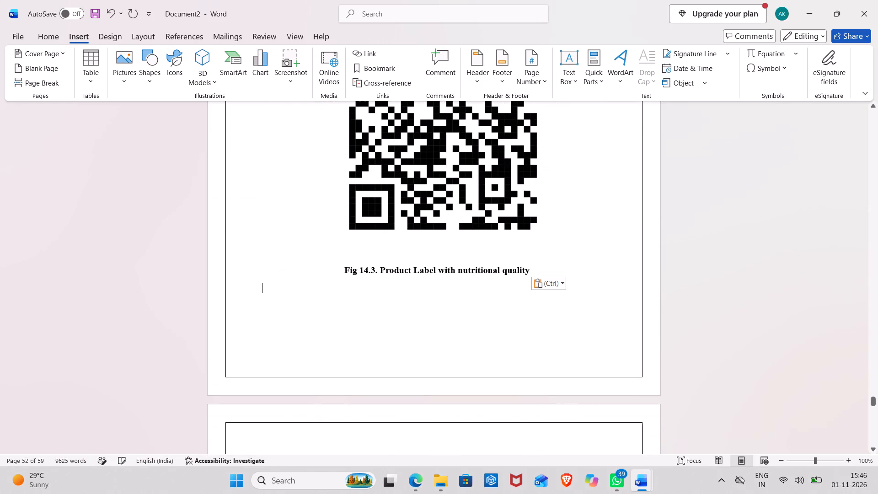
Delete the blank line directly before the beetroot report's CONCLUSION heading, below the product label figure.
scroll(336, 269, "up", 4)
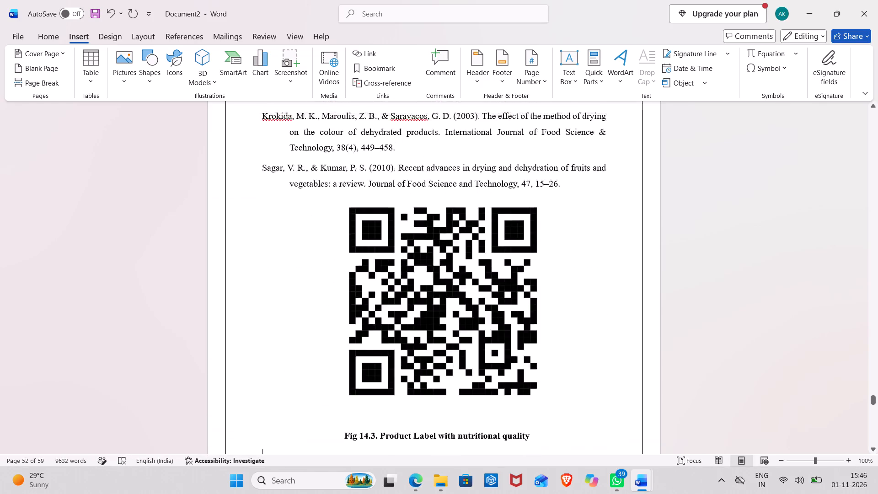
scroll(336, 269, "up", 4)
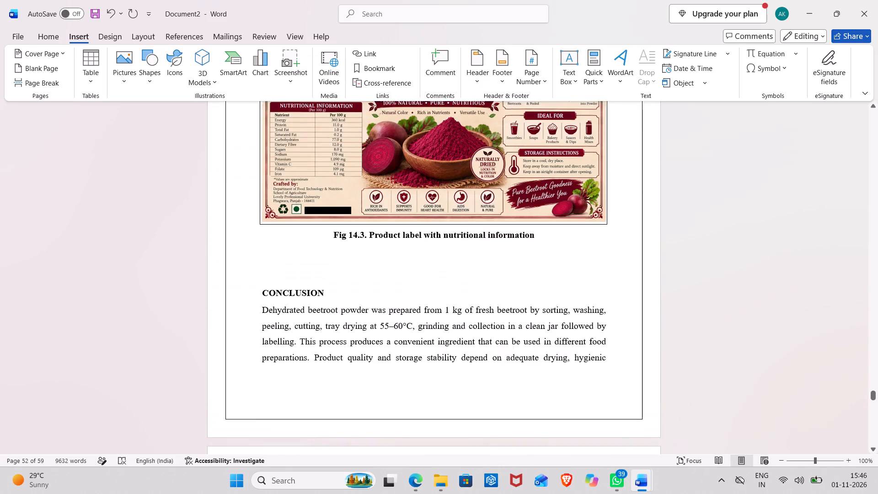
scroll(336, 269, "up", 1)
left_click(262, 321)
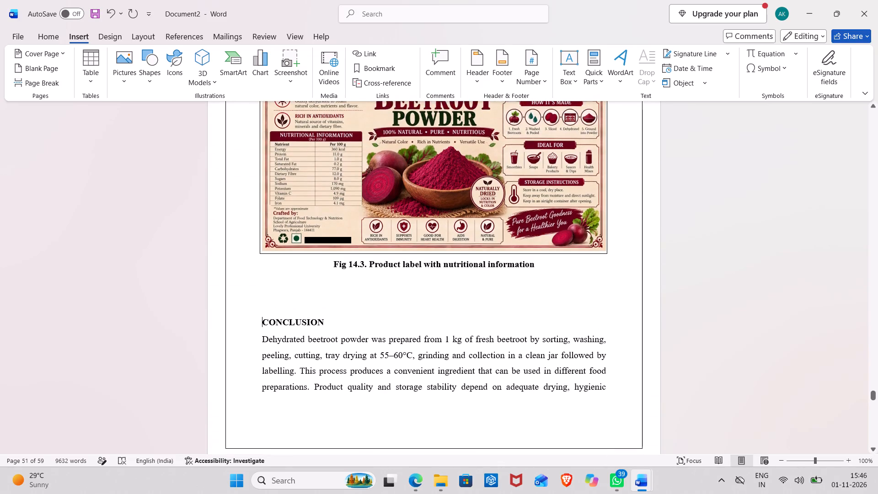
key("BackSpace")
Set the "Equipment / utensil" header row of Table 14.2 to 12 pt and remove its shading.
scroll(262, 321, "right", 1)
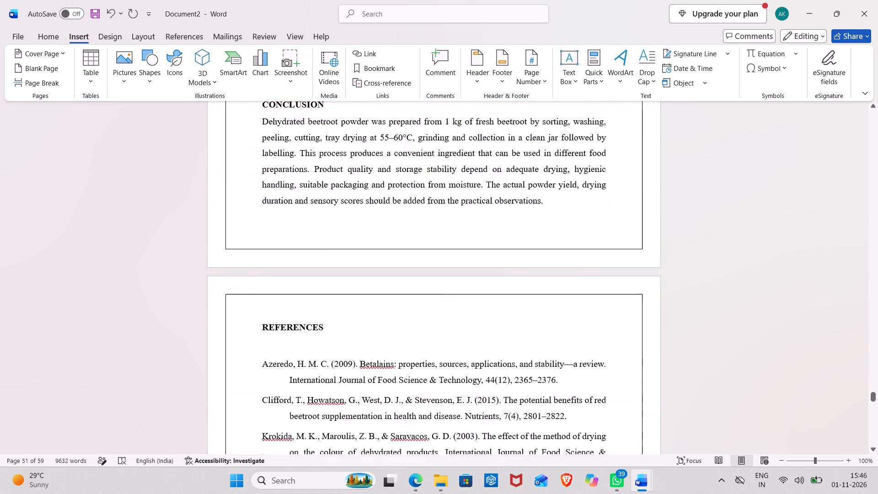
scroll(262, 321, "right", 2)
scroll(262, 321, "up", 2)
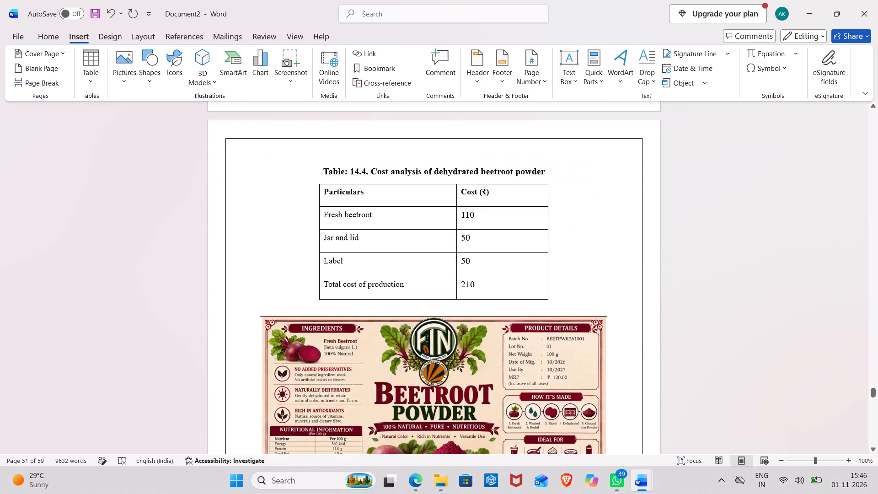
scroll(262, 321, "up", 6)
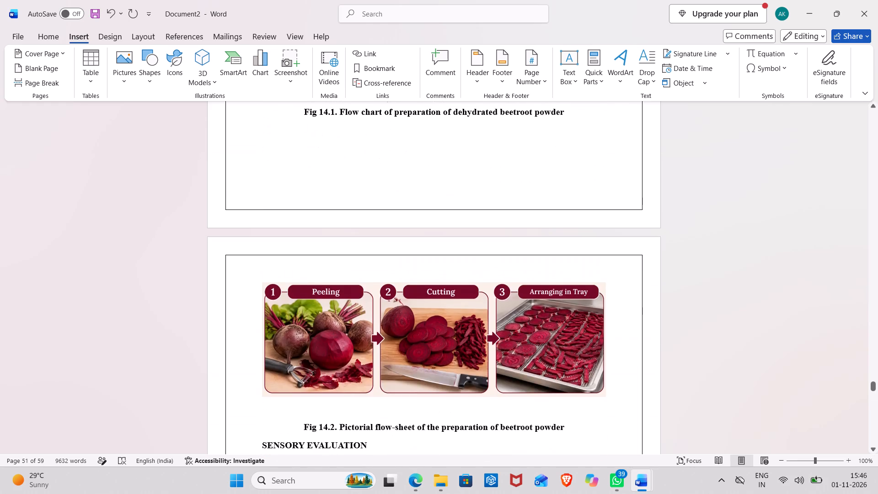
scroll(262, 321, "up", 6)
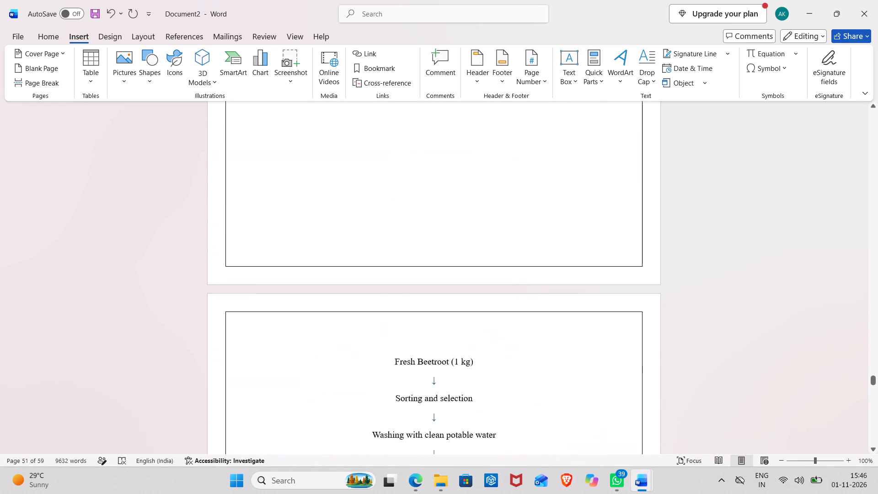
scroll(262, 321, "up", 6)
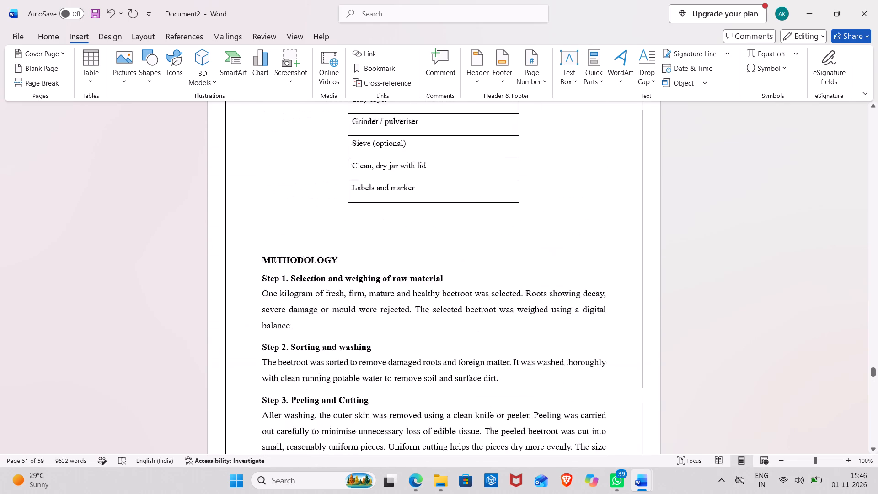
scroll(262, 321, "up", 4)
scroll(262, 321, "down", 1)
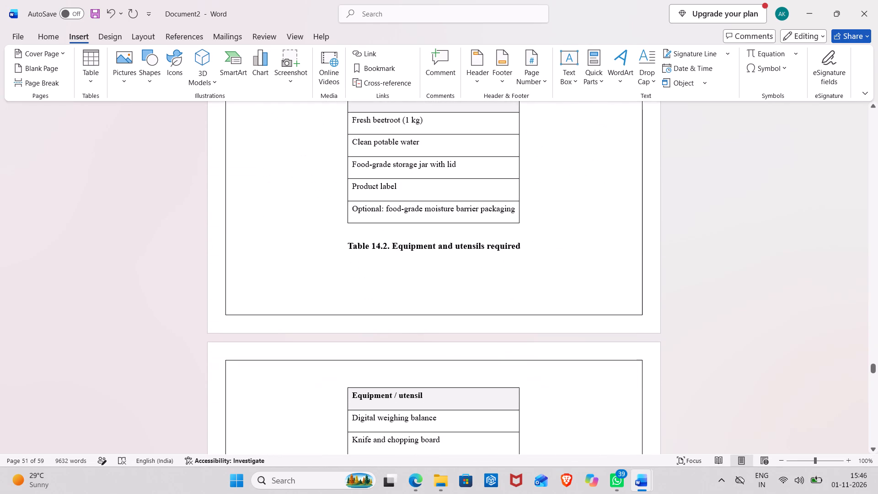
scroll(262, 321, "down", 1)
left_click_drag(352, 397, 554, 398)
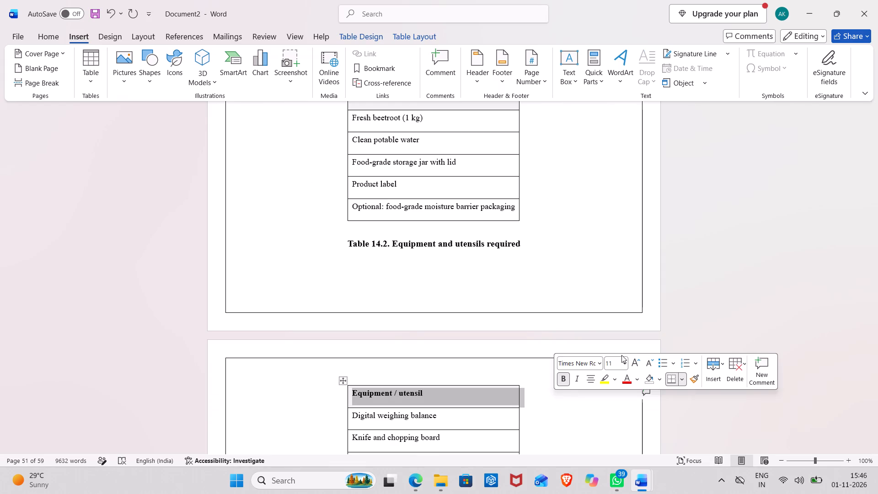
left_click(625, 364)
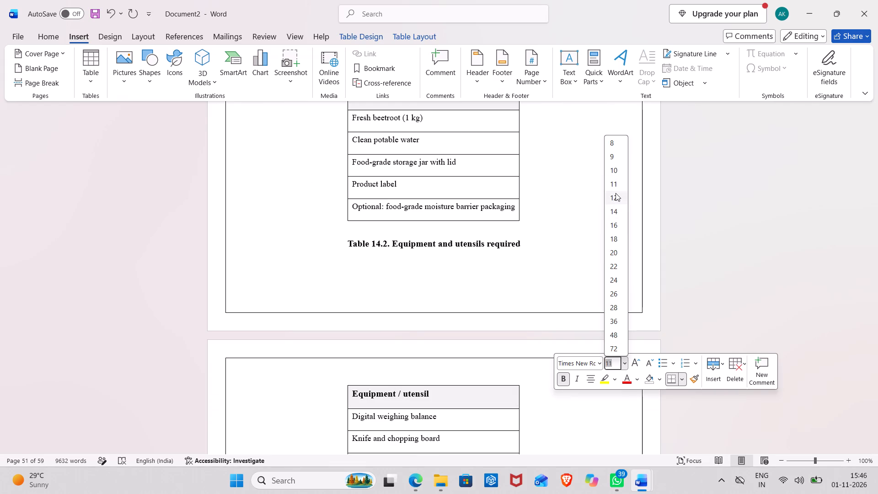
left_click(616, 193)
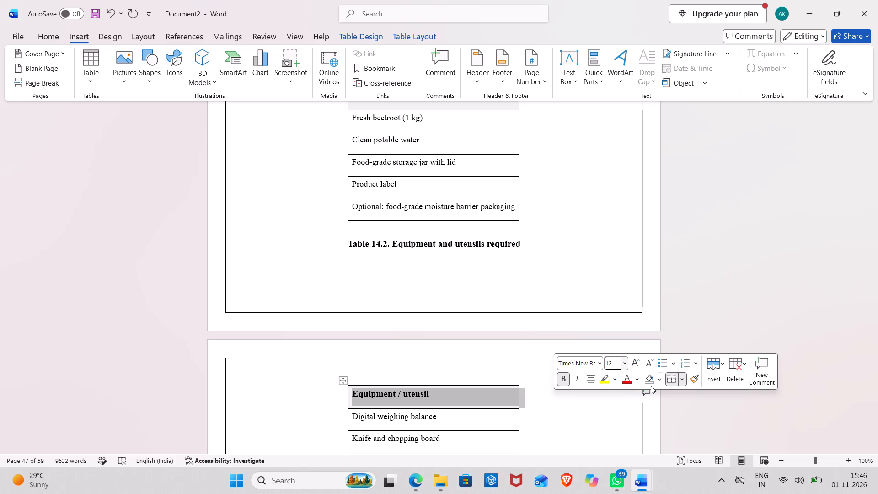
left_click(651, 382)
left_click(651, 382)
left_click(609, 273)
Remove the shading from Table 14.1's "Raw material / item" header and set its text to 12 pt.
scroll(609, 273, "up", 2)
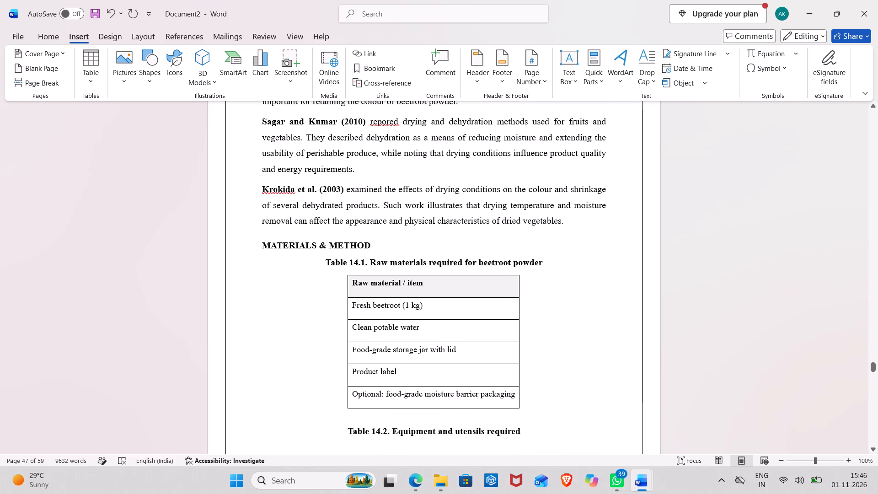
left_click_drag(513, 288, 364, 284)
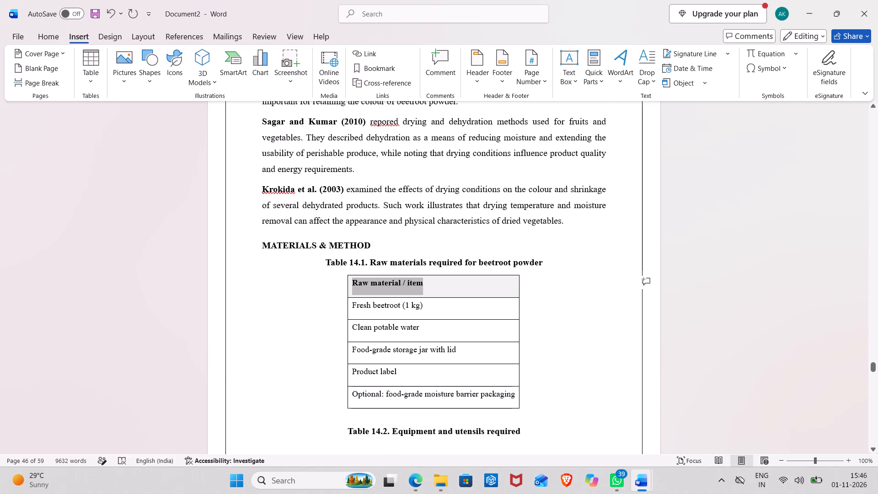
left_click_drag(364, 284, 361, 285)
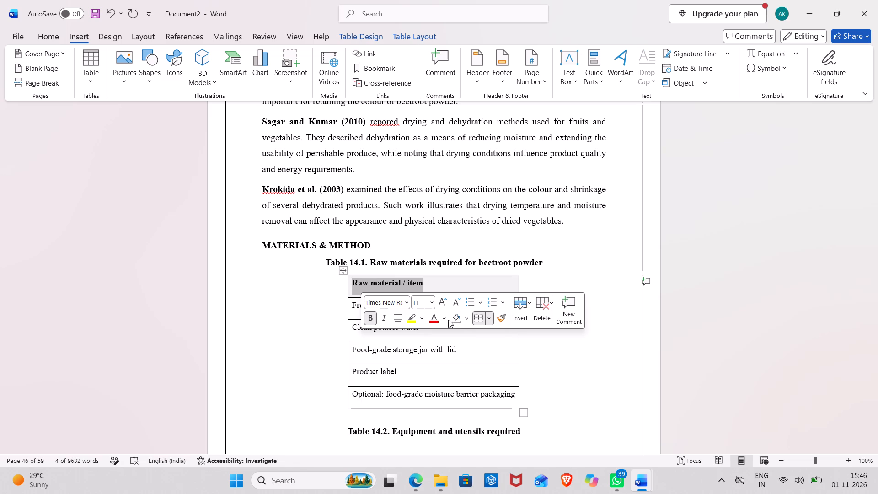
double_click(455, 318)
left_click(432, 299)
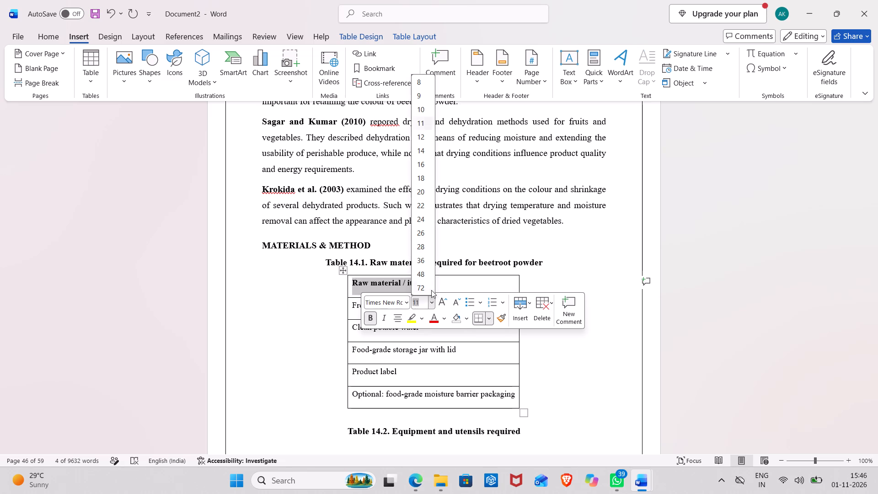
left_click(420, 140)
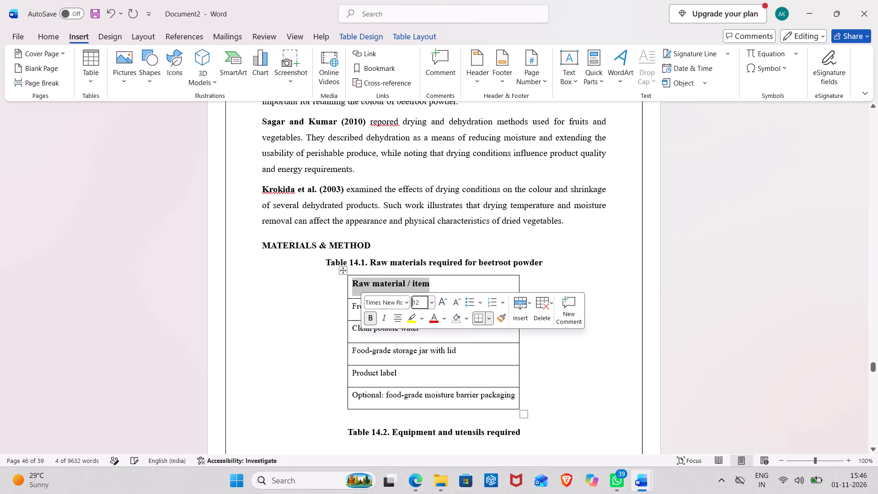
Set all text from Table 14.1 through Table 14.2 and the beetroot METHODOLOGY, up to the flow chart, to 12 pt.
left_click(315, 303)
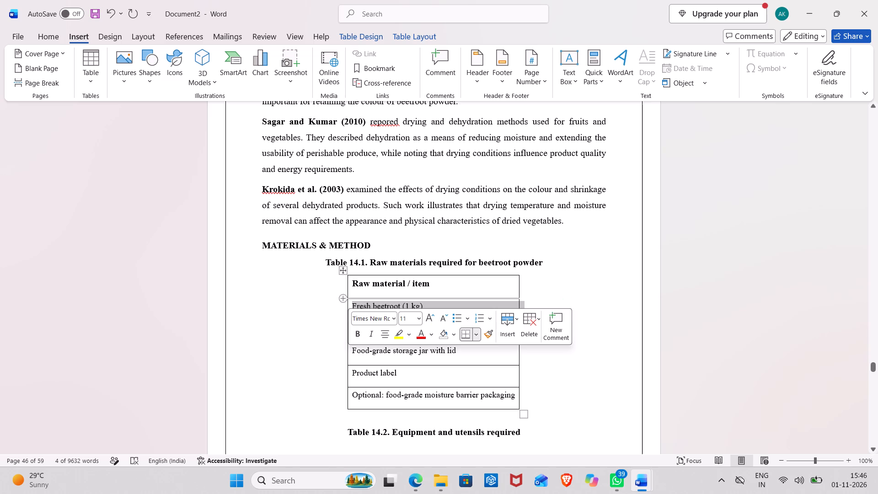
left_click_drag(352, 285, 386, 311)
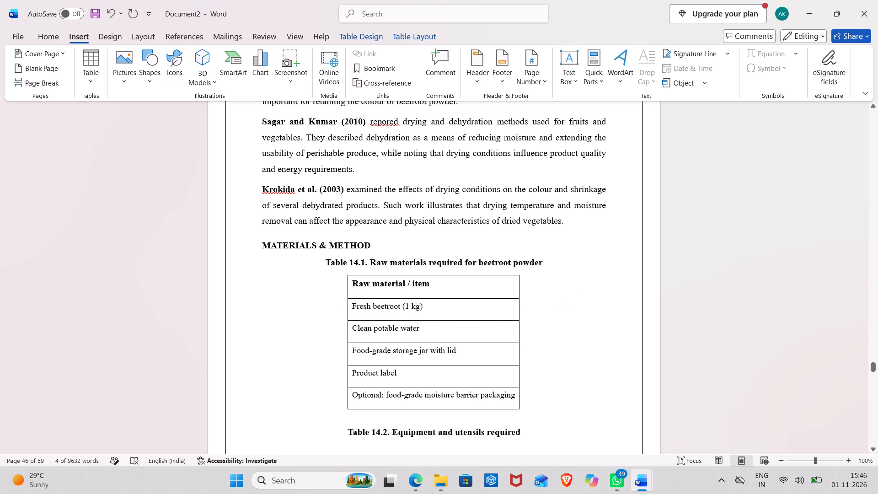
left_click_drag(386, 311, 395, 423)
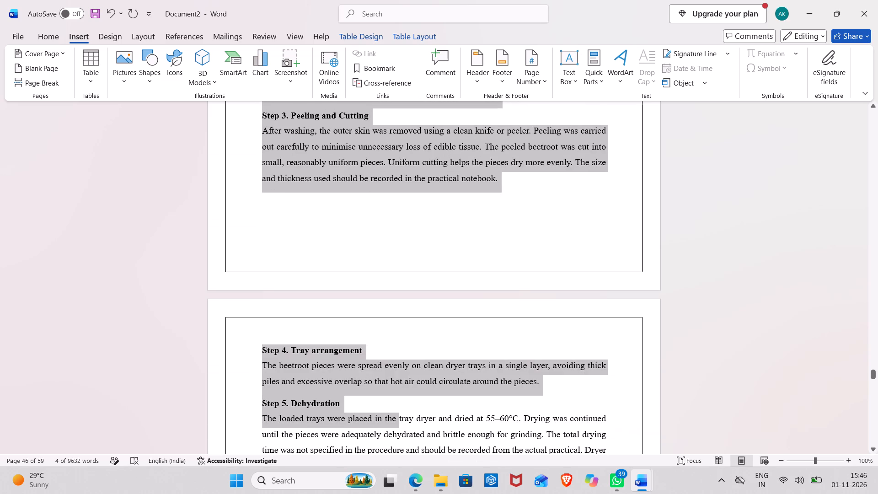
left_click_drag(395, 423, 401, 288)
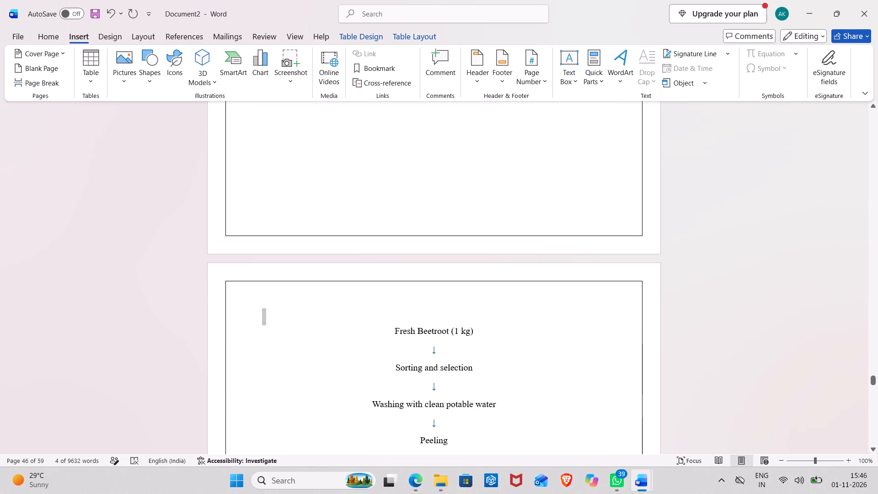
left_click_drag(401, 288, 405, 211)
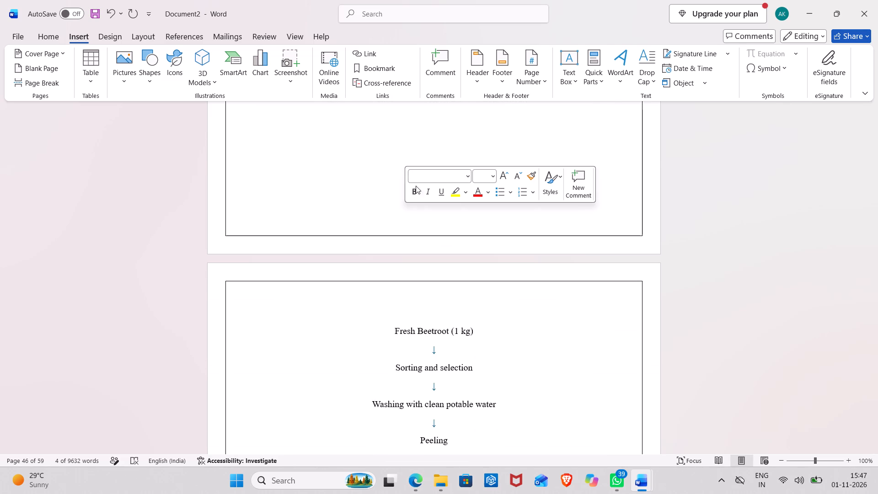
left_click(491, 172)
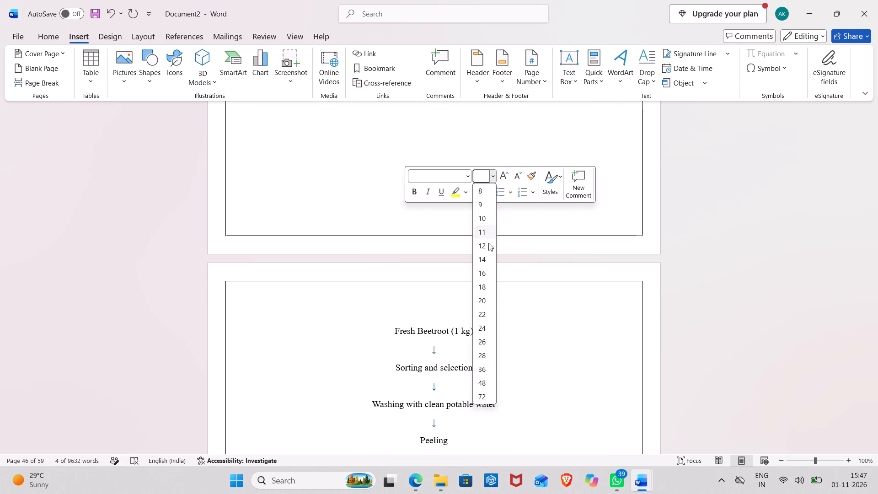
left_click(487, 249)
Review the resized tables and methodology, and check the font and size of the beetroot flow chart and its Fig 14.1 caption.
scroll(487, 249, "up", 2)
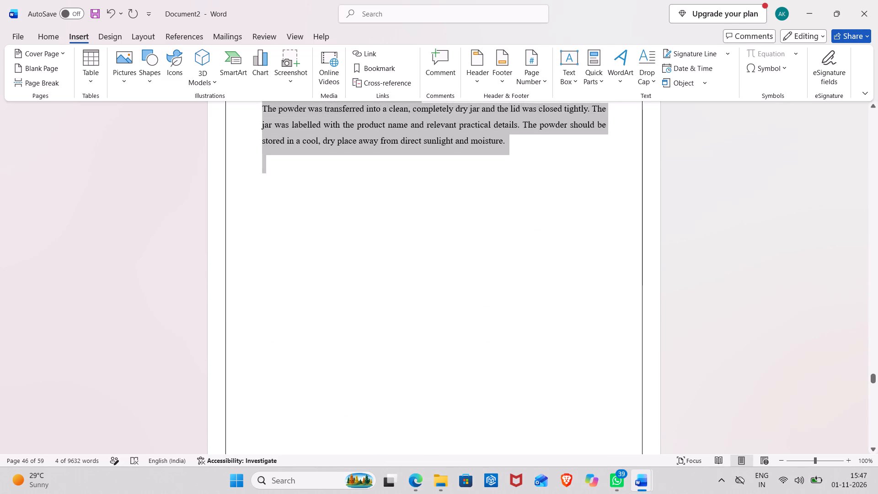
scroll(487, 249, "up", 20)
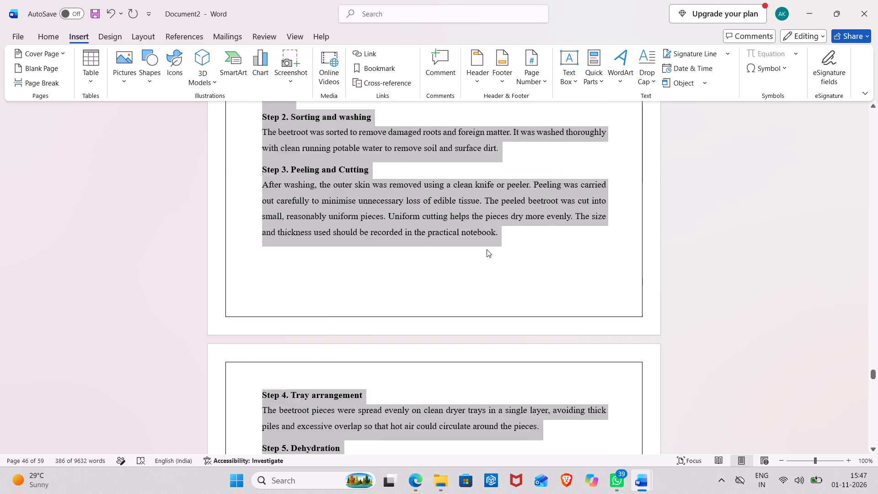
scroll(487, 249, "up", 11)
scroll(487, 249, "down", 20)
scroll(487, 249, "down", 2)
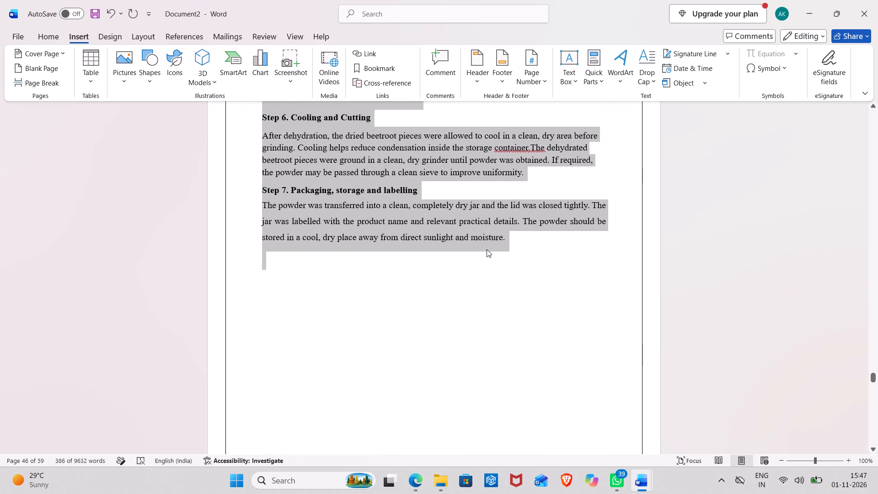
scroll(487, 249, "down", 20)
scroll(487, 249, "down", 4)
scroll(487, 249, "up", 2)
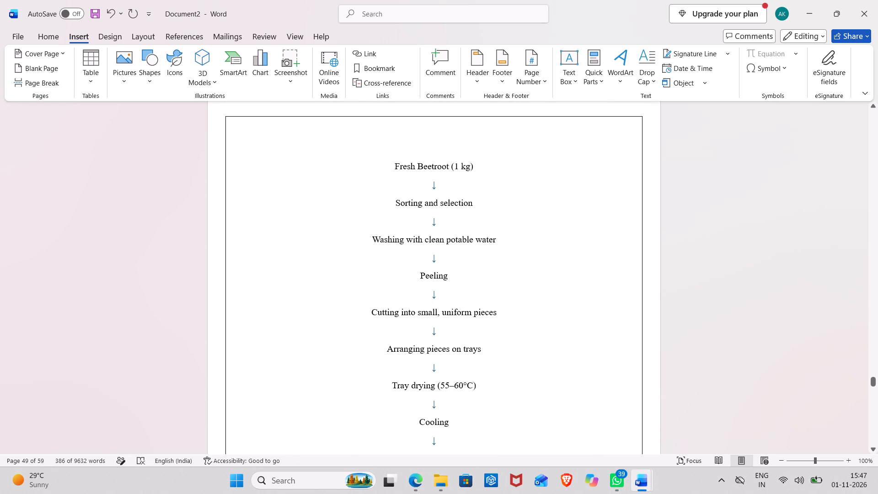
left_click_drag(392, 168, 461, 478)
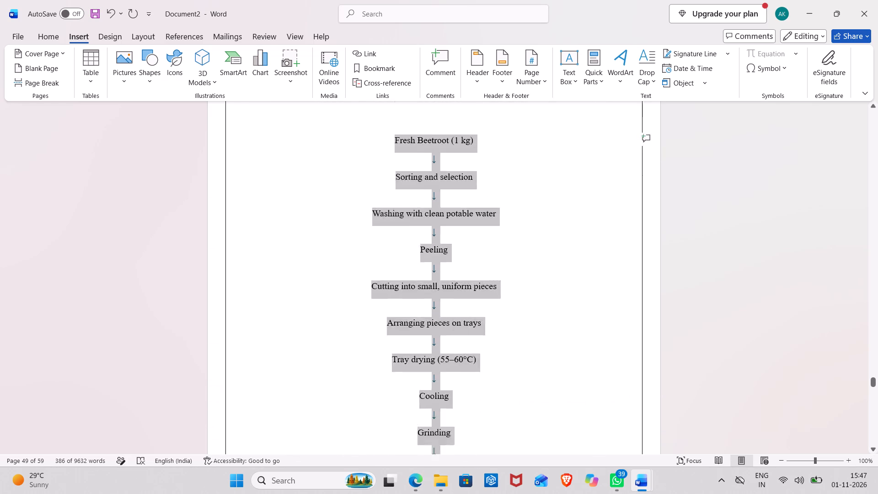
left_click_drag(461, 478, 570, 166)
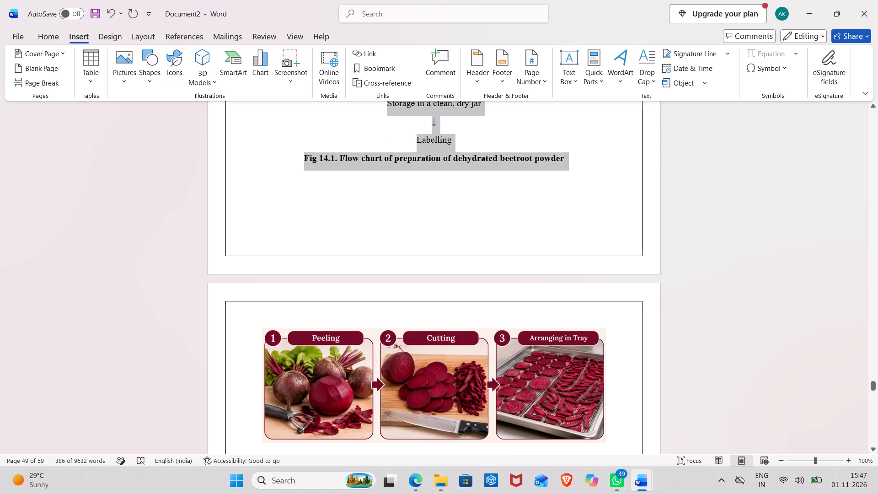
left_click_drag(570, 166, 570, 167)
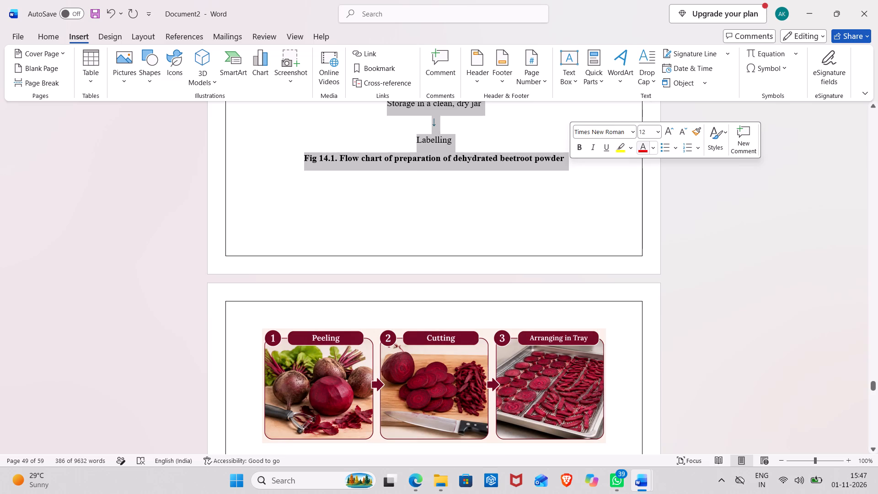
left_click(582, 242)
scroll(582, 242, "up", 20)
scroll(582, 242, "up", 20)
scroll(582, 242, "up", 15)
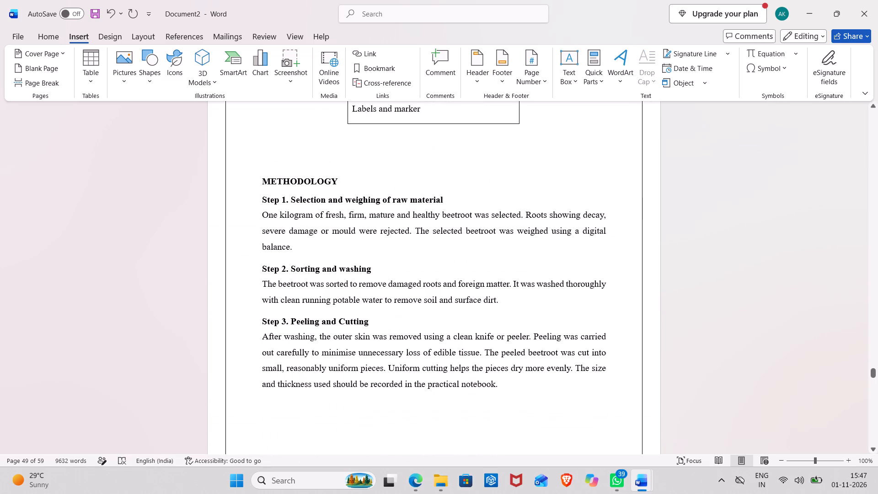
scroll(582, 242, "up", 10)
scroll(582, 242, "up", 13)
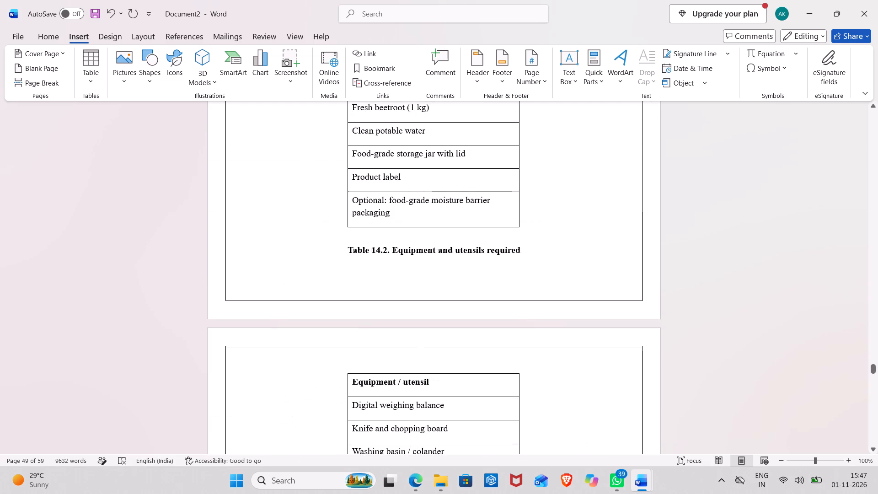
scroll(582, 242, "up", 20)
scroll(582, 242, "up", 13)
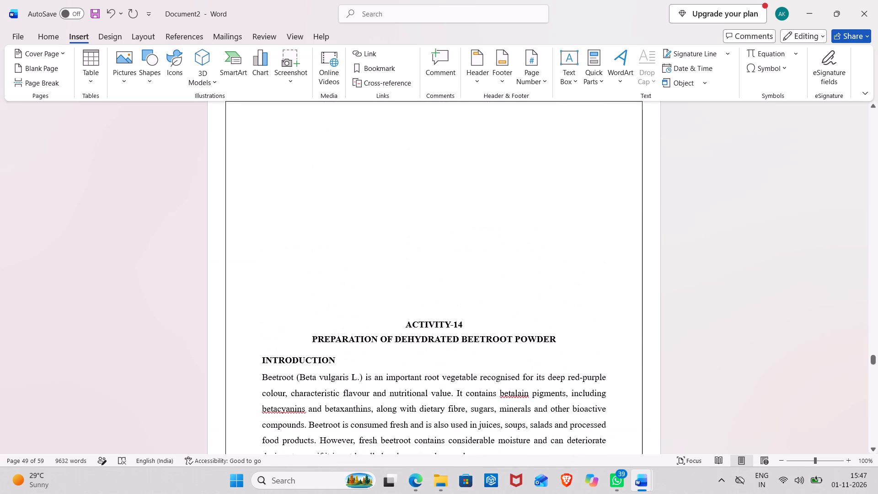
Delete the blank lines above the ACTIVITY-14 heading so it starts at the top of its page.
scroll(582, 242, "up", 2)
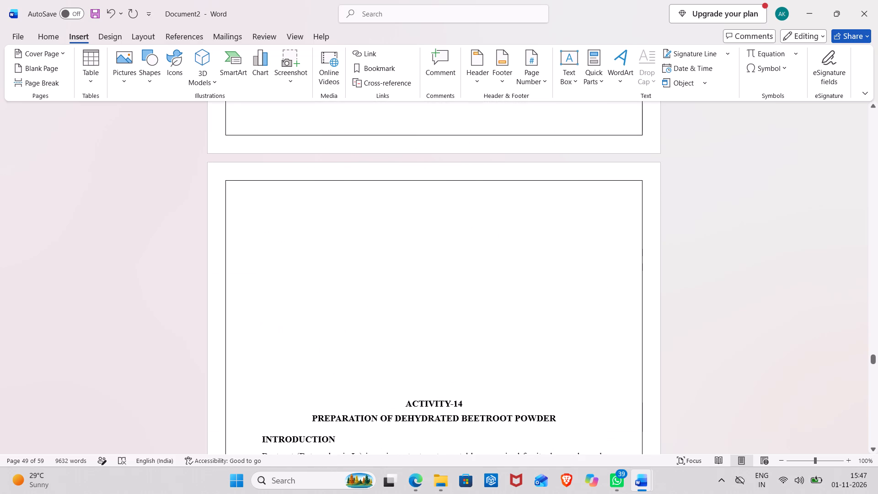
left_click(397, 404)
key("BackSpace")
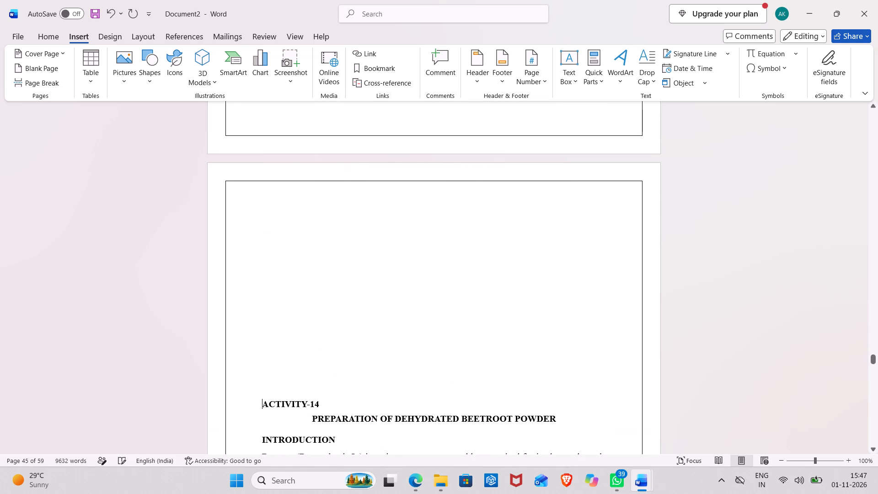
key("BackSpace")
key("BackSpace")
key("BackSpace")
key("BackSpace")
key("BackSpace")
key("BackSpace")
key("BackSpace")
key("BackSpace")
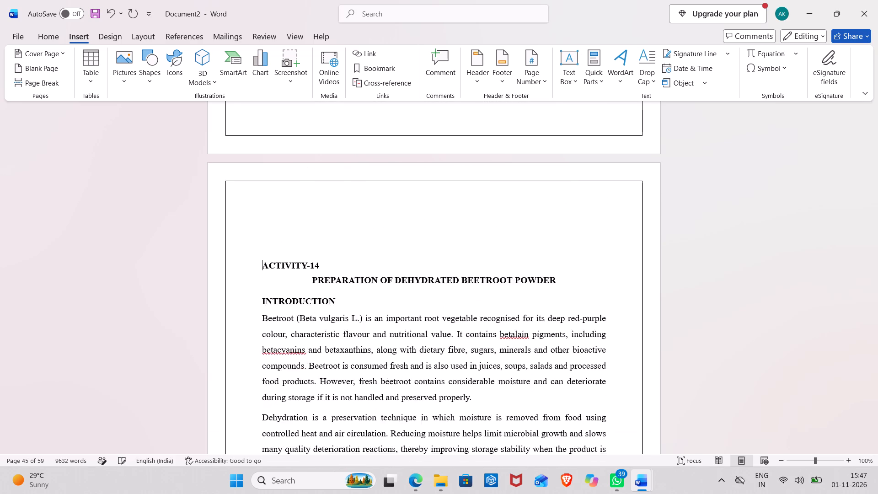
key("BackSpace")
key("BackSpace")
key("BackSpace")
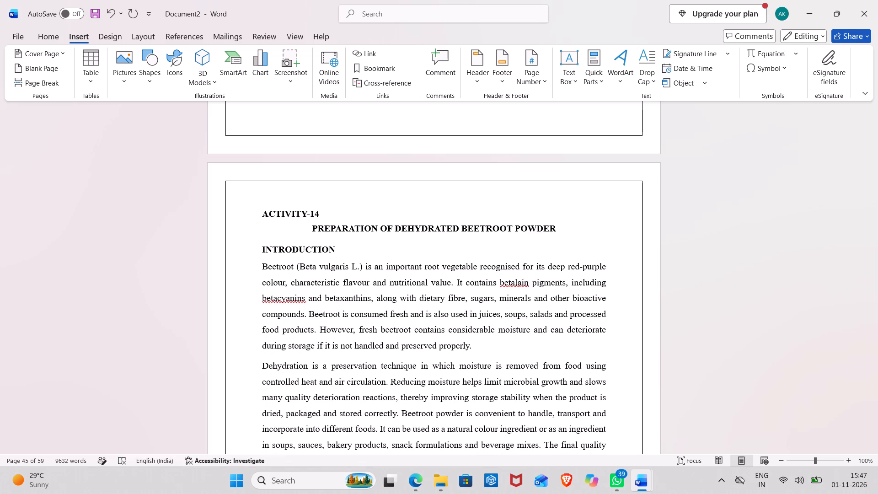
Insert spaces before the ACTIVITY-14 heading to roughly centre it above the beetroot powder title.
key("space")
key("space")
key("space")
key("space")
key("space")
key("space")
key("space")
key("space")
key("space")
key("space")
key("space")
key("space")
key("space")
key("space")
key("space")
key("space")
key("space")
key("space")
key("space")
key("space")
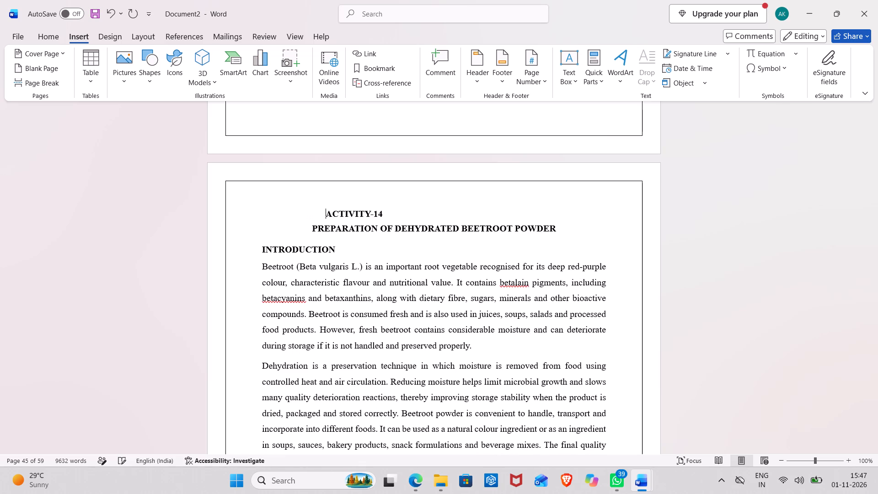
key("space")
key("space")
key("space")
key("space")
key("space")
key("space")
key("space")
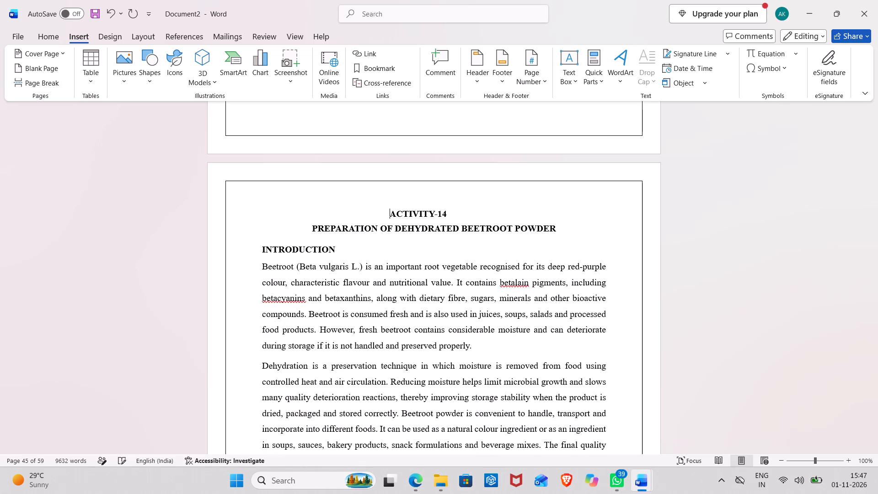
key("space")
key("space")
key("space")
key("space")
key("space")
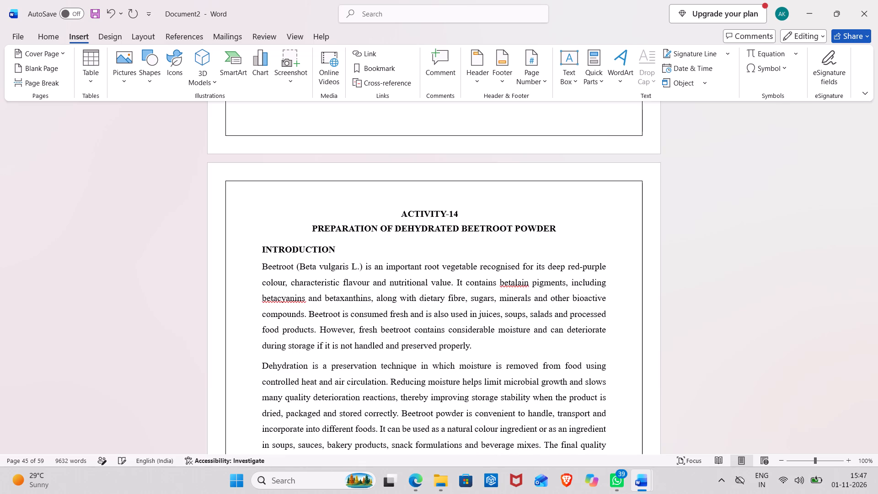
Review the beetroot activity's methodology, flow chart, sensory and cost tables, and its page start after the potato powder references.
scroll(397, 404, "down", 8)
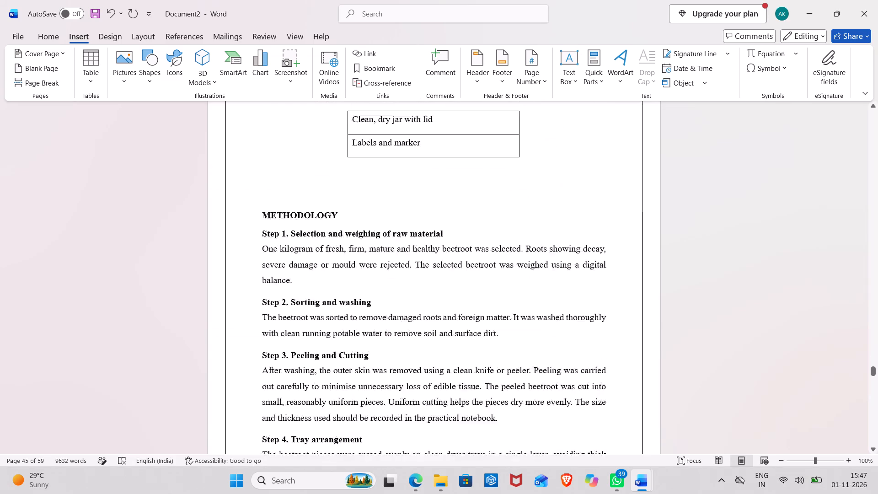
scroll(397, 404, "down", 10)
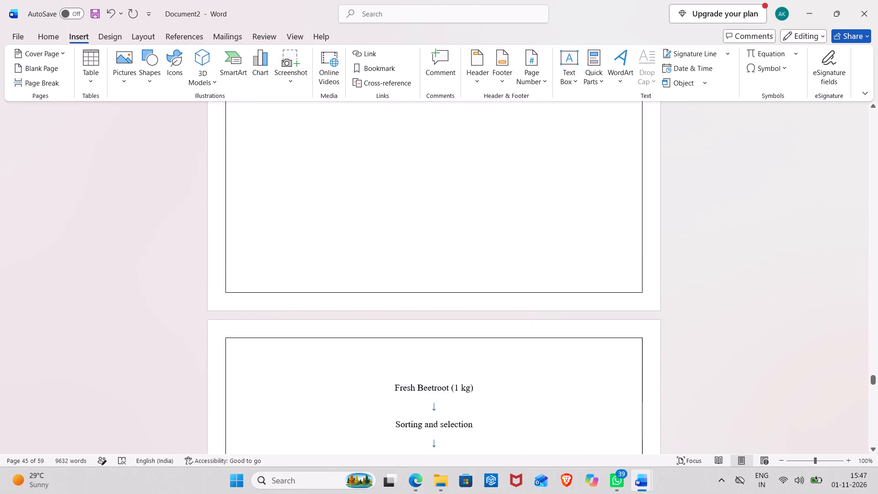
scroll(397, 404, "down", 10)
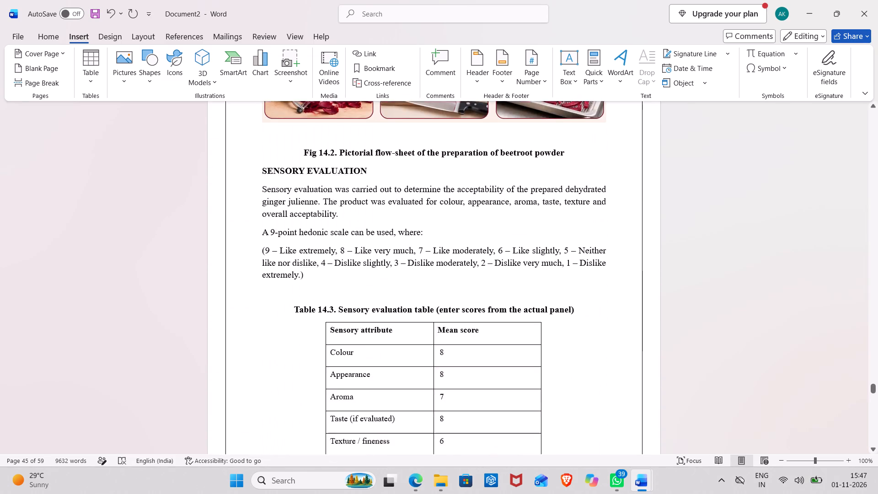
scroll(397, 404, "down", 5)
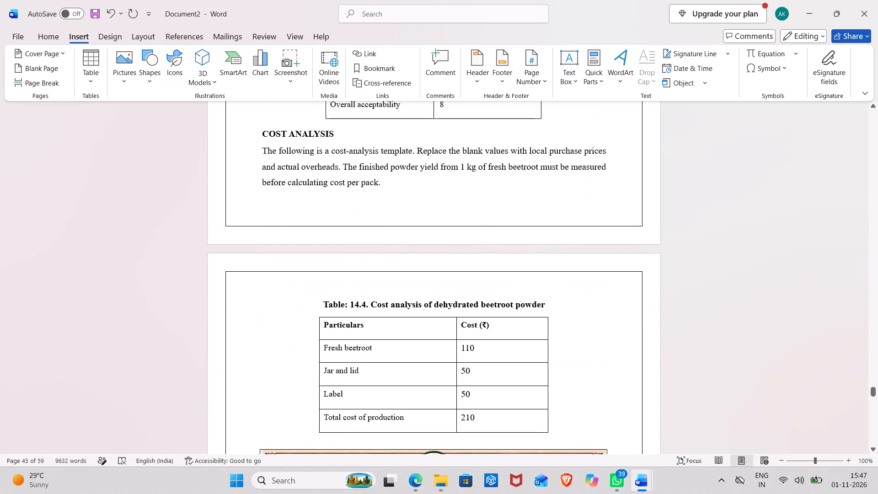
scroll(397, 404, "up", 9)
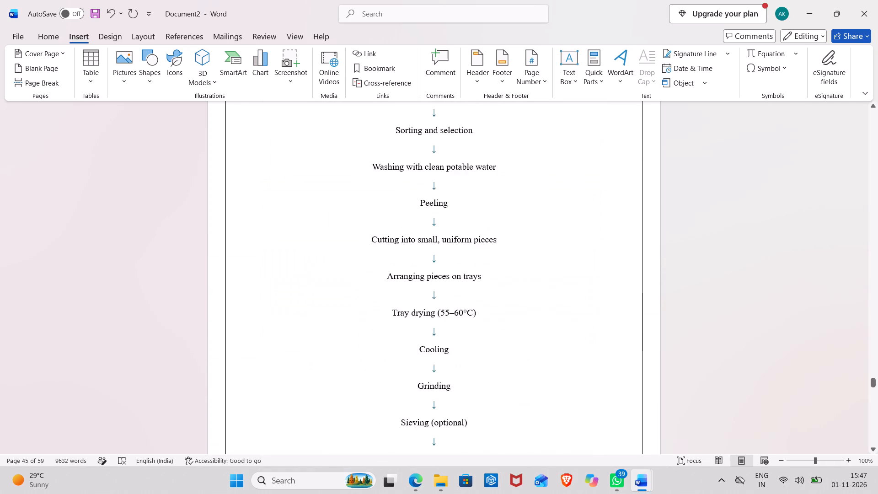
scroll(397, 404, "up", 7)
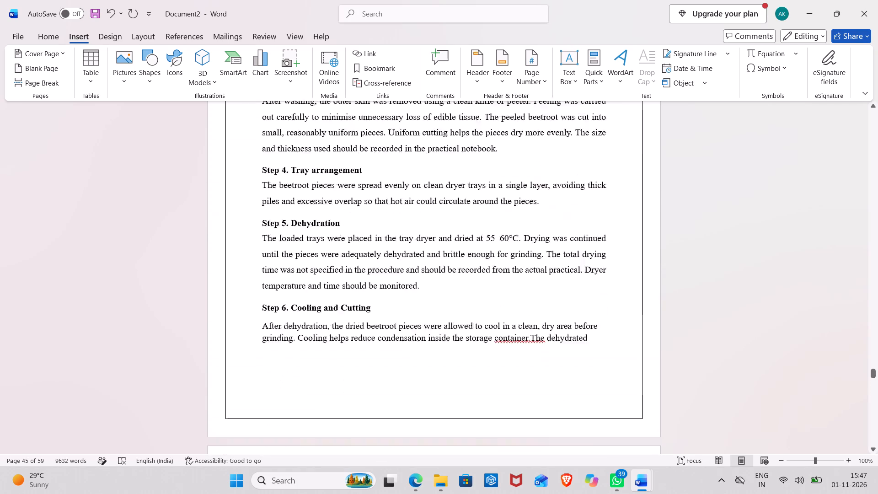
scroll(397, 404, "up", 5)
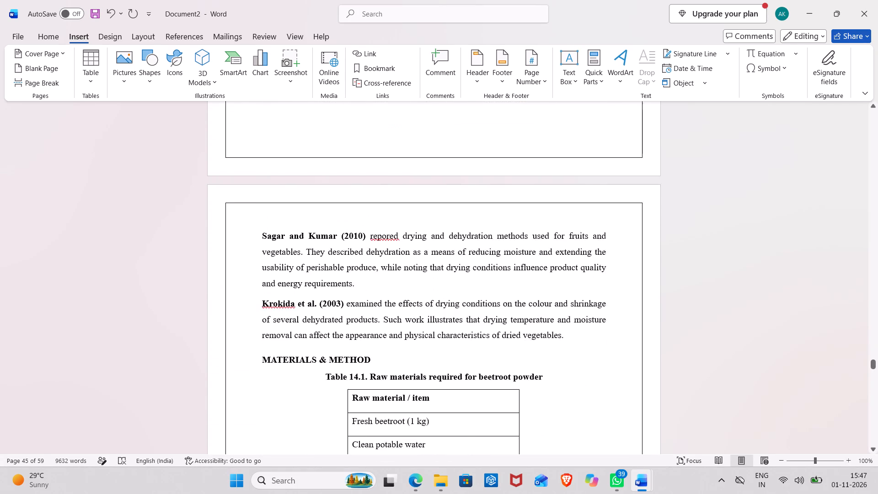
scroll(397, 404, "up", 8)
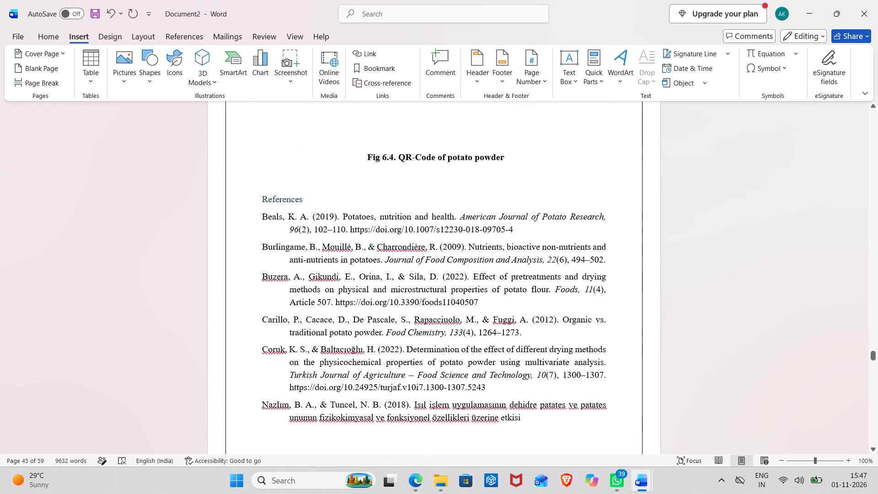
Remove leading spaces before the Table 13.4 caption to centre it over the potato powder cost table.
scroll(397, 404, "up", 2)
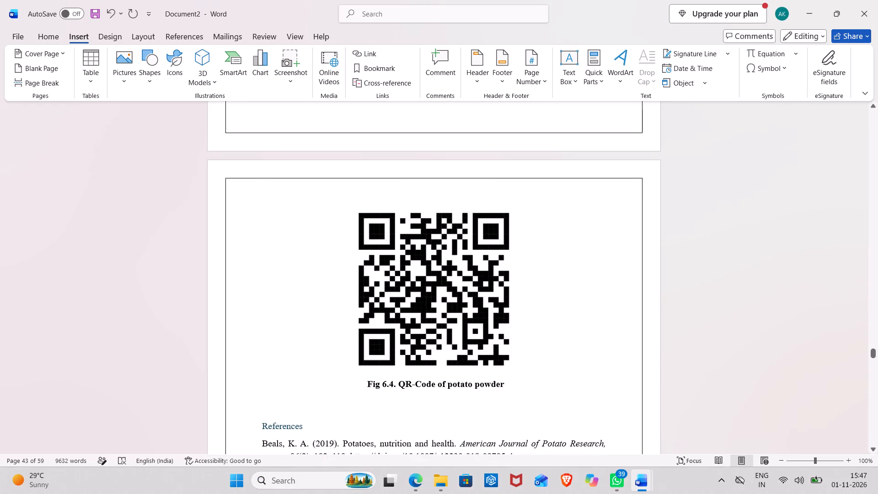
scroll(346, 396, "up", 5)
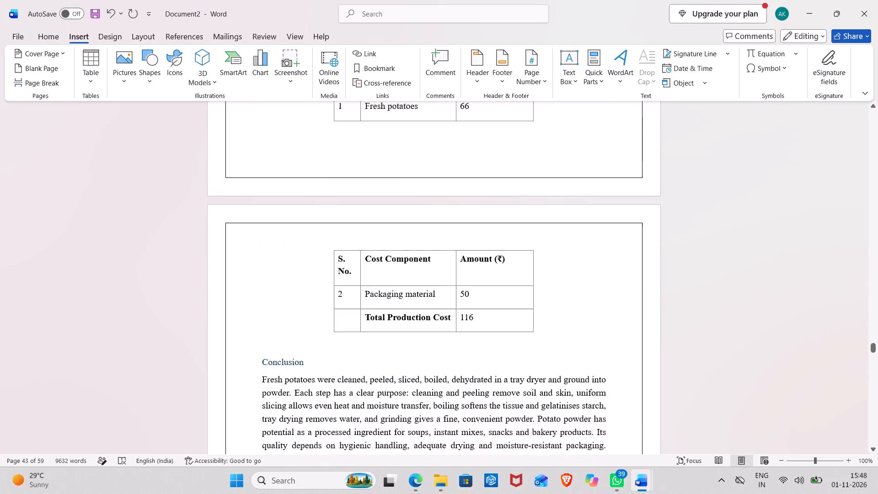
scroll(346, 396, "up", 3)
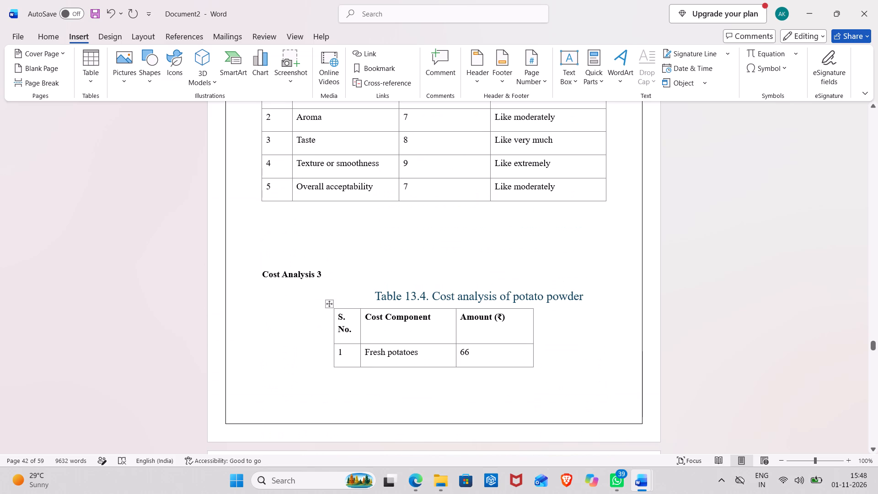
scroll(346, 396, "up", 1)
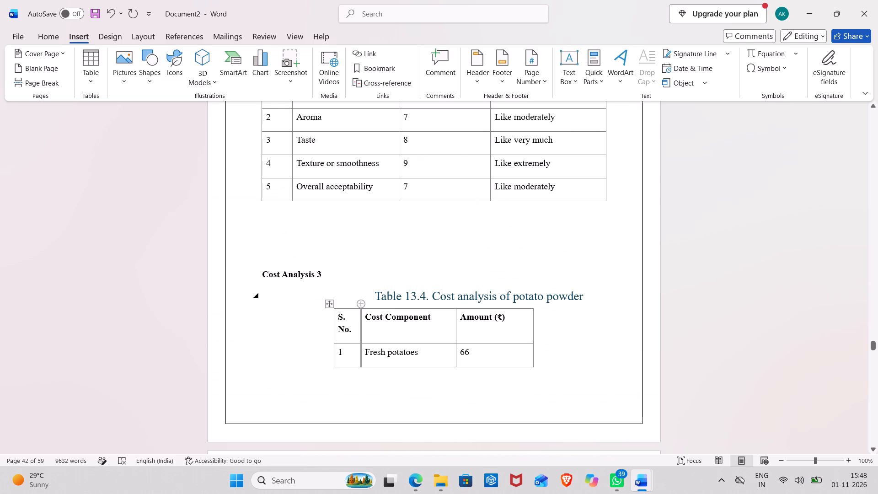
left_click(372, 299)
key("BackSpace")
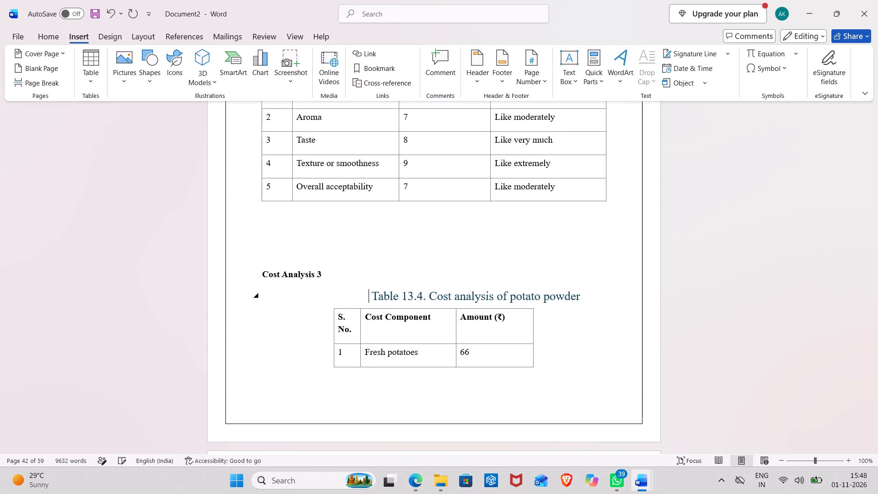
key("BackSpace")
key("BackSpace")
key("BackSpace")
key("BackSpace")
key("BackSpace")
key("BackSpace")
key("BackSpace")
key("BackSpace")
key("BackSpace")
key("BackSpace")
key("BackSpace")
key("BackSpace")
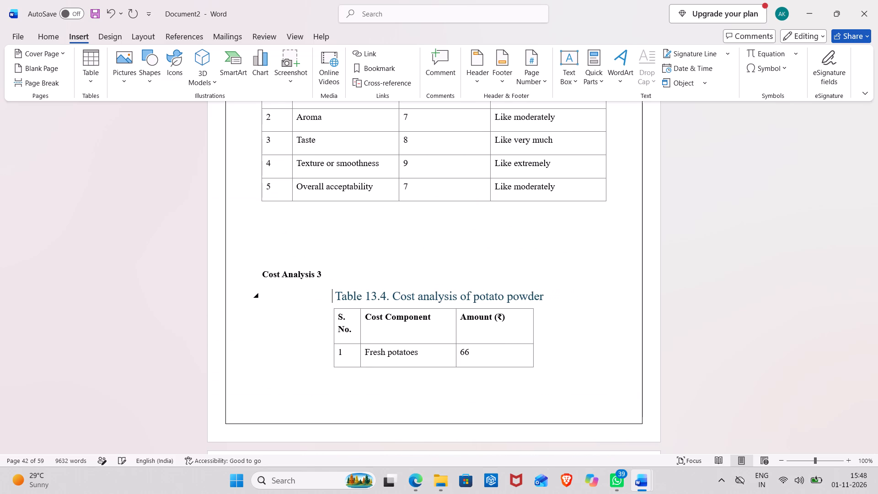
key("BackSpace")
Examine the potato powder activity's headings, captions, tables and flow chart back to the end of the amla candy activity.
scroll(372, 299, "up", 1)
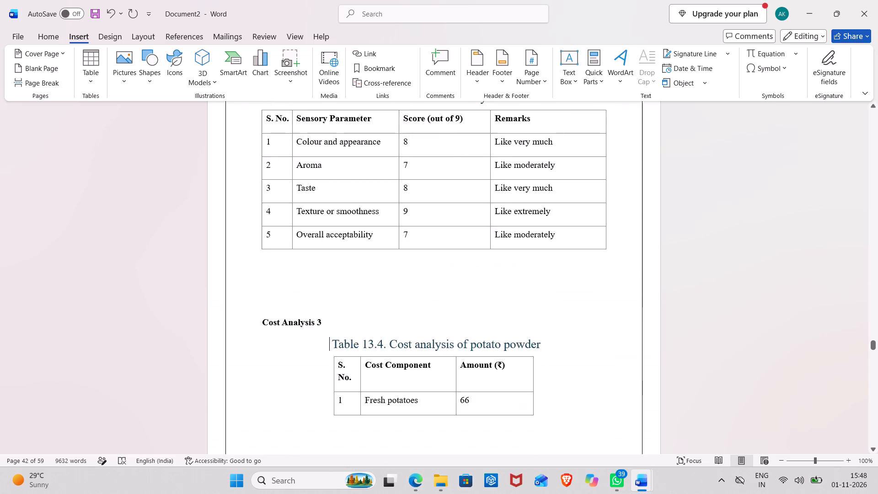
scroll(372, 299, "up", 2)
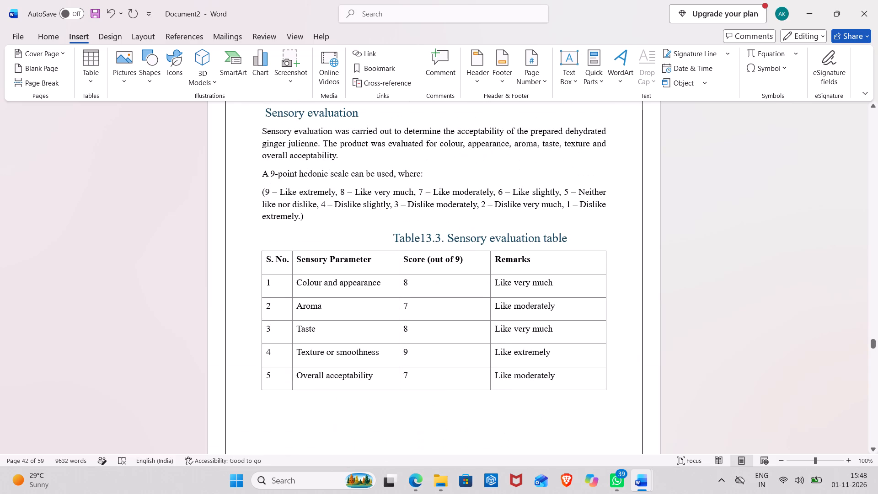
scroll(372, 299, "up", 2)
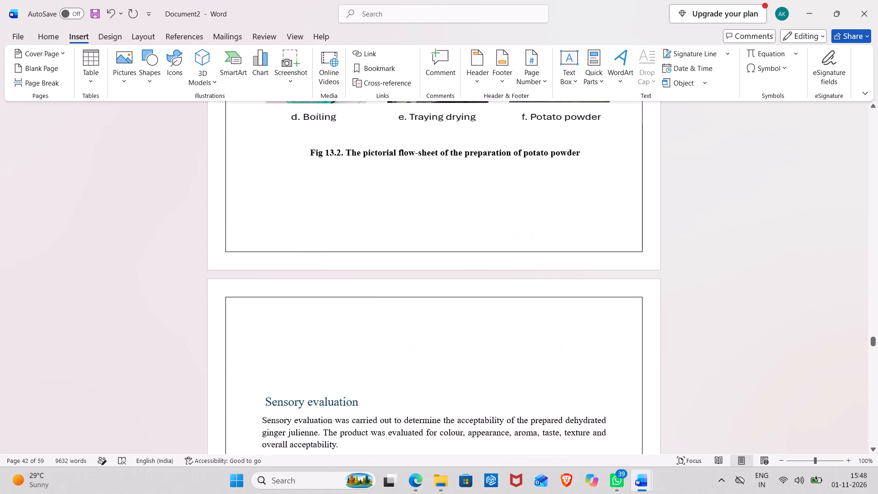
scroll(372, 299, "up", 7)
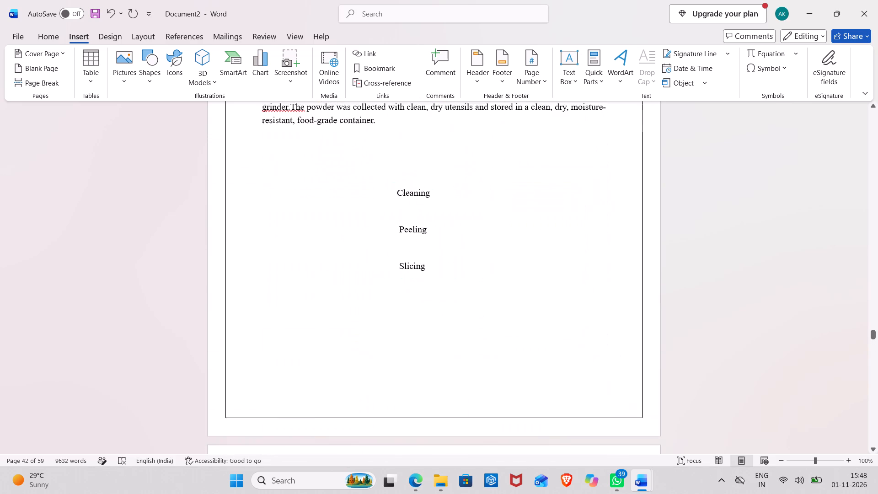
scroll(372, 299, "up", 6)
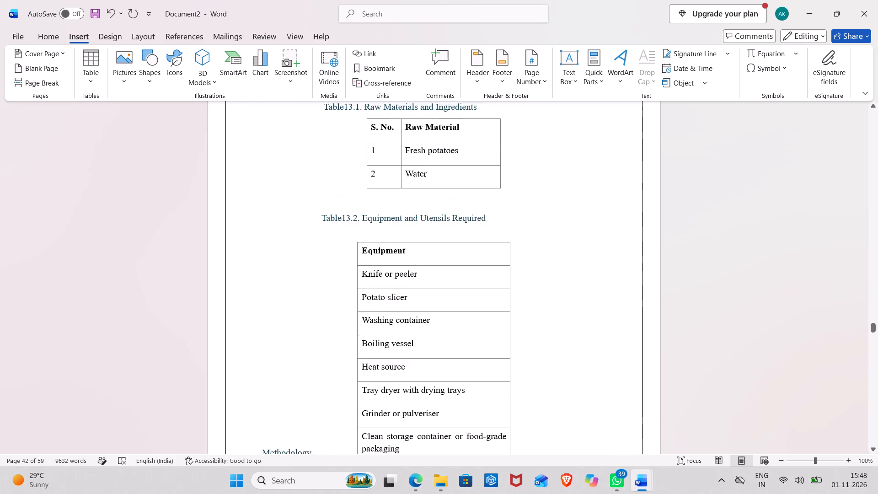
scroll(372, 299, "up", 5)
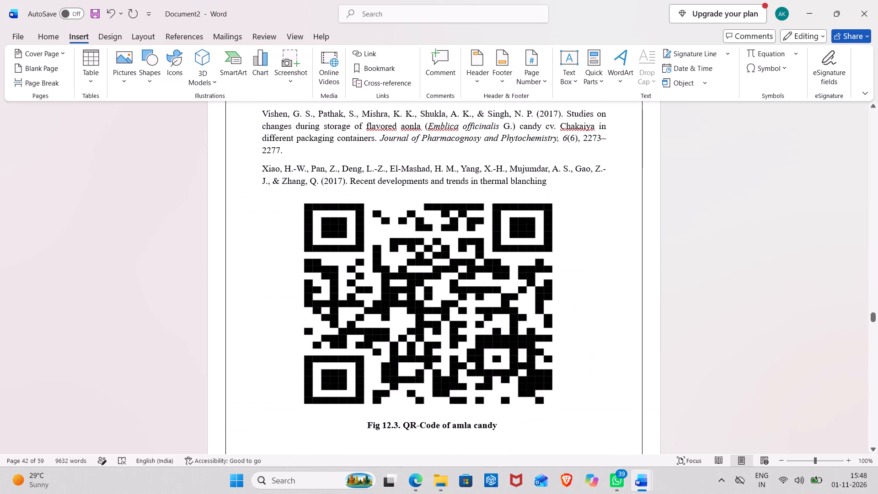
scroll(372, 299, "down", 3)
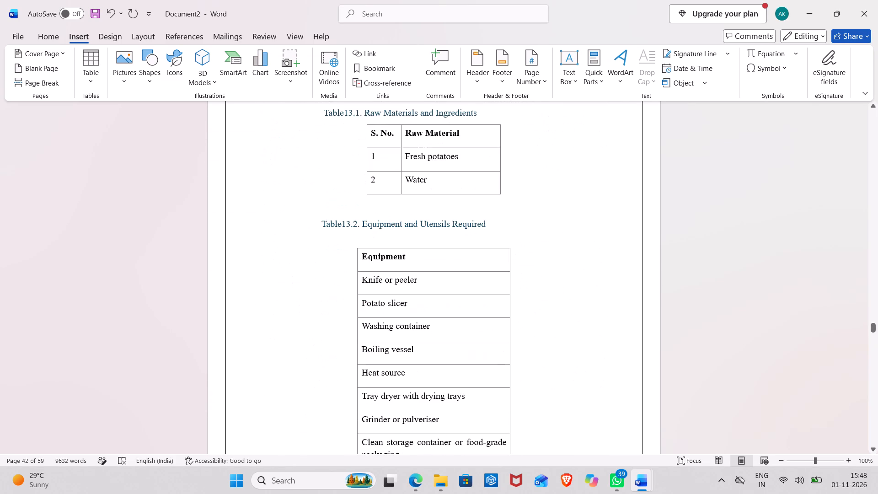
scroll(372, 299, "down", 1)
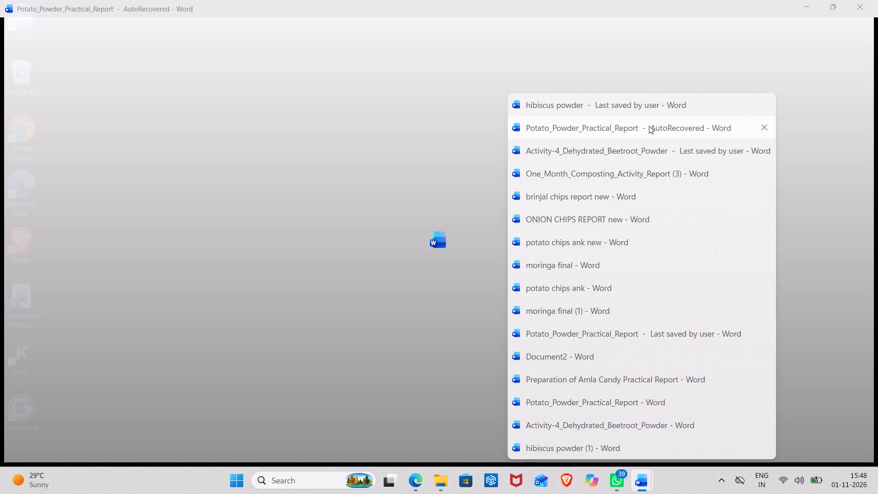
Switch to the recovered Potato_Powder_Practical_Report, check its contents, and save it in Downloads as Potato_Powder_Practical_Report (AutoRecovered).
left_click(649, 126)
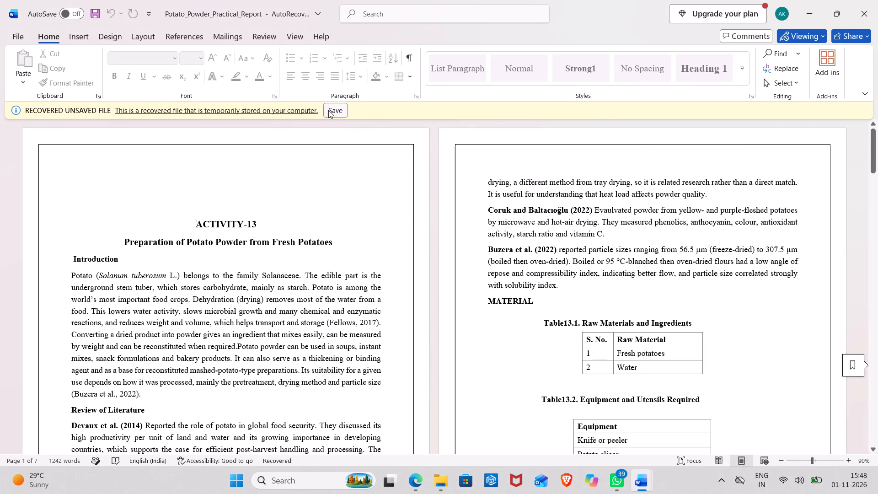
scroll(289, 269, "down", 7)
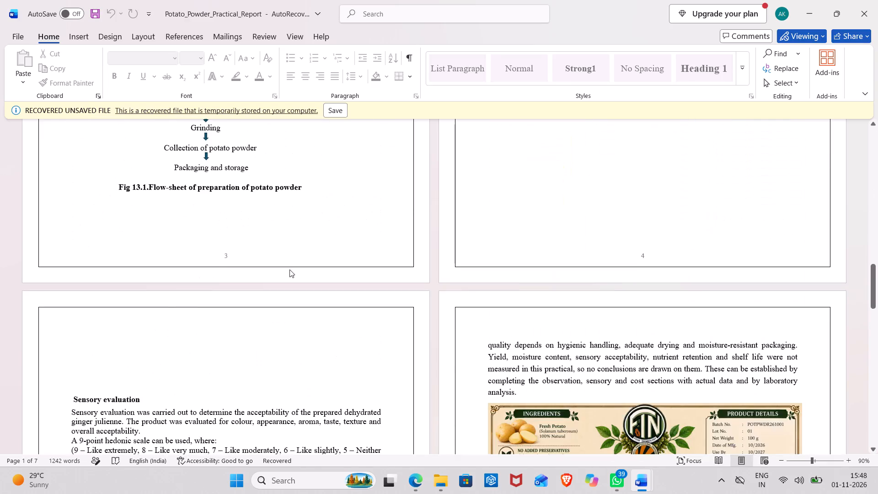
scroll(289, 269, "down", 3)
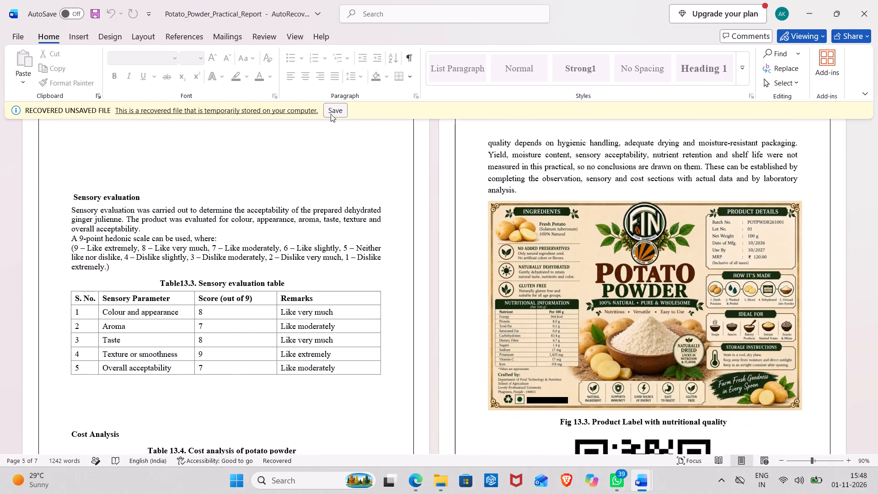
left_click(331, 114)
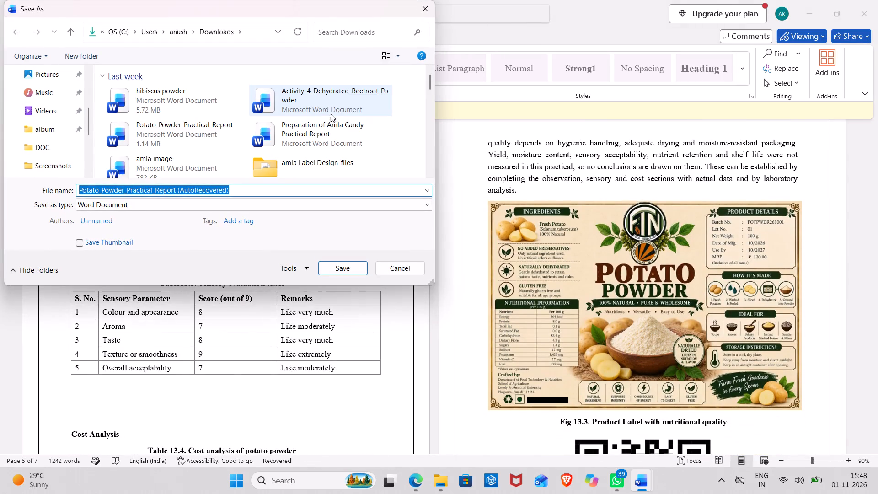
left_click(334, 270)
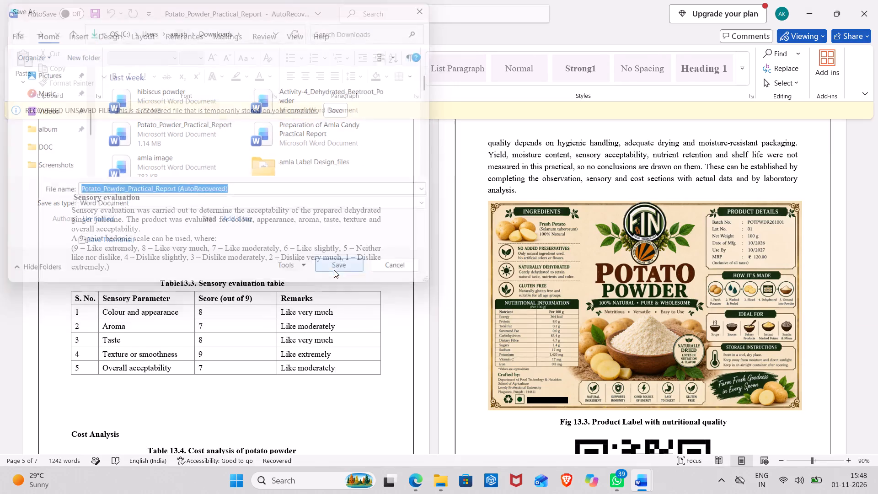
scroll(334, 270, "down", 5)
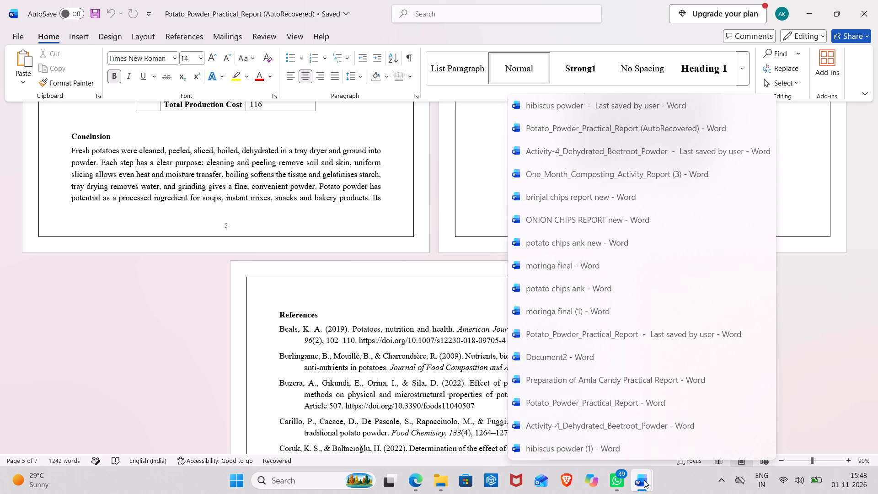
In Document2, cut the whole Activity-13 potato powder section, from its heading through its last reference.
left_click(806, 11)
scroll(448, 240, "up", 2)
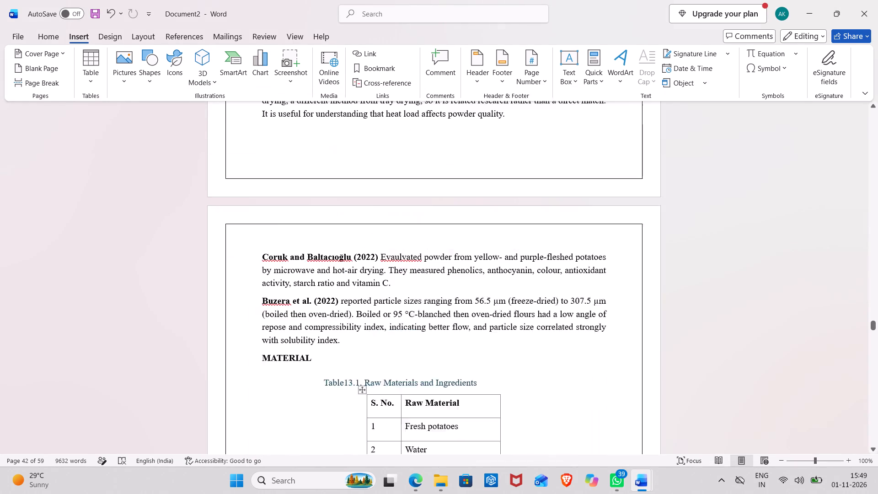
scroll(448, 240, "up", 4)
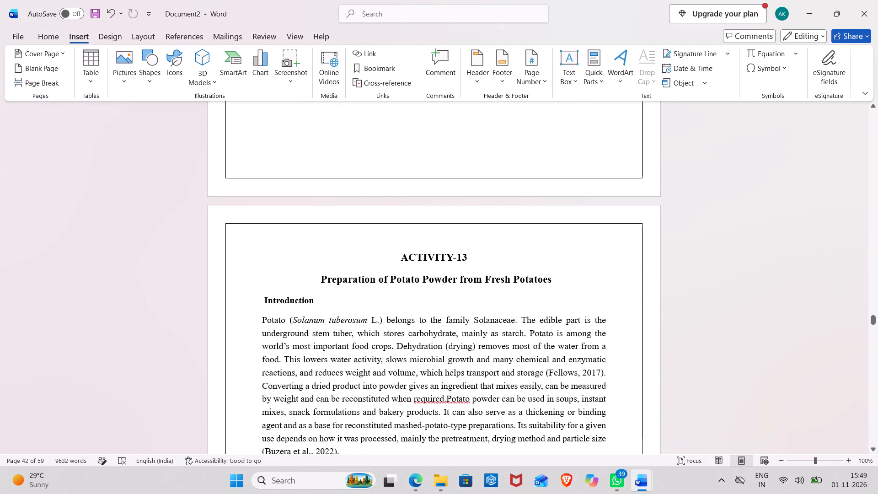
left_click_drag(400, 258, 459, 481)
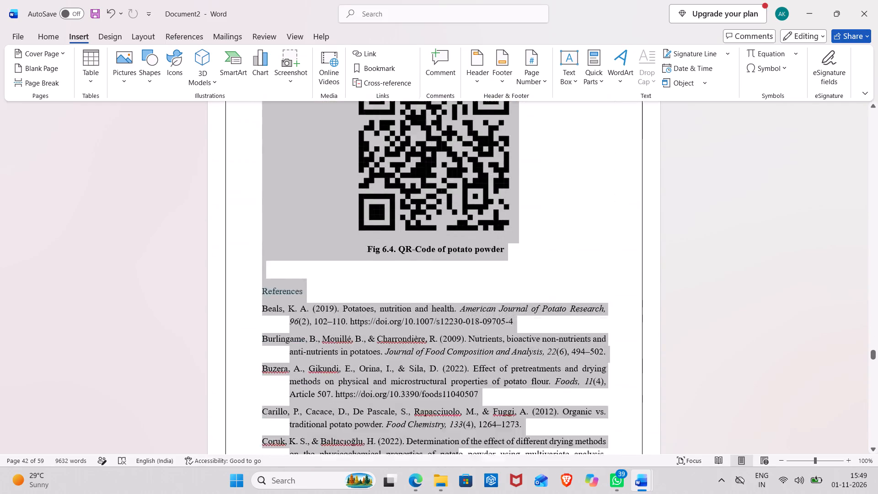
left_click_drag(459, 481, 400, 394)
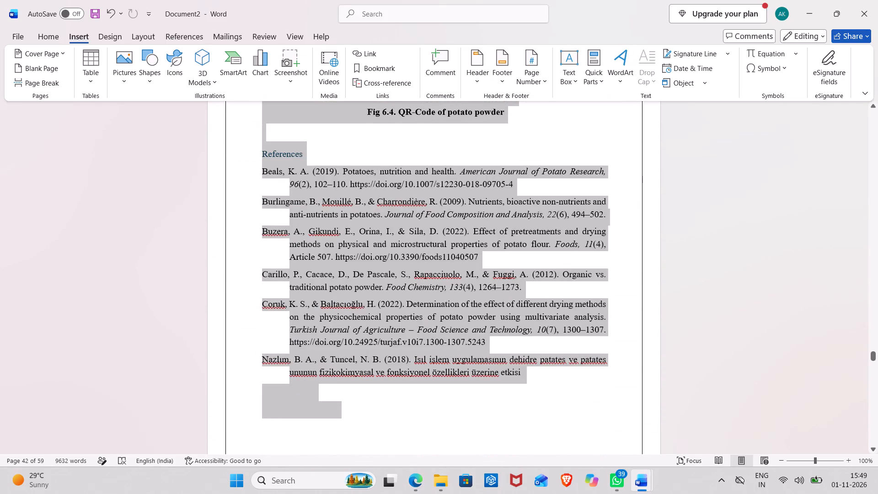
left_click_drag(400, 394, 527, 379)
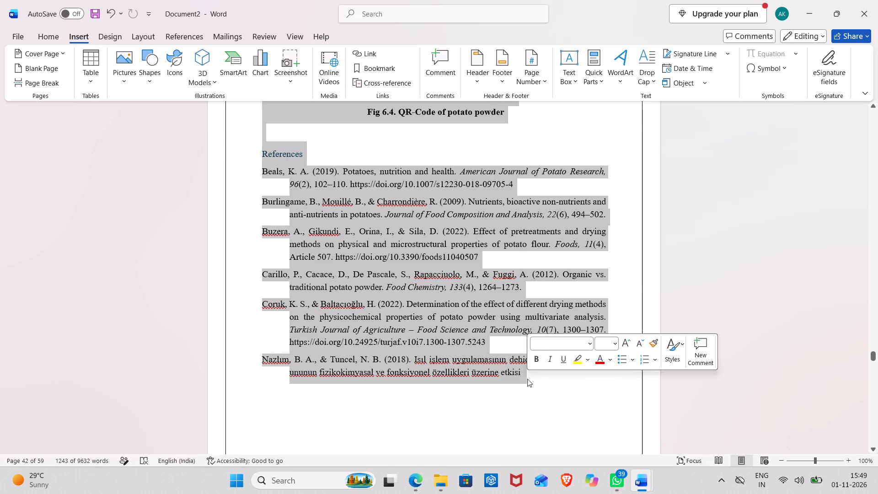
key("ctrl+x")
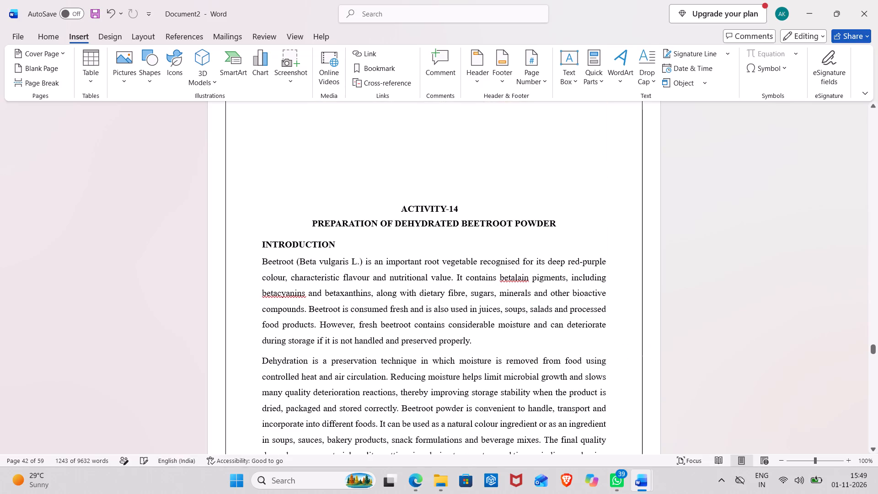
scroll(527, 379, "up", 4)
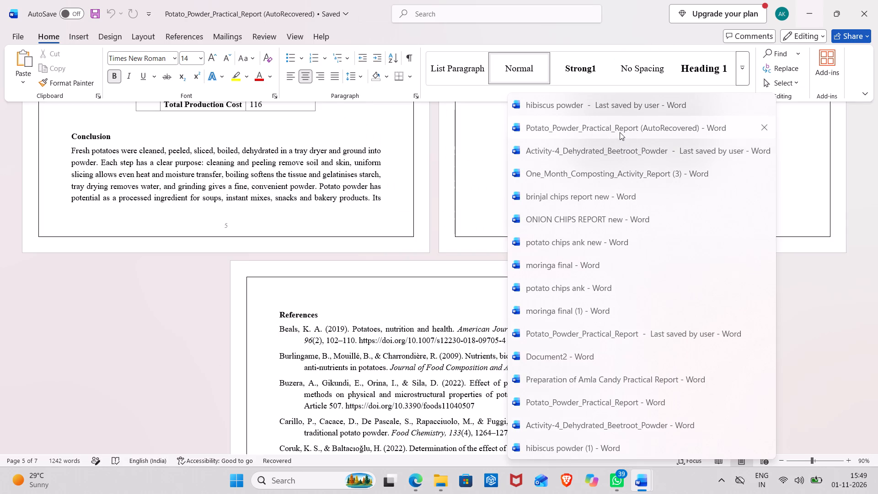
Copy Activity-13, from heading through last reference, from Potato_Powder_Practical_Report (AutoRecovered) and paste it into Document2 where the section was cut.
left_click(620, 132)
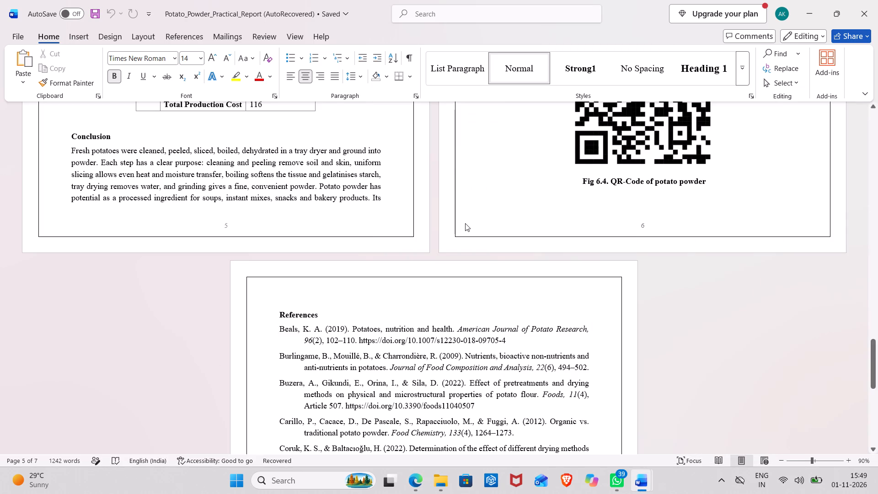
scroll(366, 227, "up", 2, "ctrl")
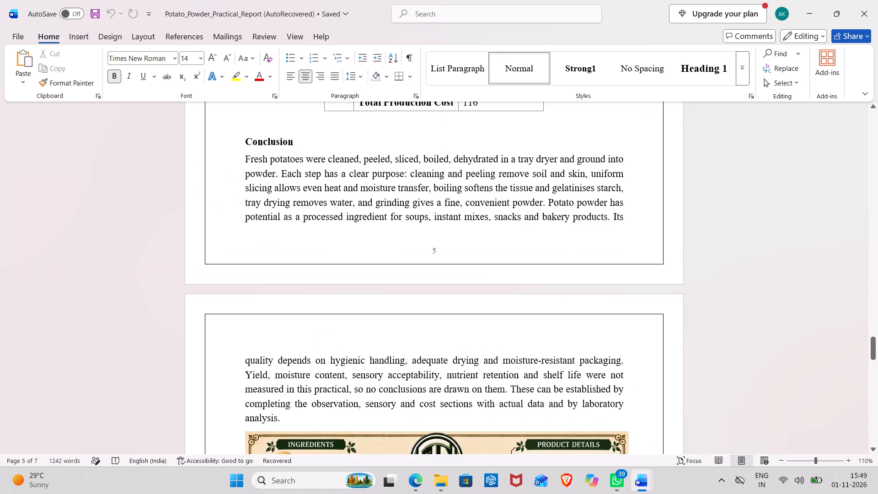
scroll(366, 227, "up", 15)
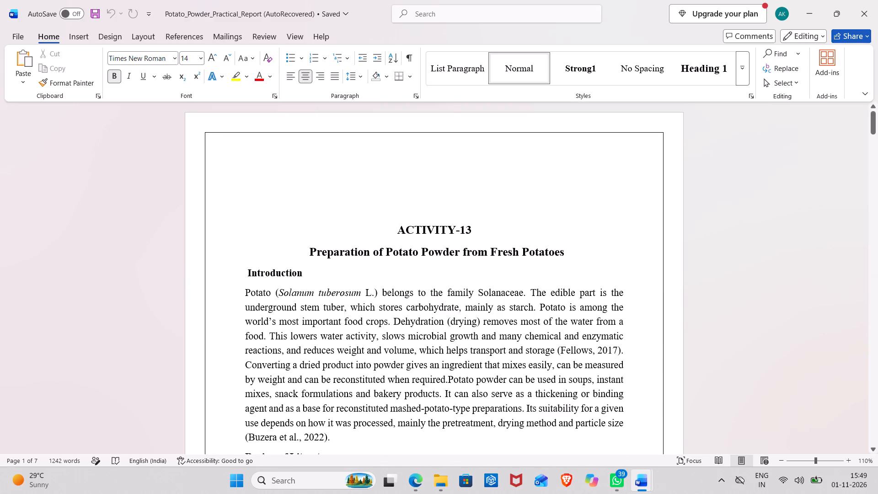
left_click_drag(396, 231, 440, 493)
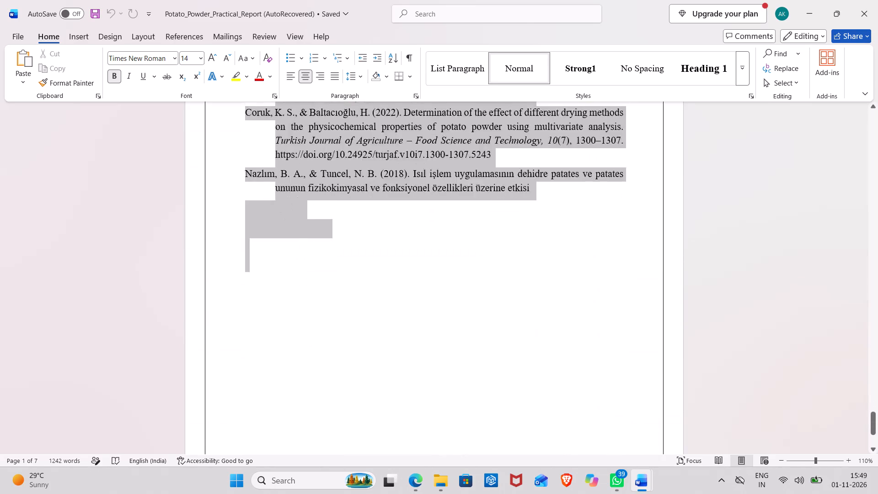
left_click_drag(440, 493, 370, 303)
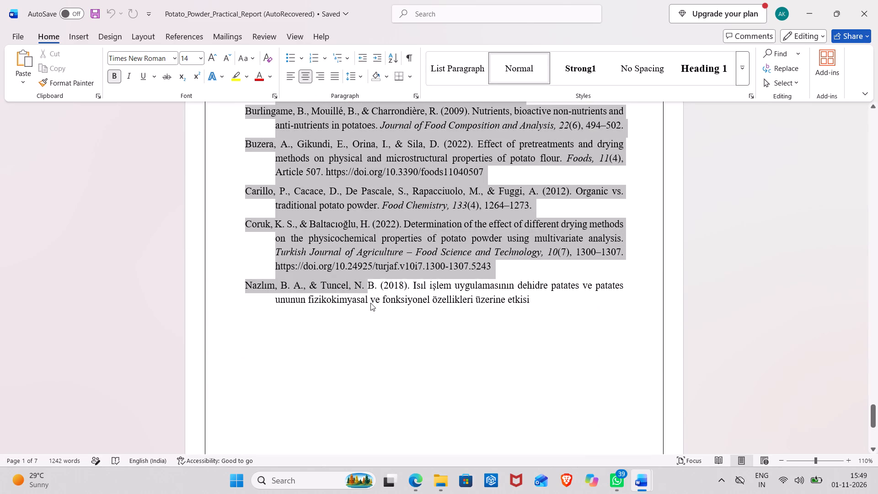
left_click_drag(370, 303, 532, 307)
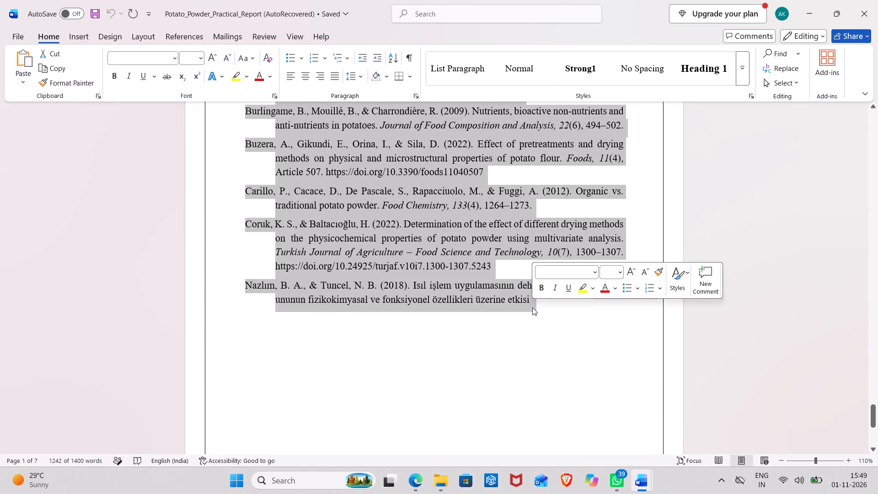
key("ctrl+c")
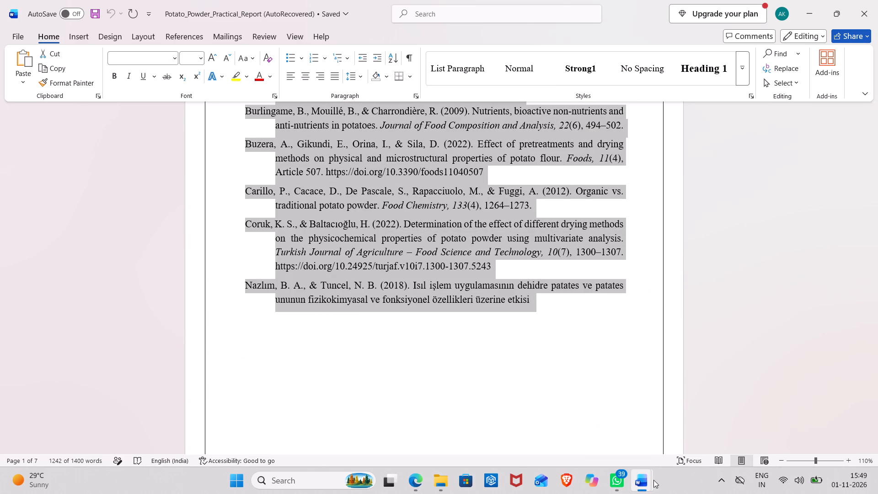
left_click(800, 9)
key("ctrl+v")
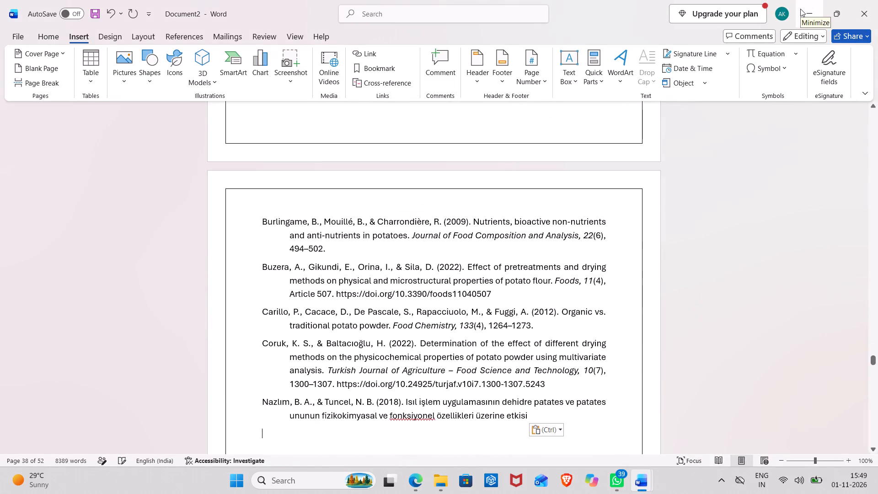
Review the pasted potato powder activity's fonts, captions, tables and figures, continuing back through the amla candy references to its pictorial flow-sheet.
scroll(800, 9, "up", 3)
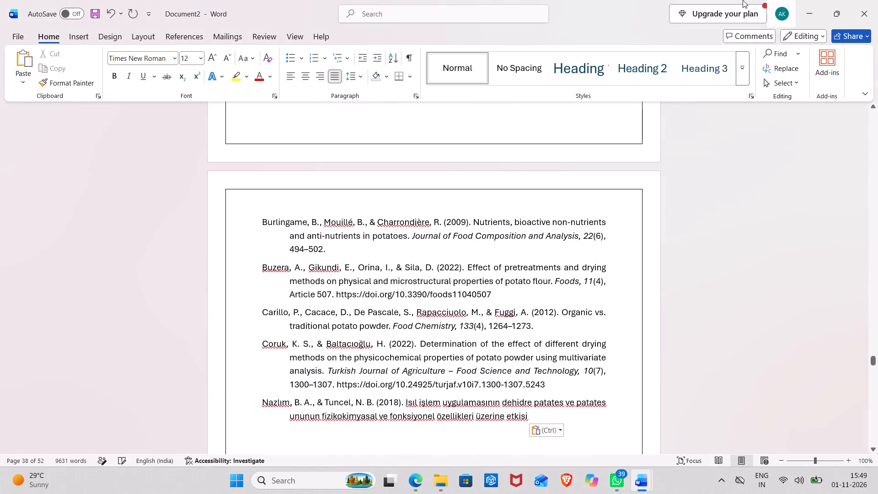
scroll(491, 191, "up", 3)
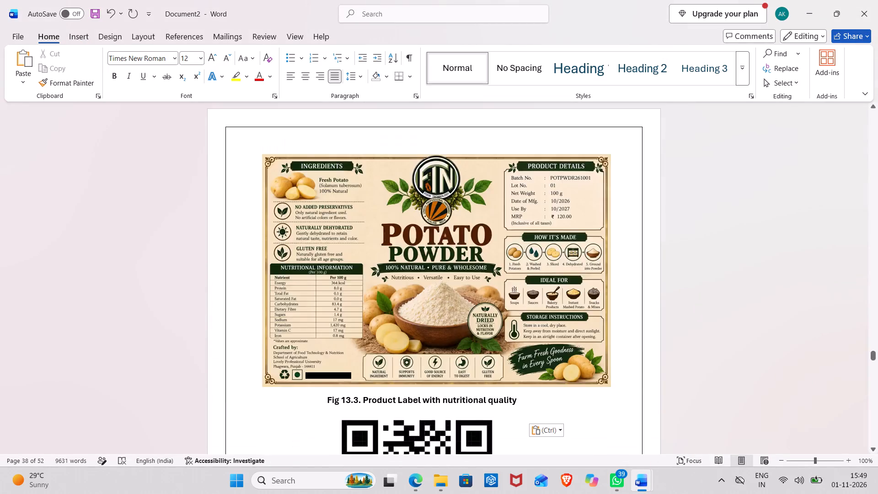
scroll(491, 191, "up", 4)
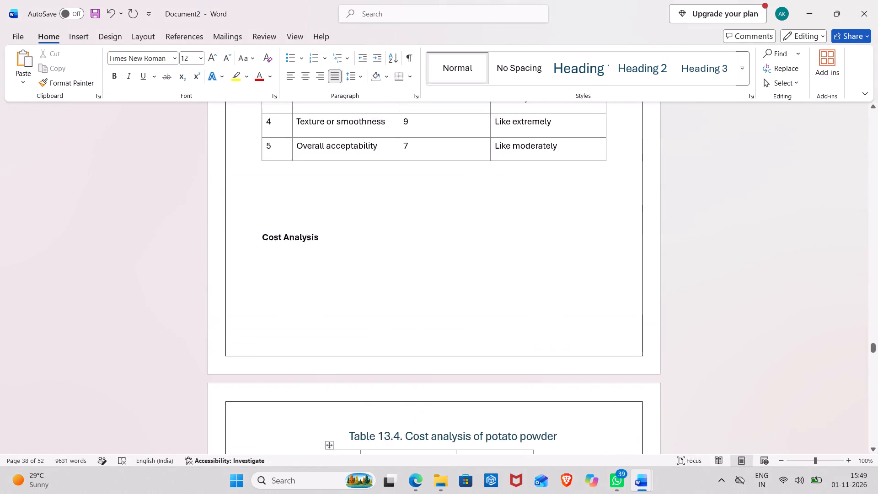
scroll(491, 191, "up", 3)
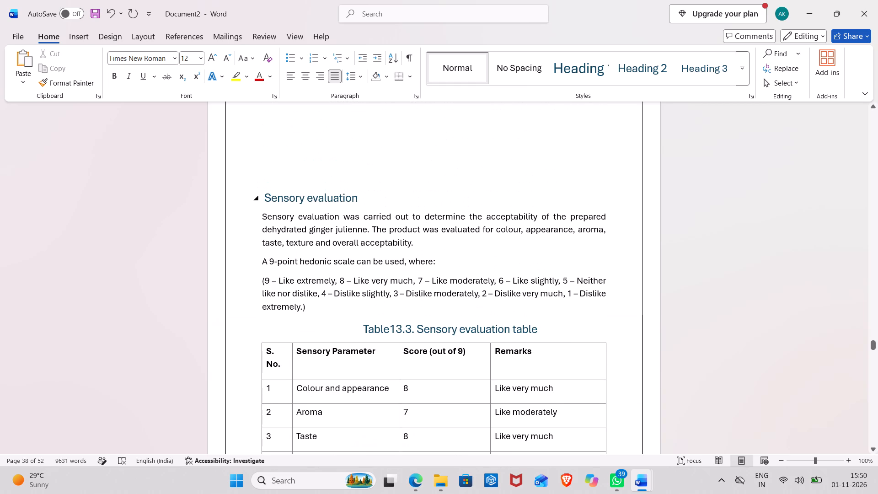
scroll(491, 191, "up", 10)
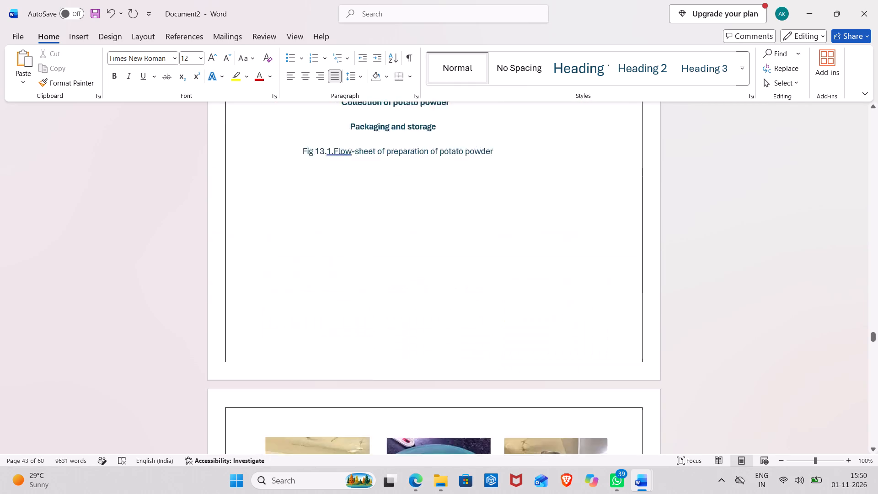
scroll(491, 191, "up", 18)
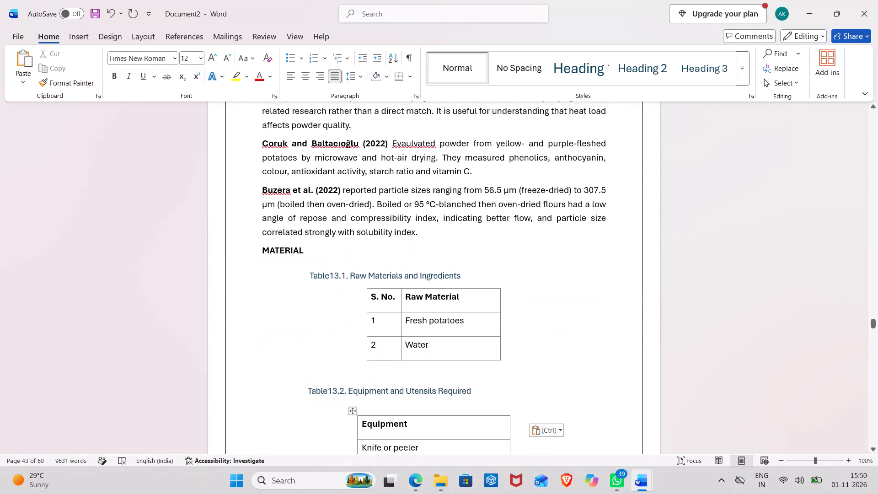
scroll(491, 191, "up", 7)
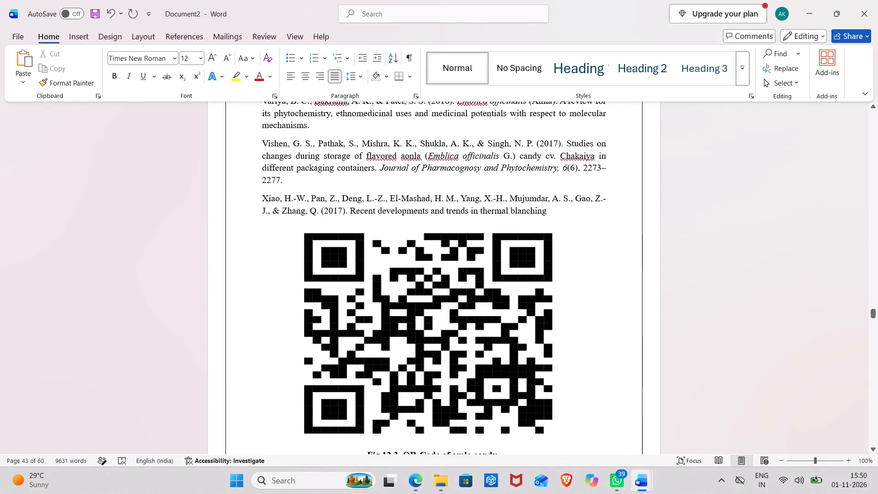
scroll(491, 191, "up", 4)
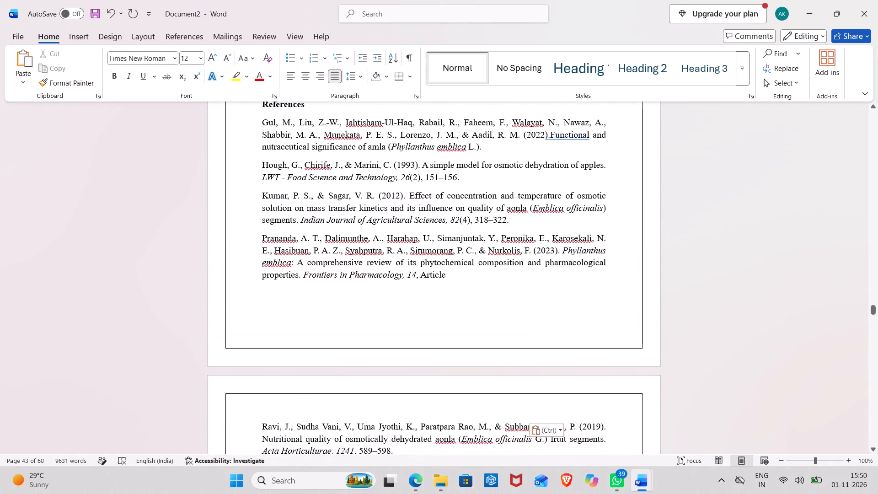
scroll(491, 191, "up", 8)
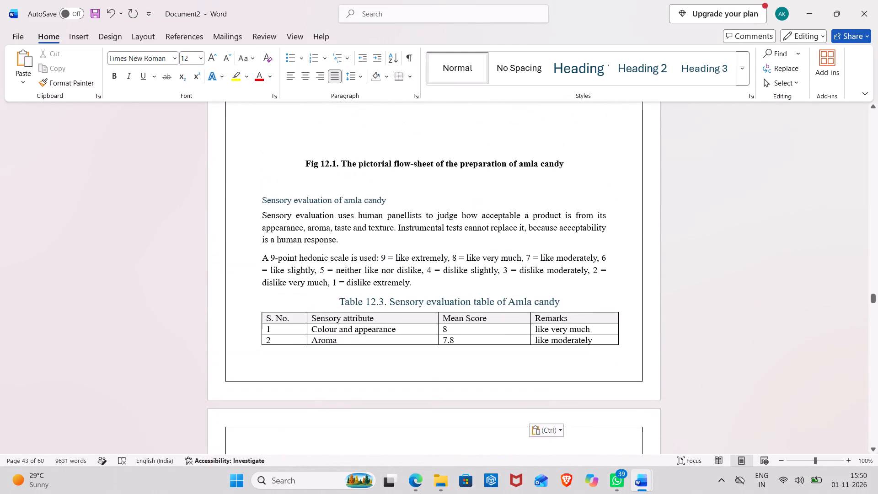
scroll(491, 191, "up", 3)
Insert a line break before the Table 12.3 caption to move the amla candy sensory table onto one page.
scroll(491, 191, "down", 2)
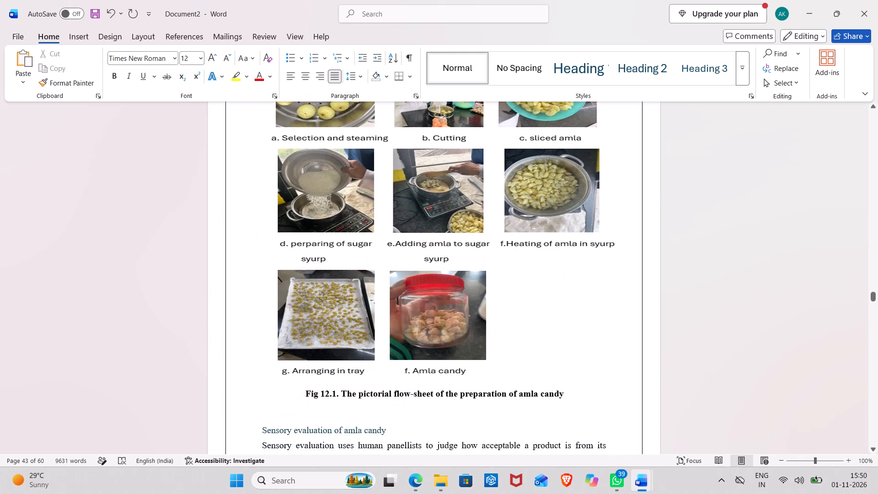
scroll(491, 191, "down", 2)
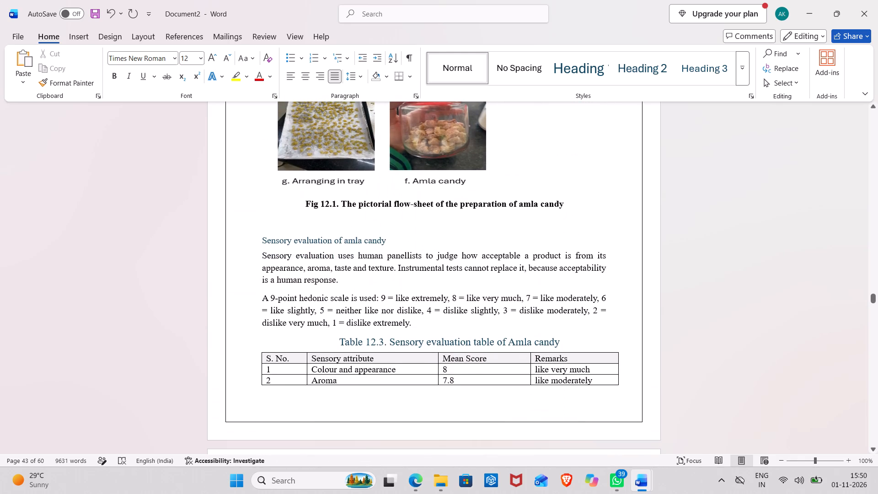
scroll(491, 191, "down", 2)
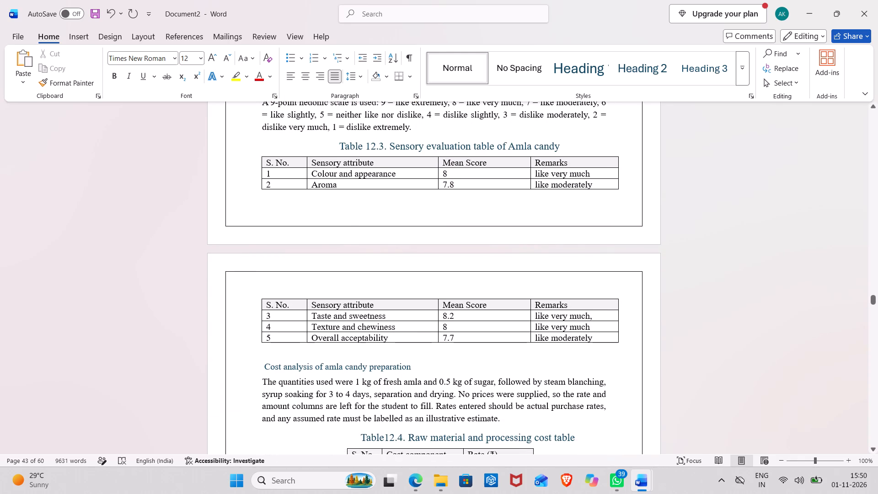
left_click(337, 145)
key("Return")
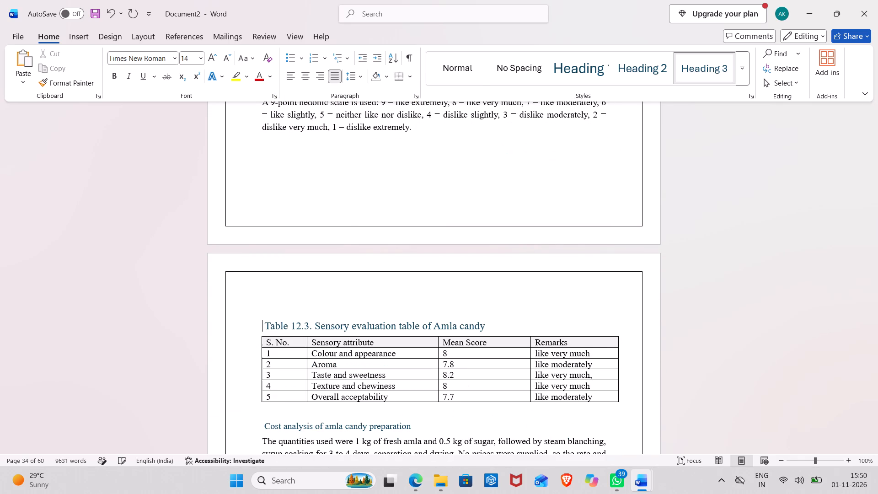
Remove leading spaces before the Table 12.4 caption to centre it over the amla candy cost table.
scroll(337, 145, "down", 3)
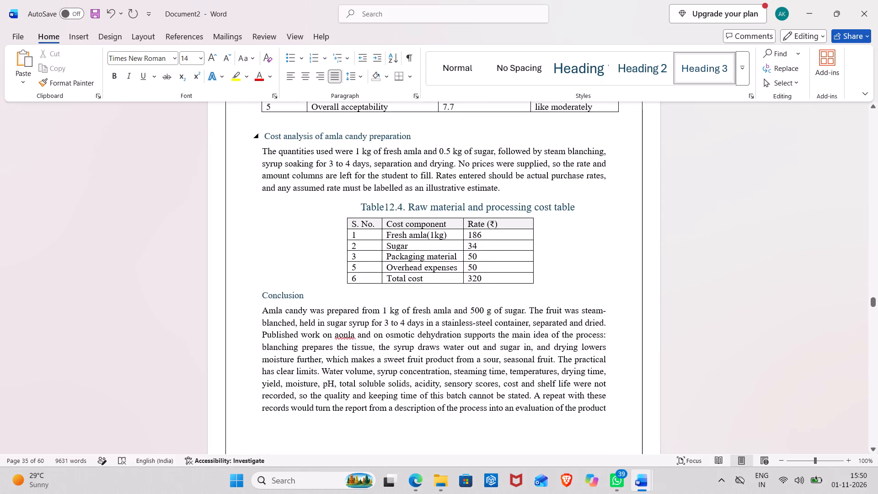
left_click(358, 208)
key("BackSpace")
key("BackSpace")
key("BackSpace")
key("BackSpace")
key("BackSpace")
key("BackSpace")
key("BackSpace")
key("BackSpace")
key("BackSpace")
key("BackSpace")
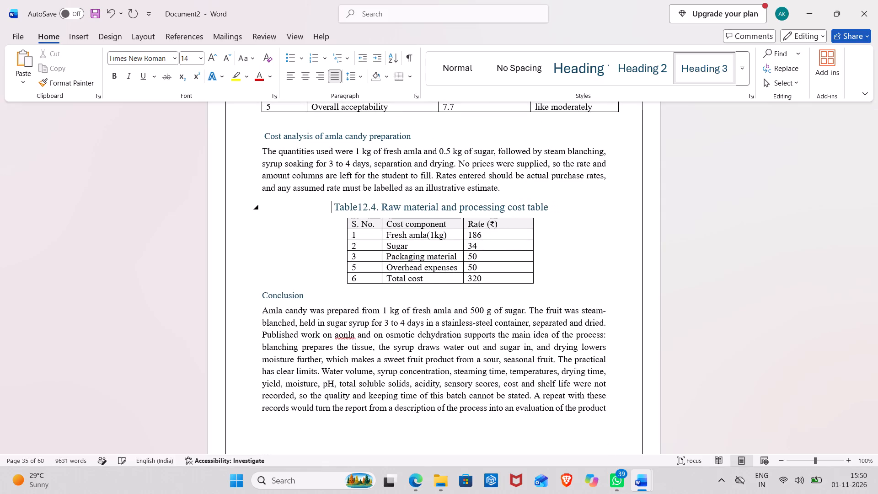
key("BackSpace")
Delete the blank line above the amla candy activity's References heading and check how the references flow across pages.
scroll(358, 208, "down", 12)
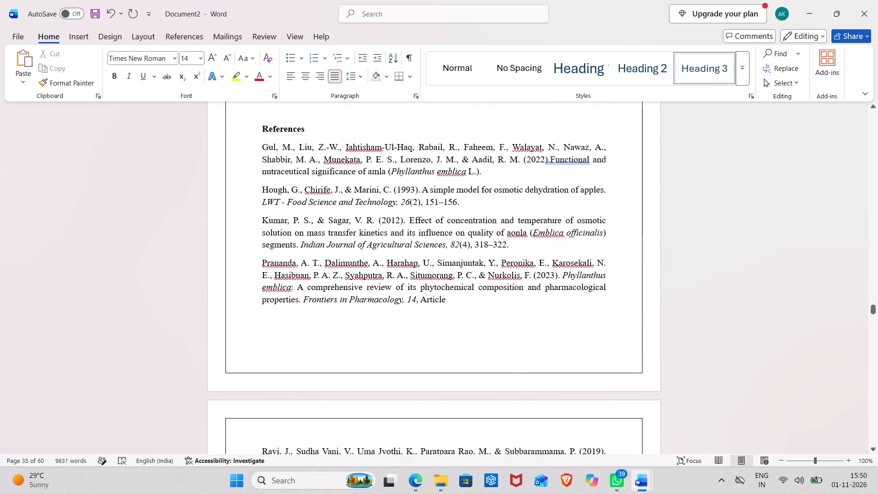
left_click(260, 126)
key("BackSpace")
scroll(260, 126, "down", 3)
scroll(260, 126, "up", 1)
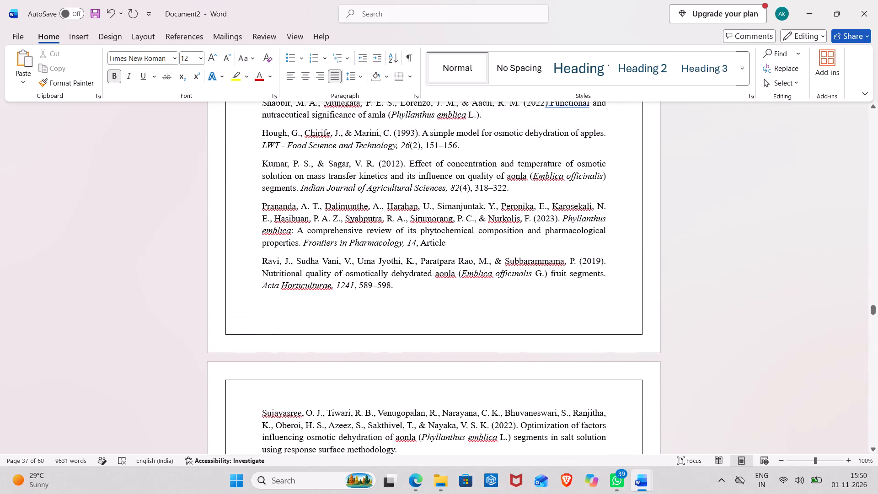
Copy the formatting of the first entry in the potato powder activity's References with Format Painter.
scroll(260, 126, "up", 1)
scroll(260, 126, "down", 6)
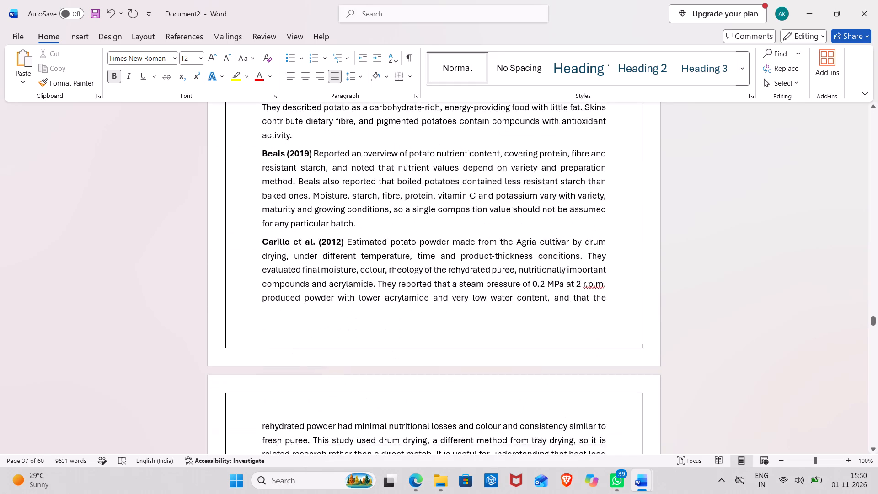
scroll(260, 126, "down", 9)
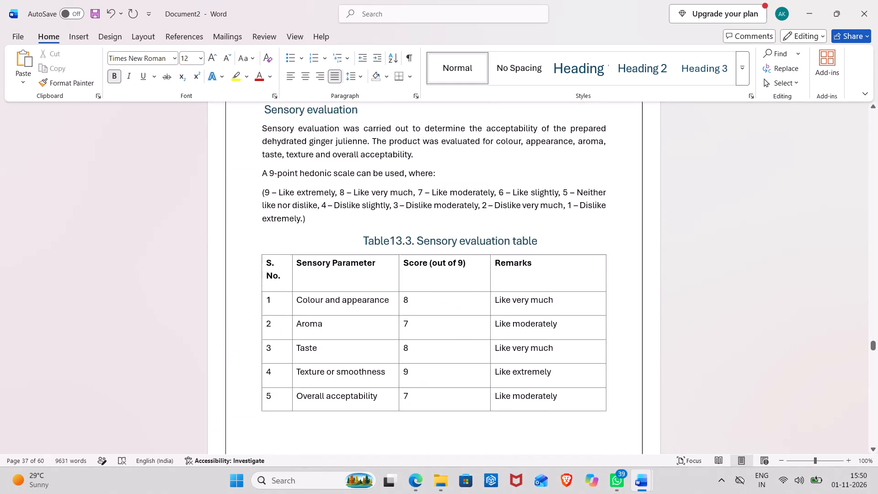
scroll(260, 126, "down", 7)
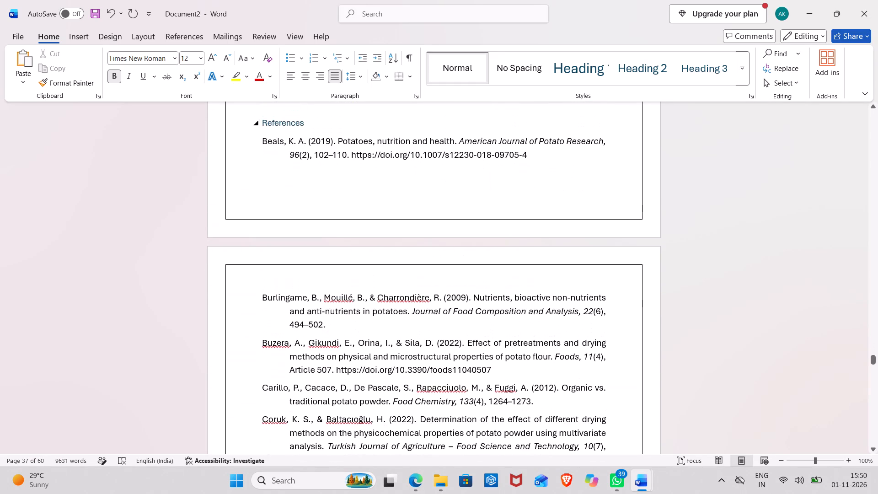
scroll(260, 126, "down", 1)
left_click_drag(263, 156, 488, 220)
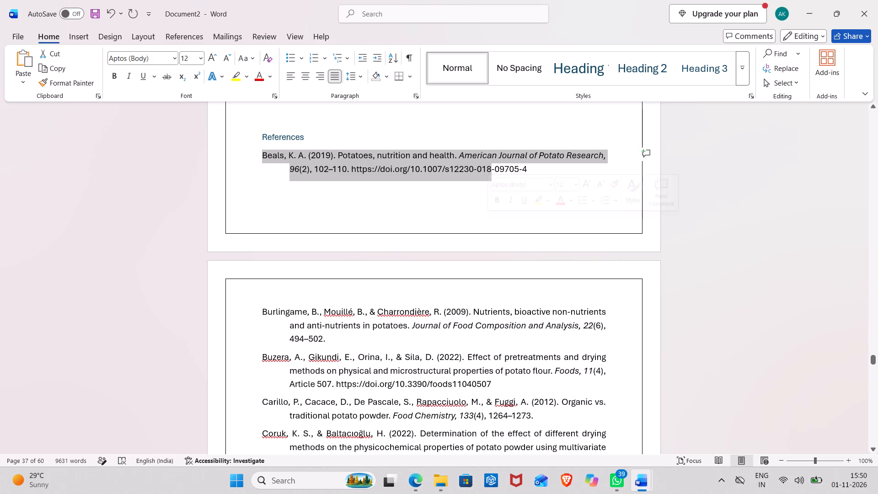
left_click(346, 213)
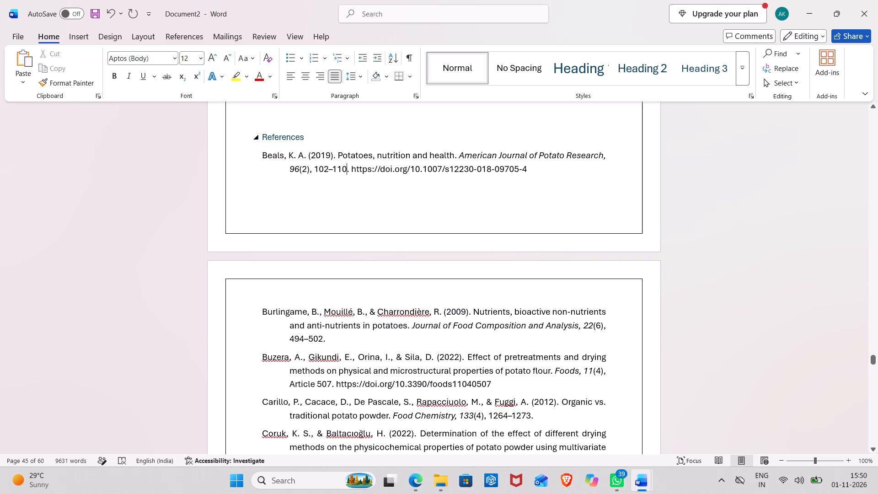
left_click_drag(531, 170, 248, 153)
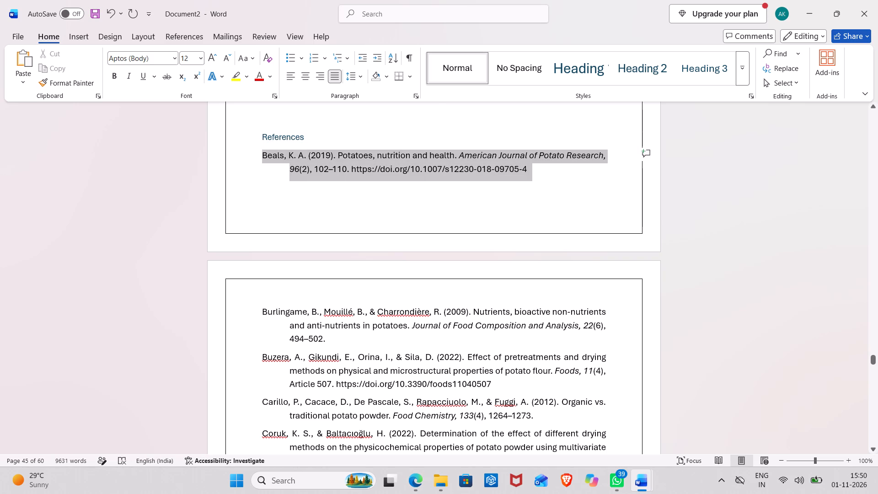
left_click_drag(248, 153, 248, 154)
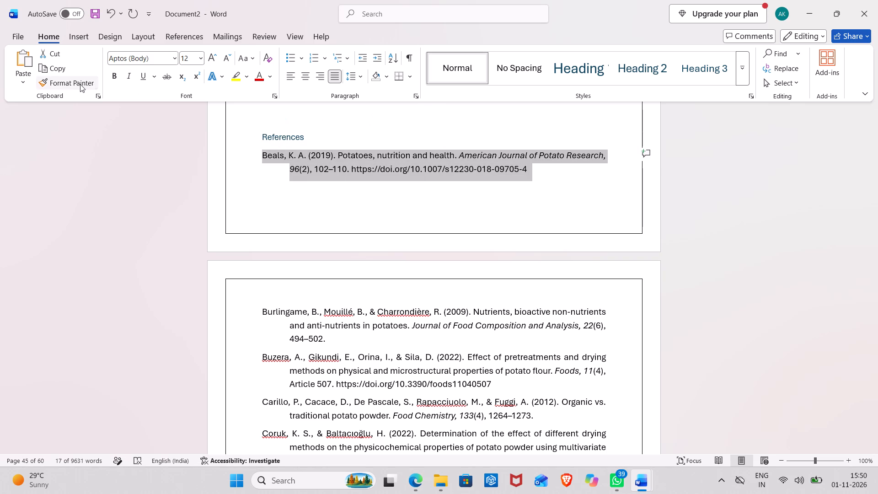
left_click(80, 84)
Apply the copied hanging-indent reference formatting to all entries in the amla candy activity's References.
scroll(243, 191, "up", 2)
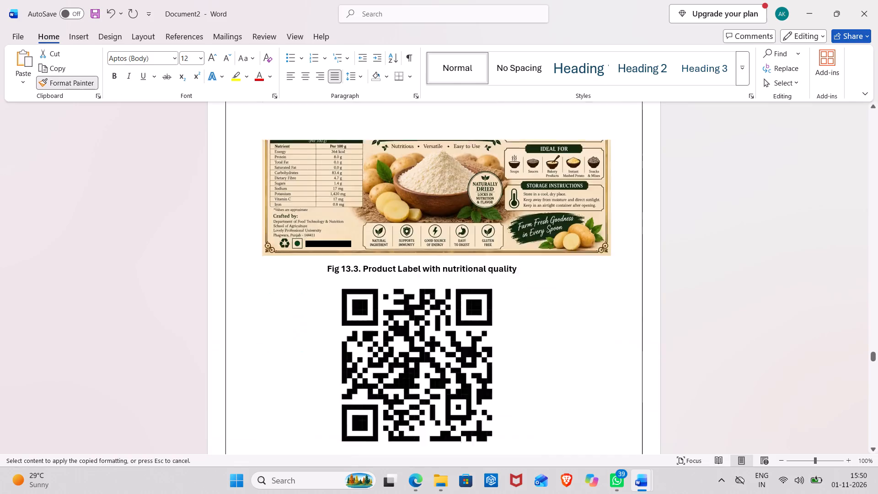
scroll(243, 191, "up", 7)
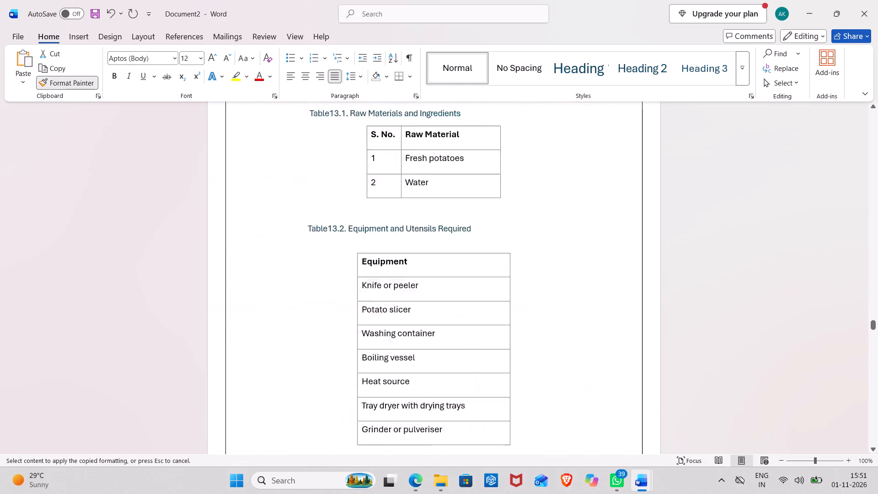
scroll(243, 191, "up", 6)
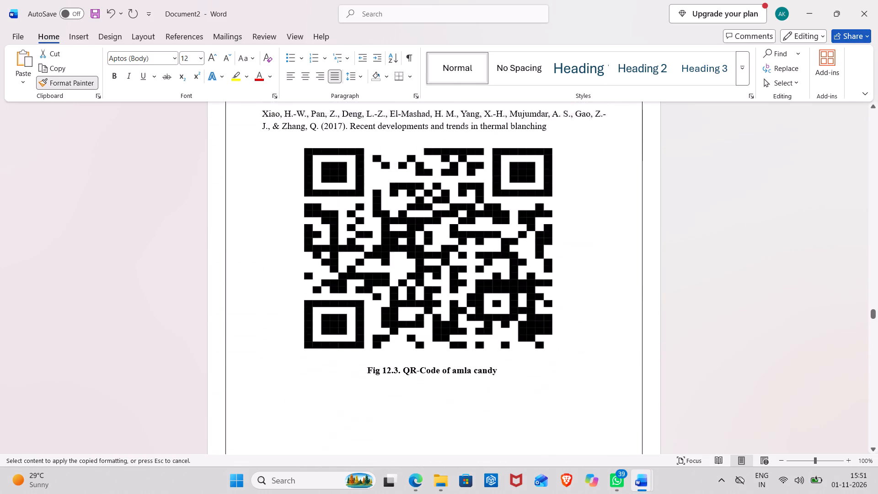
scroll(243, 191, "up", 4)
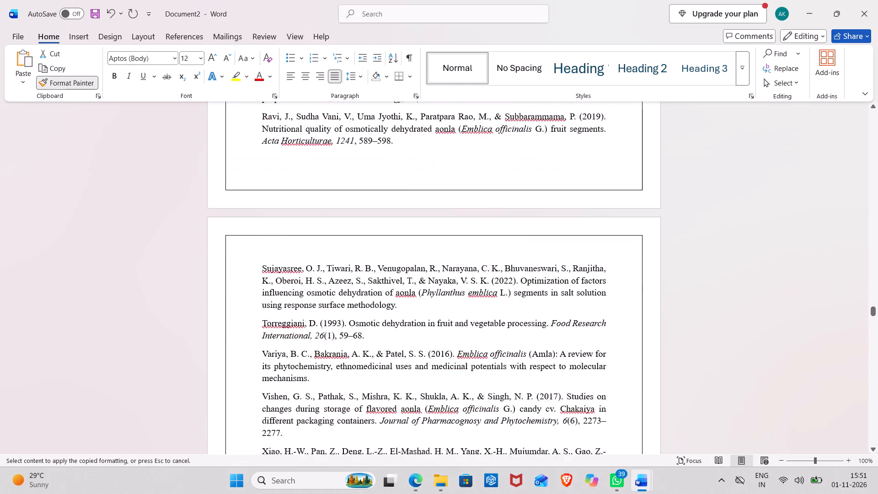
scroll(243, 191, "up", 2)
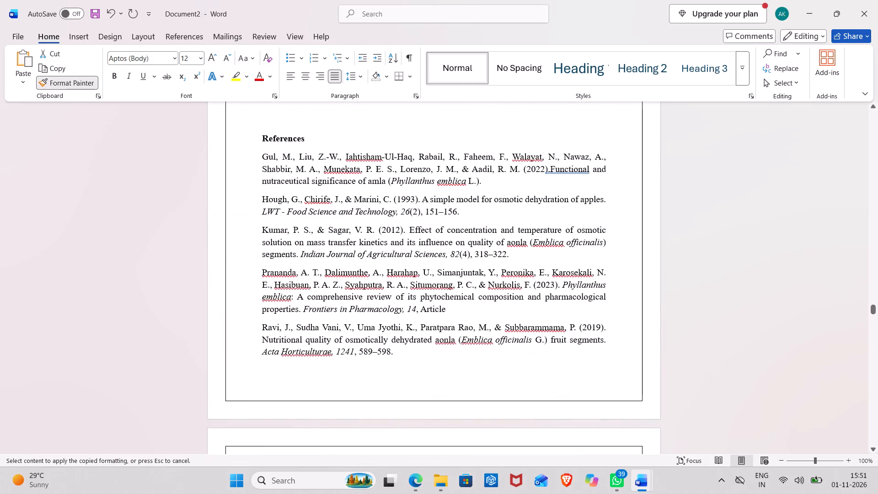
left_click_drag(264, 155, 273, 166)
left_click_drag(273, 166, 367, 446)
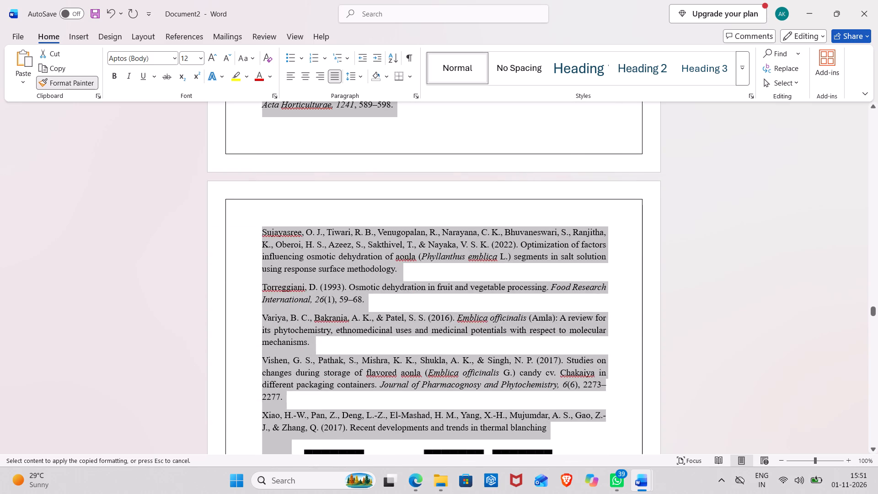
left_click_drag(367, 446, 570, 432)
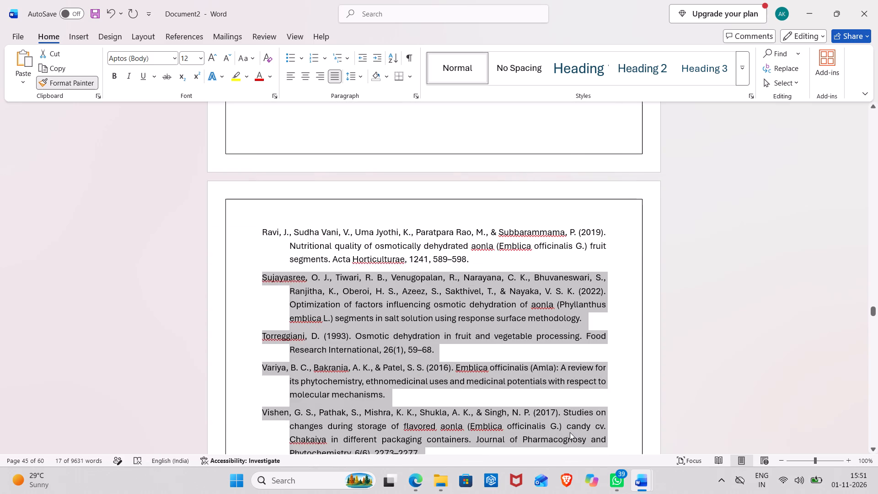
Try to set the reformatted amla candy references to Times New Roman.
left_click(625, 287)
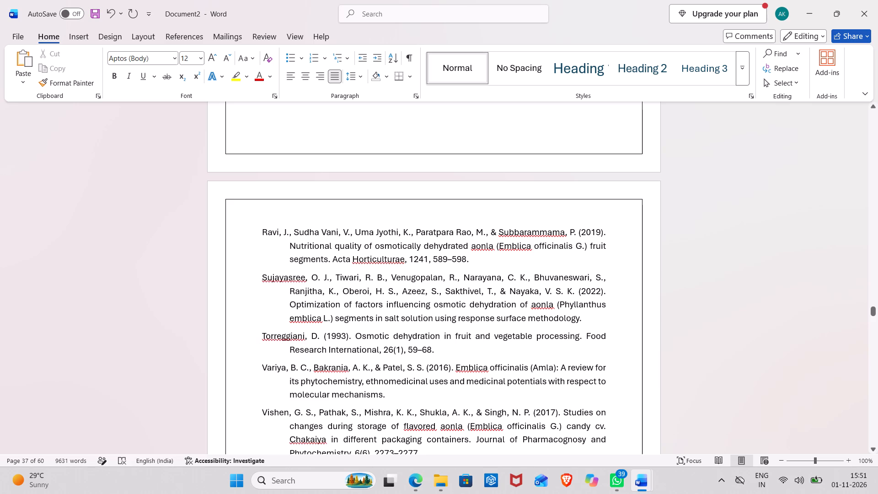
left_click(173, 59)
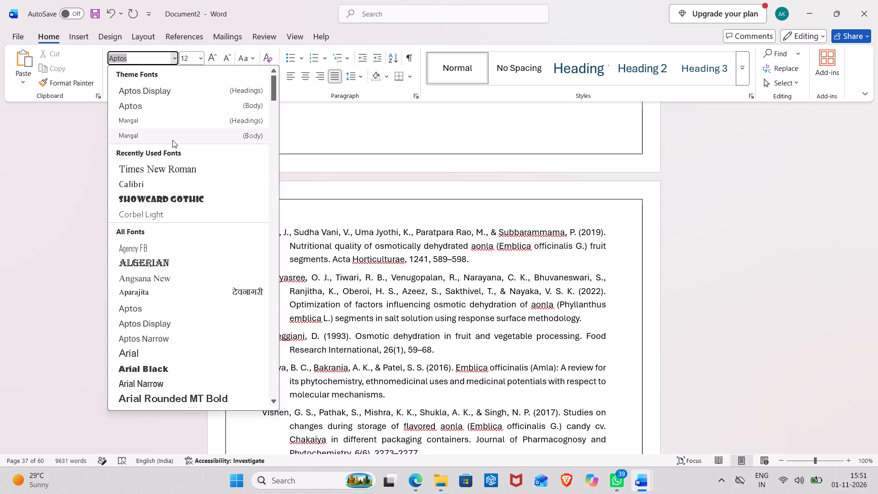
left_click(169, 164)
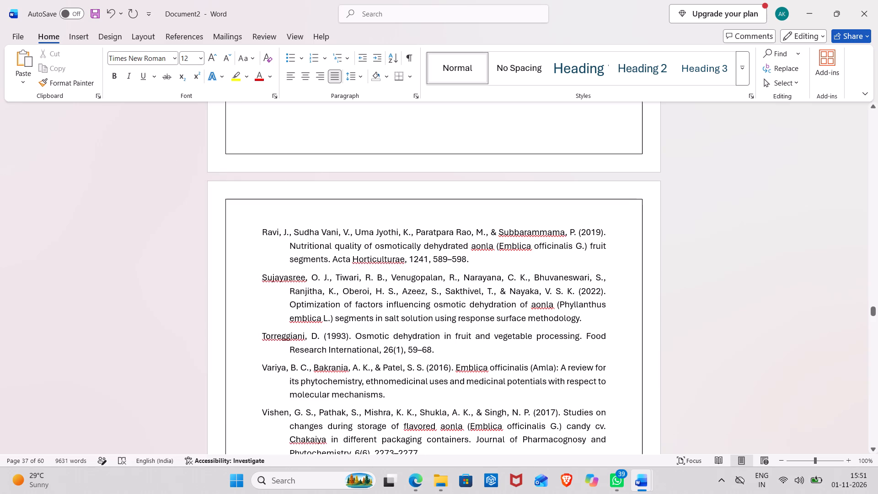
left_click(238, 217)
Set everything from the ACTIVITY-12 heading through the ACTIVITY-13 title, including the amla candy references, to Times New Roman.
scroll(238, 217, "up", 13)
scroll(238, 217, "up", 12)
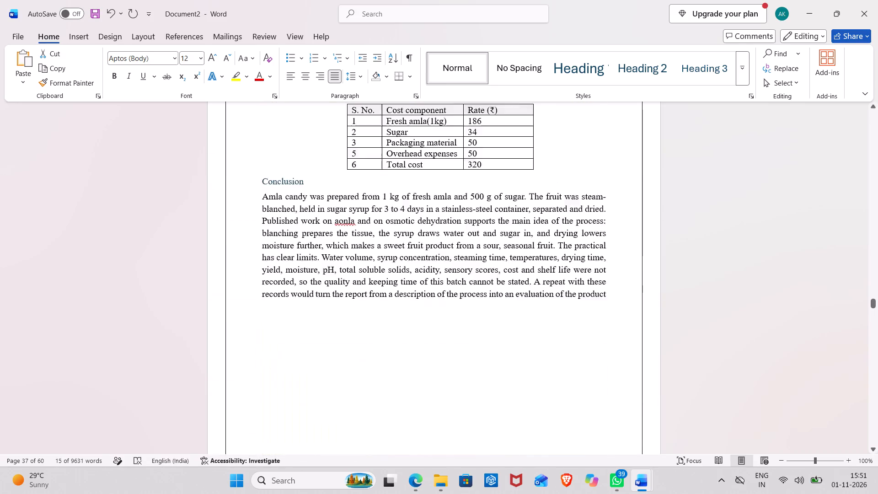
scroll(238, 217, "up", 20)
scroll(238, 217, "up", 19)
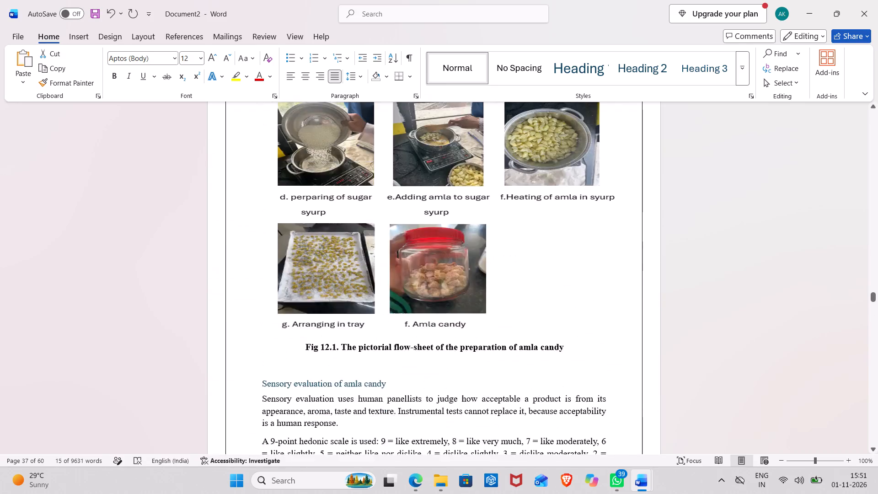
scroll(238, 217, "up", 20)
scroll(238, 217, "up", 20)
scroll(238, 217, "up", 10)
scroll(238, 217, "down", 1)
scroll(238, 217, "up", 3)
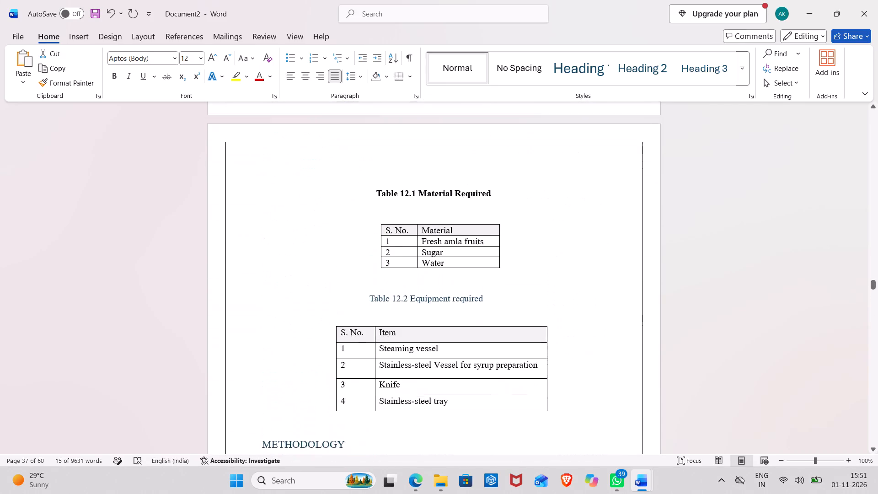
scroll(238, 217, "up", 11)
scroll(238, 217, "up", 17)
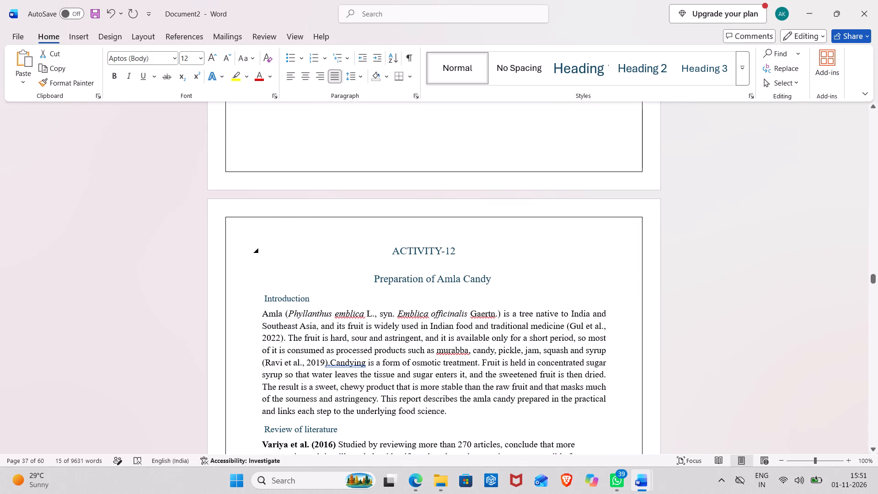
left_click_drag(389, 251, 478, 493)
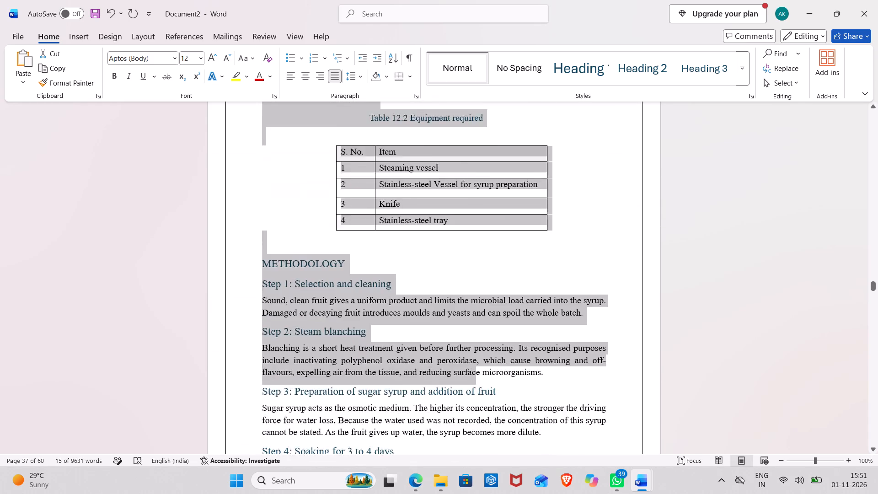
left_click_drag(478, 493, 476, 381)
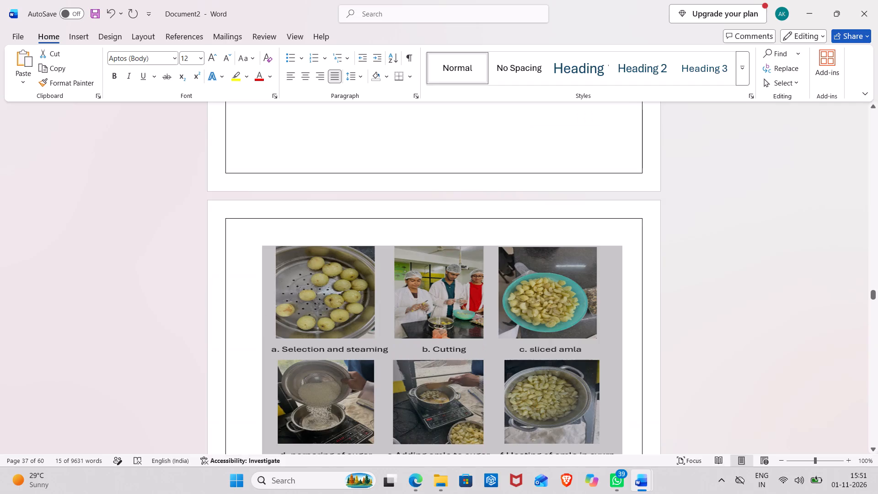
left_click_drag(476, 381, 488, 483)
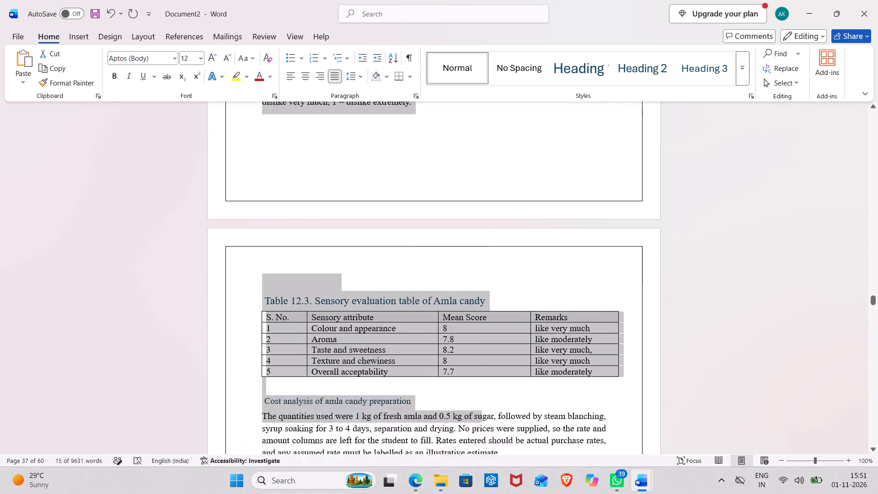
left_click_drag(488, 483, 486, 483)
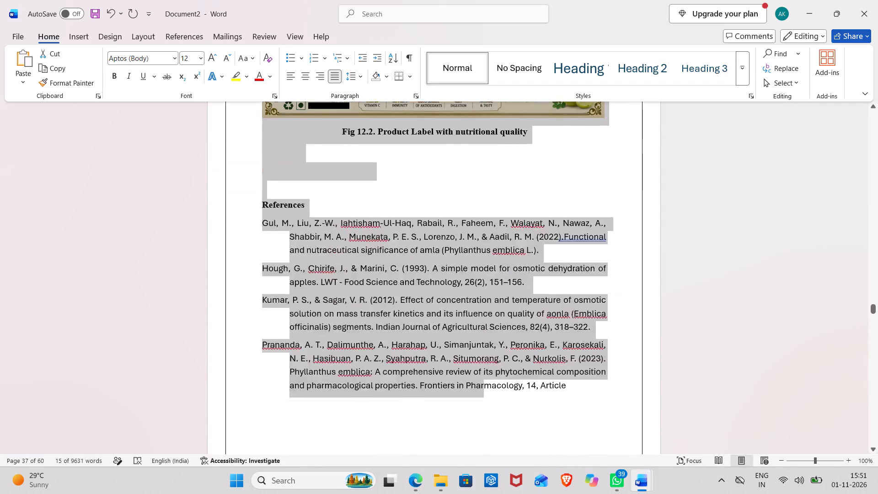
left_click_drag(486, 483, 488, 467)
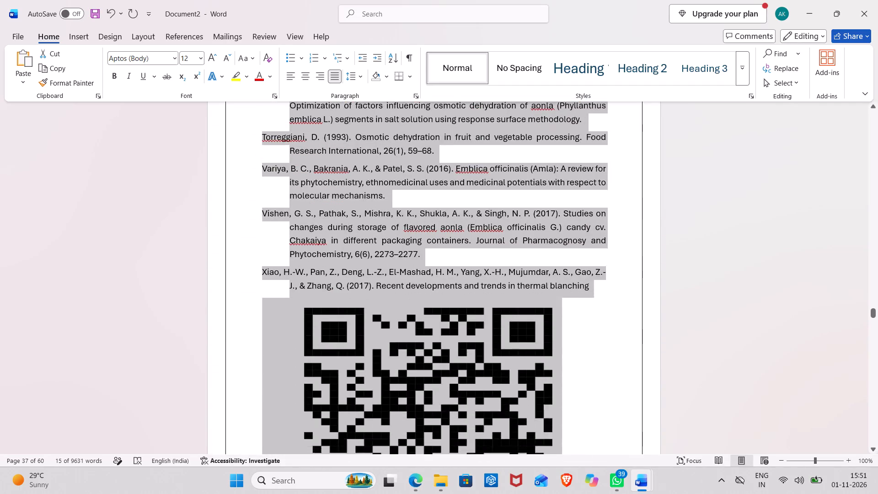
left_click_drag(488, 467, 487, 466)
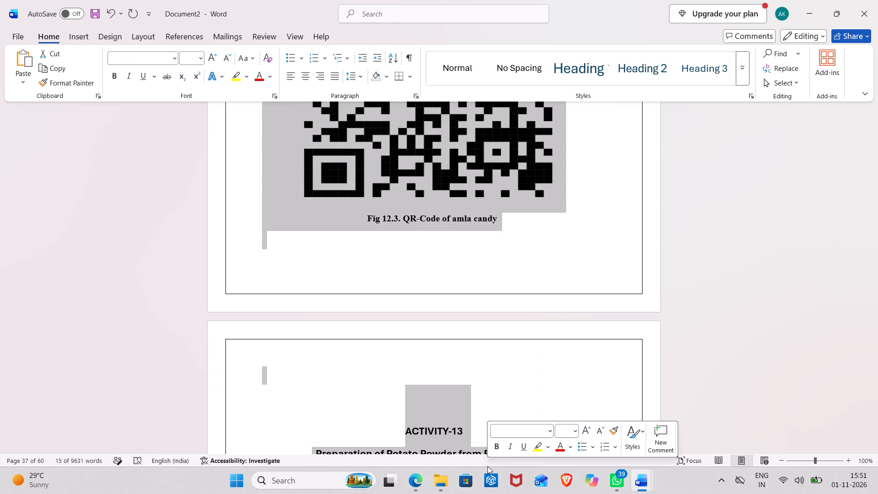
left_click(174, 57)
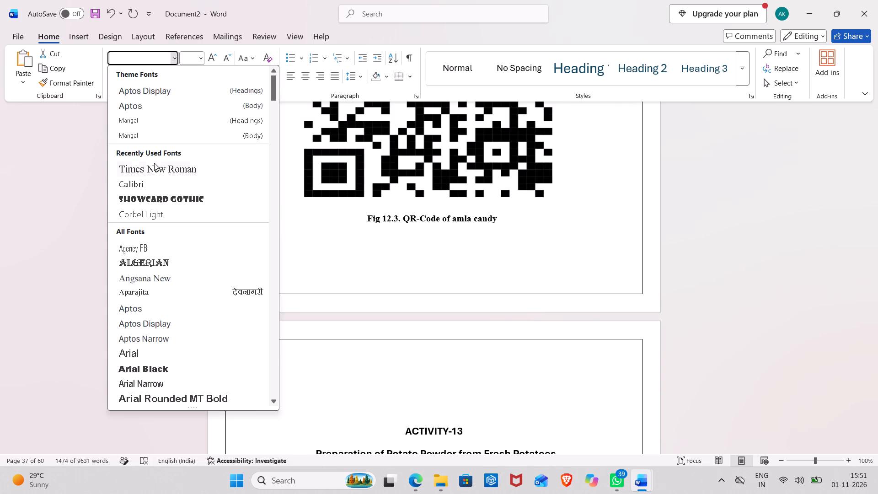
left_click(154, 169)
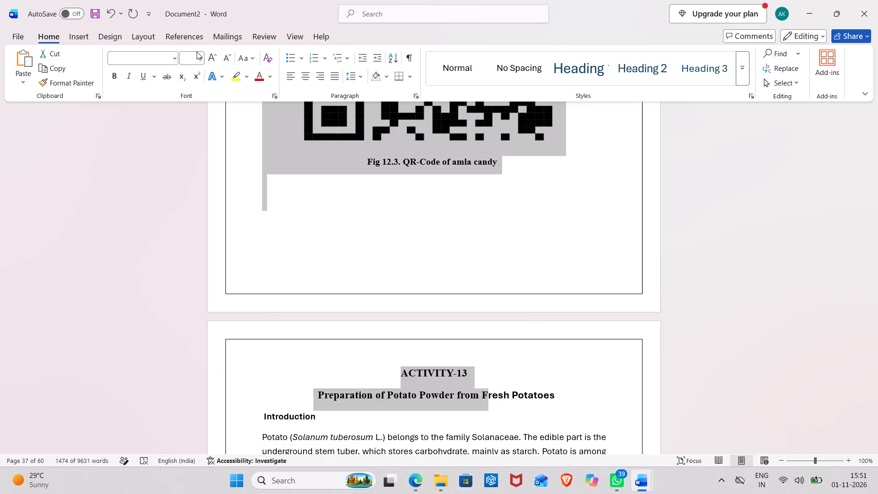
left_click(199, 56)
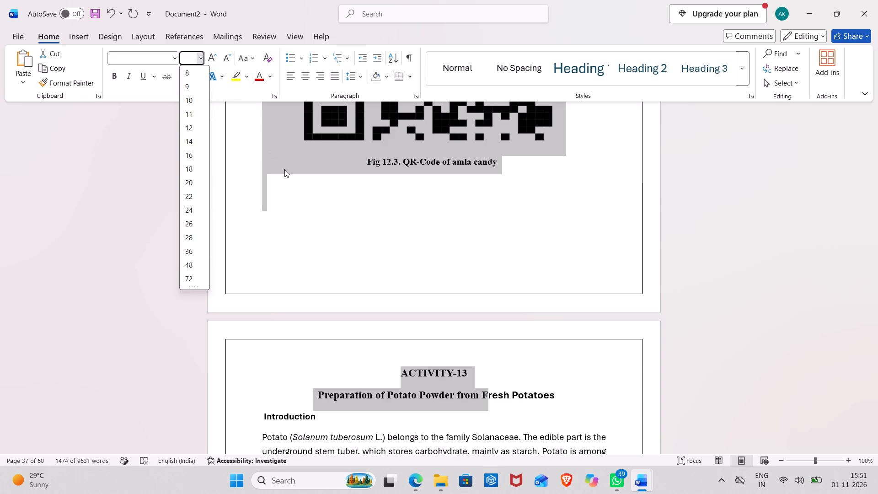
left_click(287, 227)
double_click(287, 227)
Review the amla candy activity's QR code, references, product label and tables, going back to its pictorial flow-sheet.
scroll(287, 227, "up", 3)
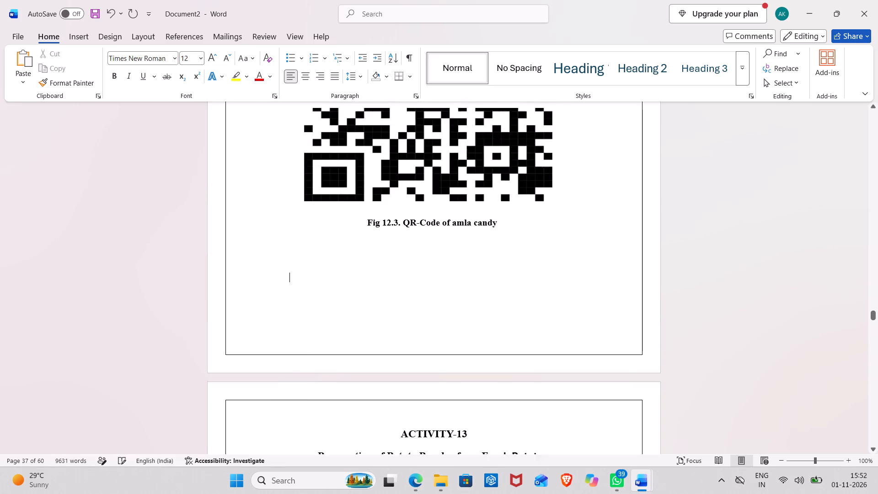
scroll(287, 227, "up", 3)
scroll(287, 227, "up", 20)
scroll(287, 227, "down", 1)
scroll(287, 227, "up", 9)
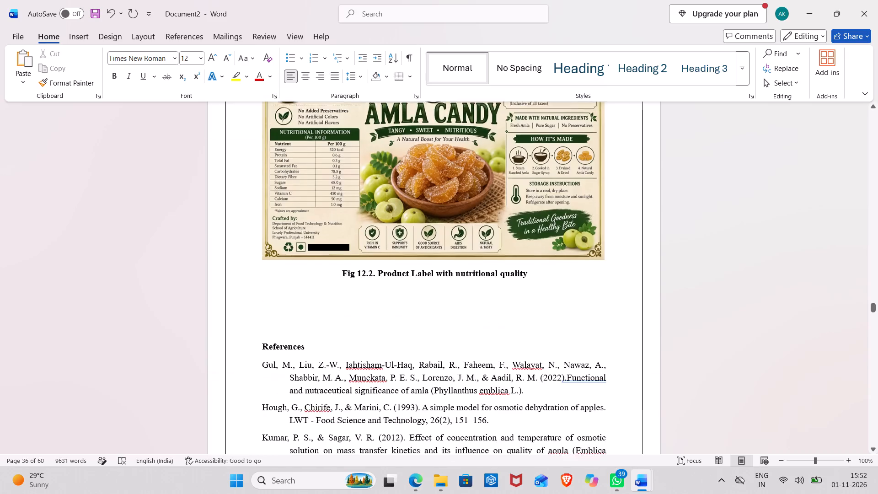
scroll(287, 227, "up", 16)
scroll(287, 227, "up", 11)
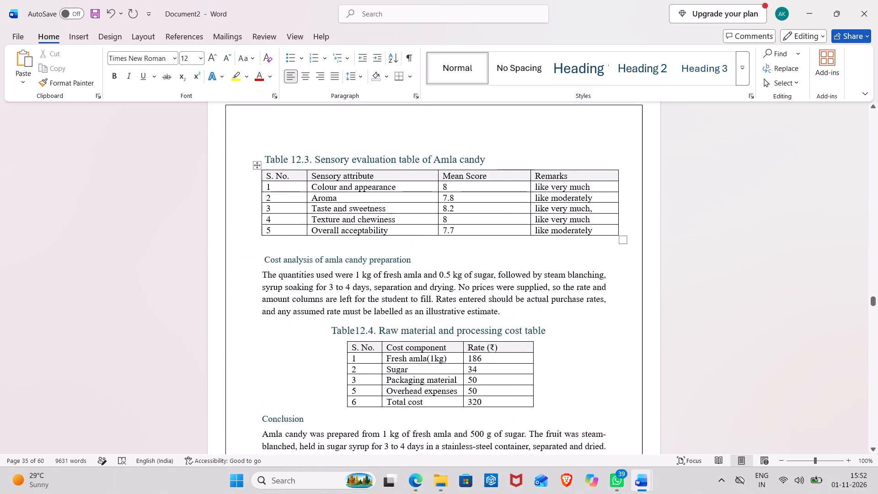
scroll(287, 227, "up", 15)
scroll(287, 227, "up", 6)
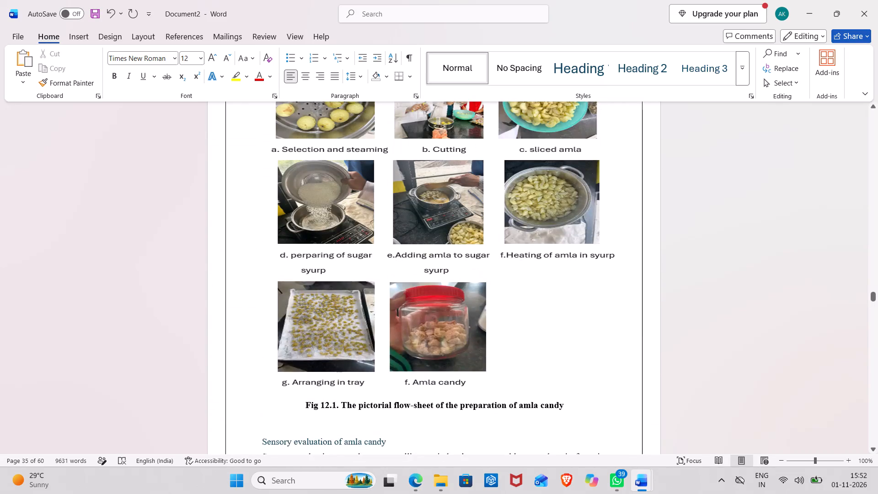
Insert a paragraph break in front of the MATERIALS heading in the amla candy activity.
scroll(287, 227, "up", 8)
scroll(287, 227, "up", 14)
scroll(287, 227, "down", 1)
scroll(287, 227, "up", 9)
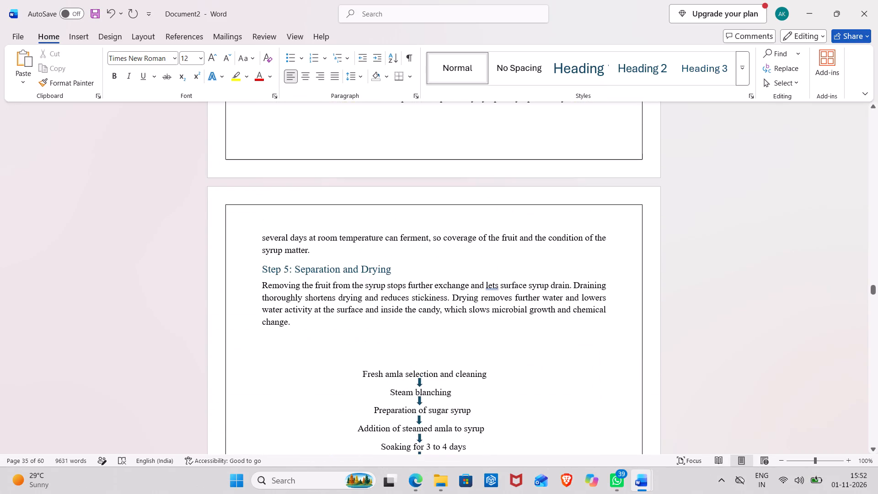
scroll(287, 227, "up", 15)
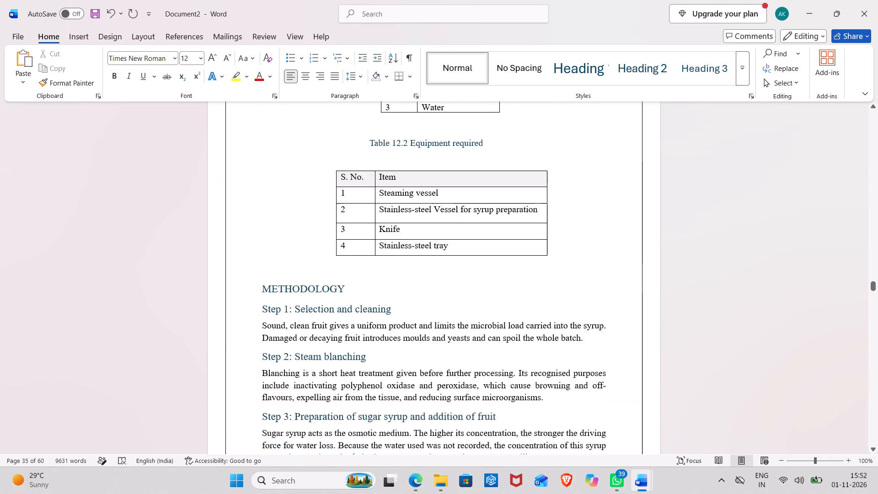
scroll(287, 227, "up", 11)
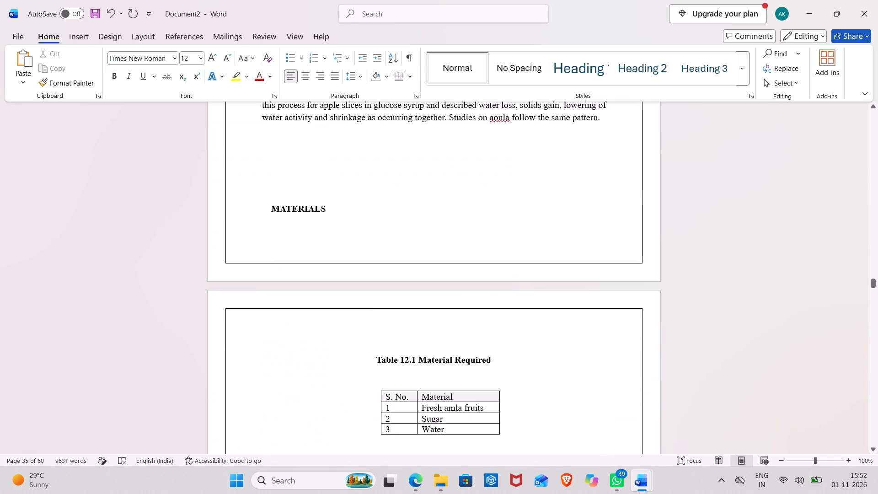
scroll(287, 227, "up", 15)
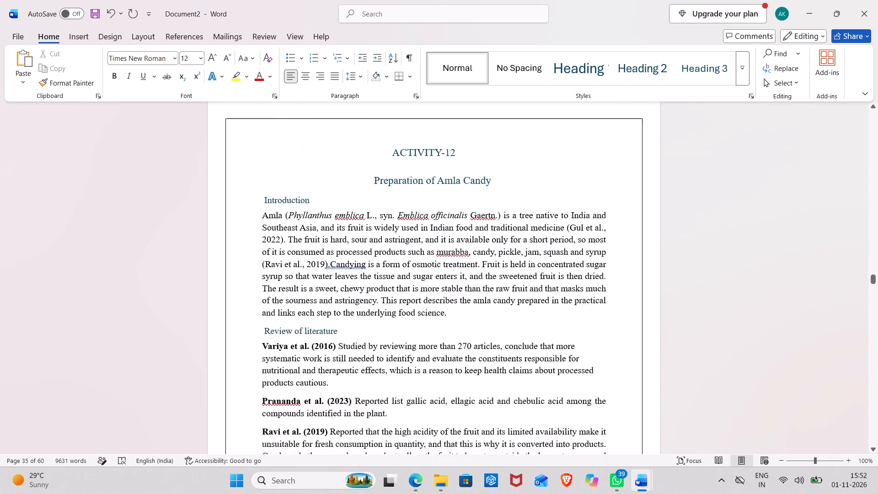
scroll(287, 227, "up", 7)
scroll(287, 227, "down", 17)
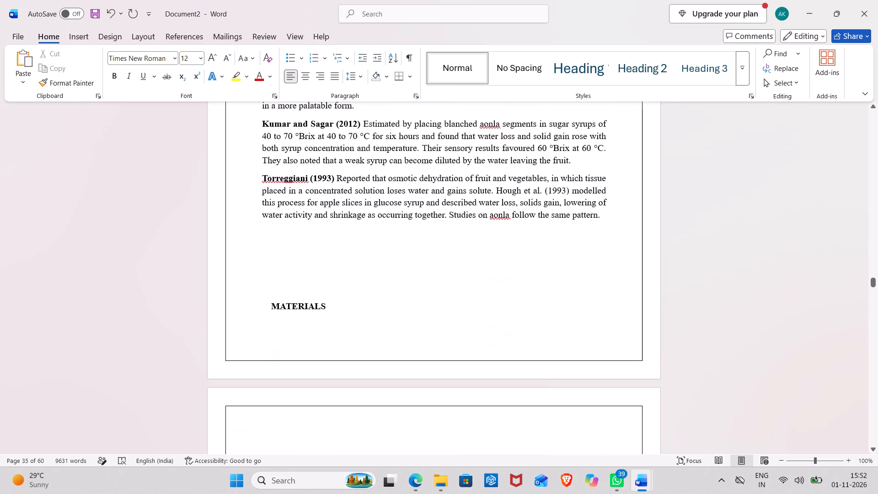
scroll(287, 227, "down", 2)
left_click(264, 230)
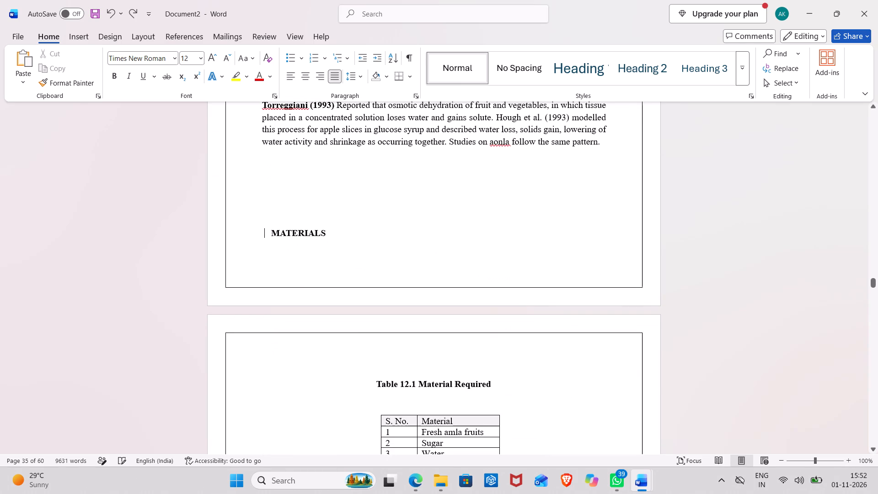
key("Return")
Set the font colour of the "Cost analysis of amla candy preparation" heading to black.
scroll(264, 230, "down", 20)
scroll(264, 230, "down", 4)
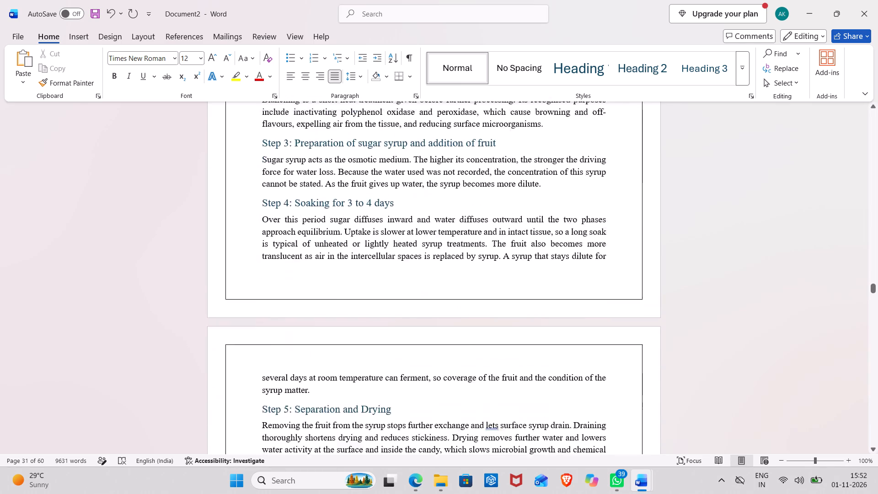
scroll(264, 230, "down", 20)
scroll(264, 230, "down", 3)
scroll(264, 230, "up", 11)
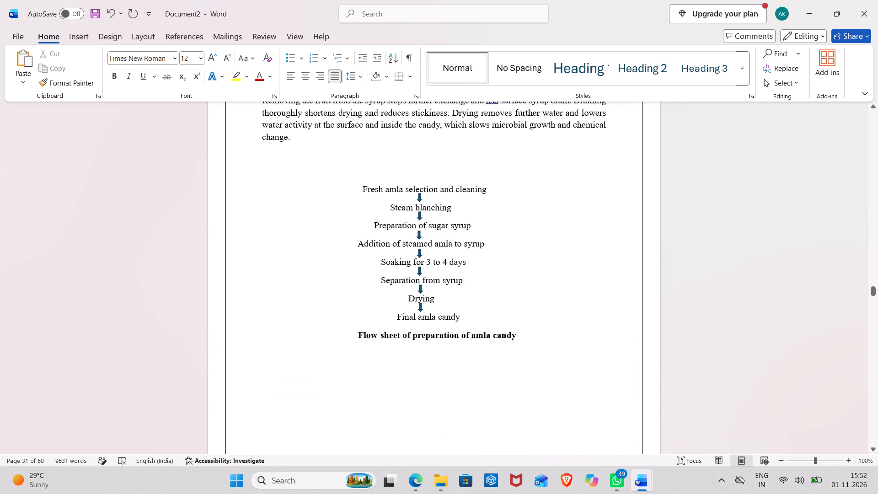
scroll(264, 230, "up", 2)
scroll(264, 230, "down", 20)
scroll(264, 230, "down", 8)
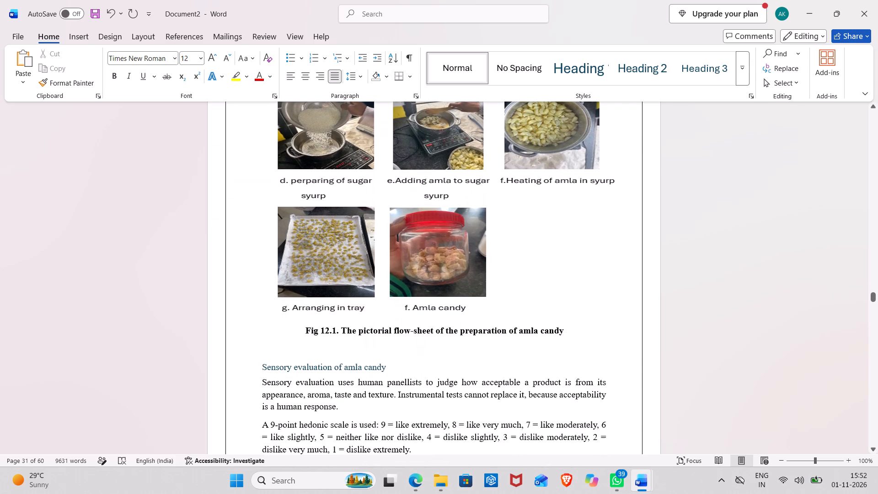
scroll(264, 230, "down", 3)
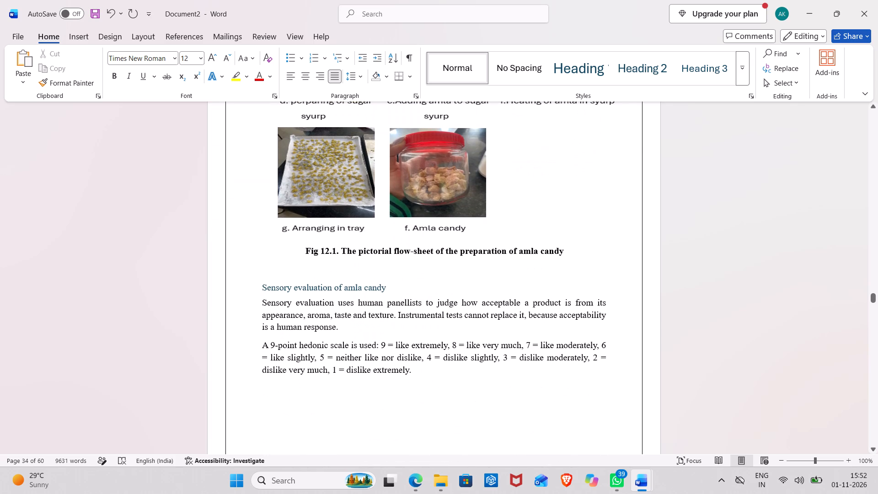
scroll(264, 230, "down", 14)
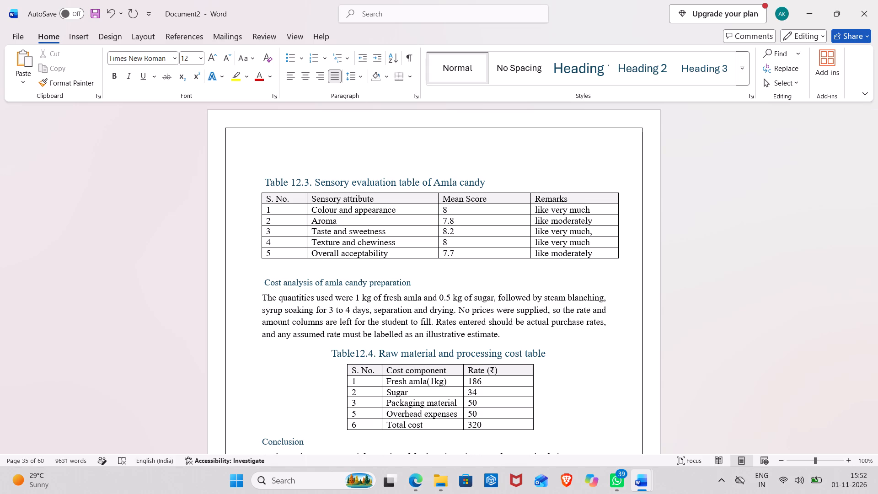
scroll(264, 230, "down", 1)
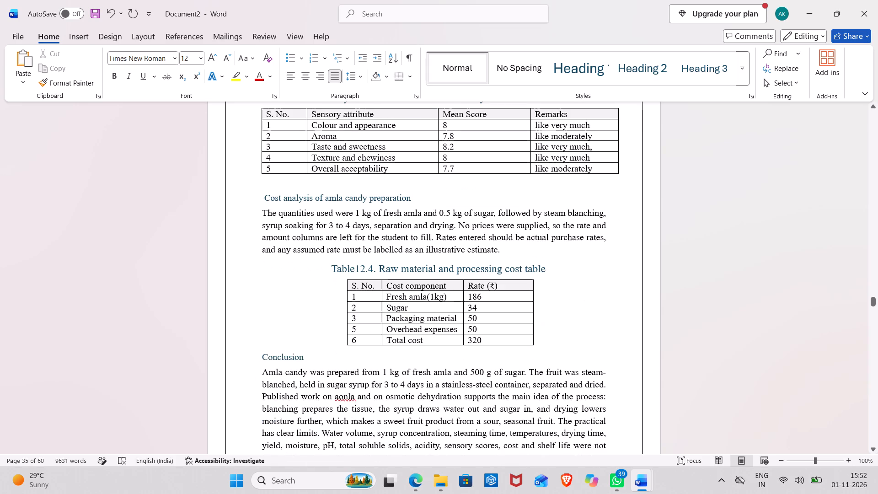
scroll(264, 230, "down", 1)
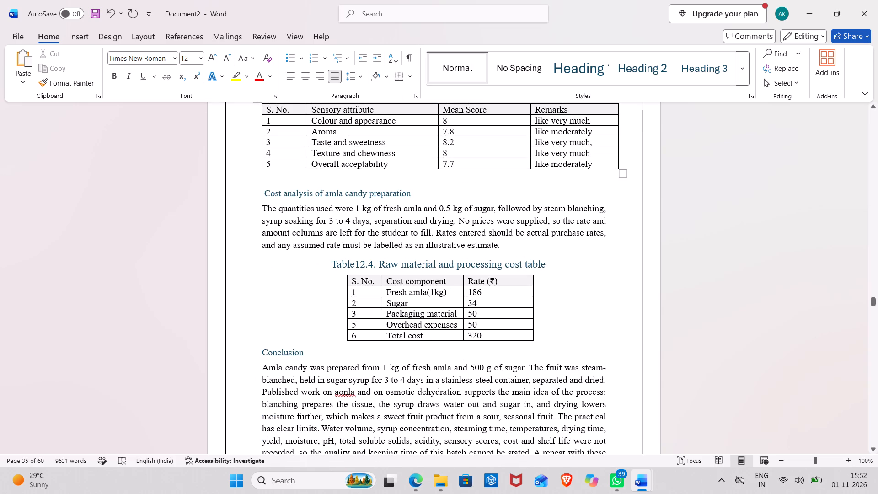
left_click_drag(420, 190, 283, 187)
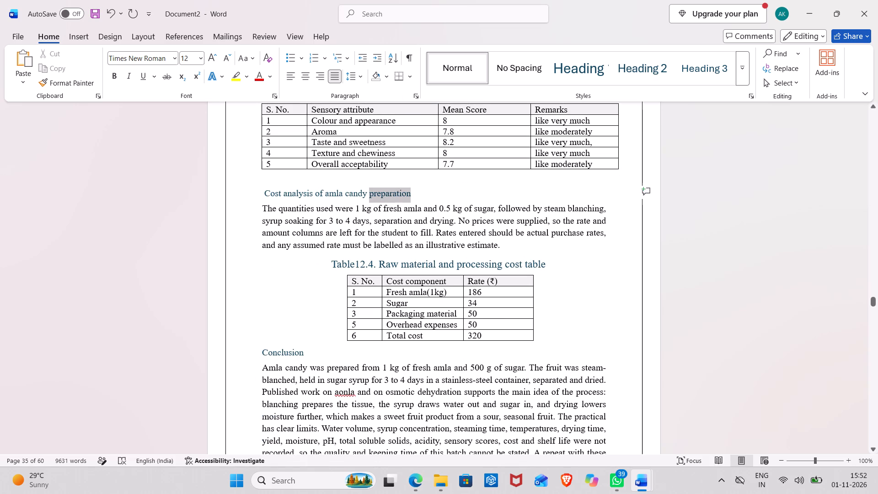
left_click_drag(283, 187, 276, 192)
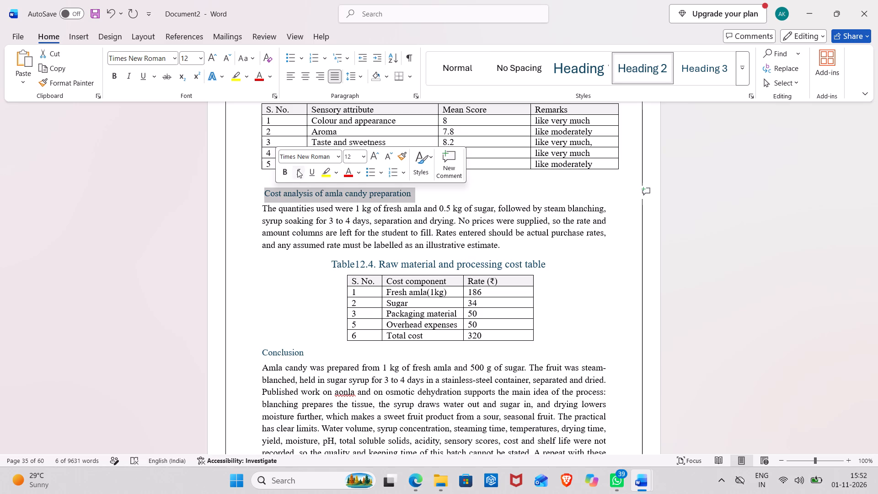
left_click(357, 170)
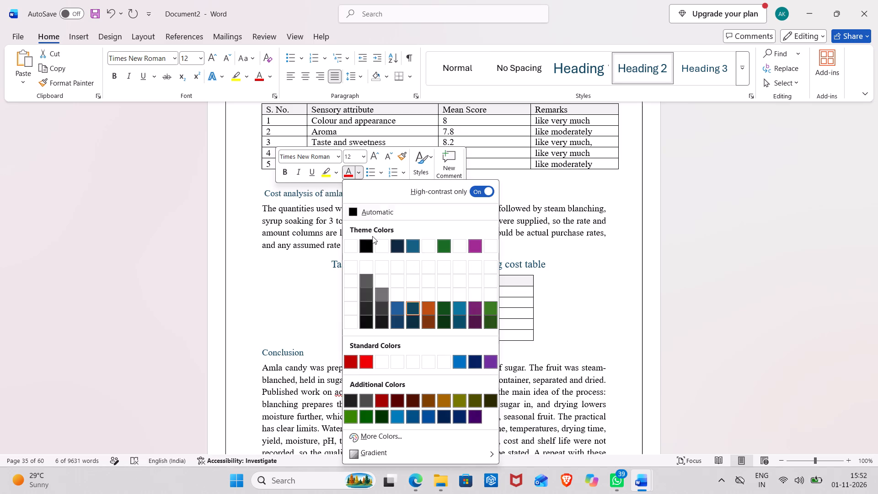
left_click(367, 246)
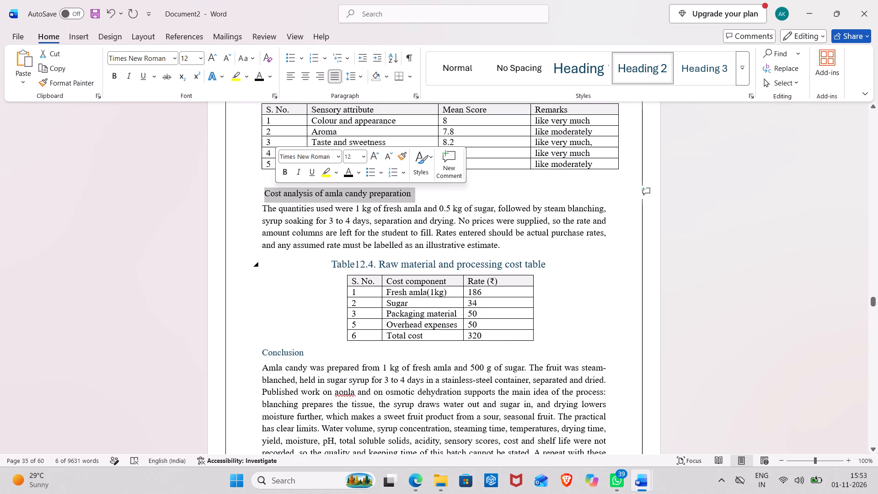
Format the Table12.4 raw material and processing cost caption in black at 12 pt.
left_click_drag(334, 265, 499, 266)
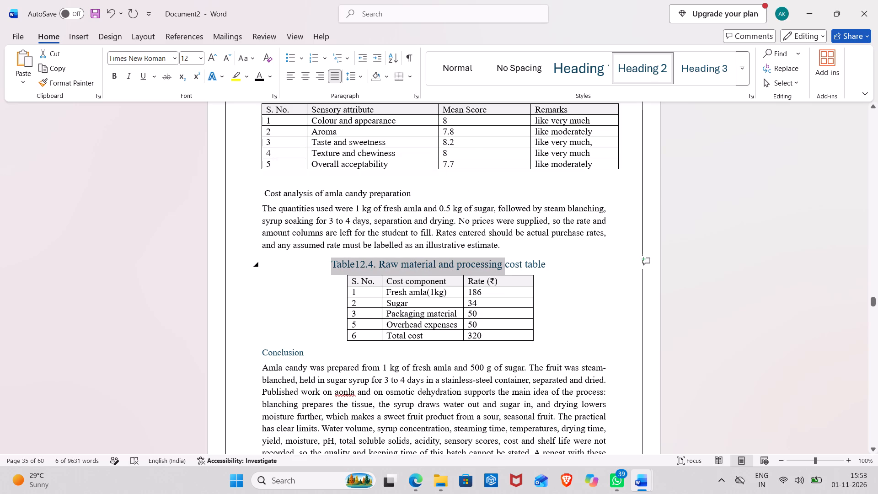
left_click_drag(499, 266, 537, 263)
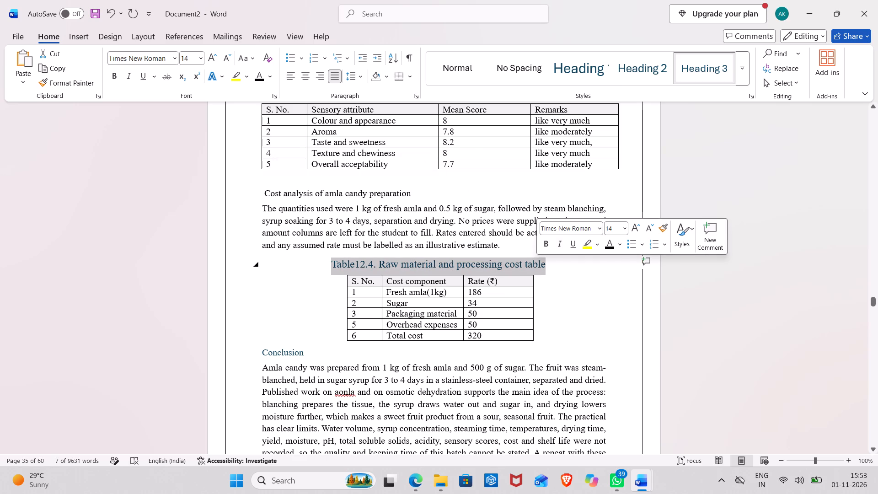
left_click(615, 244)
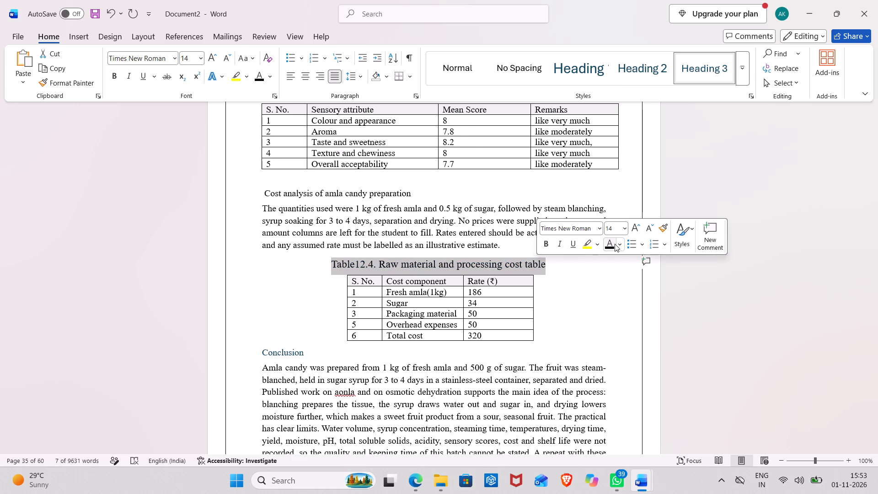
left_click(594, 290)
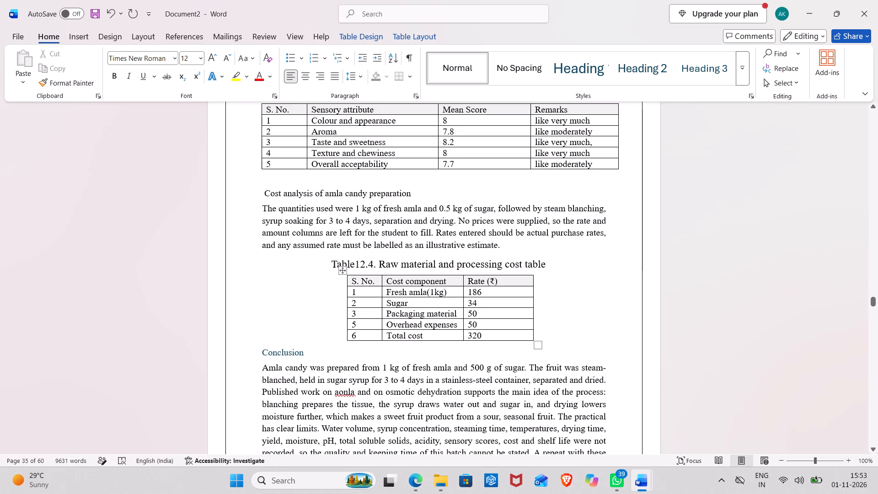
scroll(594, 290, "down", 2)
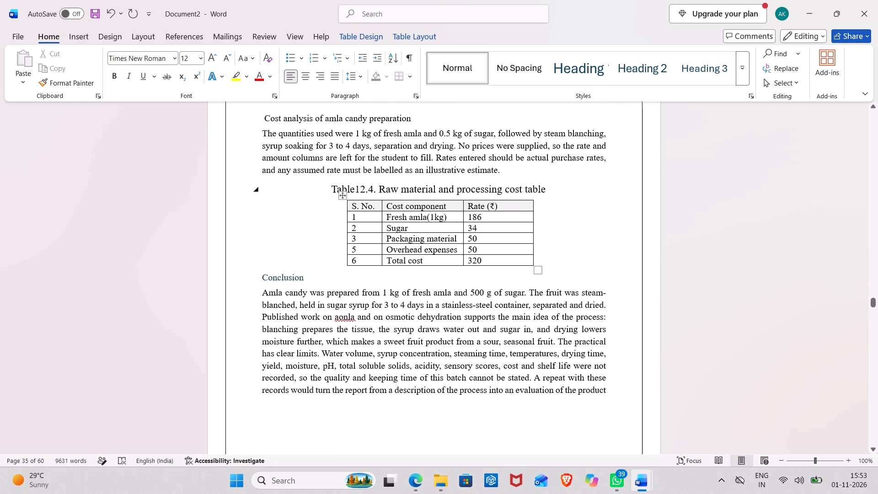
left_click_drag(551, 189, 346, 194)
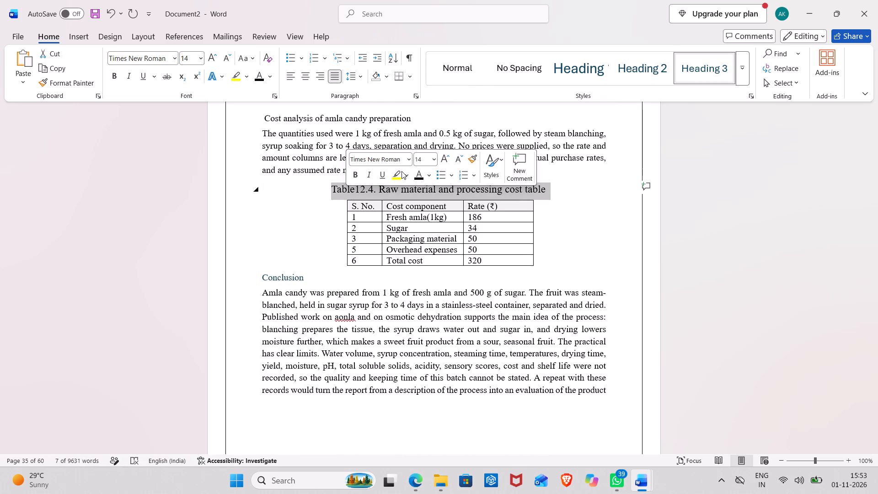
left_click(434, 159)
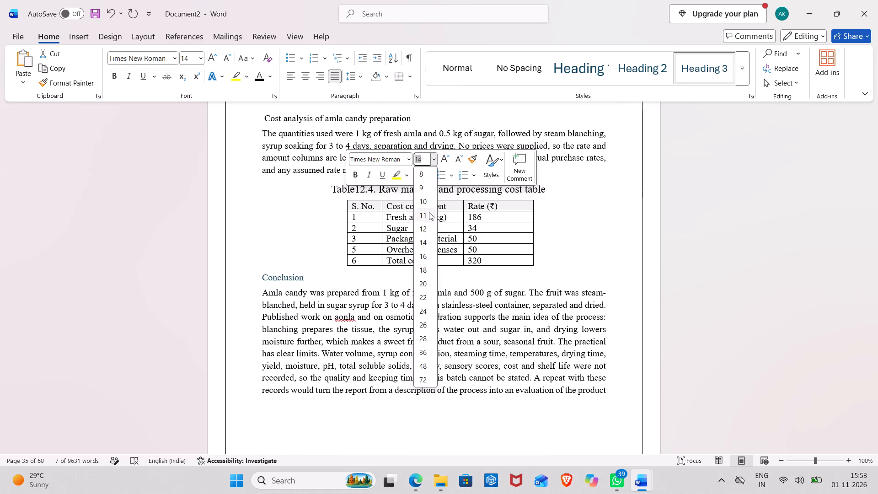
left_click(425, 230)
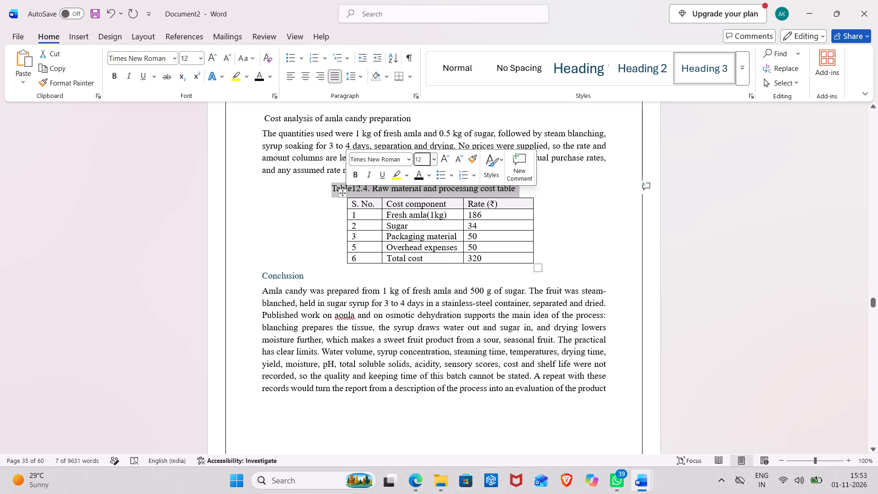
Clear the grey shading from the header row of the amla candy raw material and processing cost table.
left_click_drag(312, 220, 310, 272)
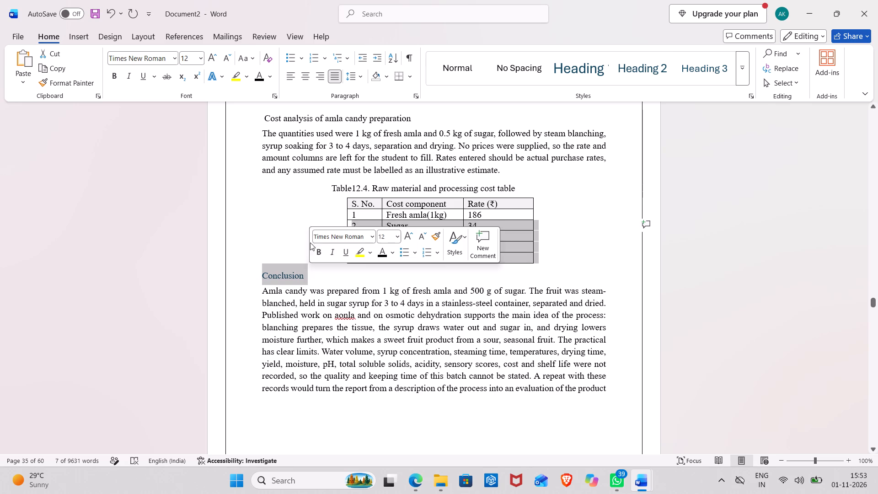
left_click(278, 228)
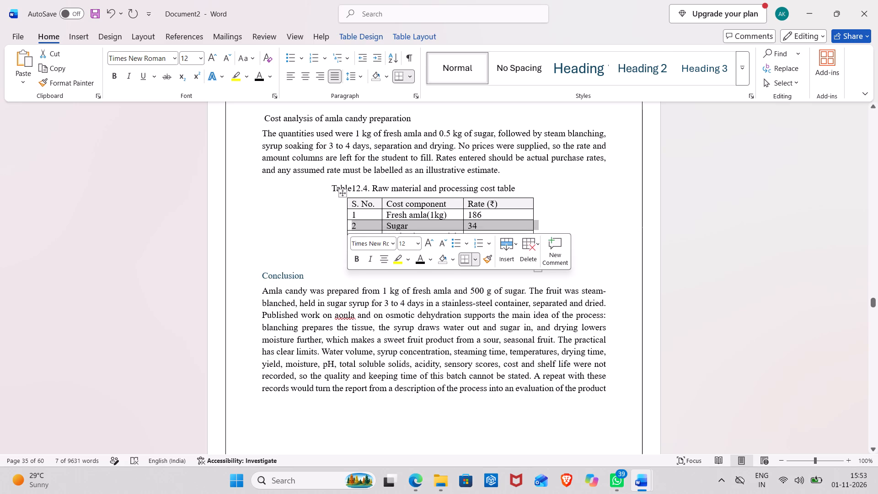
left_click_drag(353, 200, 502, 201)
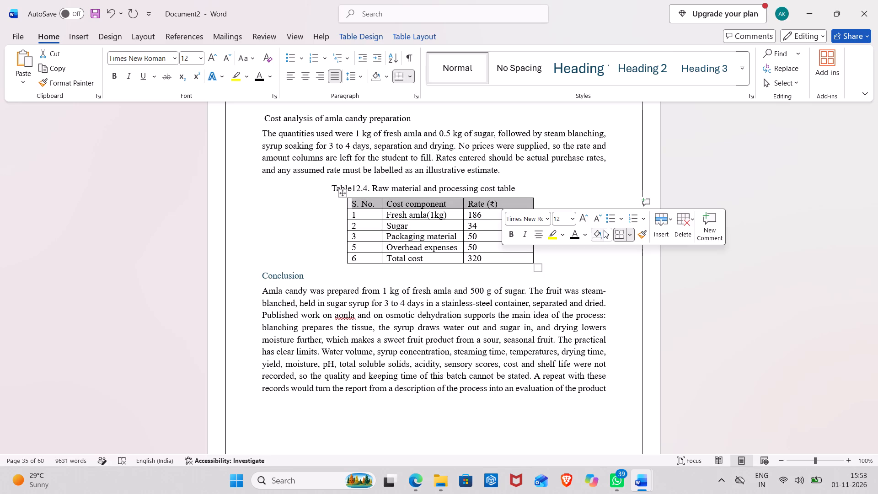
left_click(597, 237)
Set the amla candy activity's Conclusion heading to the Automatic font colour.
left_click_drag(307, 275, 262, 274)
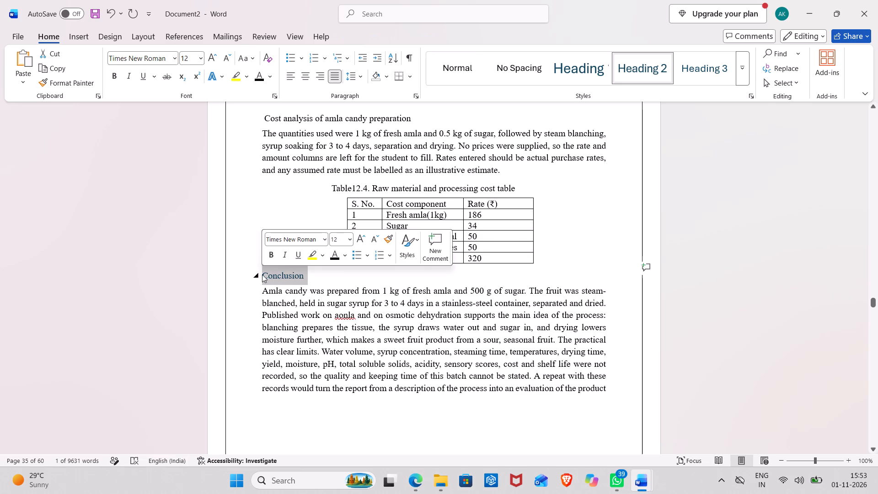
left_click(348, 257)
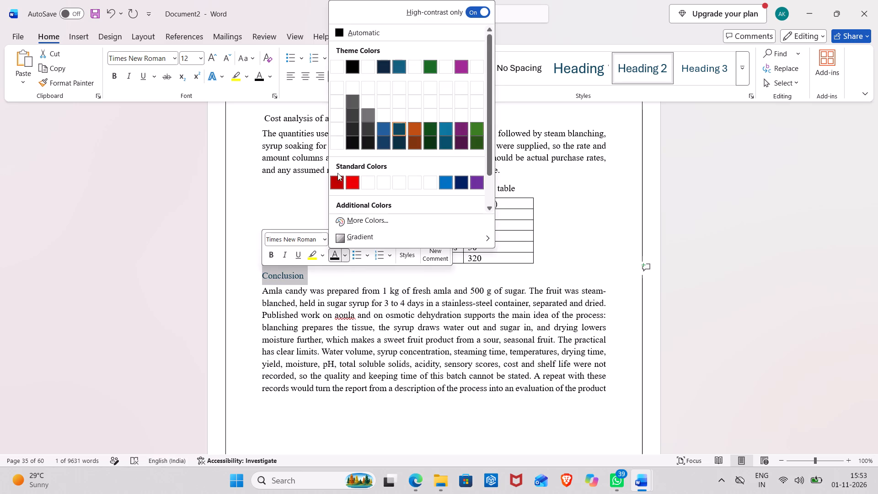
left_click(340, 34)
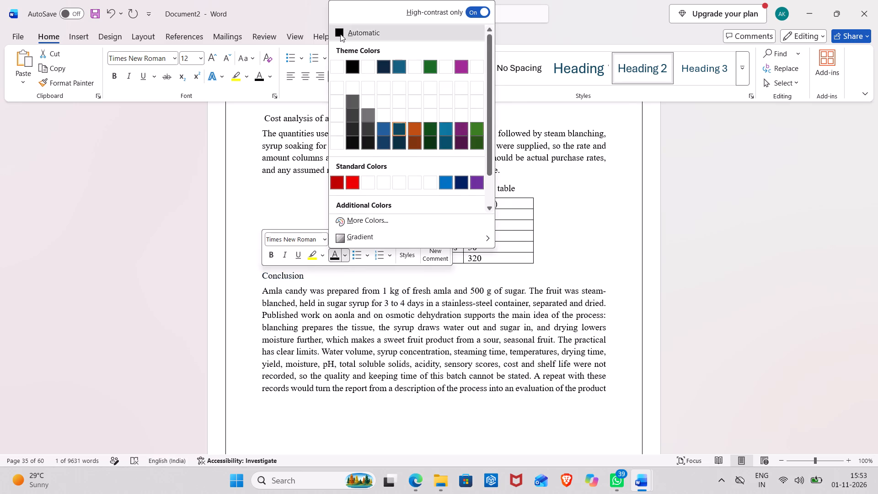
left_click(244, 217)
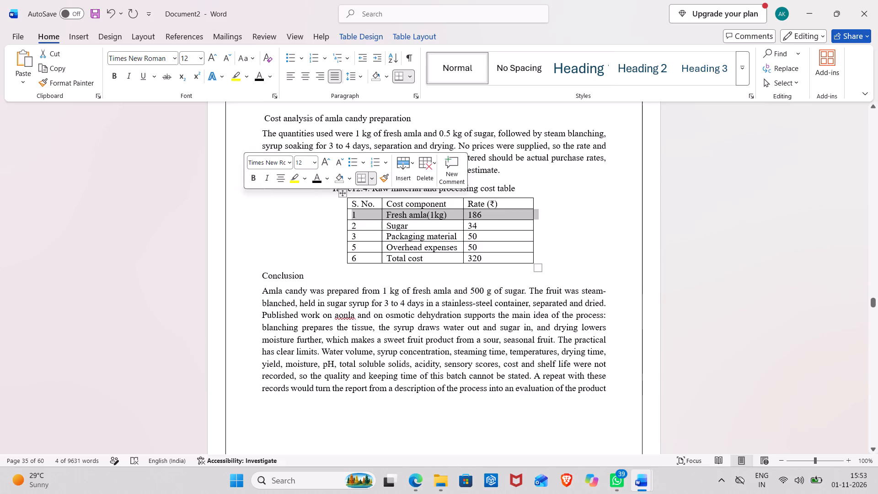
Clear the grey shading from the header row of the Table 12.3 sensory evaluation table for amla candy.
scroll(244, 217, "down", 8)
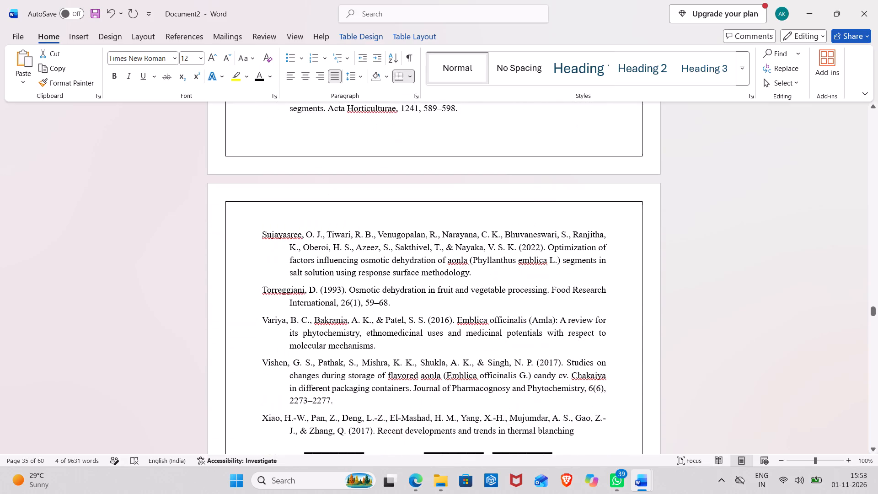
scroll(244, 217, "up", 3)
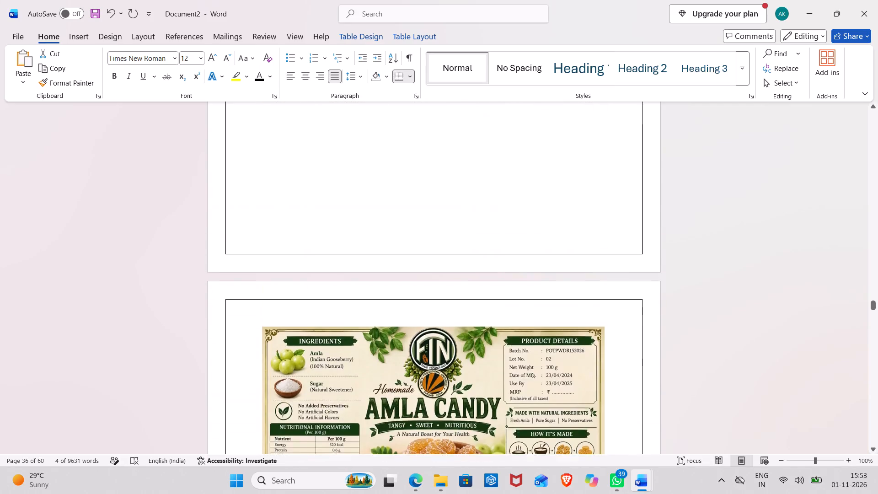
scroll(244, 217, "up", 5)
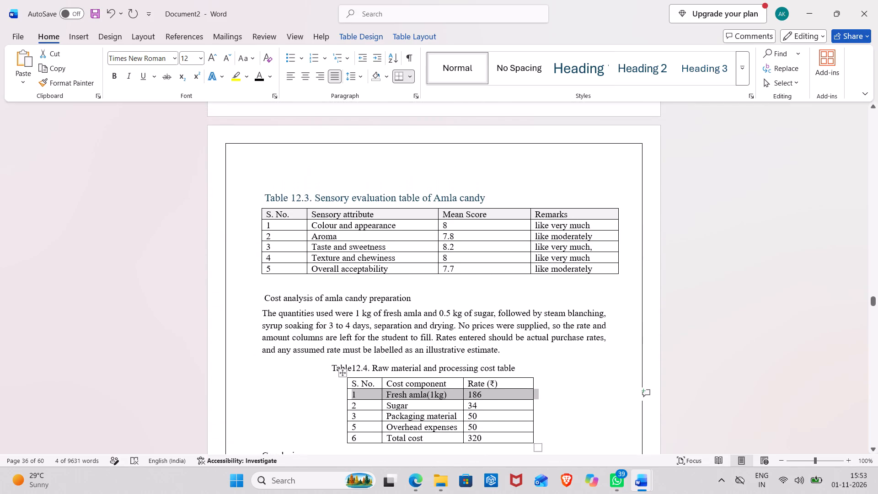
scroll(244, 217, "up", 1)
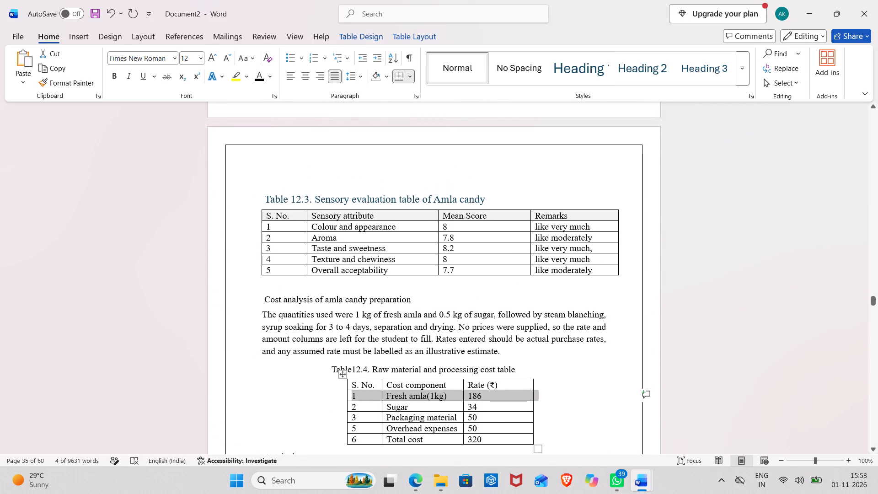
left_click_drag(267, 215, 568, 211)
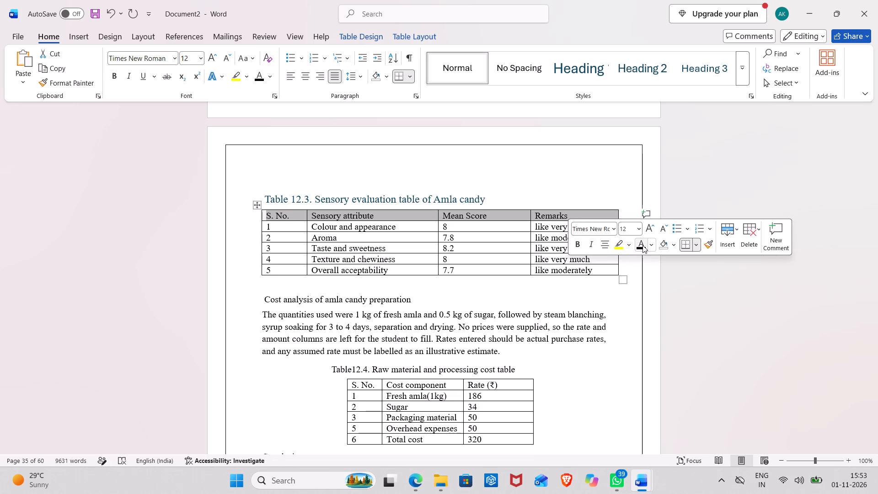
left_click(664, 245)
Format the Table 12.3 sensory evaluation caption in black at 12 pt.
left_click_drag(491, 200, 284, 198)
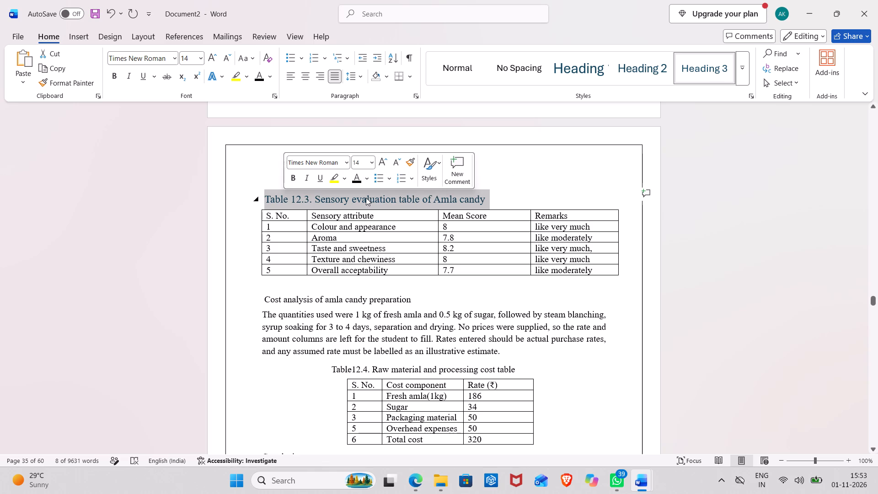
left_click(359, 177)
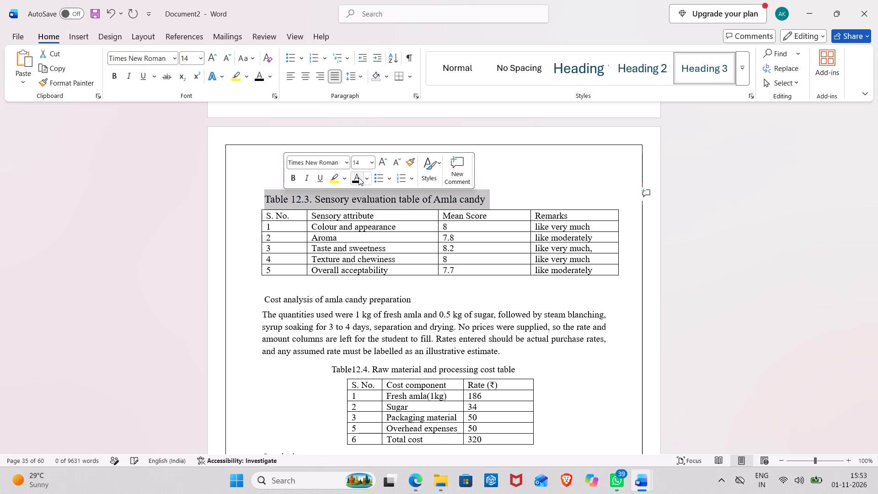
left_click(373, 163)
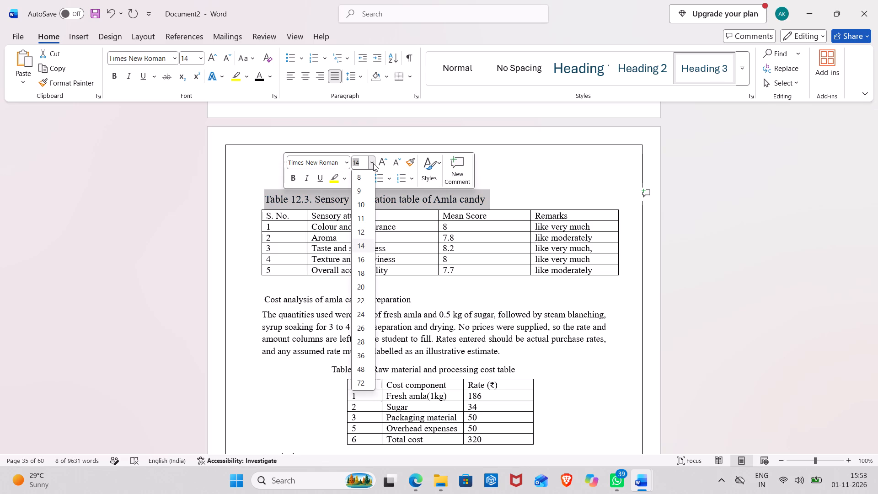
left_click(364, 232)
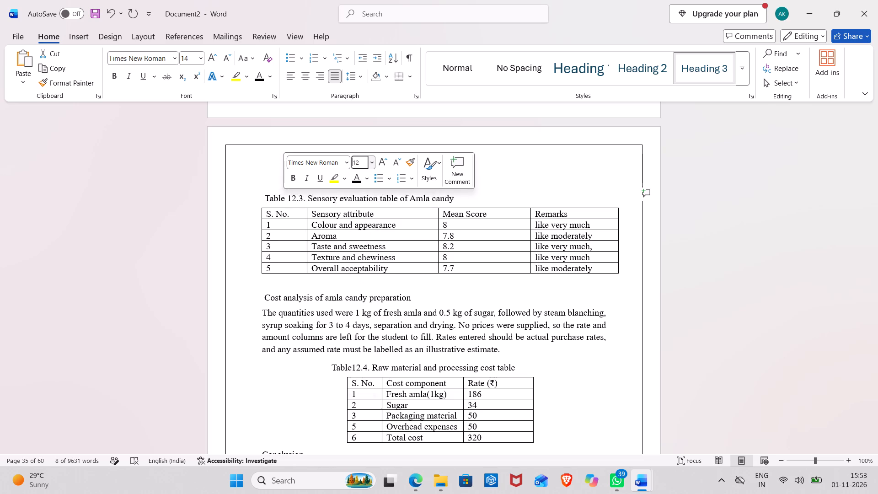
Set the font colour of the "Sensory evaluation of amla candy" heading to black.
scroll(364, 232, "up", 5)
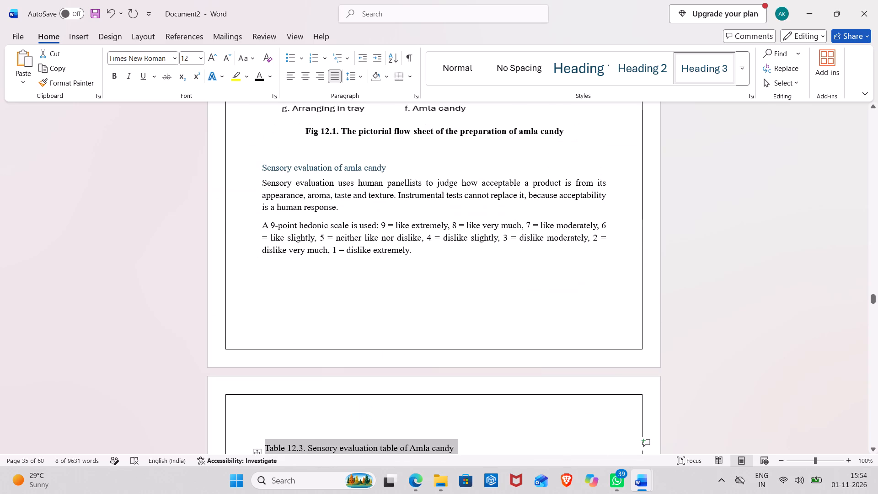
scroll(364, 232, "up", 1)
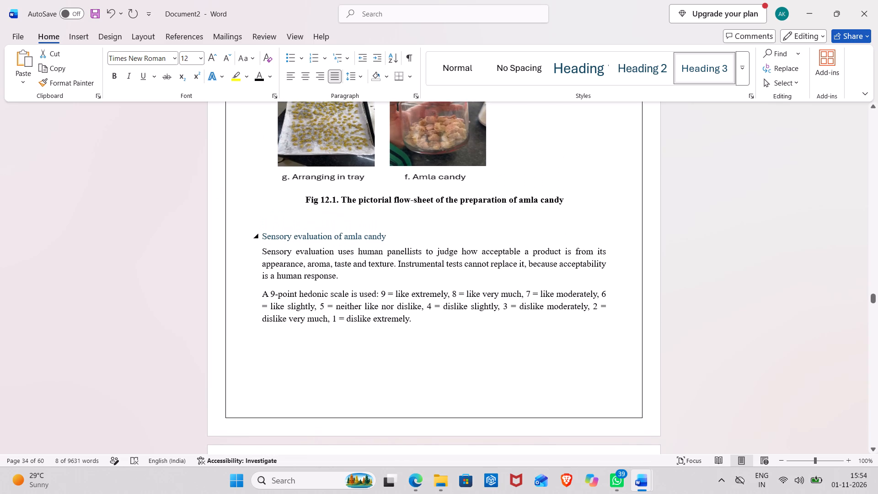
left_click_drag(390, 234, 271, 235)
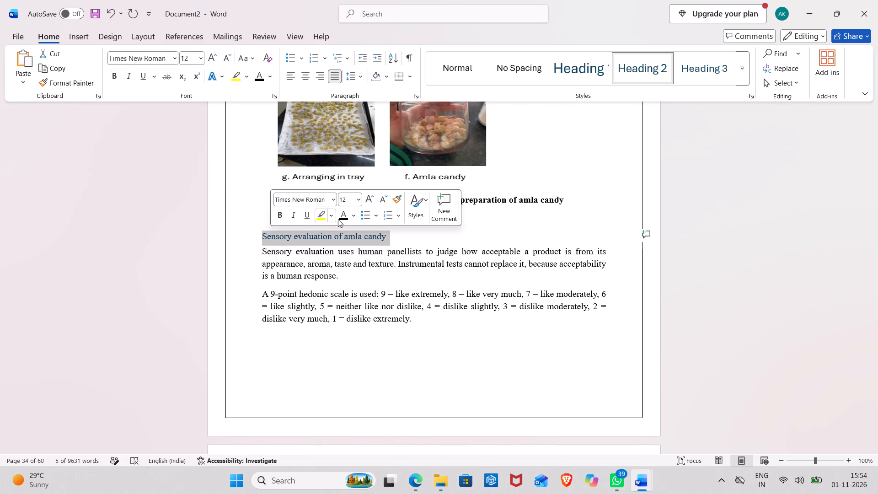
left_click(339, 219)
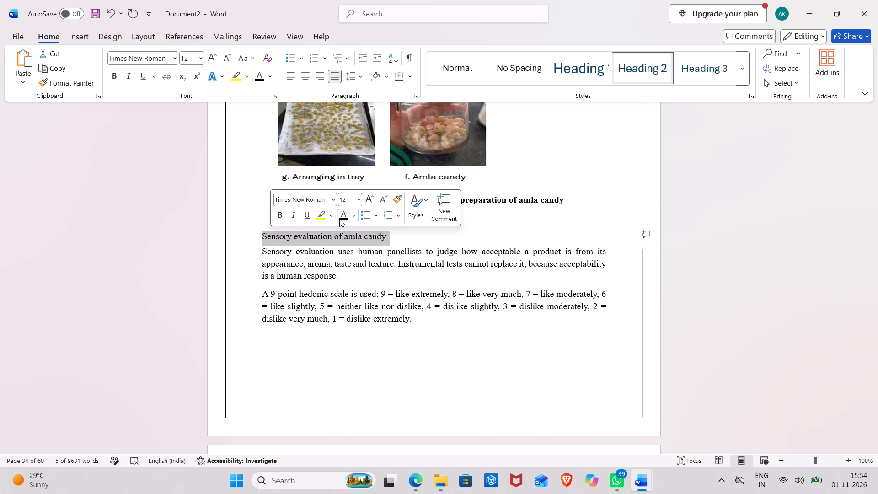
left_click(260, 197)
Format the amla candy methodology text, from the METHODOLOGY heading through the Step 5: Separation and Drying heading, in black at 12 pt.
scroll(260, 197, "up", 2)
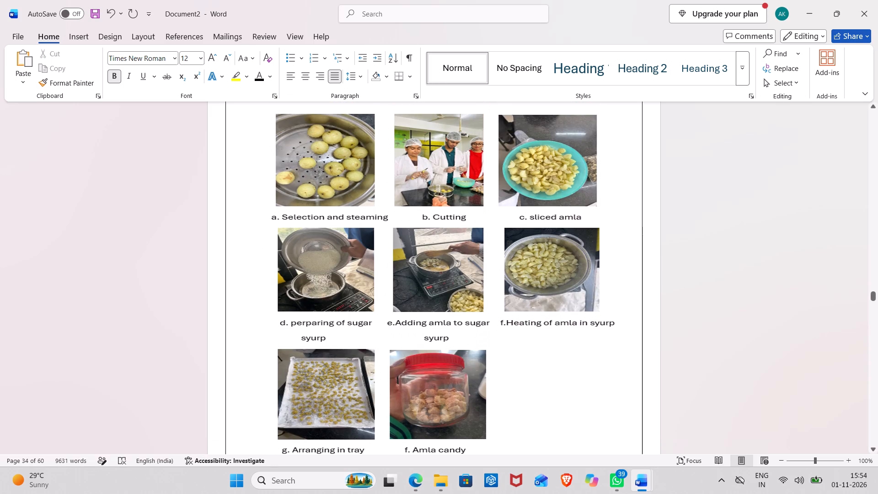
scroll(260, 197, "up", 4)
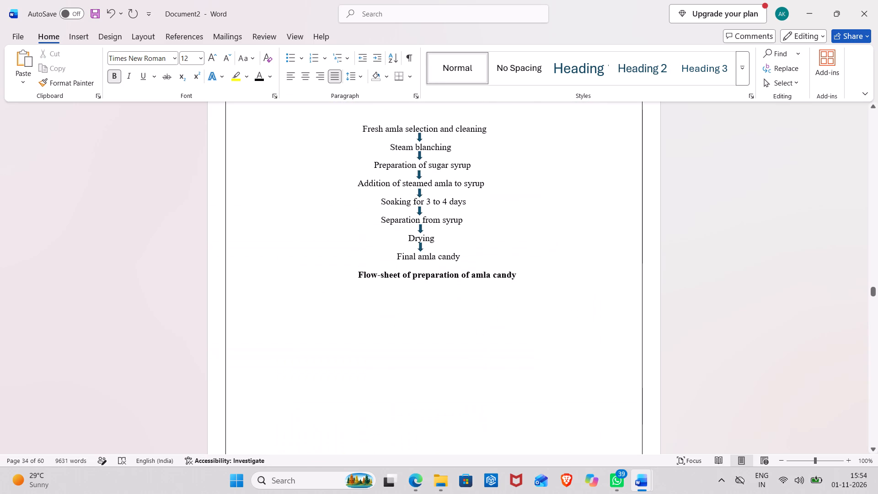
scroll(260, 197, "up", 4)
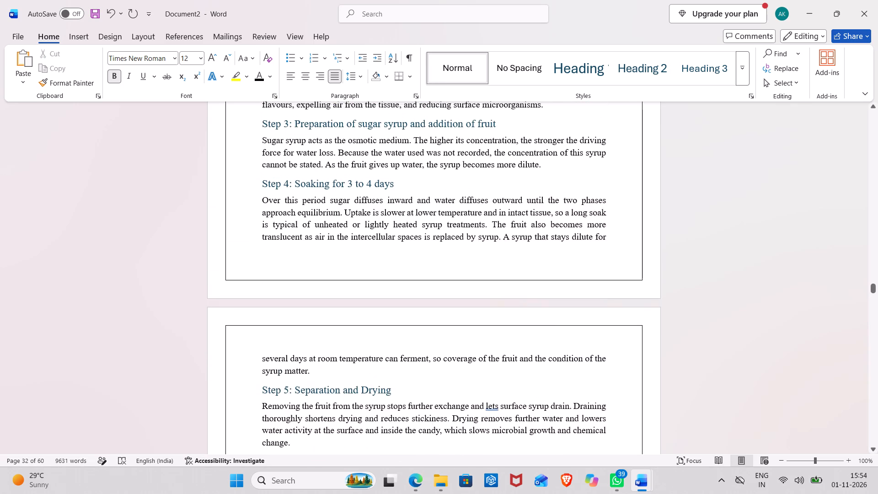
scroll(260, 197, "up", 1)
left_click_drag(392, 351, 249, 81)
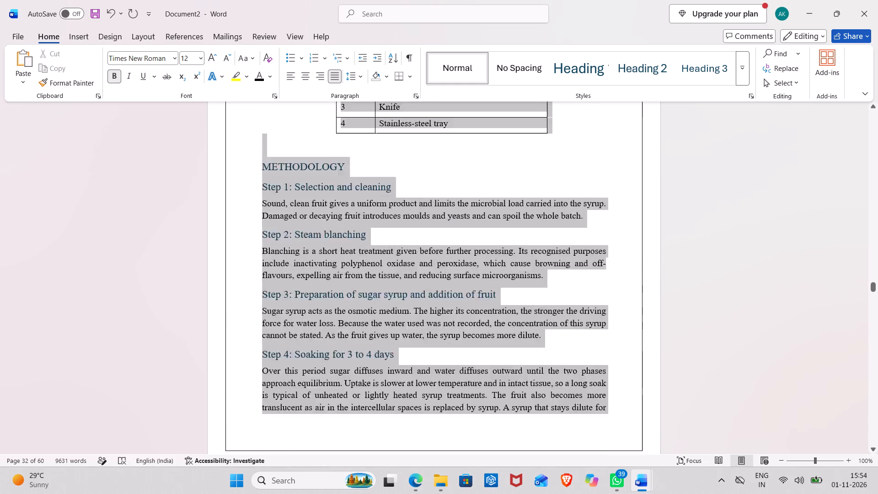
left_click_drag(249, 81, 297, 350)
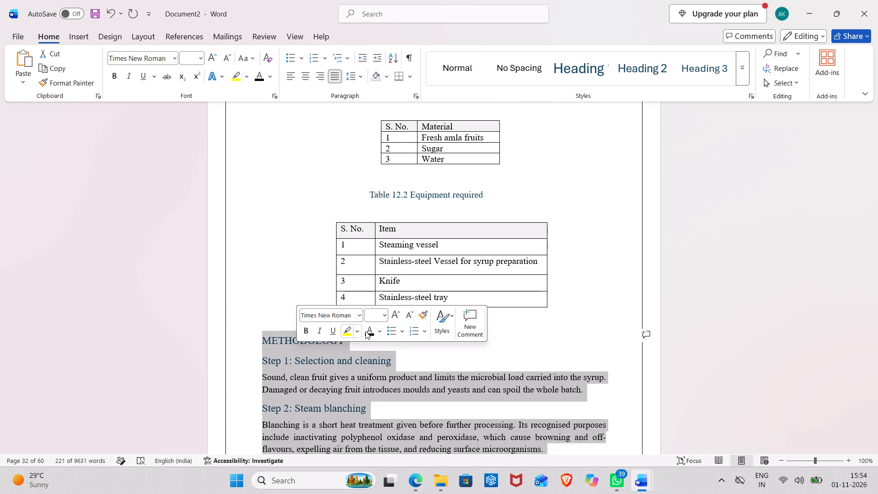
left_click(365, 331)
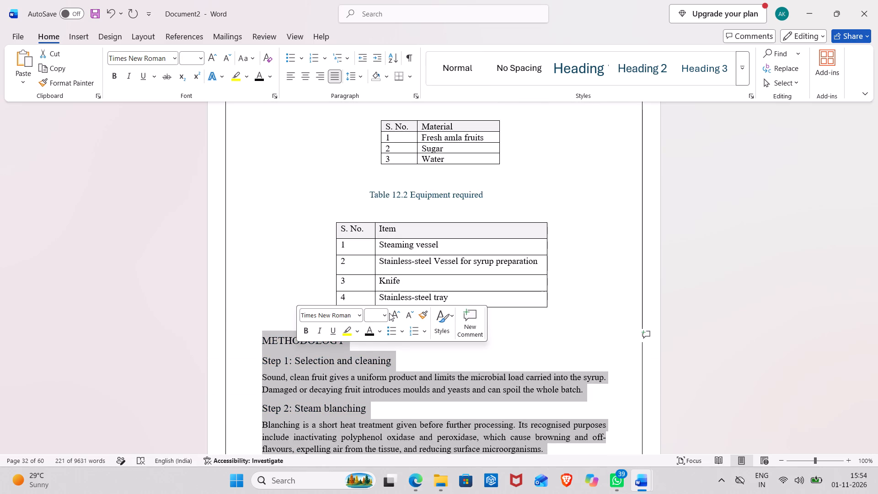
left_click(388, 313)
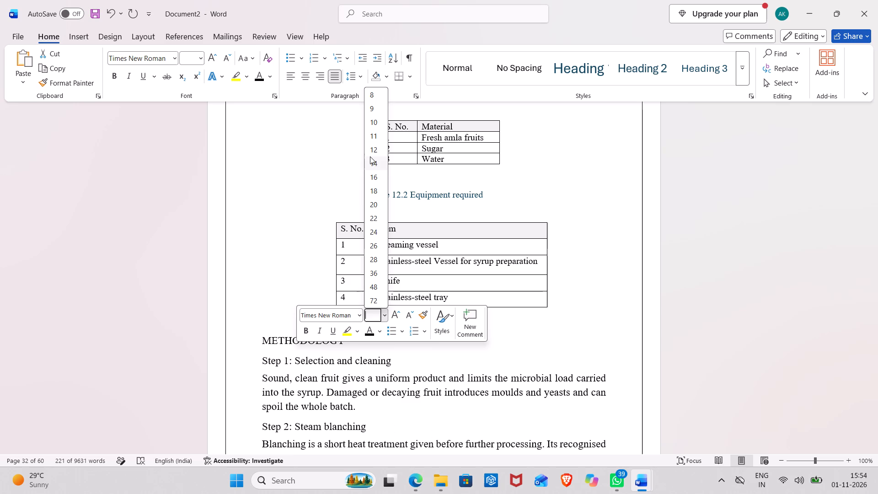
left_click(370, 153)
left_click(259, 235)
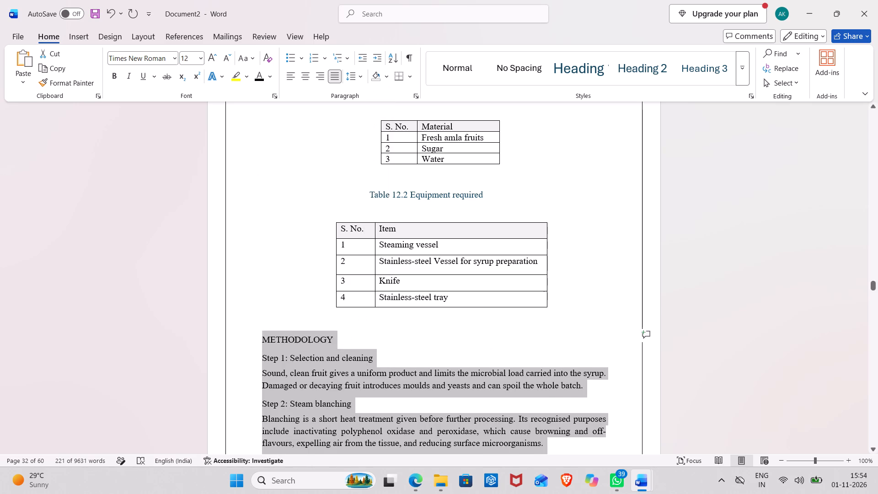
left_click(278, 346)
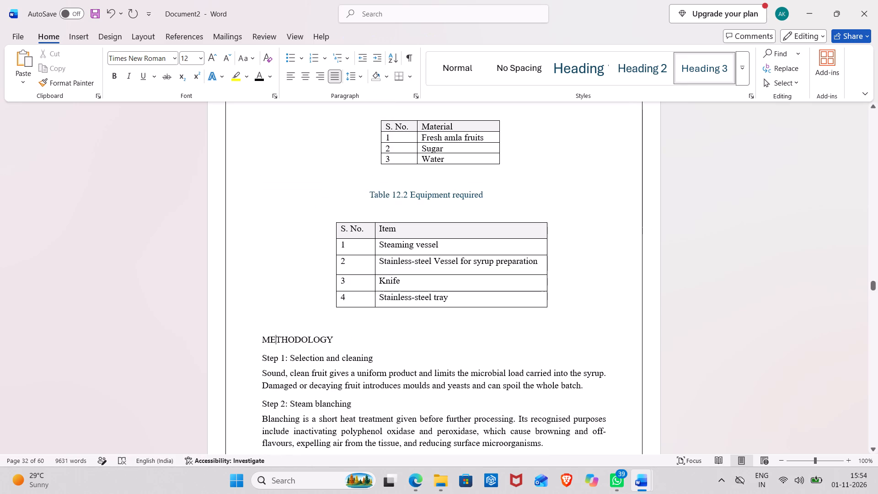
Clear the grey shading from the header row of the amla candy equipment table.
left_click_drag(341, 231, 505, 238)
left_click_drag(505, 238, 508, 237)
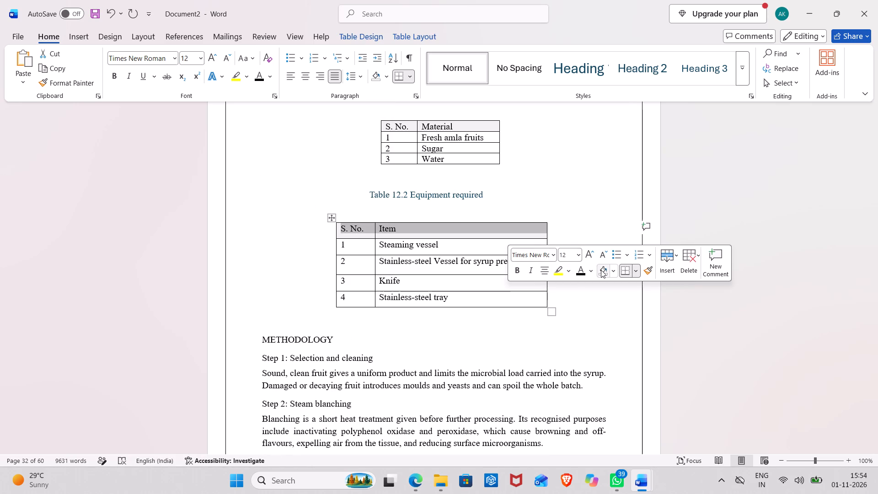
left_click(601, 270)
Set the font colour of the "Table 12.2 Equipment required" caption to black.
left_click_drag(500, 197, 452, 195)
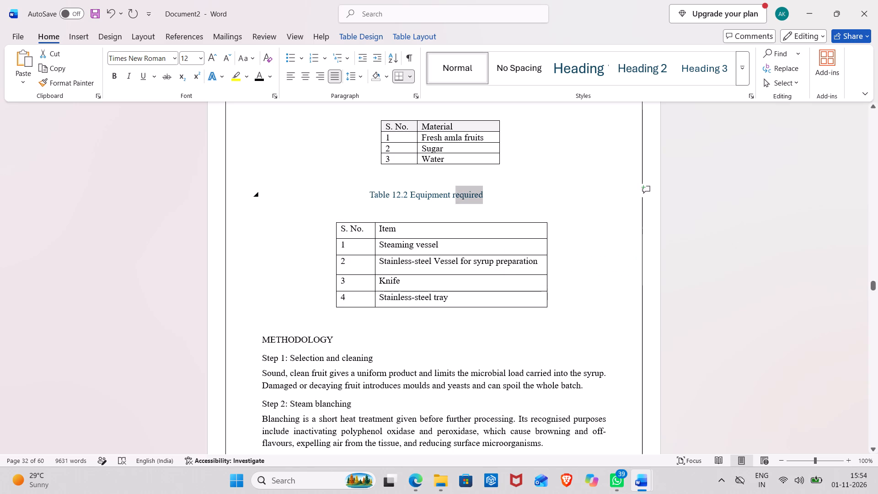
left_click_drag(452, 195, 378, 200)
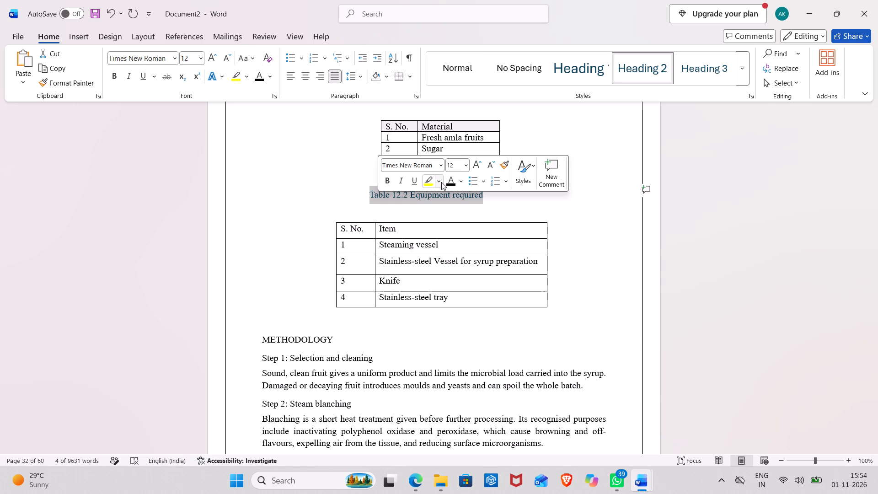
left_click(450, 182)
left_click(335, 200)
Clear the grey shading from the header row of the Table 12.1 amla candy materials table.
left_click_drag(492, 127, 384, 129)
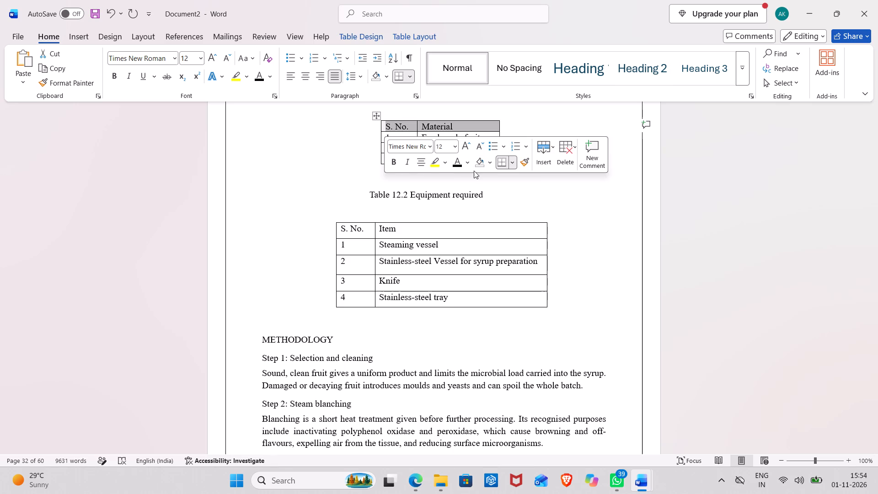
left_click(482, 159)
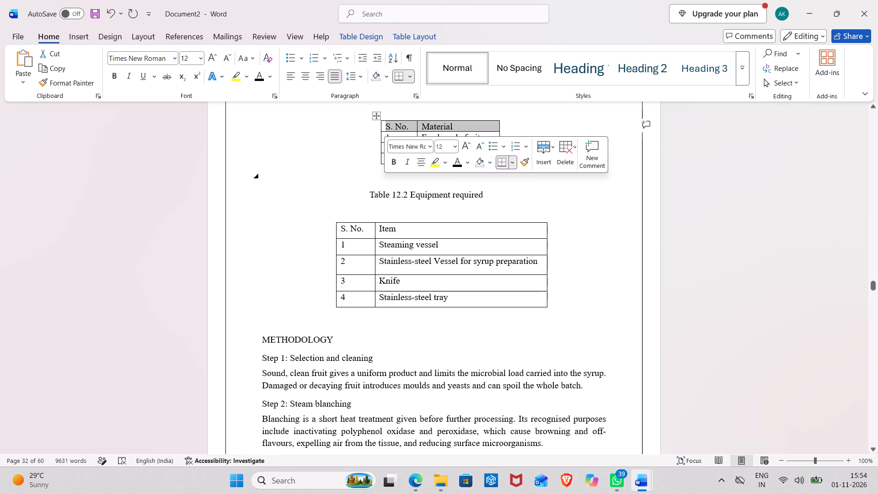
left_click(343, 157)
Set the font colour of the Introduction heading in Activity-12, Preparation of Amla Candy, to black.
scroll(343, 157, "up", 3)
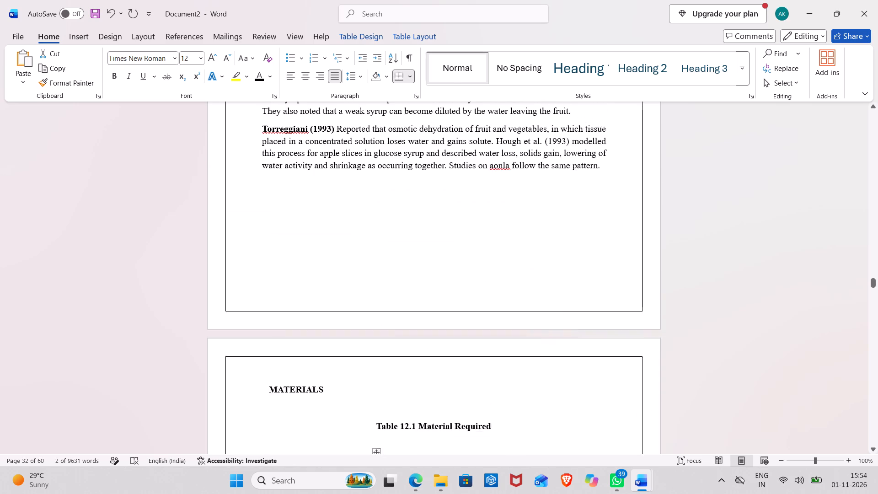
scroll(343, 157, "up", 5)
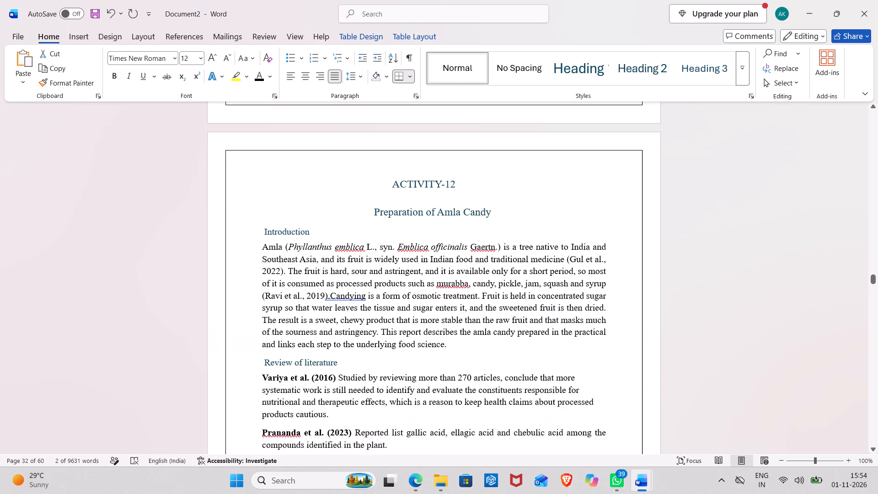
scroll(343, 157, "up", 1)
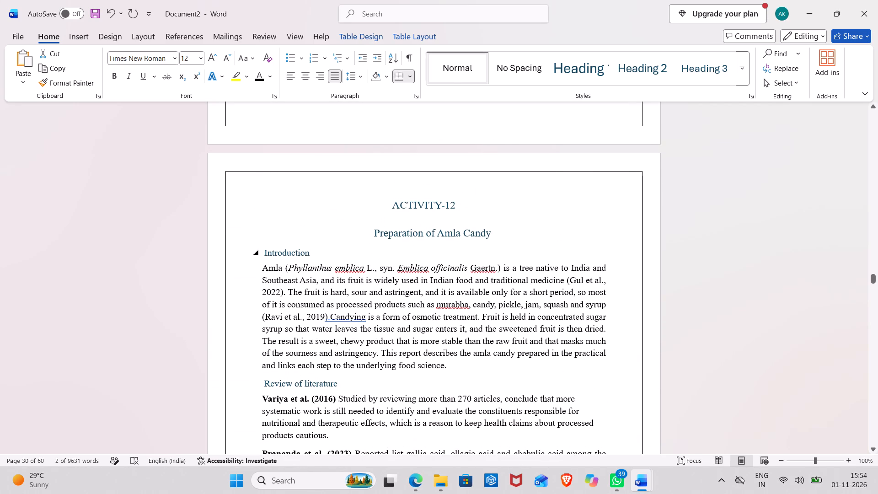
left_click_drag(315, 252, 264, 248)
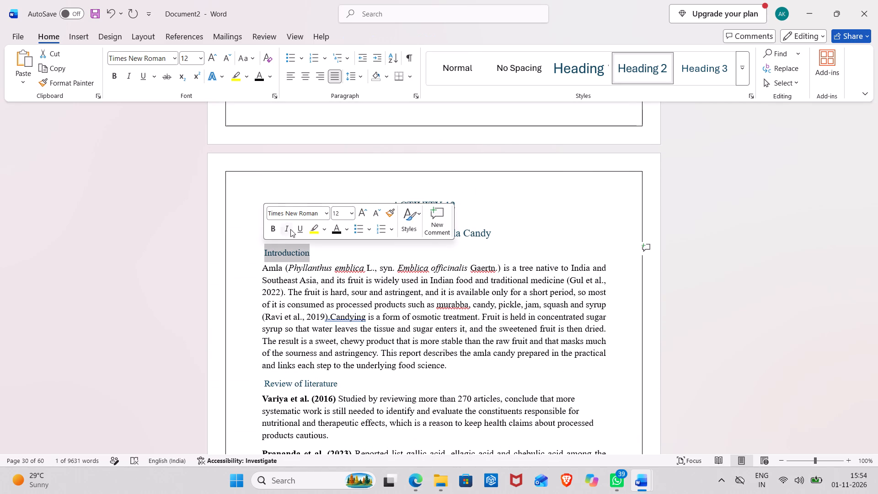
left_click(334, 230)
Set the font colour of the Review of literature heading in Activity-12 to black.
left_click_drag(343, 381, 268, 375)
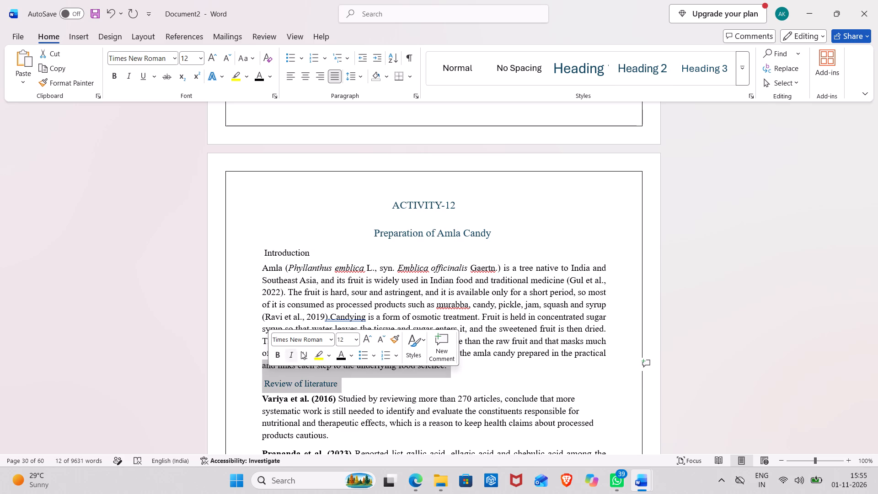
left_click(337, 353)
Set the font colour of the Preparation of Amla Candy title and the ACTIVITY-12 heading above it to black.
left_click_drag(493, 233, 391, 231)
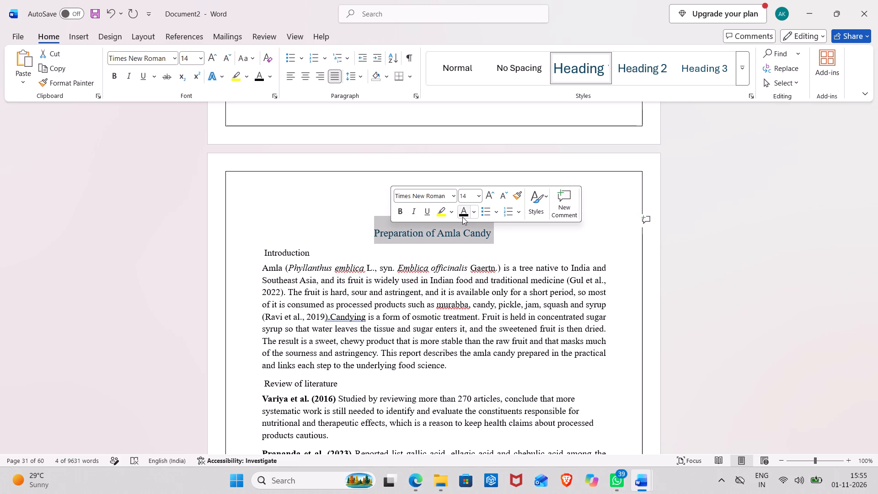
left_click(462, 217)
left_click(354, 206)
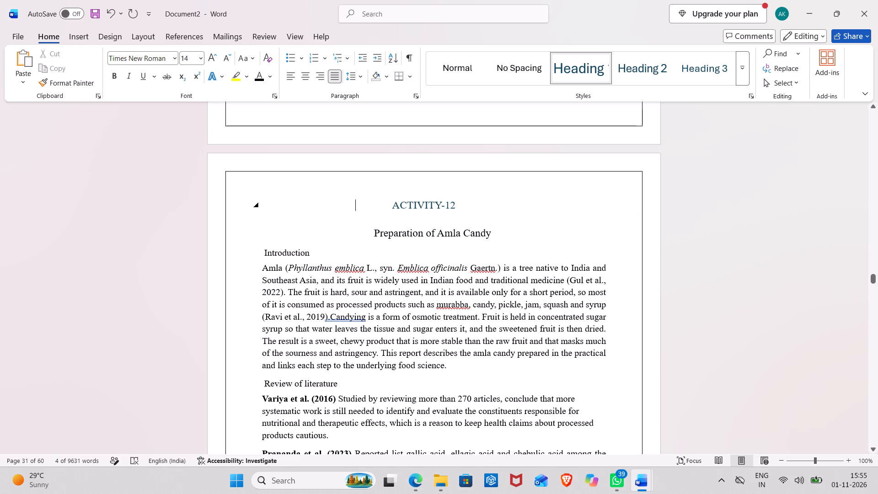
left_click(388, 204)
left_click_drag(388, 204, 482, 205)
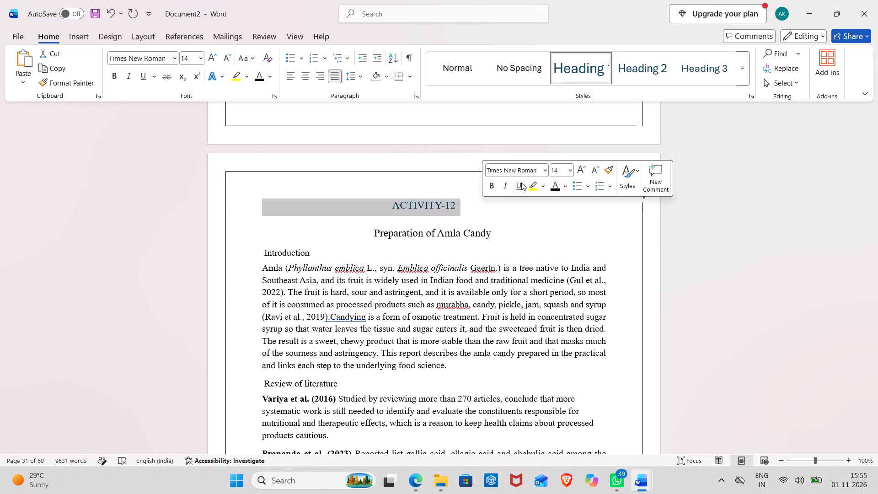
left_click(554, 185)
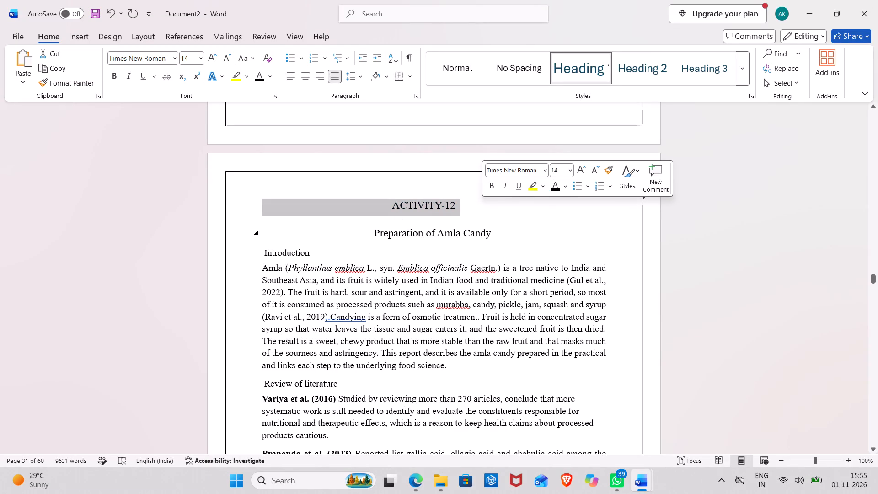
left_click(334, 240)
Check the formatting of the remaining Activity-12 pages and on to the Activity-13 materials and equipment tables.
scroll(334, 240, "down", 7)
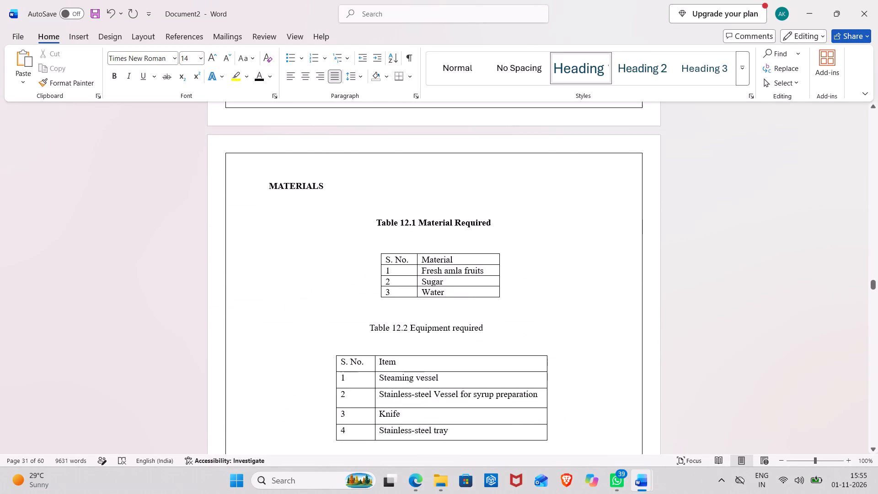
scroll(334, 240, "down", 4)
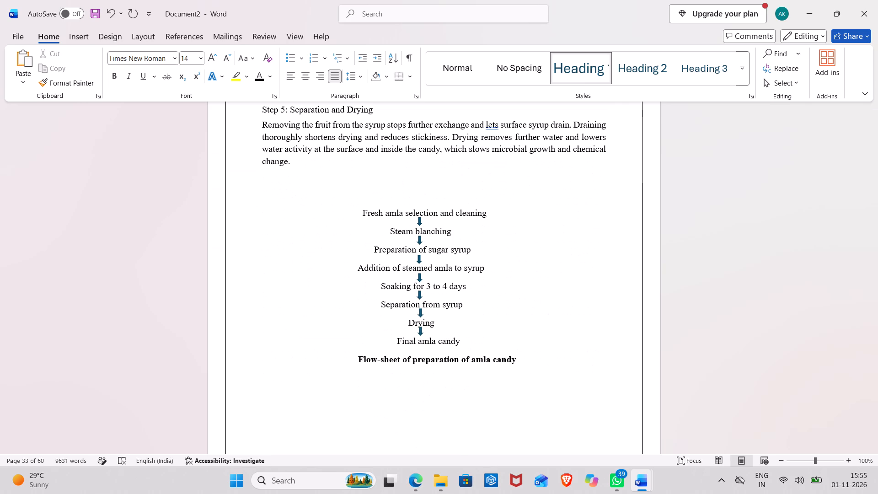
scroll(334, 240, "down", 7)
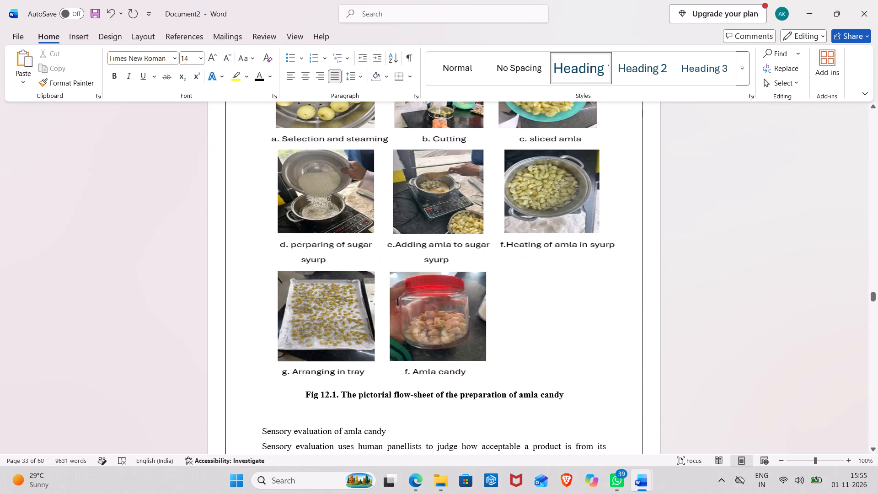
scroll(334, 240, "down", 5)
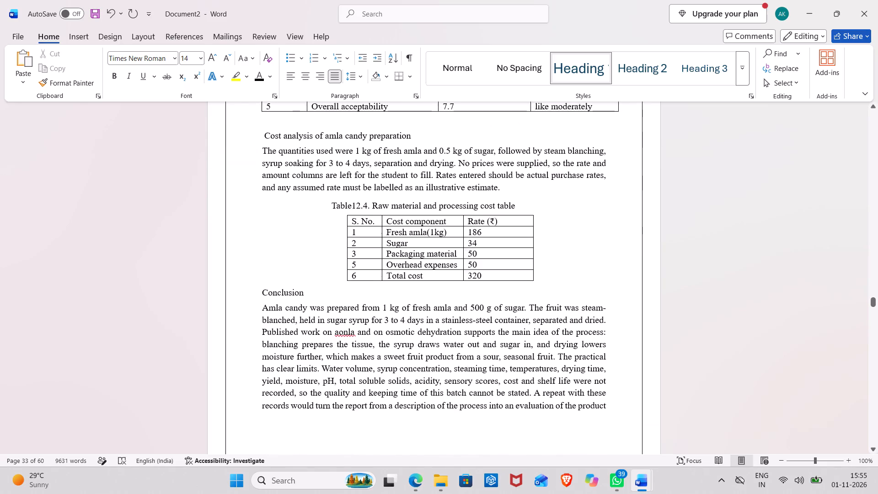
scroll(334, 240, "down", 5)
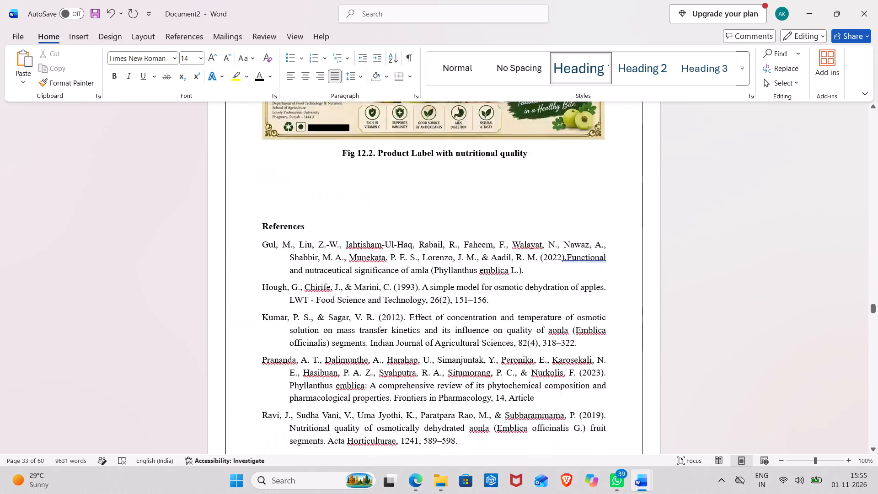
scroll(334, 240, "down", 3)
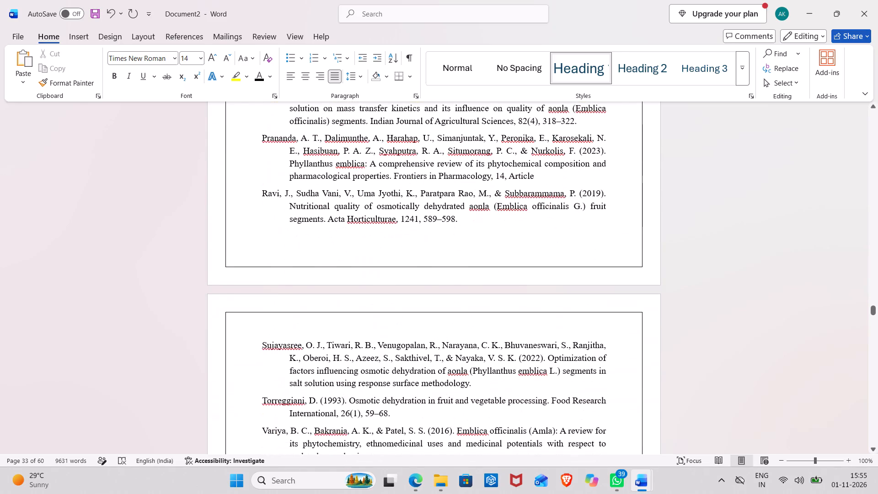
scroll(334, 240, "down", 13)
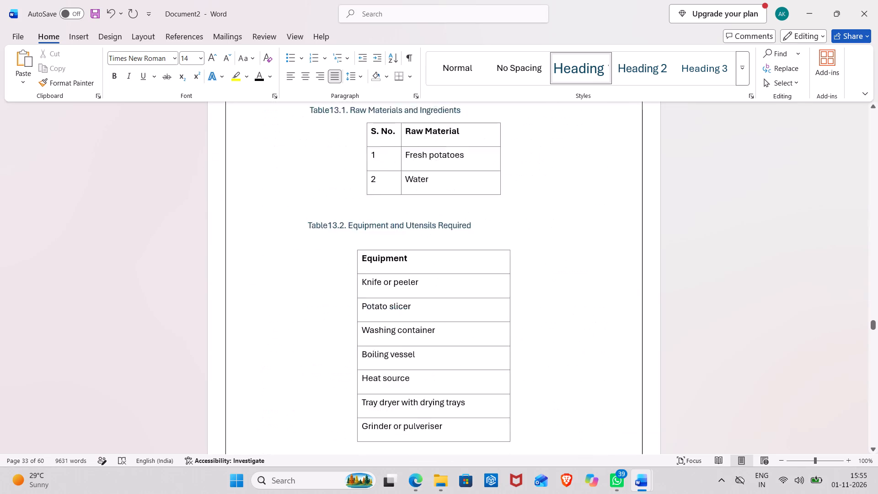
scroll(334, 240, "down", 2)
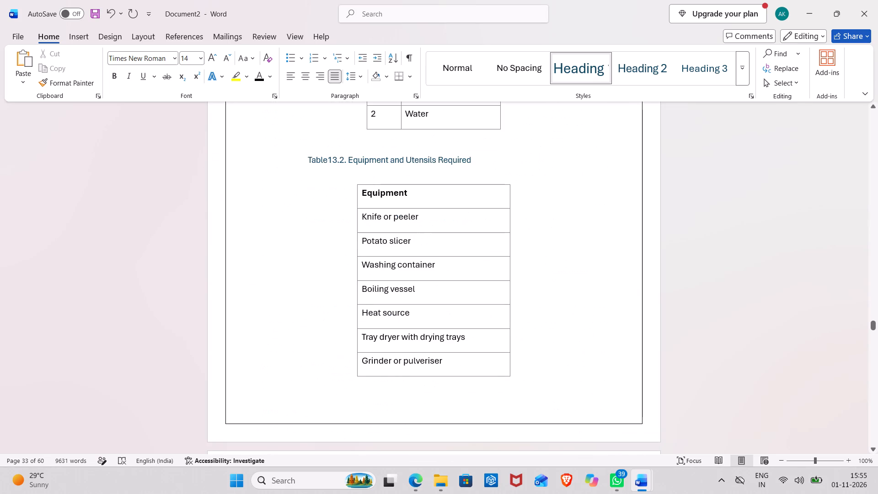
Set all Activity-13 potato powder text, from the Introduction heading through the end of its references, to Times New Roman 12 pt.
left_click(334, 240)
scroll(334, 240, "up", 4)
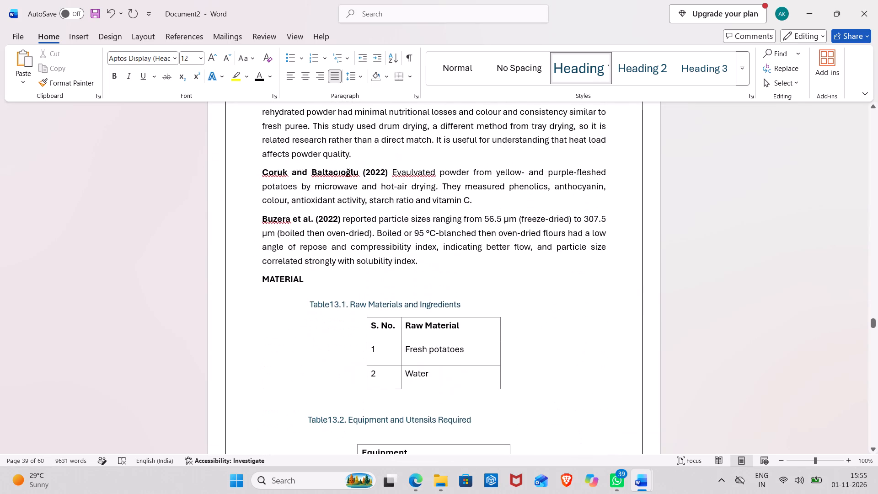
scroll(334, 240, "up", 5)
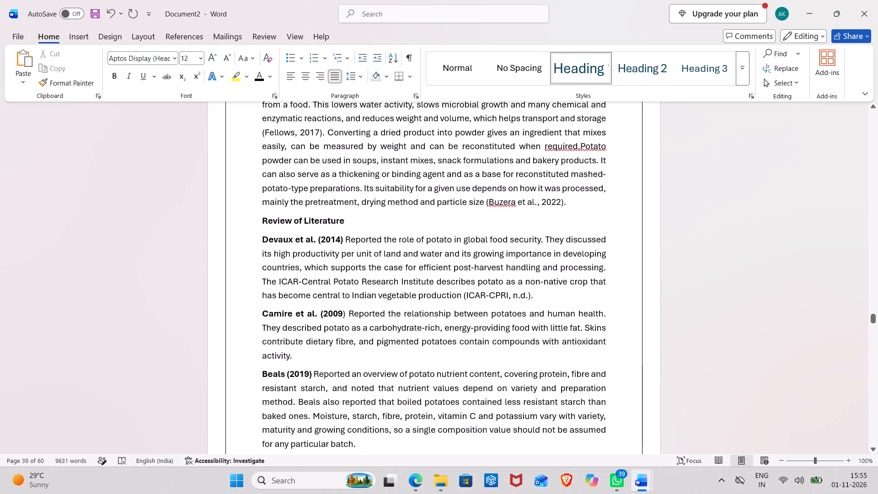
scroll(334, 240, "up", 3)
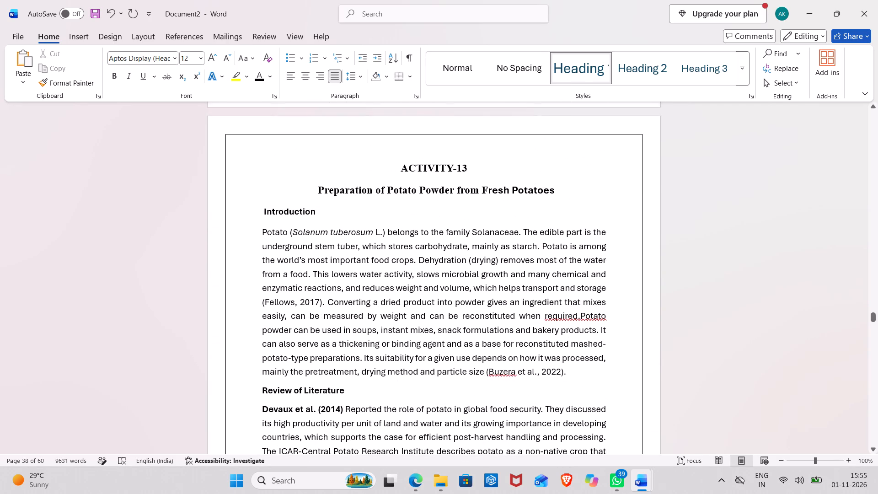
left_click_drag(264, 211, 413, 493)
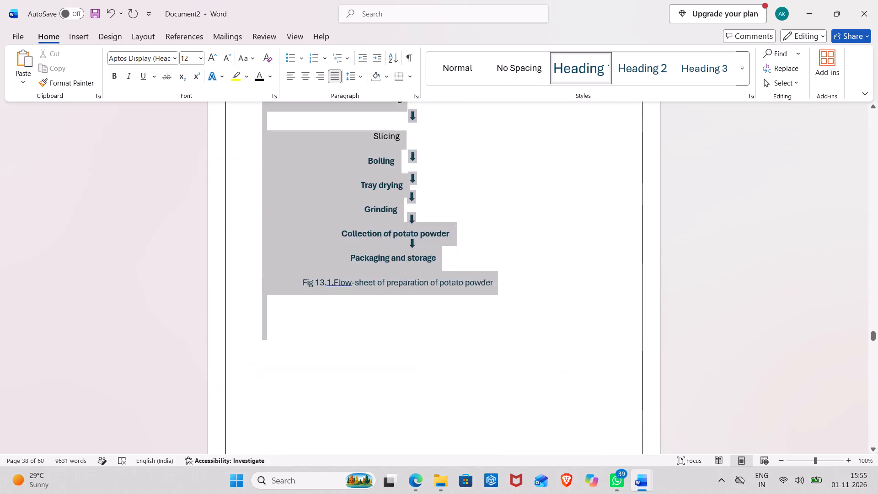
left_click_drag(413, 493, 419, 493)
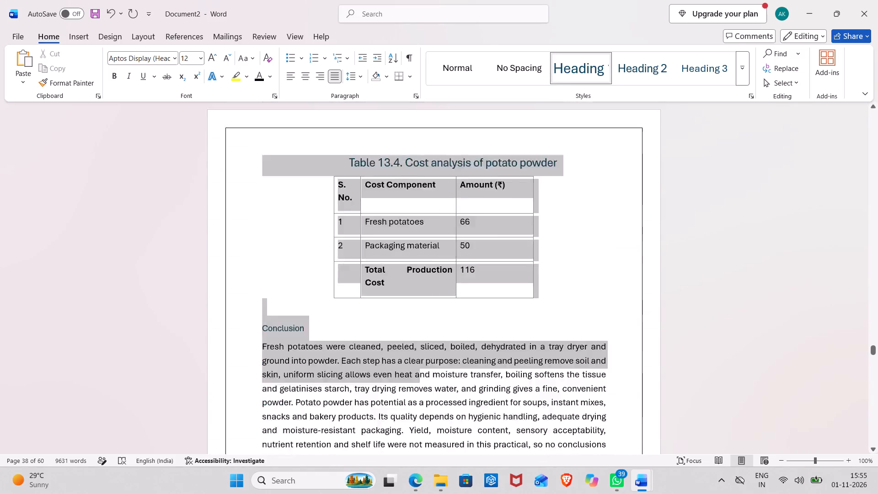
left_click_drag(419, 493, 425, 493)
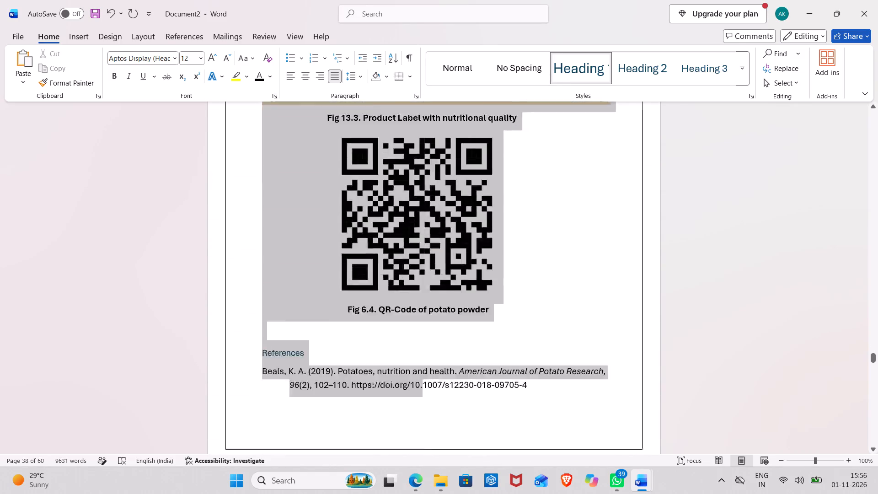
left_click_drag(425, 493, 546, 360)
left_click(611, 322)
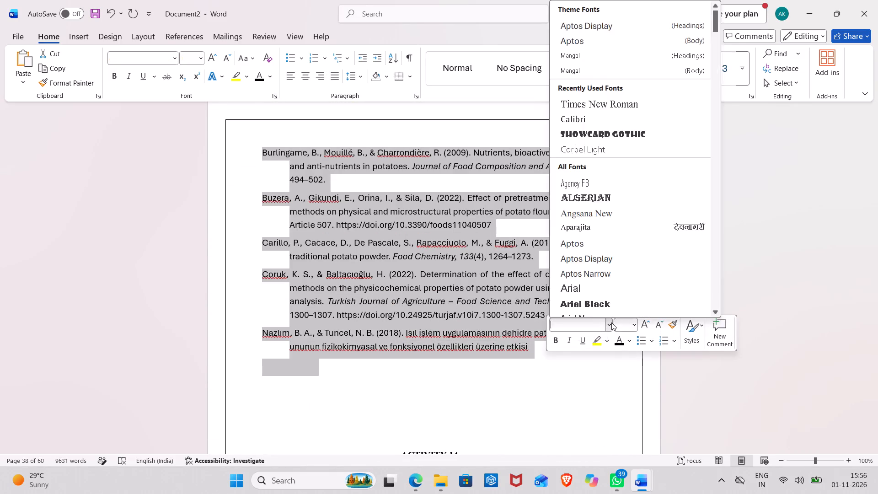
left_click(609, 107)
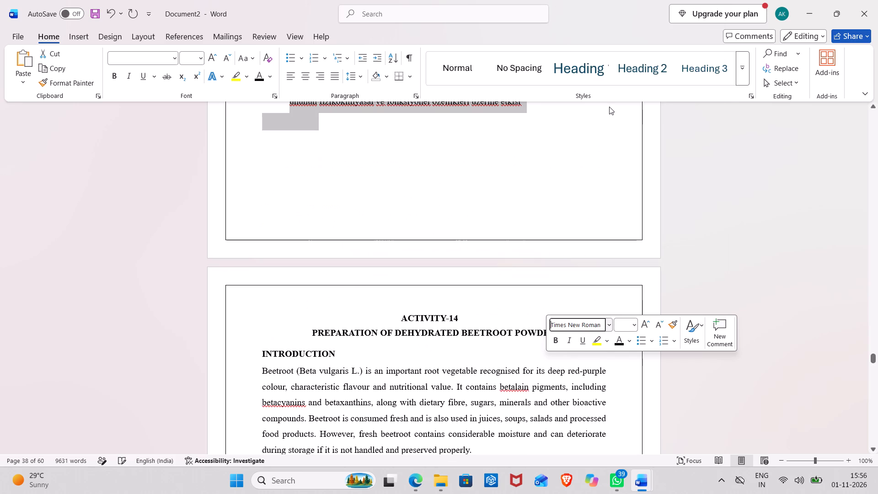
left_click(634, 328)
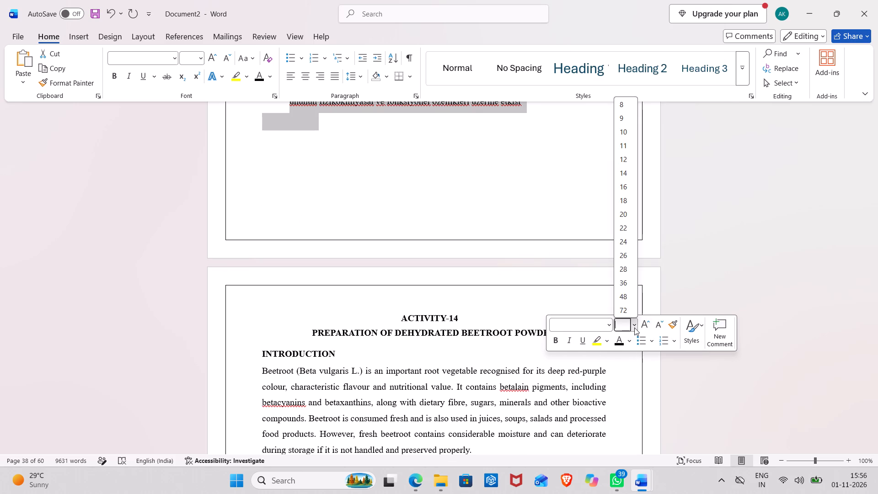
left_click(619, 161)
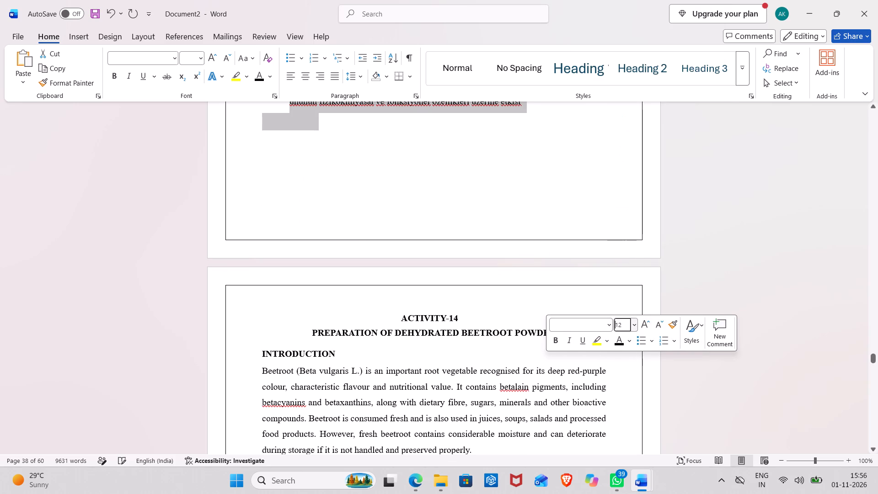
left_click(508, 234)
Delete the extra blank lines above the Cost Analysis heading in Activity-13.
scroll(508, 234, "up", 15)
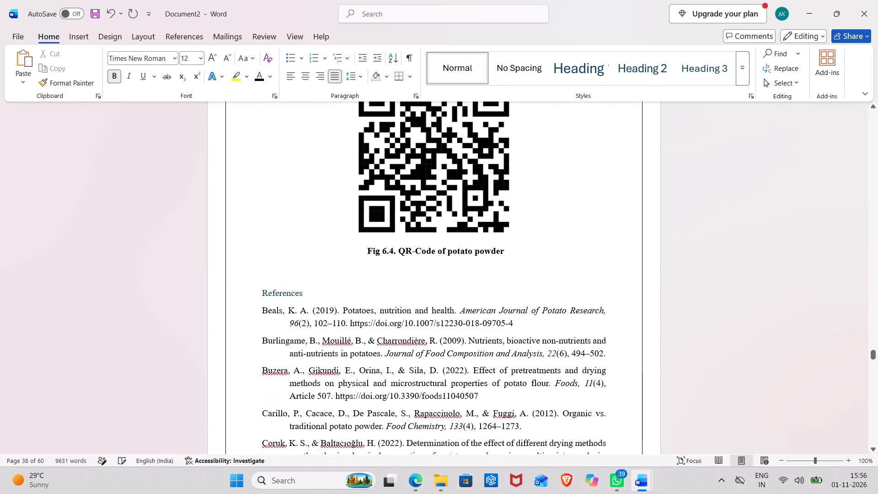
scroll(508, 234, "up", 13)
scroll(508, 234, "up", 19)
scroll(508, 234, "up", 7)
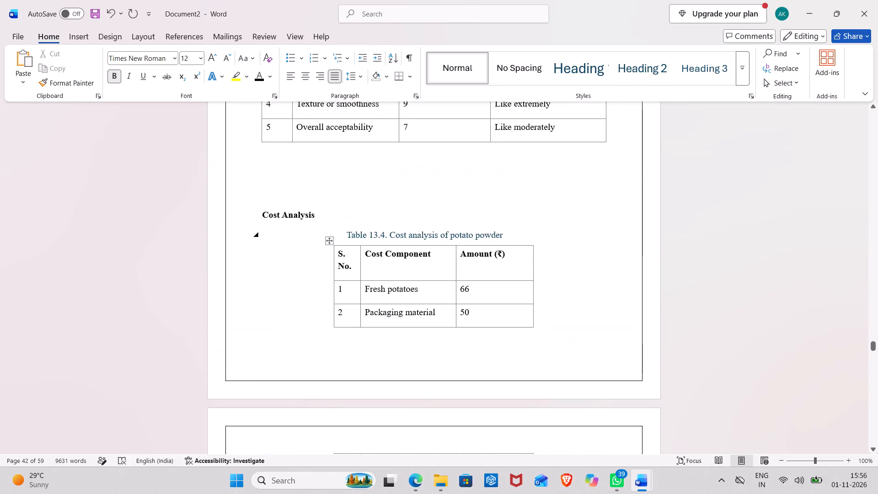
left_click(262, 215)
key("BackSpace")
key("BackSpace")
Set the font colour of the "Table 13.4. Cost analysis of potato powder" caption to black.
scroll(262, 215, "down", 3)
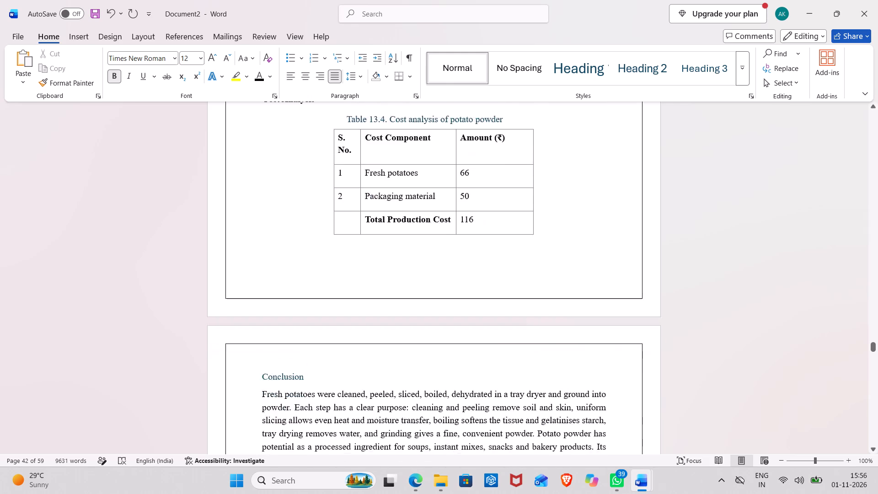
scroll(262, 215, "down", 2)
scroll(262, 215, "up", 3)
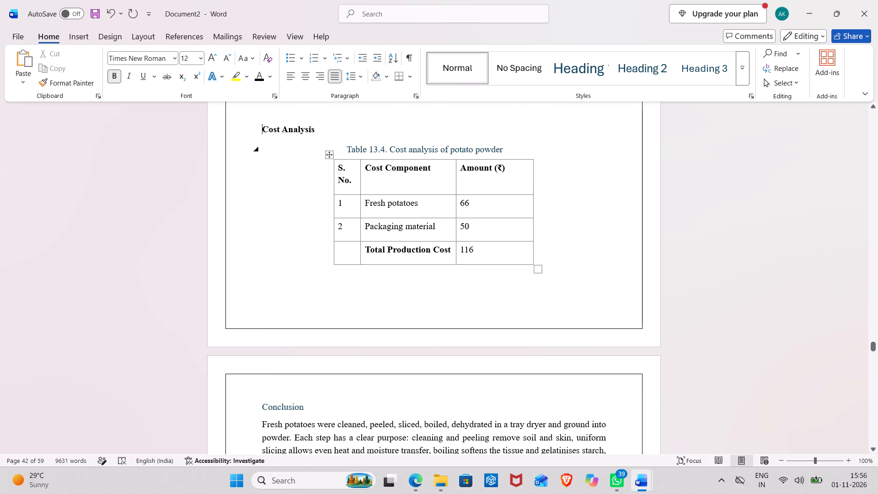
left_click_drag(345, 145, 488, 152)
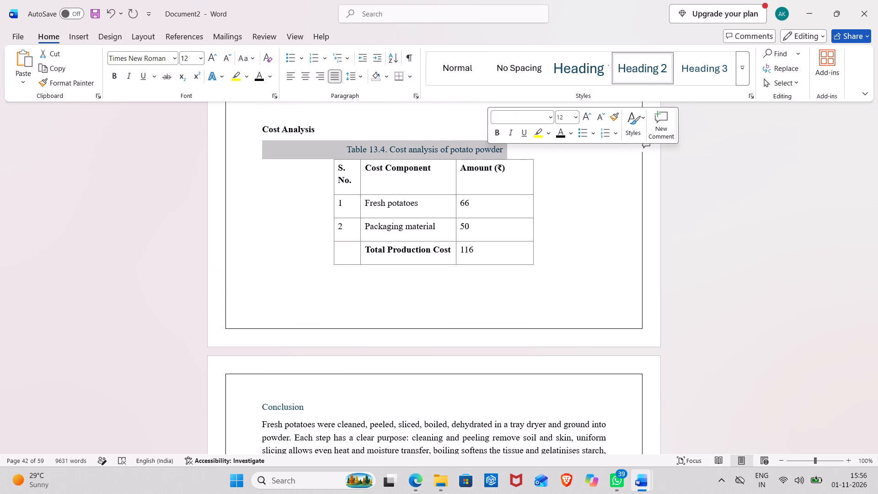
left_click(559, 130)
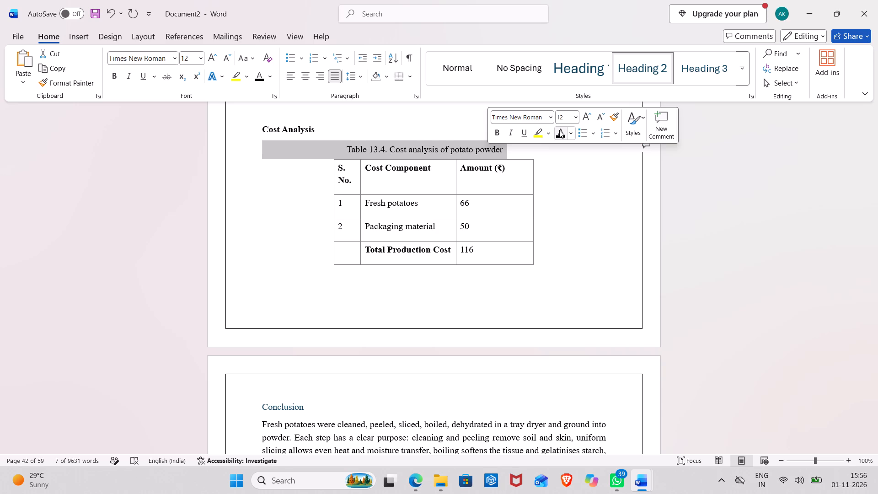
Resize the Table 13.4 potato powder cost table to be slightly narrower.
left_click(315, 259)
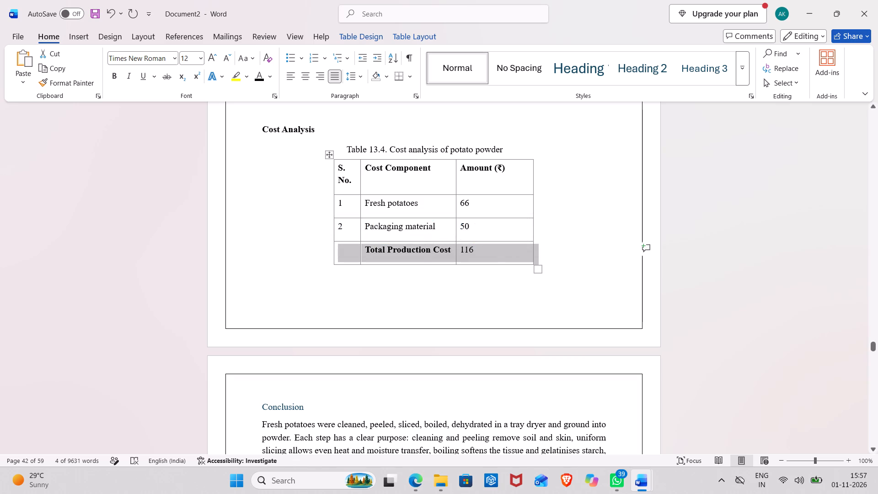
left_click_drag(540, 273, 527, 238)
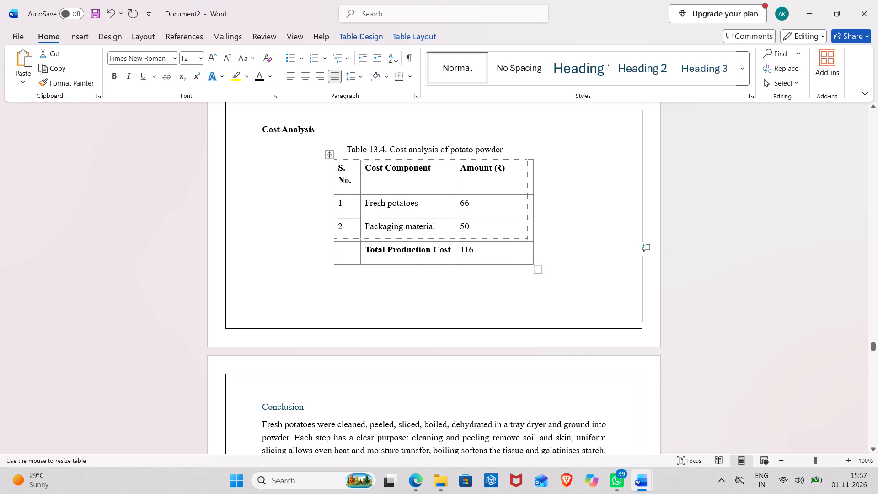
left_click_drag(527, 238, 532, 238)
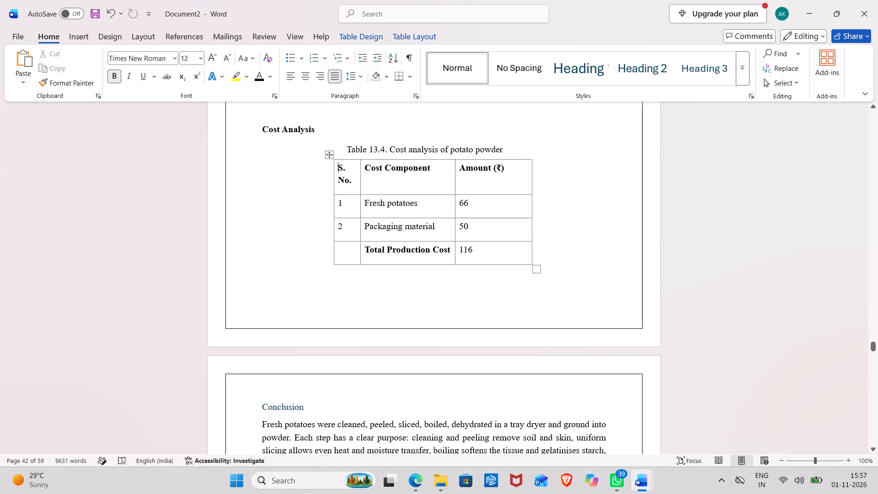
Set the line spacing of the Table 13.4 potato powder cost table to 1.0.
left_click_drag(337, 165, 518, 284)
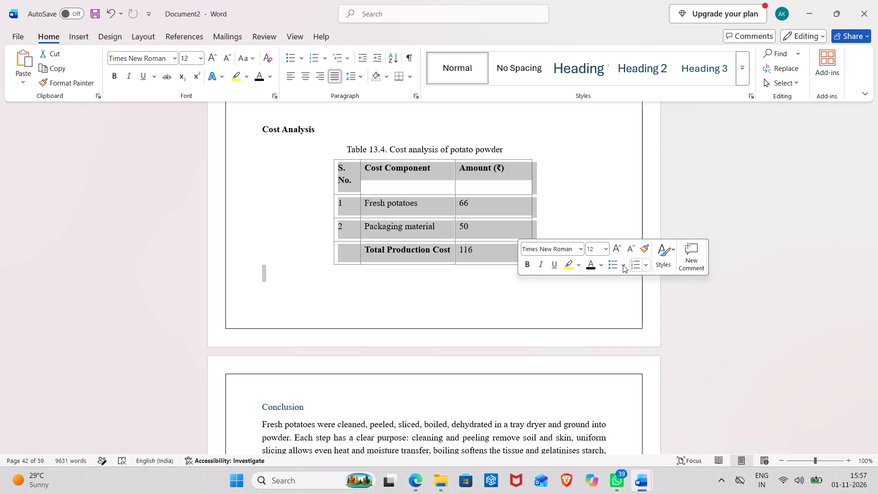
left_click(412, 71)
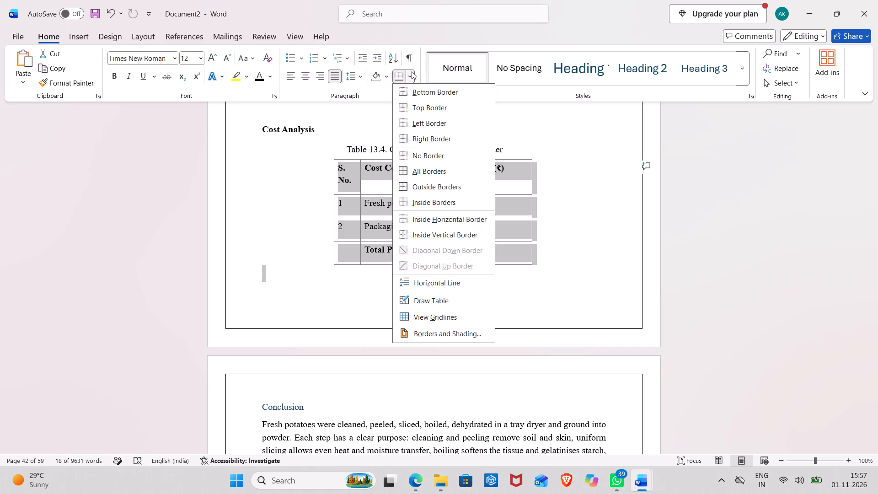
left_click(353, 113)
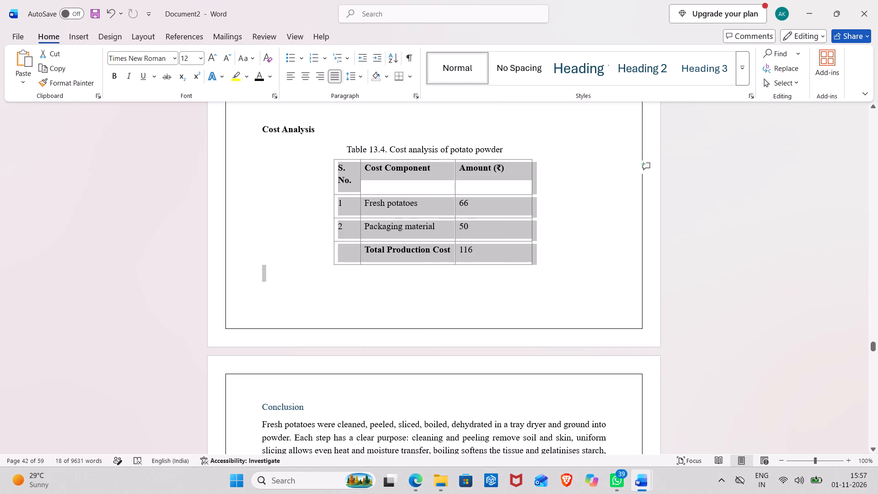
left_click(361, 79)
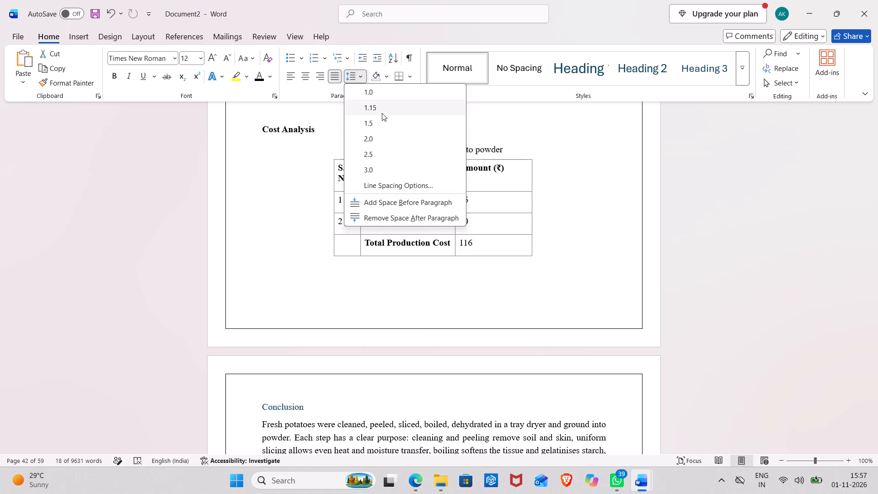
left_click(392, 89)
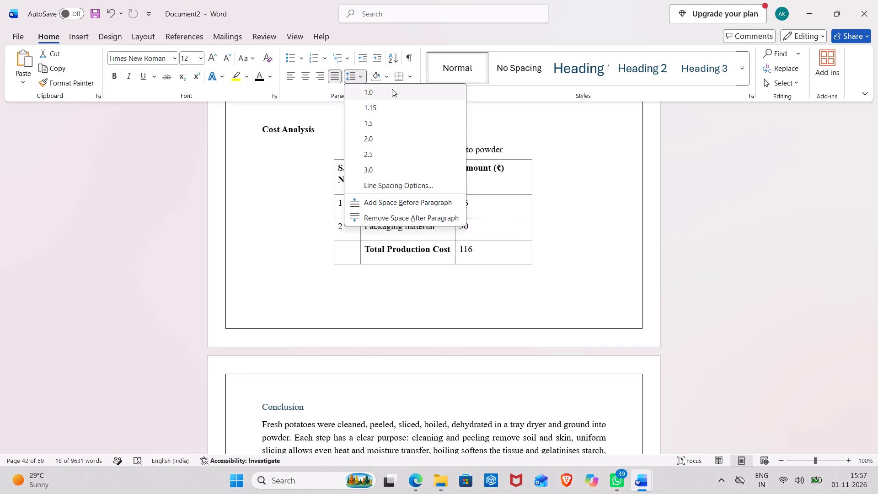
left_click(294, 179)
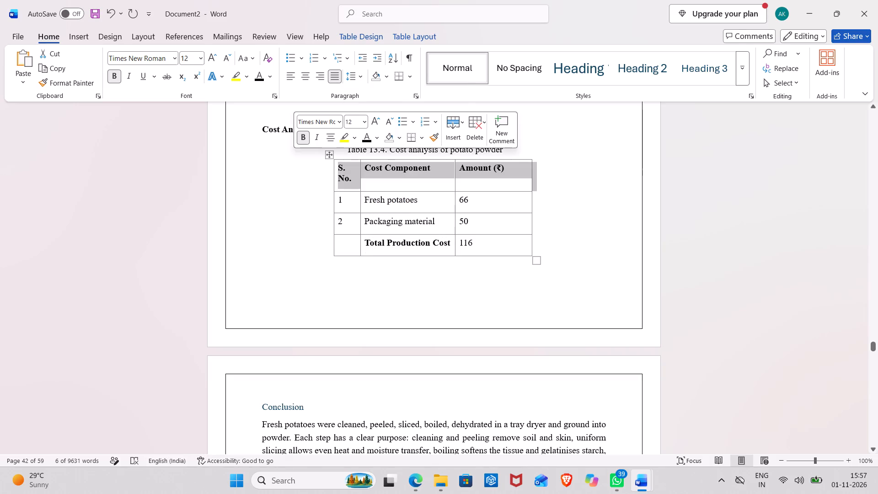
Set the font colour of the "Table13.3. Sensory evaluation table" caption to black.
scroll(287, 255, "down", 2)
scroll(287, 255, "up", 2)
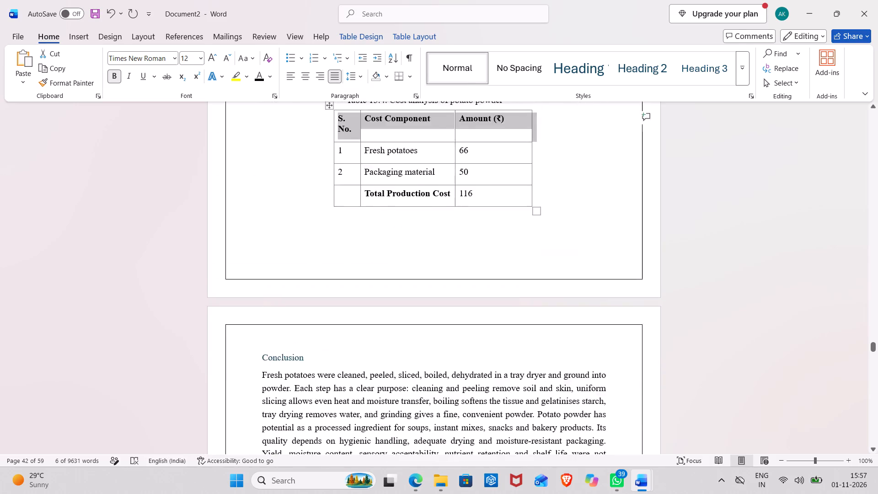
scroll(287, 255, "up", 3)
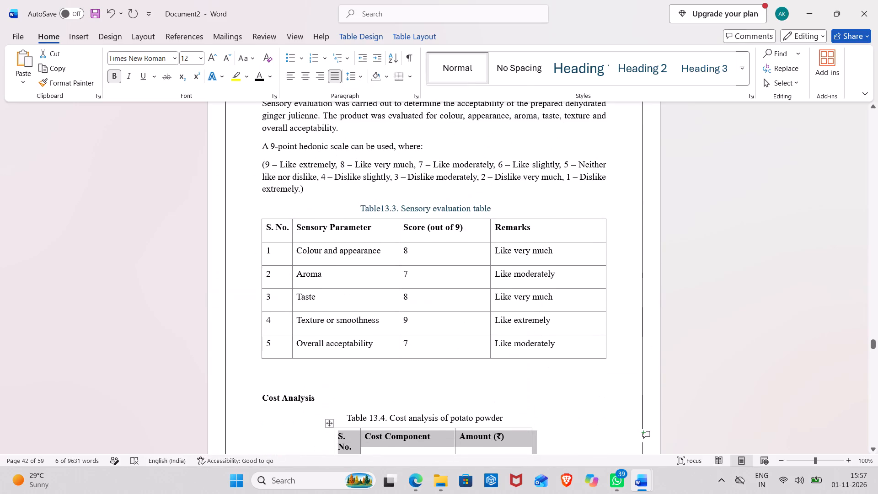
left_click_drag(358, 208, 395, 203)
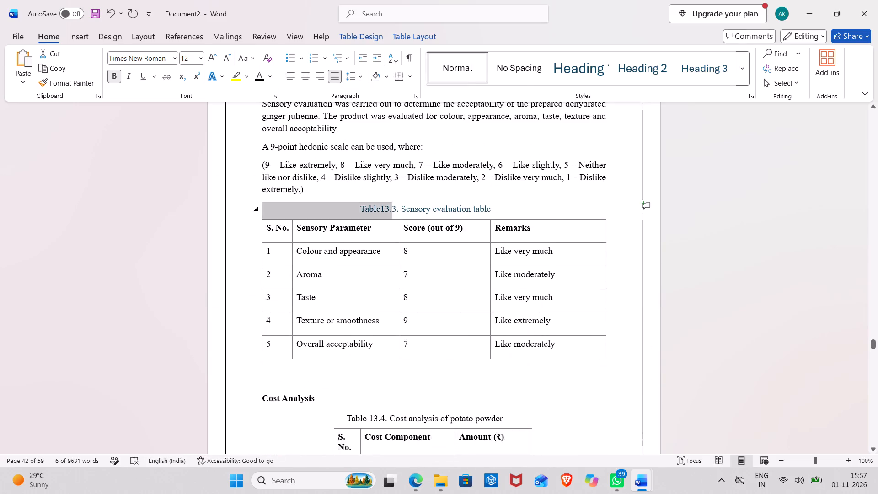
left_click_drag(395, 203, 547, 212)
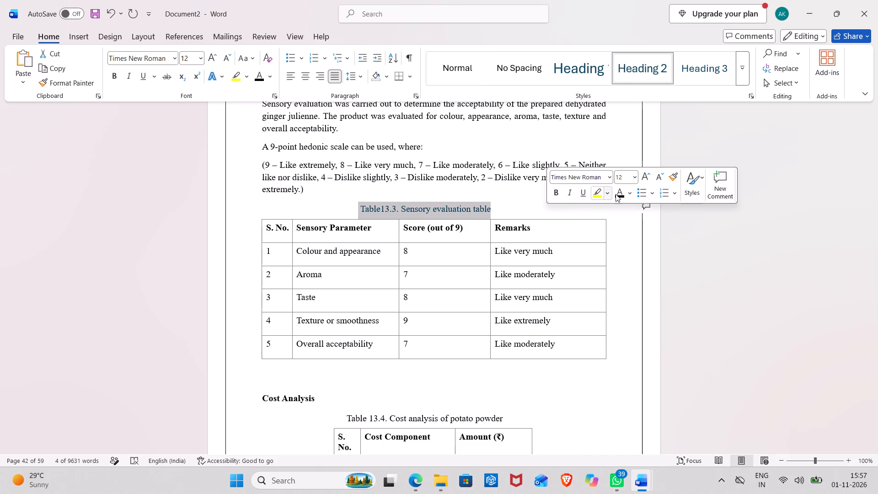
left_click(616, 194)
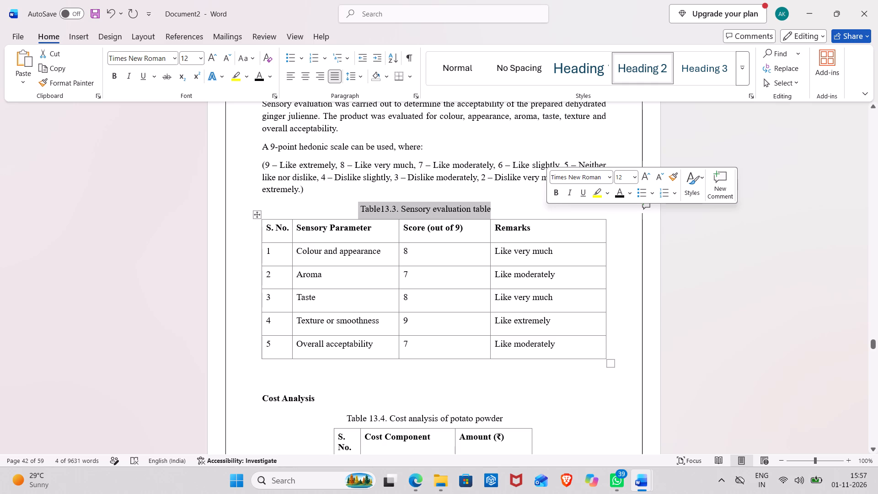
Set the line spacing of the Table 13.3 sensory evaluation table to 1.0.
left_click_drag(266, 227, 597, 363)
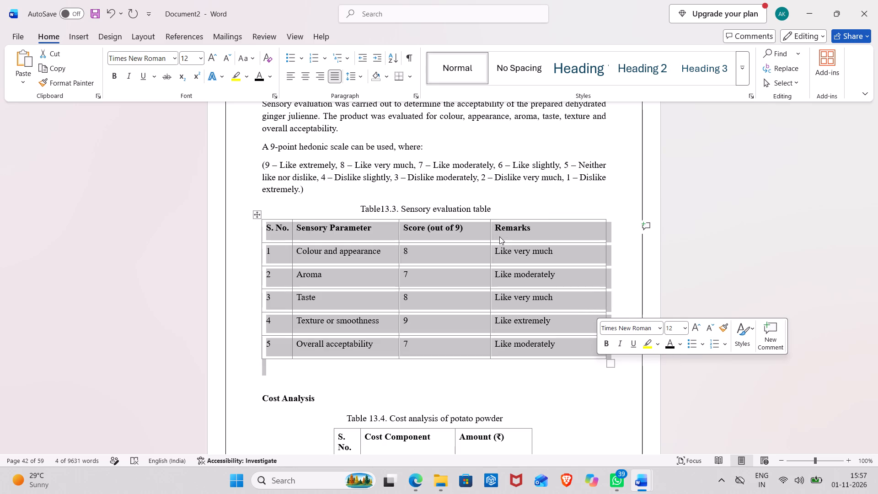
left_click(362, 81)
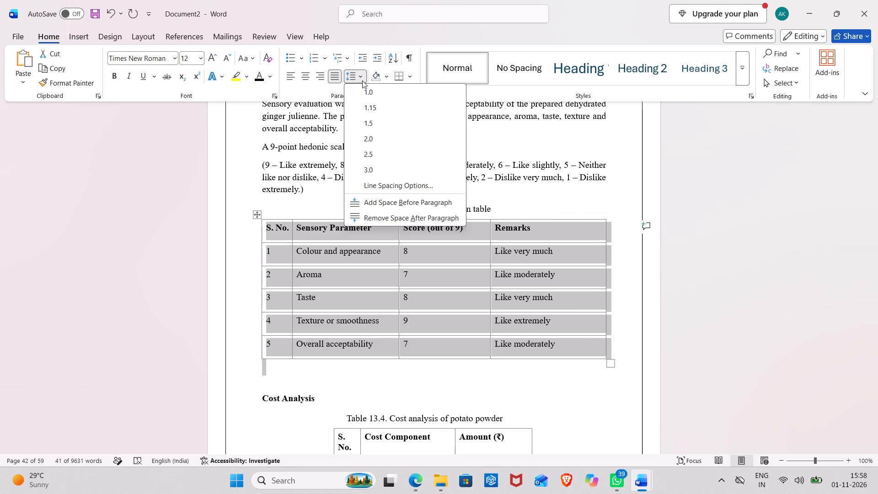
left_click(365, 94)
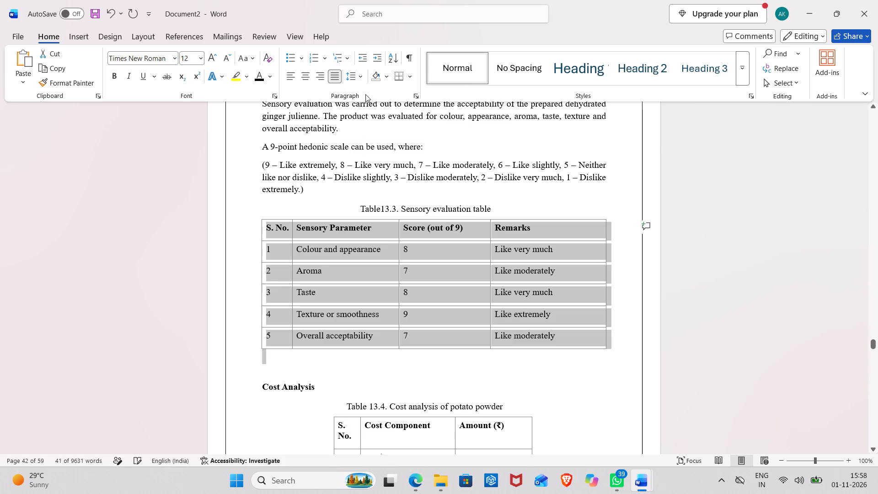
left_click(279, 373)
Set the font colour of the Sensory evaluation heading in Activity-13 to black.
scroll(279, 373, "down", 5)
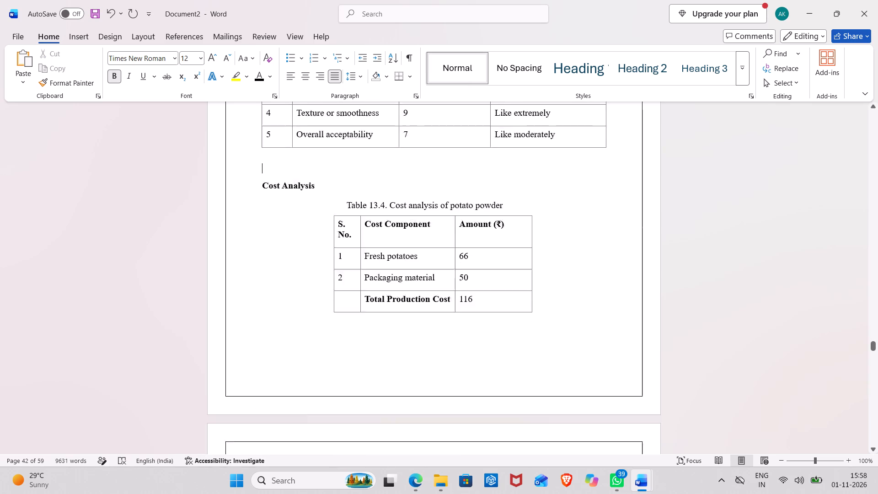
scroll(279, 373, "down", 3)
scroll(279, 373, "up", 10)
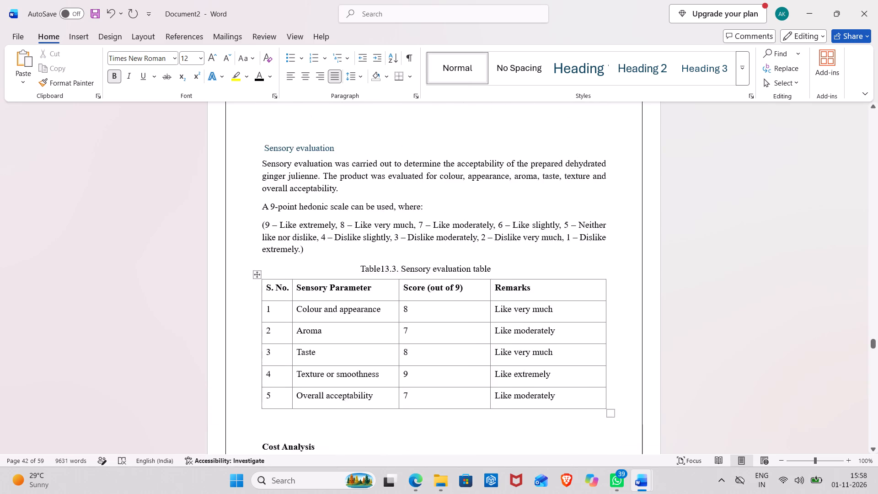
scroll(279, 373, "up", 10)
left_click_drag(262, 396, 339, 396)
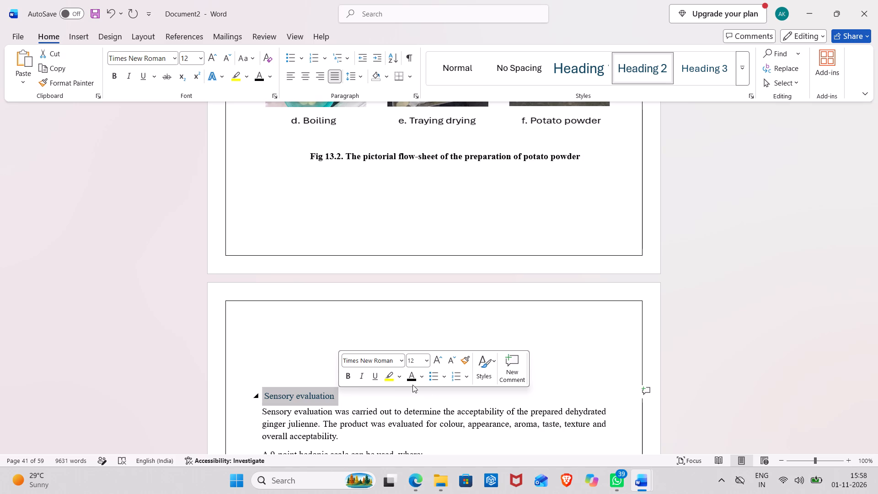
left_click(409, 378)
Set the font colour of the potato powder flow-sheet text, from Cleaning through the Fig 13.1 caption, to black.
scroll(348, 312, "up", 18)
scroll(348, 312, "up", 3)
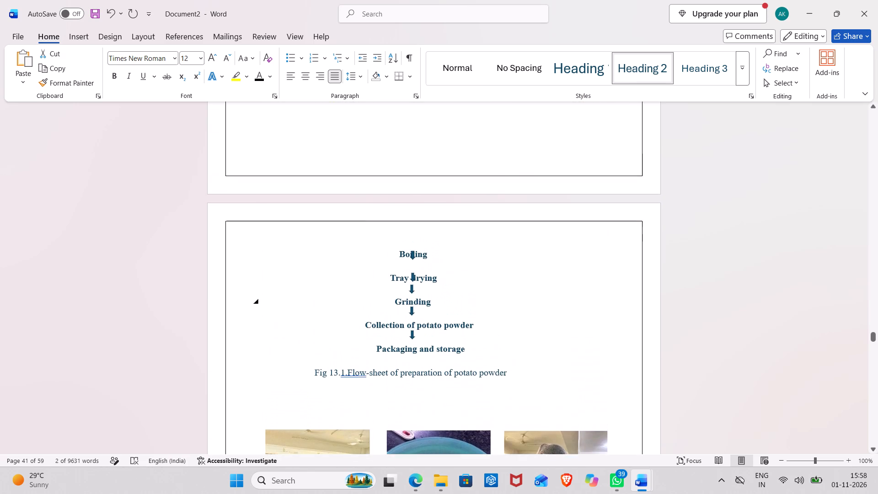
scroll(348, 312, "up", 12)
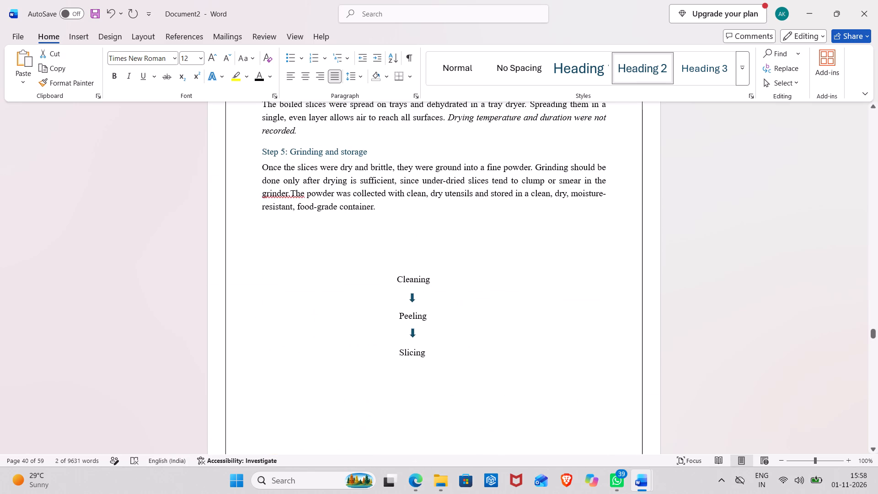
left_click_drag(392, 279, 461, 481)
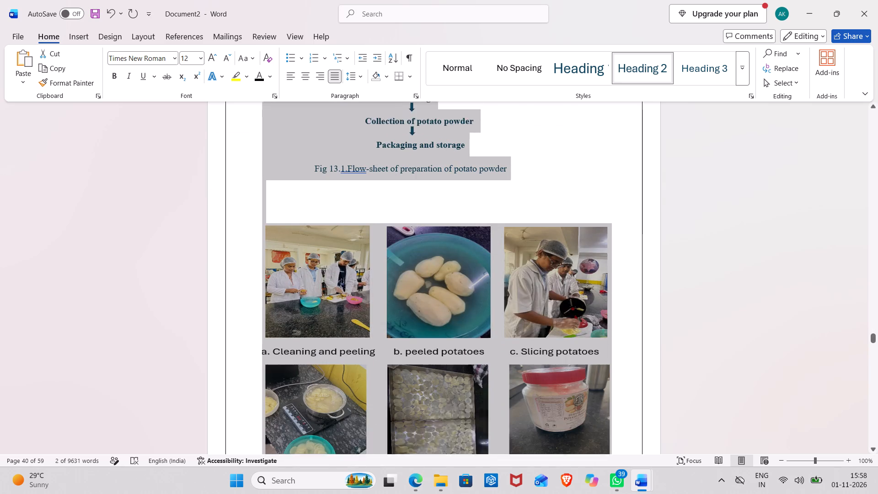
left_click_drag(461, 481, 519, 133)
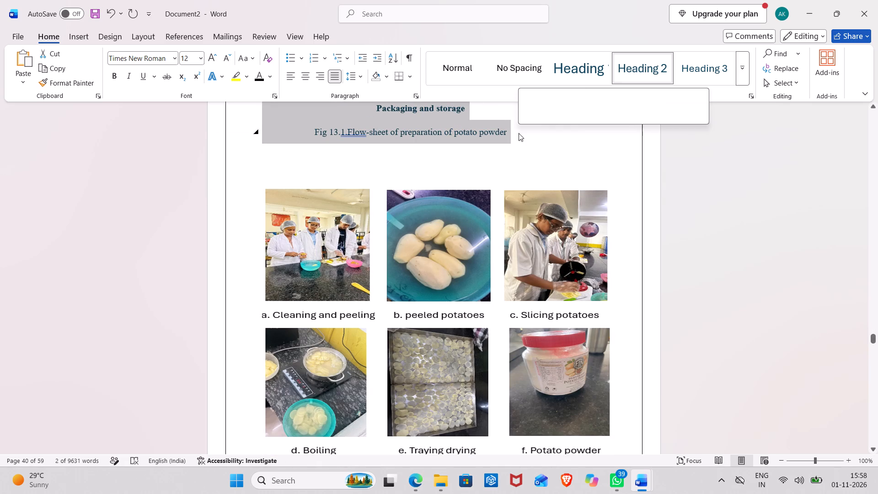
left_click(585, 117)
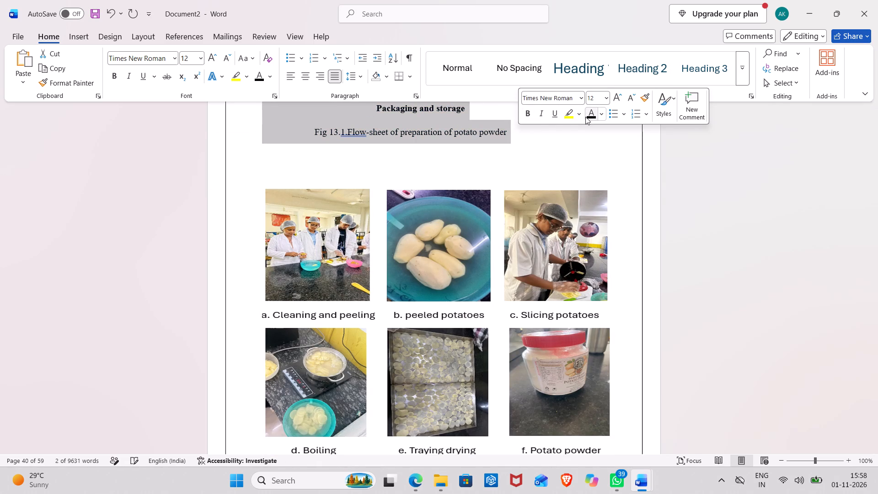
left_click(527, 154)
Remove the bold formatting from the potato powder flow-sheet stages, from Cleaning through Packaging and storage.
scroll(451, 169, "up", 6)
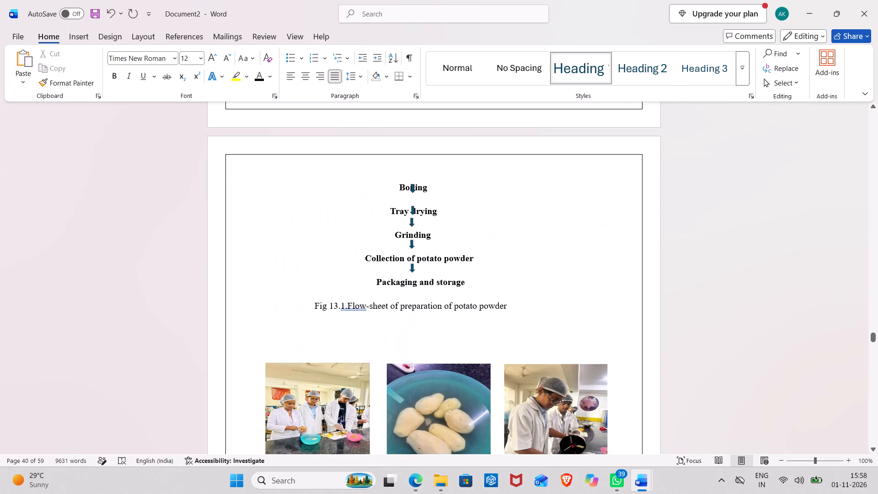
scroll(451, 169, "up", 12)
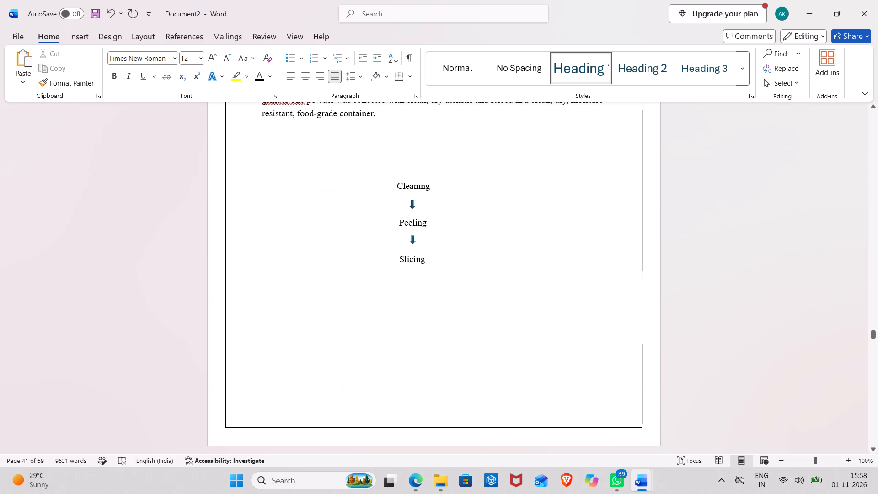
left_click_drag(397, 185, 445, 441)
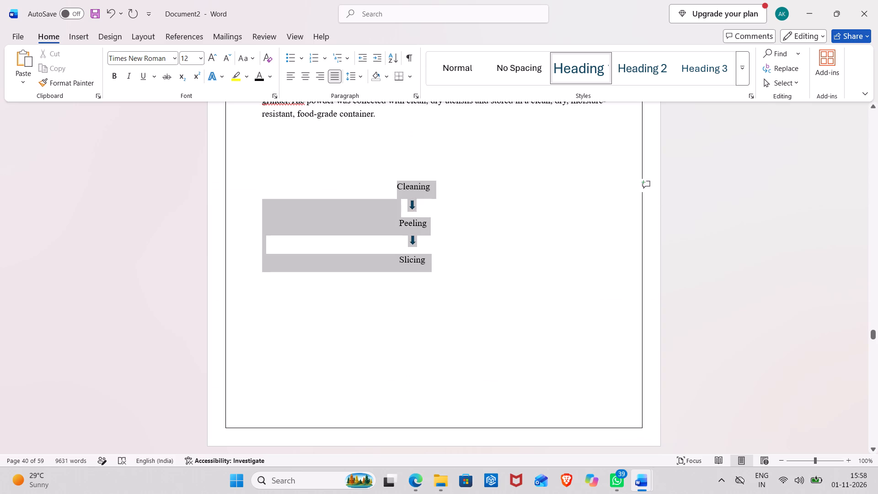
left_click_drag(445, 441, 483, 150)
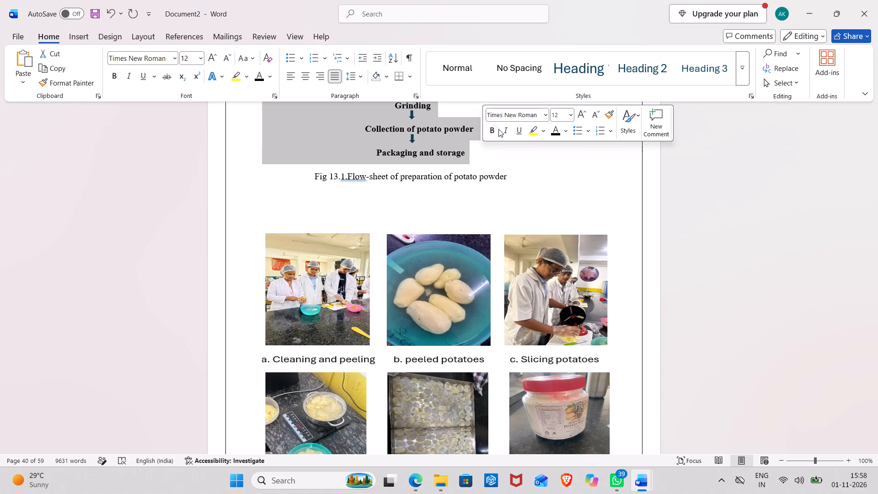
left_click(494, 130)
left_click(494, 130)
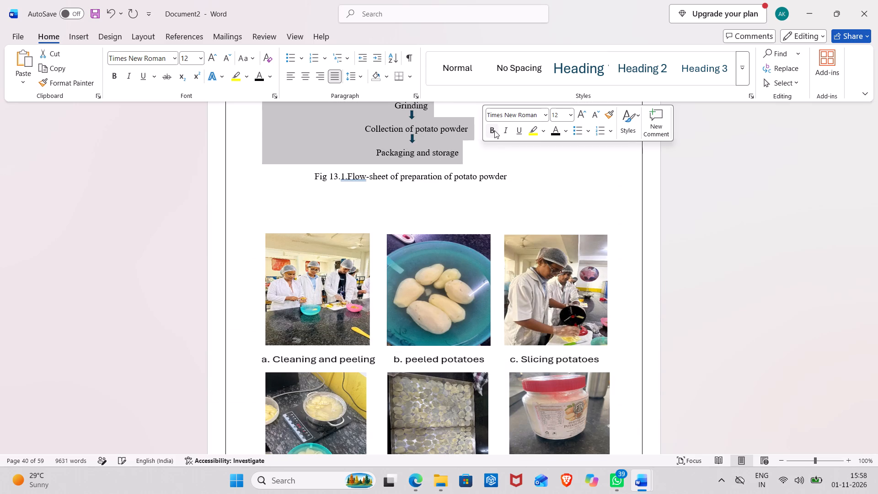
left_click(523, 188)
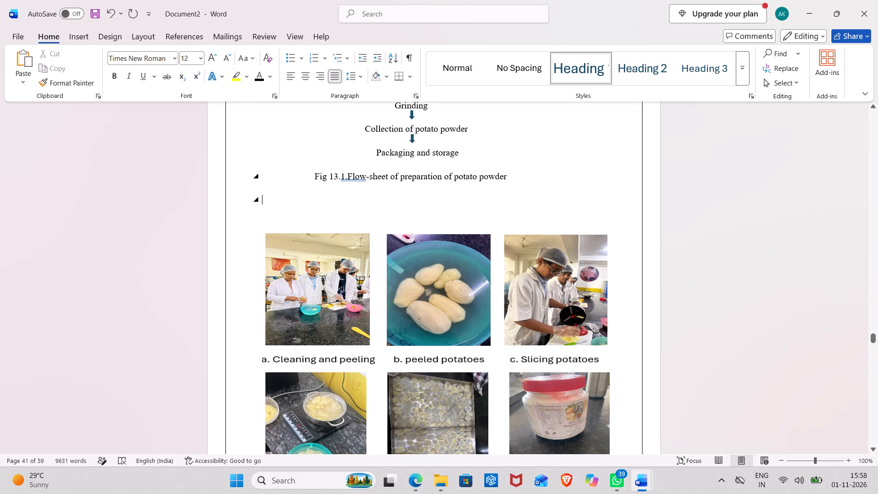
Remove the blank lines and leading spaces before Cleaning so the flow-sheet starts on the line directly below the Step 5 paragraph.
scroll(523, 188, "up", 6)
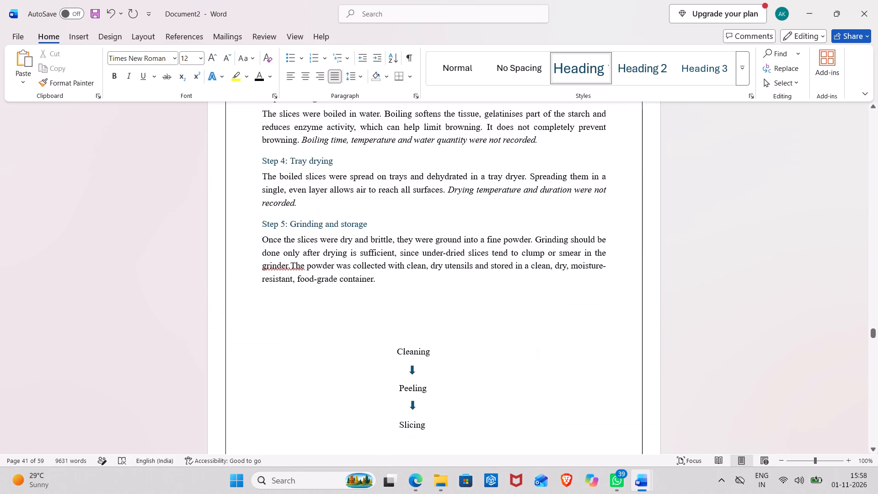
scroll(523, 188, "up", 1)
left_click(394, 349)
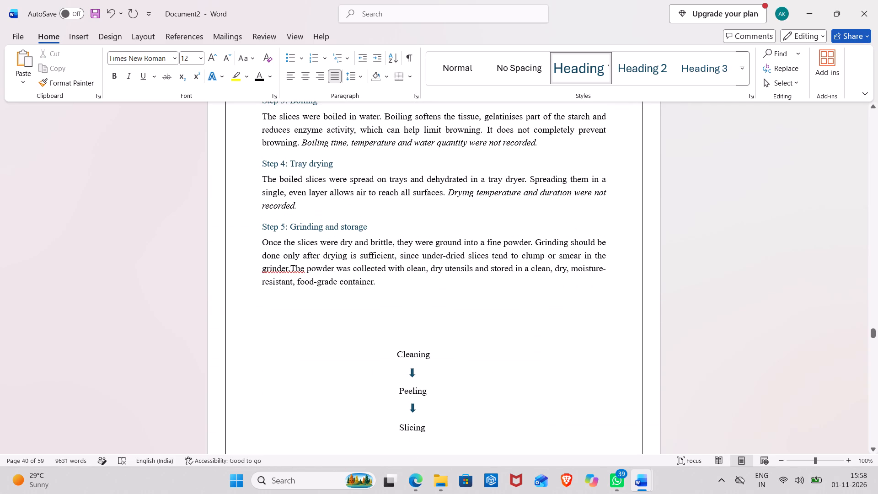
key("BackSpace")
key("BackSpace")
key("BackSpace")
key("BackSpace")
key("BackSpace")
key("BackSpace")
key("BackSpace")
key("BackSpace")
key("BackSpace")
key("BackSpace")
key("BackSpace")
key("BackSpace")
key("BackSpace")
key("BackSpace")
key("BackSpace")
key("BackSpace")
key("BackSpace")
key("BackSpace")
key("BackSpace")
key("BackSpace")
key("BackSpace")
key("BackSpace")
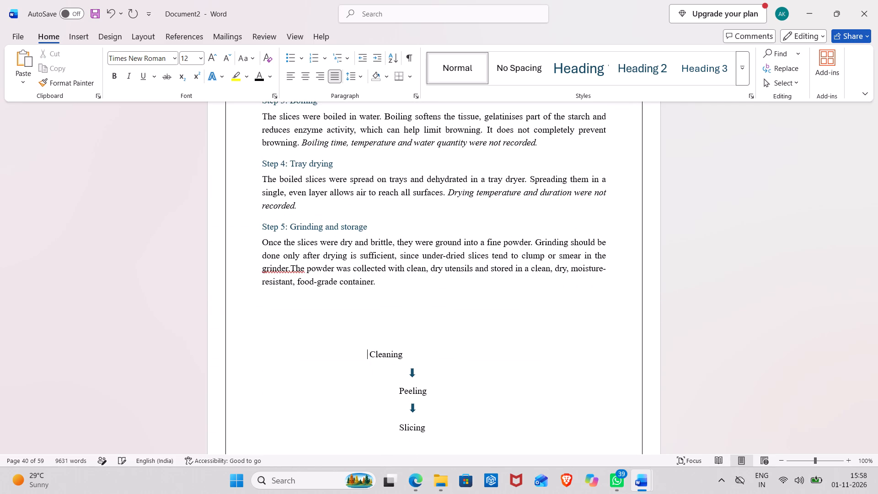
key("BackSpace")
key("BackSpace")
key("BackSpace")
key("BackSpace")
key("BackSpace")
key("BackSpace")
key("BackSpace")
key("BackSpace")
key("BackSpace")
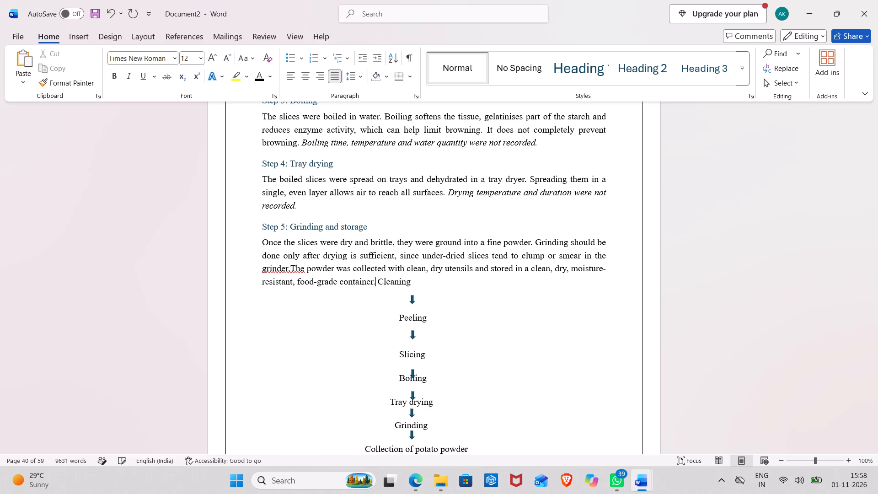
scroll(394, 349, "down", 1)
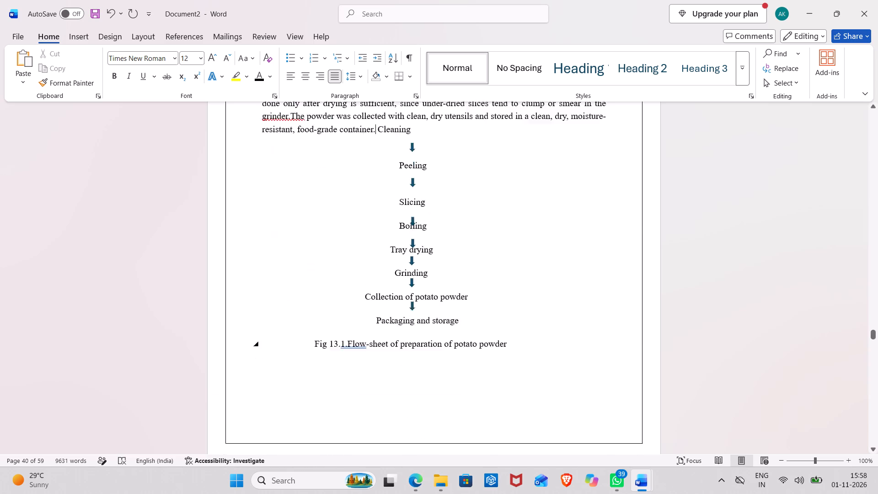
scroll(394, 349, "down", 2)
key("Return")
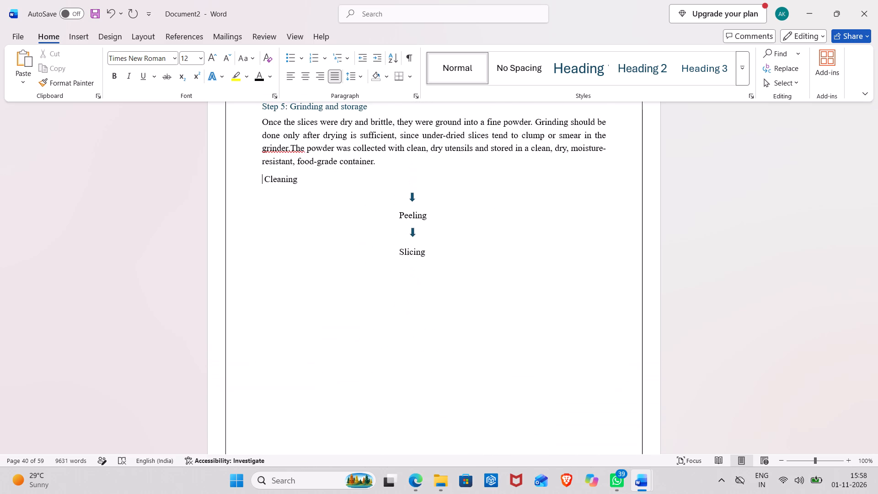
Set the Activity-13 text from the MATERIAL heading through the end of the Step 5 paragraph to black, 12 pt.
scroll(394, 349, "down", 4)
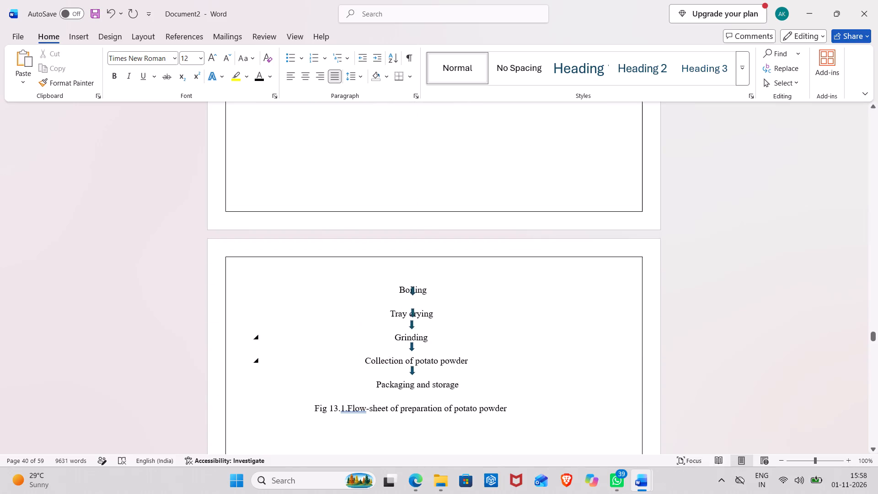
scroll(394, 349, "down", 10)
scroll(394, 349, "up", 3)
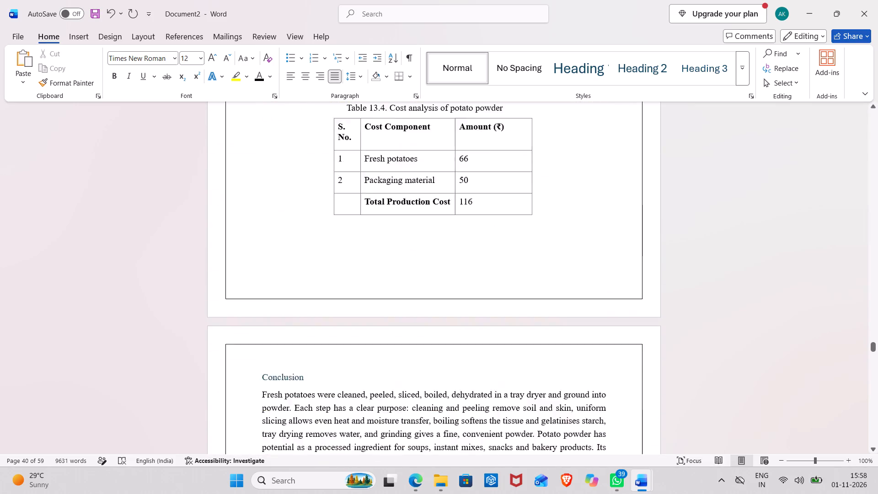
scroll(394, 349, "up", 8)
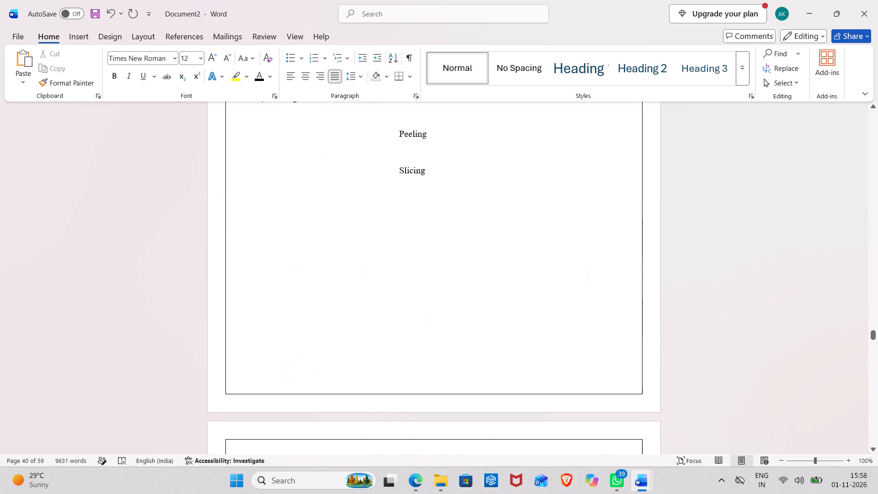
scroll(394, 349, "up", 5)
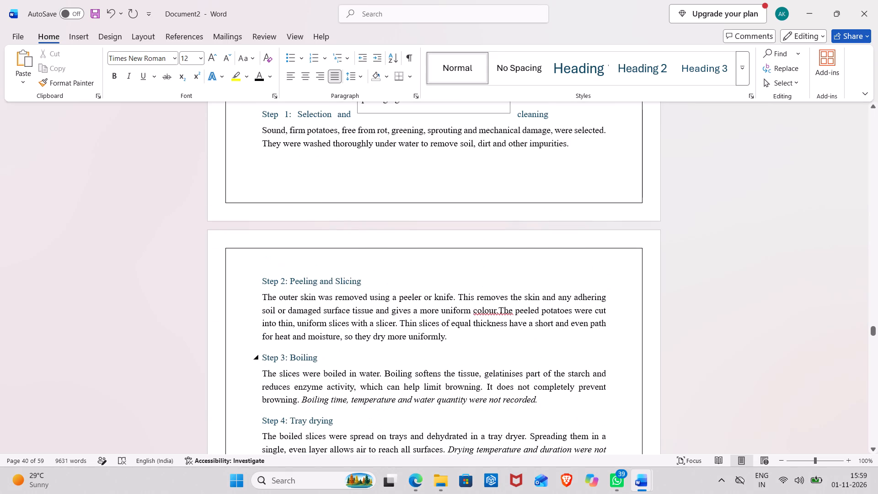
scroll(394, 349, "down", 1)
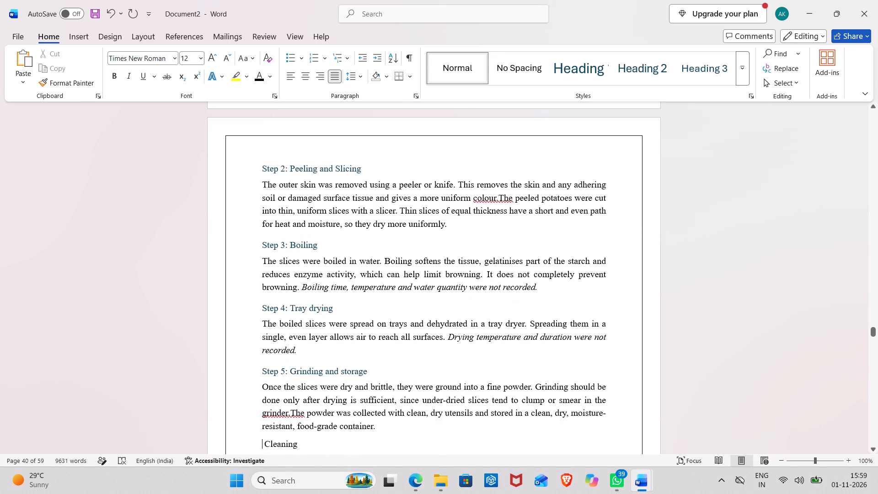
left_click_drag(386, 428, 261, 70)
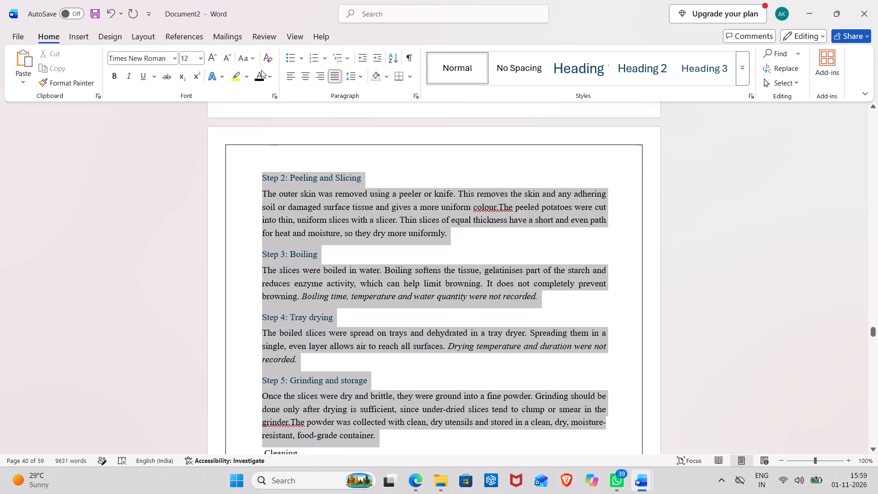
left_click_drag(261, 70, 304, 198)
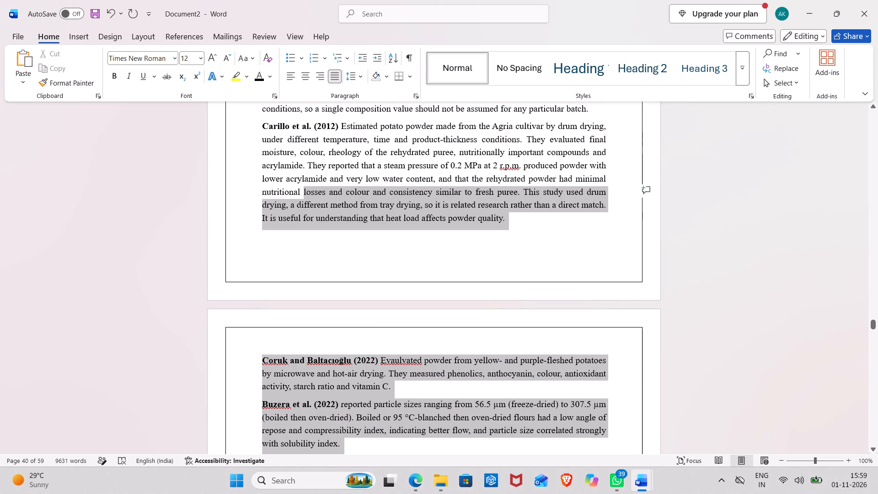
left_click_drag(304, 198, 273, 392)
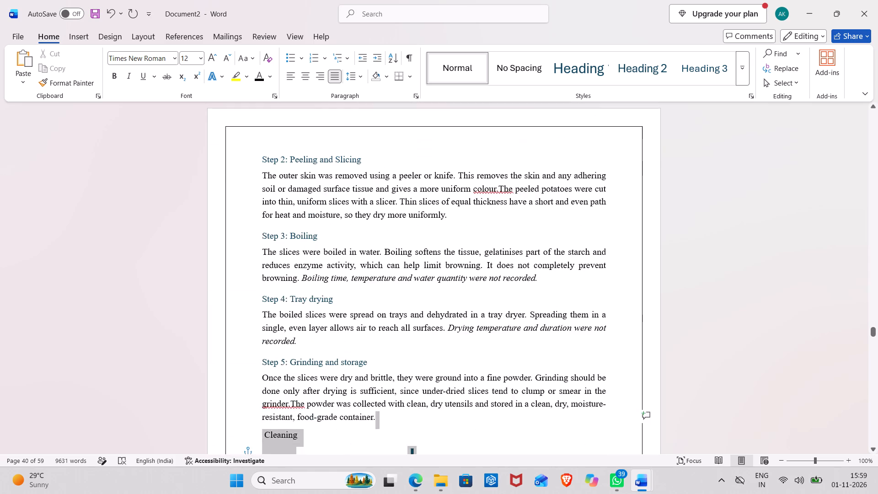
left_click_drag(273, 392, 297, 226)
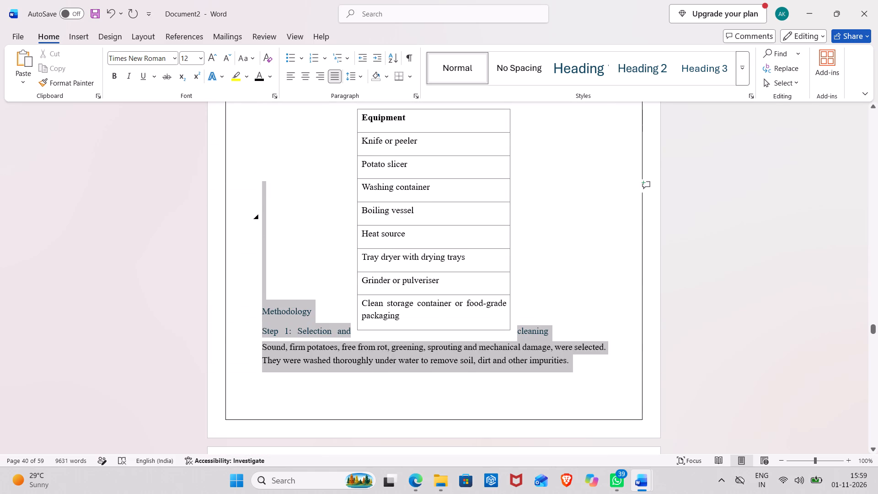
left_click_drag(297, 226, 284, 129)
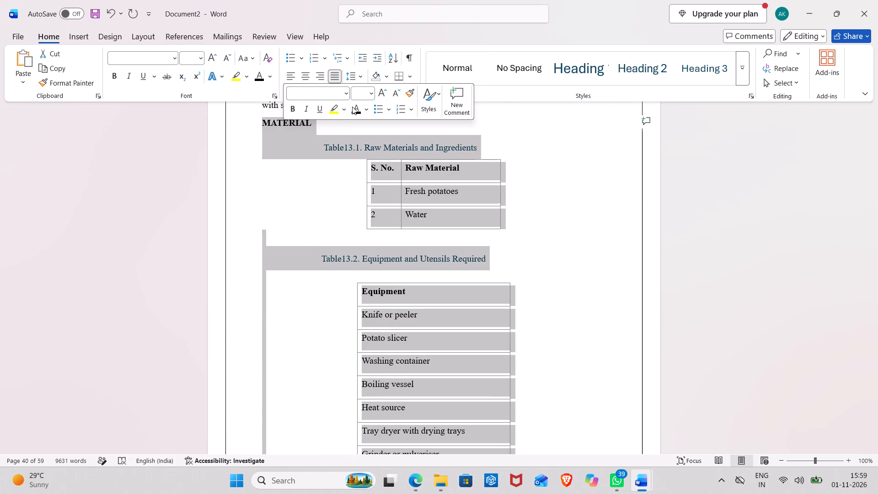
left_click(353, 107)
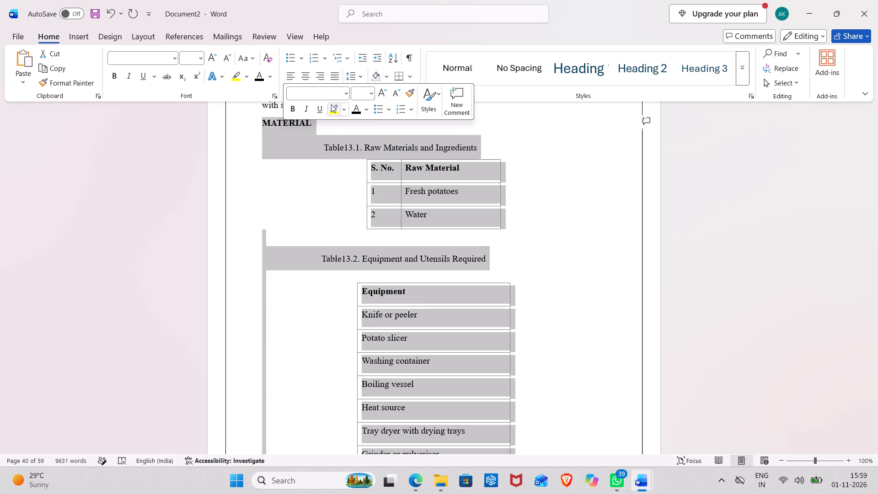
left_click(372, 92)
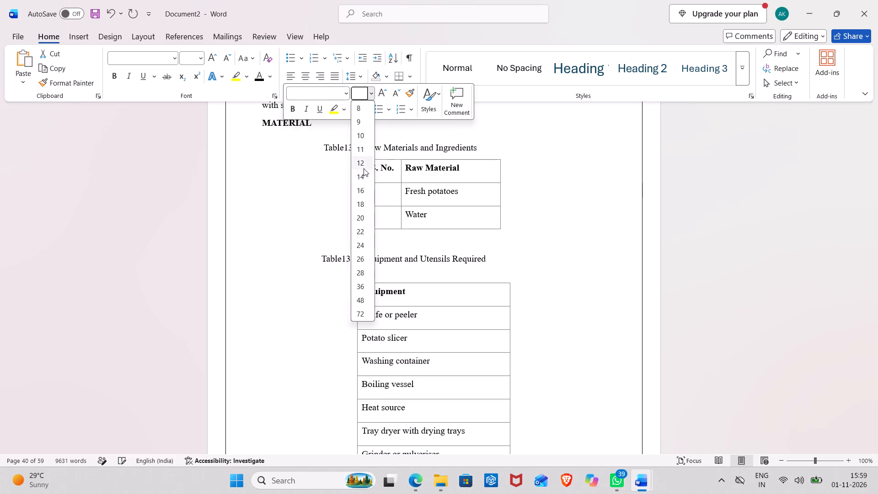
left_click(364, 168)
left_click(303, 189)
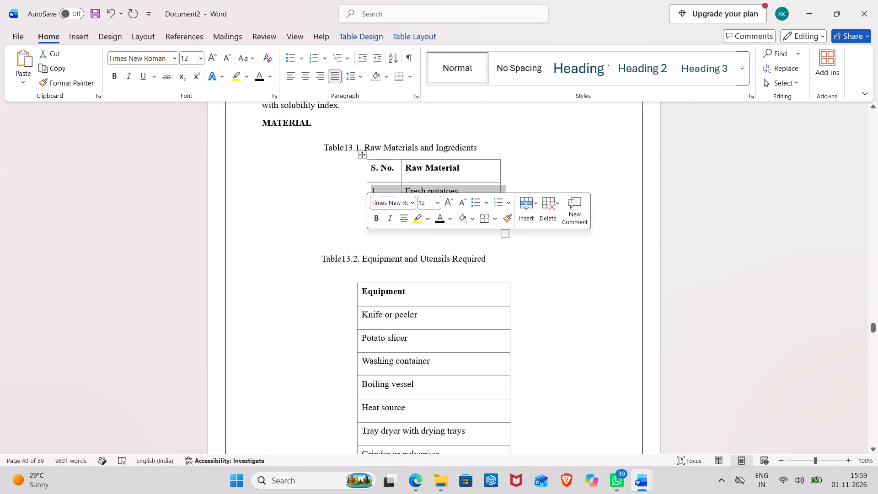
Set the line spacing of the Table 13.1 raw materials and ingredients table to 1.0.
scroll(303, 189, "up", 3)
scroll(303, 189, "down", 3)
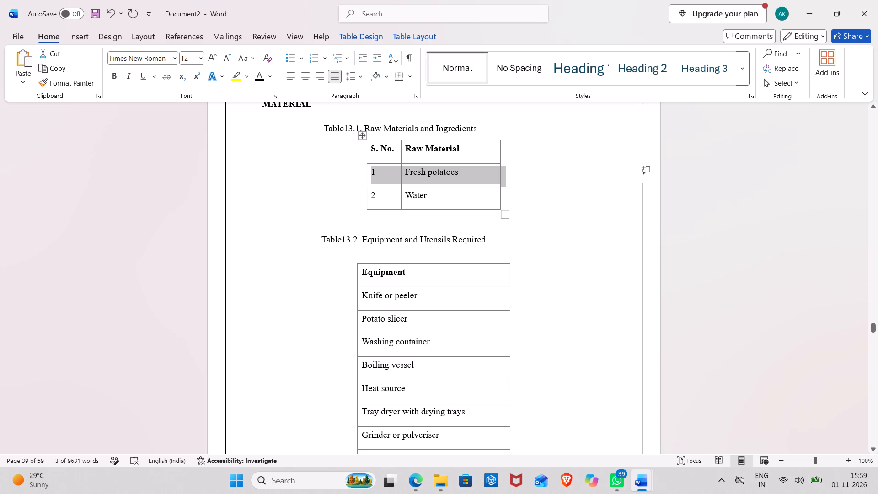
left_click_drag(372, 145, 468, 199)
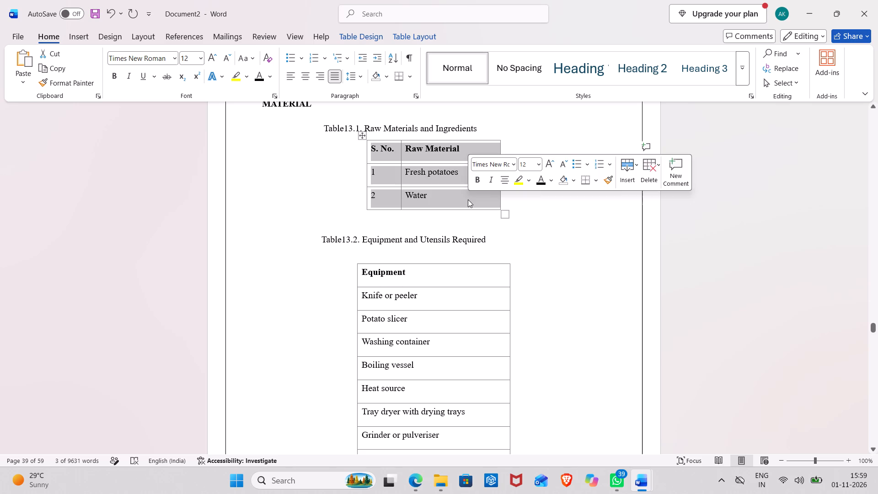
left_click(359, 79)
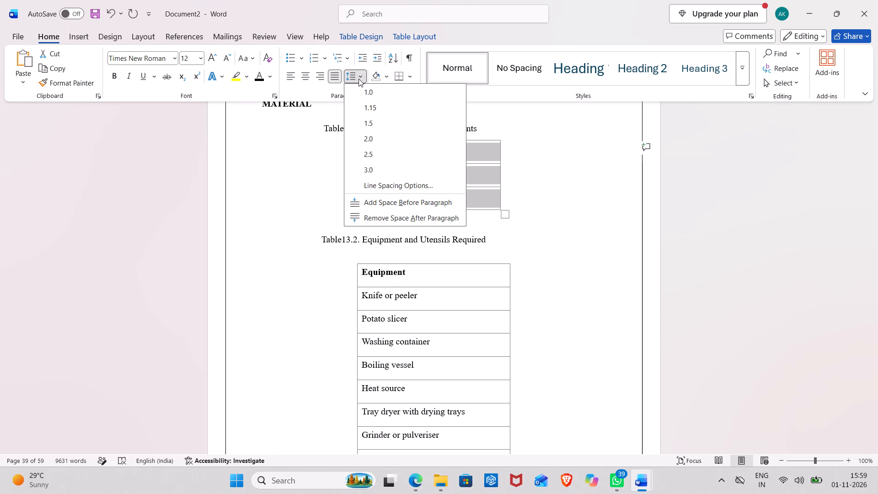
left_click(365, 97)
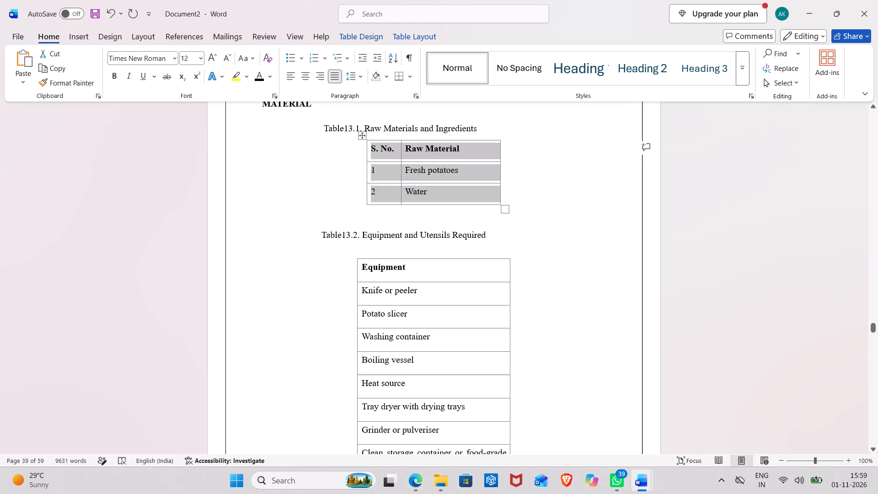
Set the line spacing of the Table 13.2 equipment and utensils table to 1.0.
left_click_drag(362, 263, 481, 458)
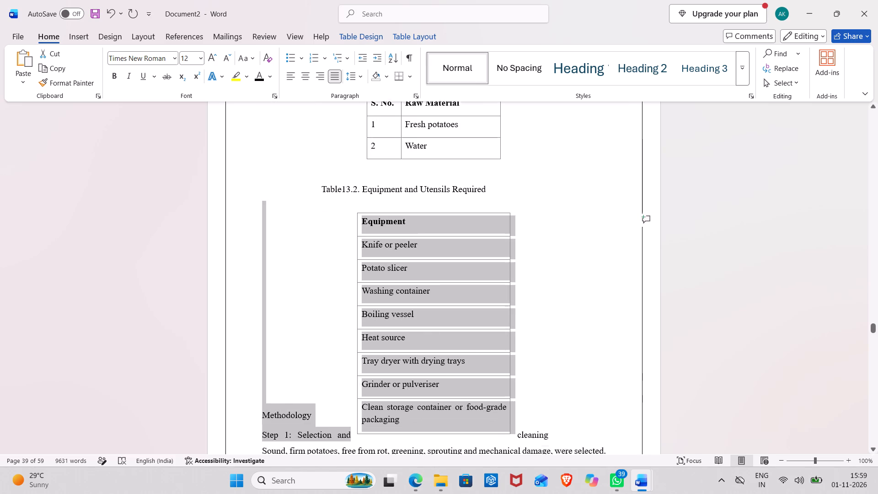
left_click_drag(481, 458, 491, 400)
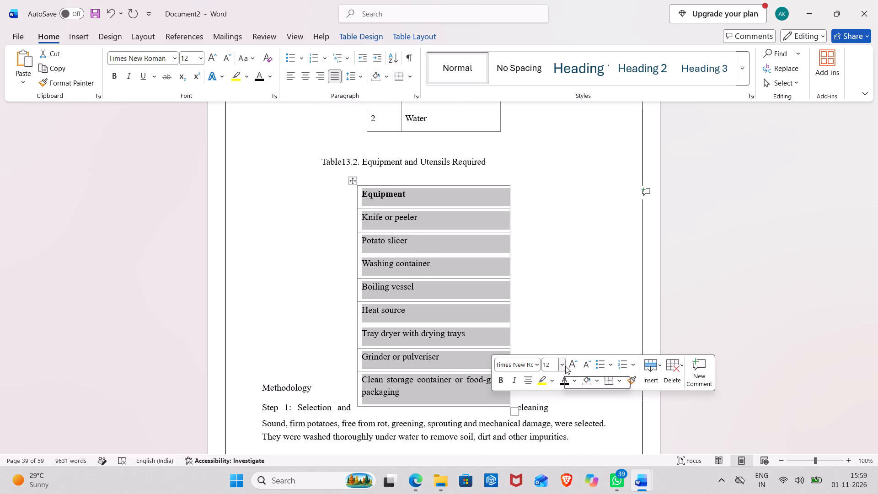
left_click(360, 75)
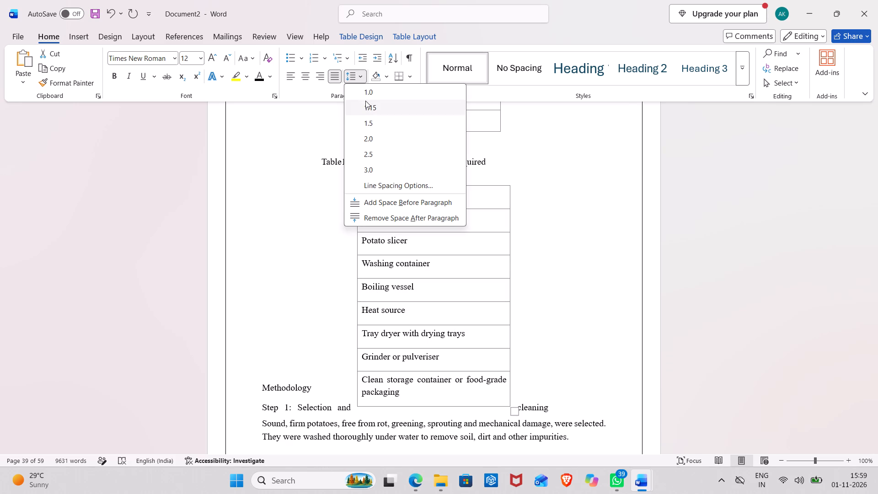
left_click(370, 89)
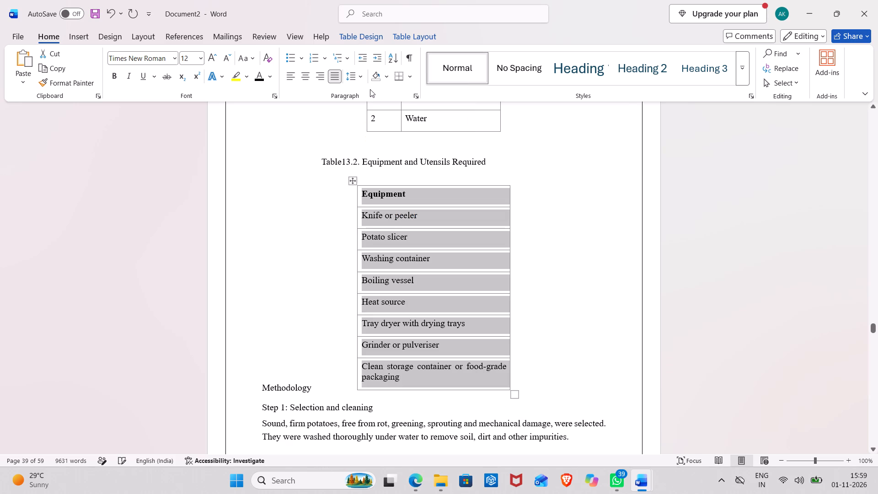
left_click(288, 232)
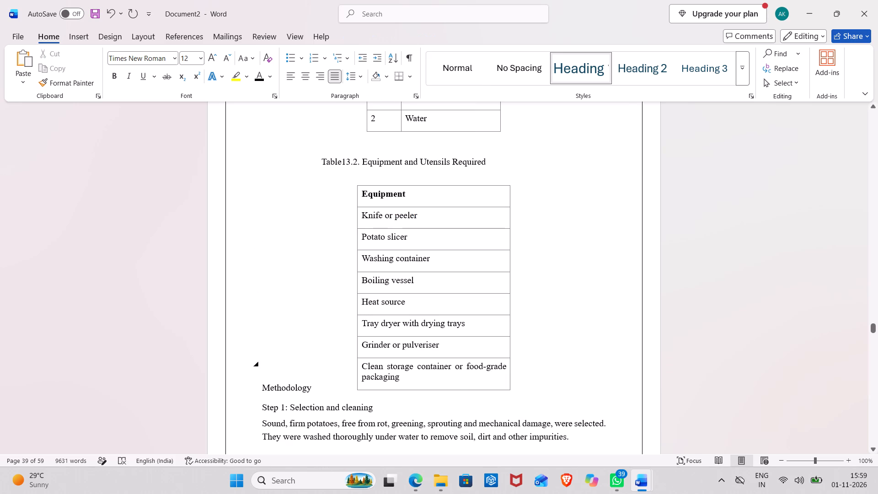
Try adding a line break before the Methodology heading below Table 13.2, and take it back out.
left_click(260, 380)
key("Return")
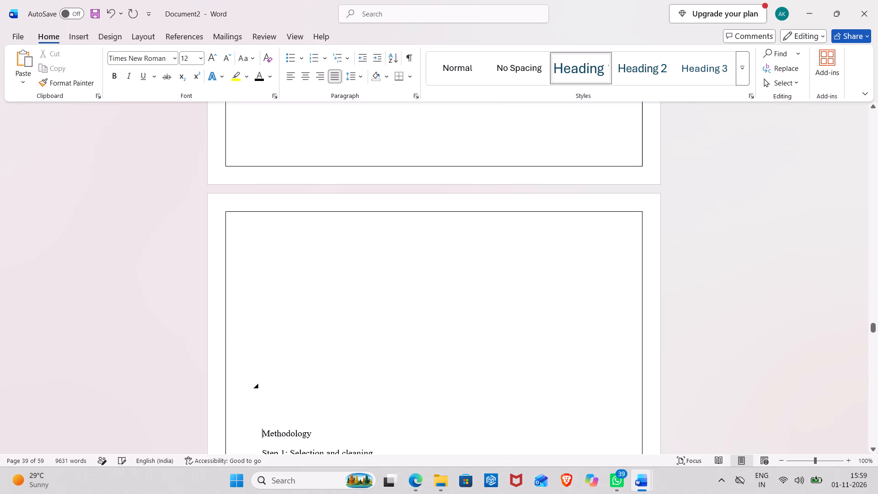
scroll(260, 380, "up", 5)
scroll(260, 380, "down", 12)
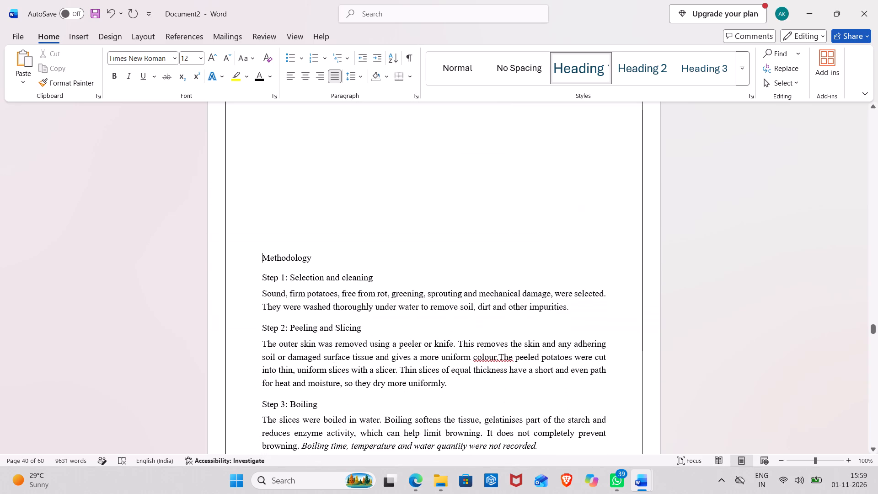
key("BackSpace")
Pad the word Cleaning in the Activity-13 process flow with spaces so it lines up above the first arrow.
scroll(260, 380, "down", 3)
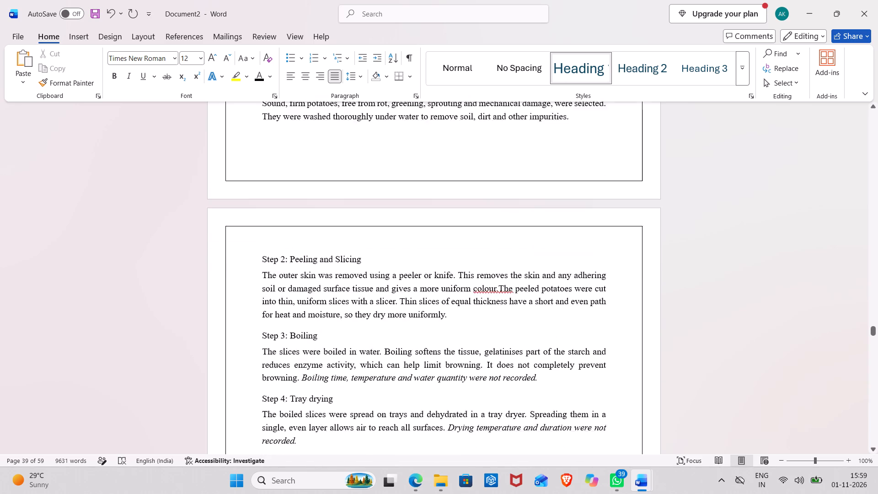
scroll(260, 380, "down", 20)
scroll(260, 380, "down", 20)
scroll(260, 380, "down", 1)
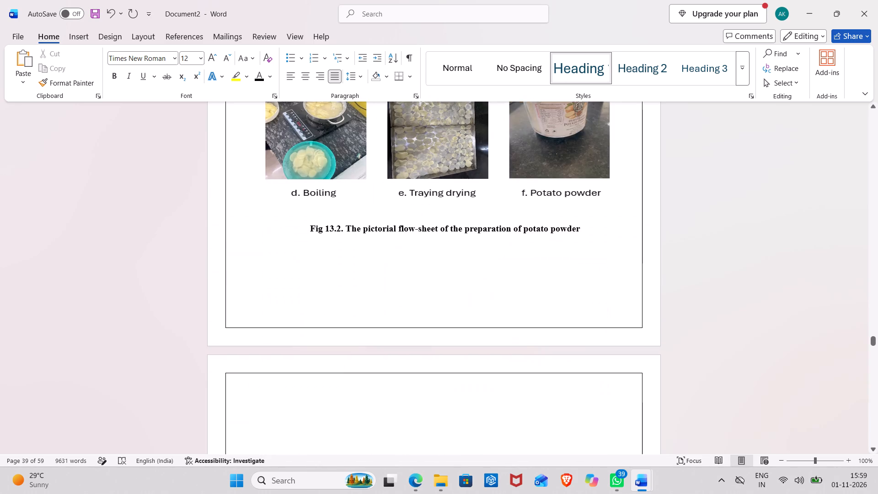
scroll(260, 380, "up", 20)
scroll(260, 380, "up", 9)
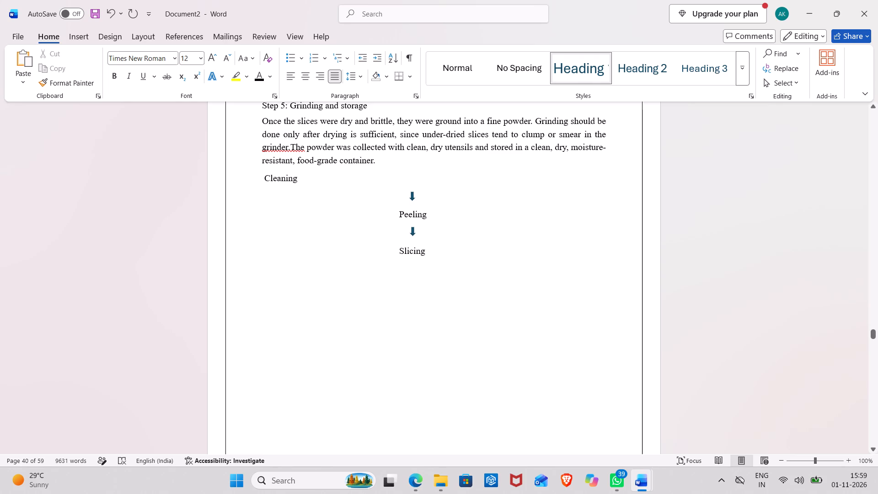
left_click(263, 181)
key("space")
key("space")
key("space")
key("space")
key("space")
key("space")
key("space")
key("space")
key("space")
key("space")
key("space")
key("space")
key("space")
key("space")
key("space")
key("space")
key("space")
key("space")
key("space")
key("space")
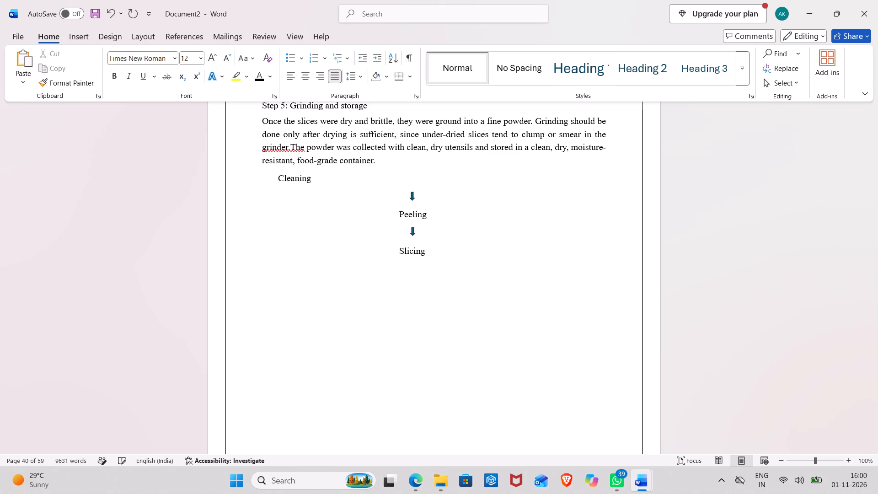
key("space")
key("space")
key("space")
key("space")
Change the font colour of the References heading in Activity-13 to black.
scroll(263, 181, "up", 20)
scroll(263, 181, "up", 14)
scroll(263, 181, "up", 20)
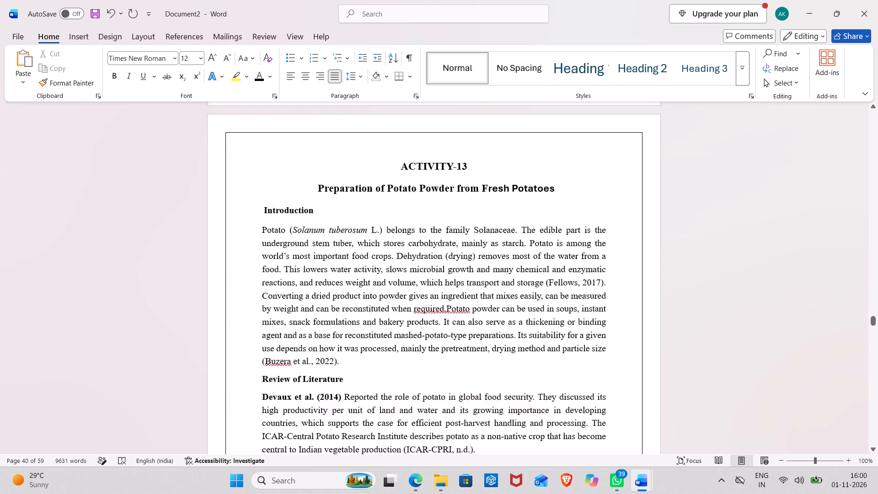
scroll(263, 181, "up", 15)
scroll(263, 181, "up", 12)
scroll(263, 181, "down", 20)
scroll(263, 181, "down", 11)
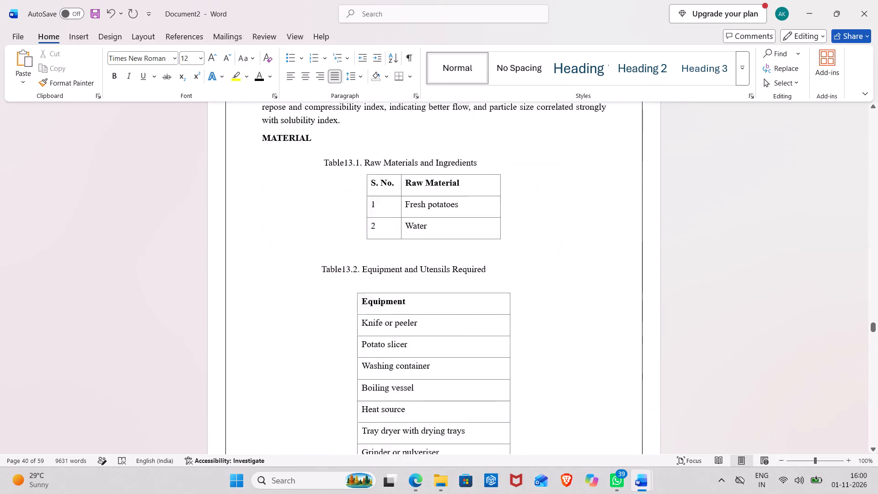
scroll(263, 181, "down", 20)
scroll(263, 181, "down", 20)
scroll(263, 181, "down", 20)
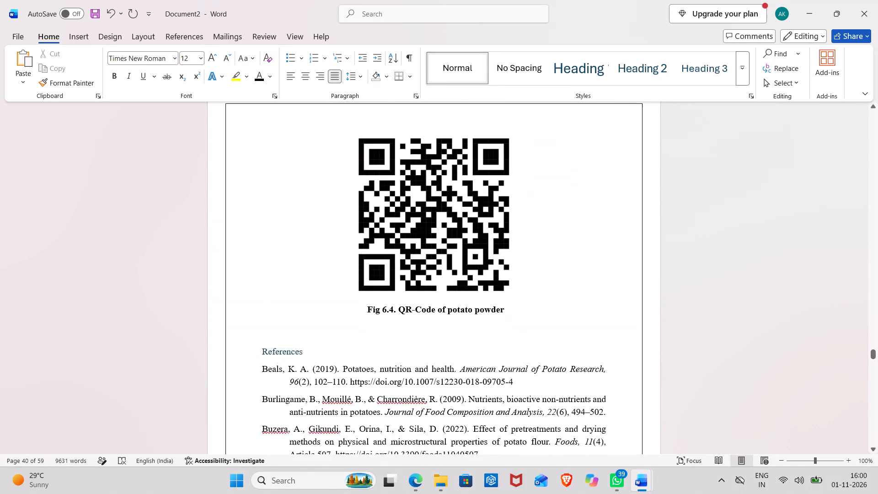
scroll(263, 181, "down", 20)
scroll(263, 181, "down", 19)
scroll(263, 181, "up", 7)
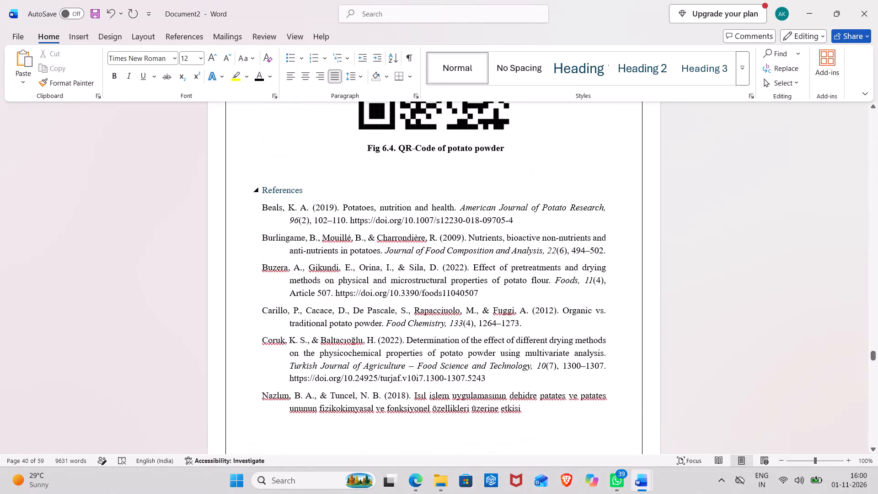
left_click_drag(308, 187, 253, 191)
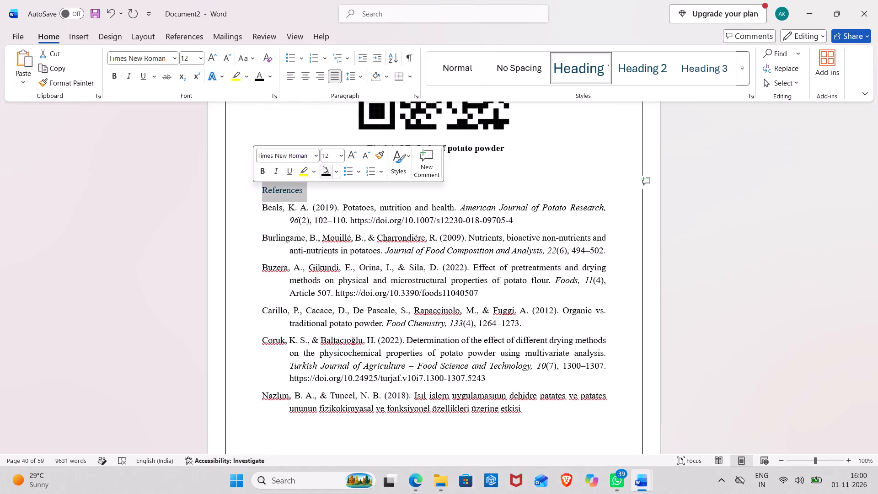
left_click(323, 166)
left_click(313, 129)
Make the Conclusion heading in Activity-13 bold and black.
scroll(313, 129, "up", 13)
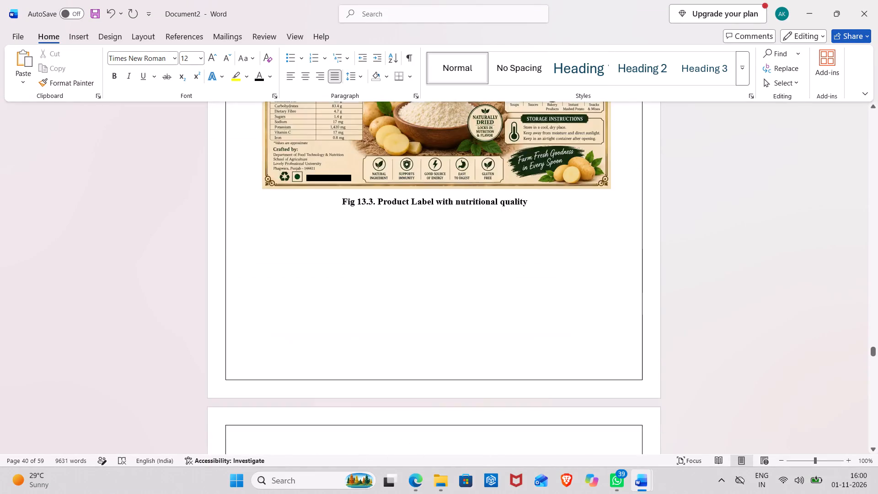
scroll(313, 129, "up", 18)
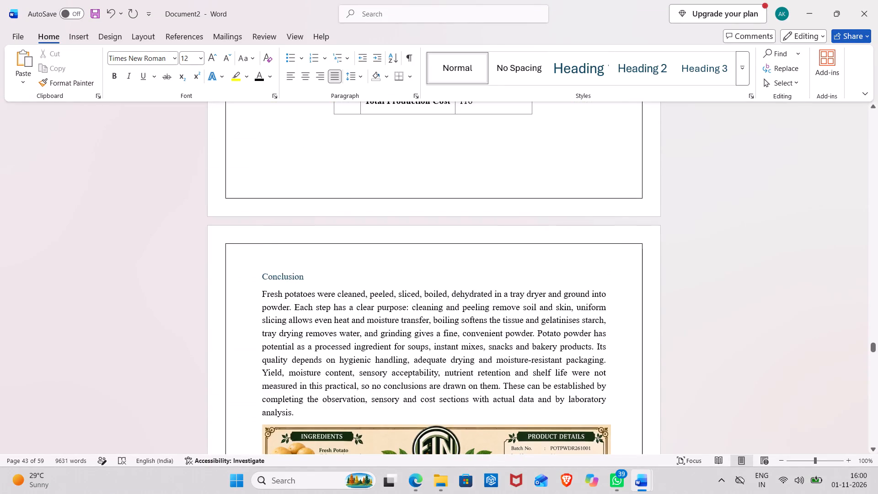
scroll(313, 129, "up", 1)
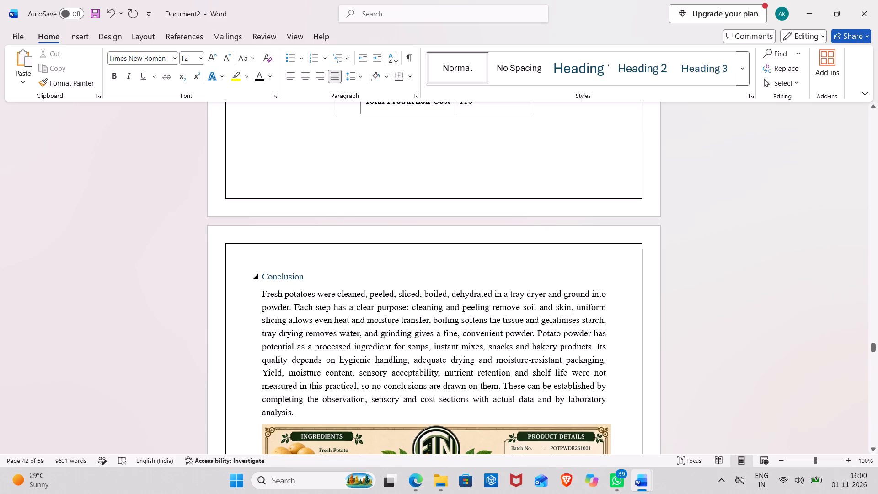
left_click_drag(306, 276, 262, 277)
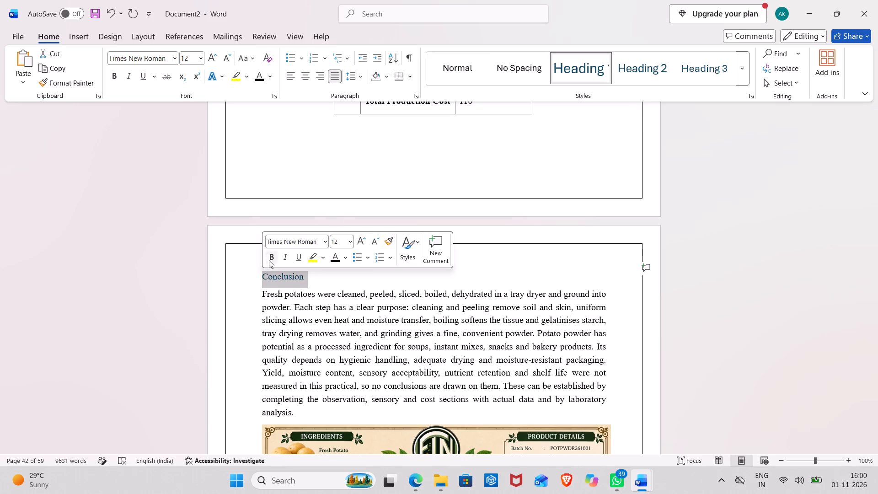
left_click(269, 260)
left_click(334, 259)
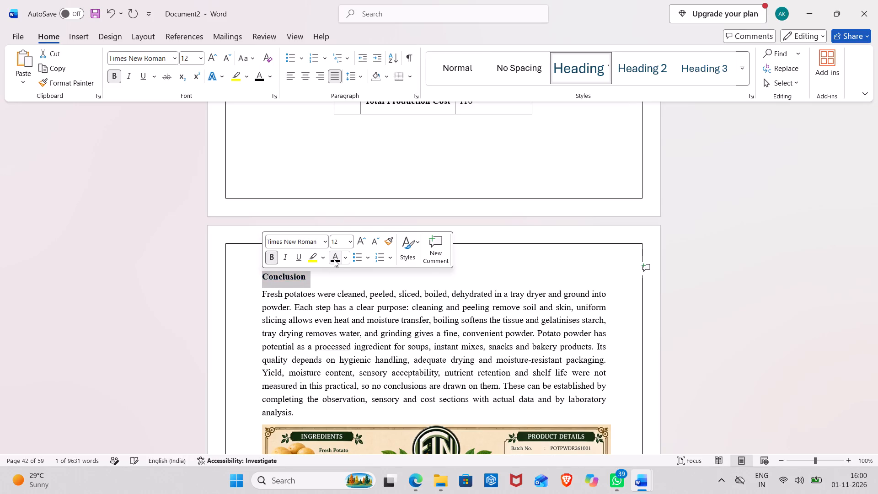
Make the References heading in Activity-13 bold.
scroll(334, 259, "down", 8)
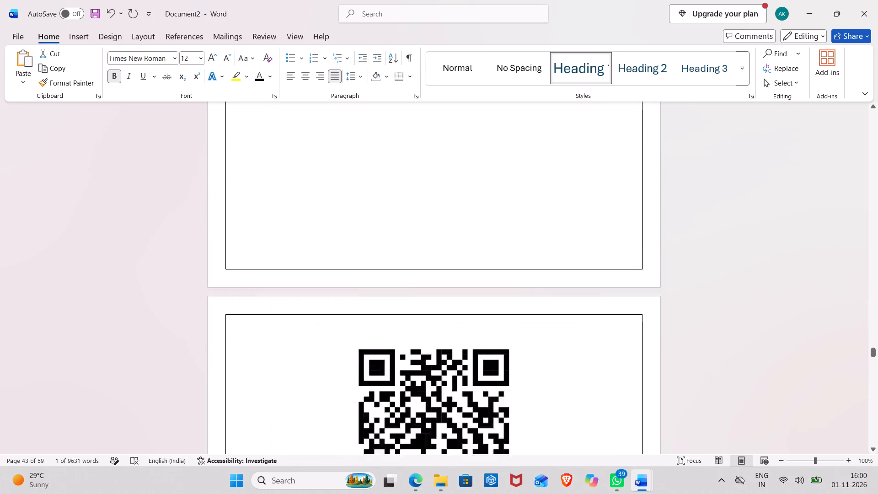
scroll(334, 259, "down", 7)
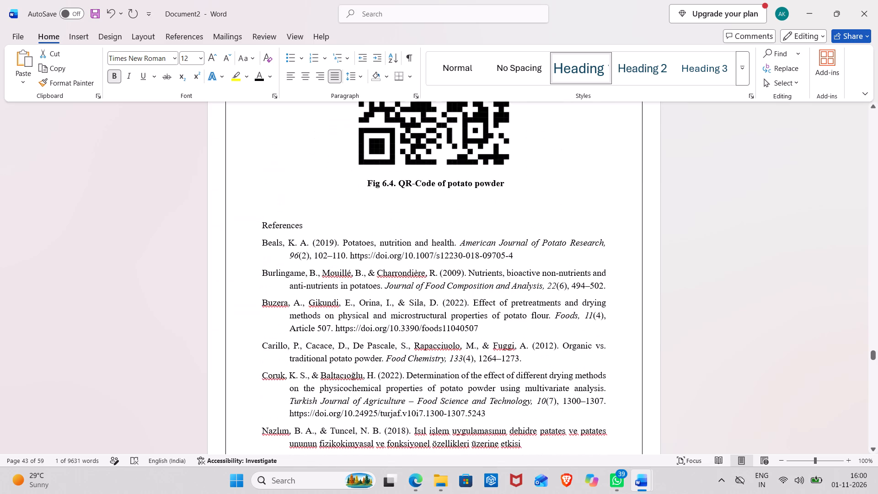
scroll(334, 259, "down", 1)
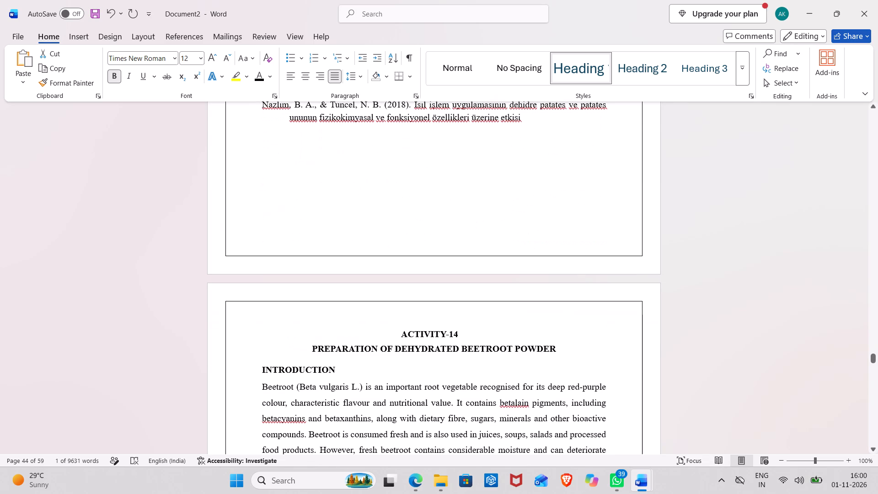
scroll(334, 259, "up", 5)
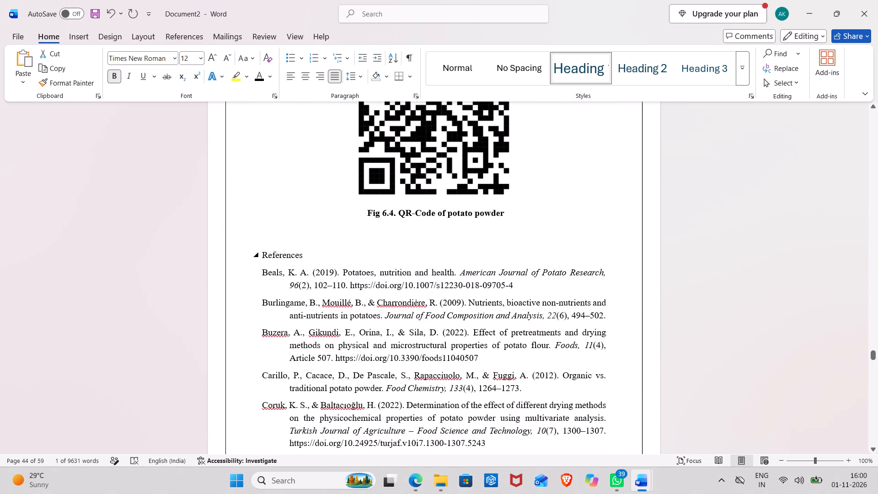
left_click_drag(310, 256, 260, 252)
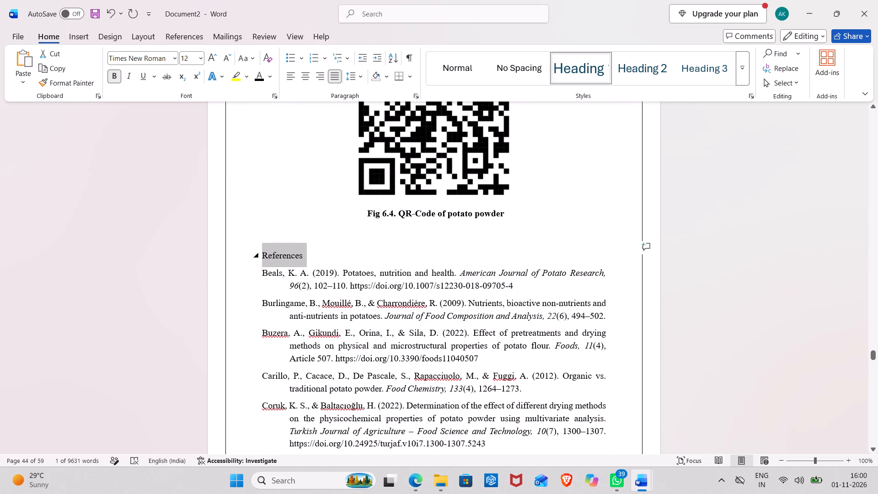
left_click(267, 236)
Move the potato powder QR code from above its Fig 6.4 caption to a new, space-indented line after the last Activity-13 reference.
left_click(376, 172)
key("ctrl+x")
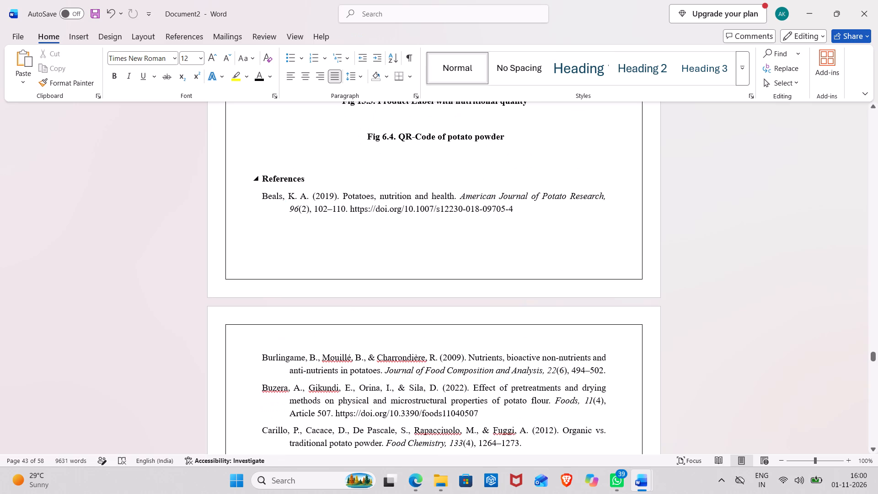
scroll(376, 172, "down", 4)
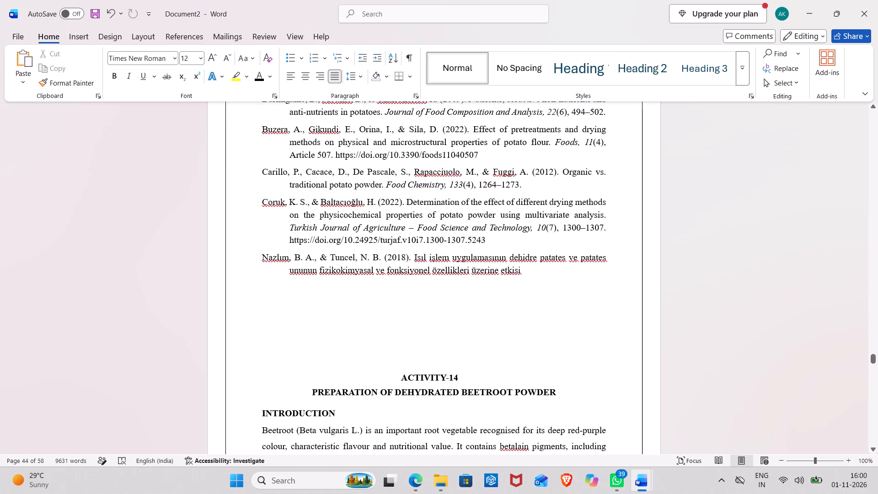
left_click(541, 272)
key("Return")
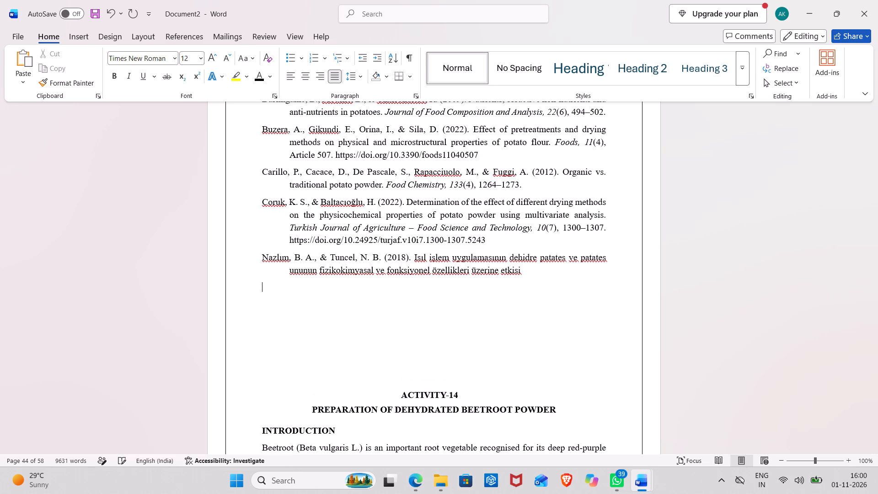
key("space")
key("space")
key("space")
key("space")
key("space")
key("space")
key("space")
key("space")
key("space")
key("space")
key("space")
key("space")
key("space")
key("space")
key("space")
key("space")
key("space")
key("space")
key("space")
key("space")
key("ctrl+v")
Add more spaces before the moved QR code to bring it to about the centre of the page.
left_click(309, 287)
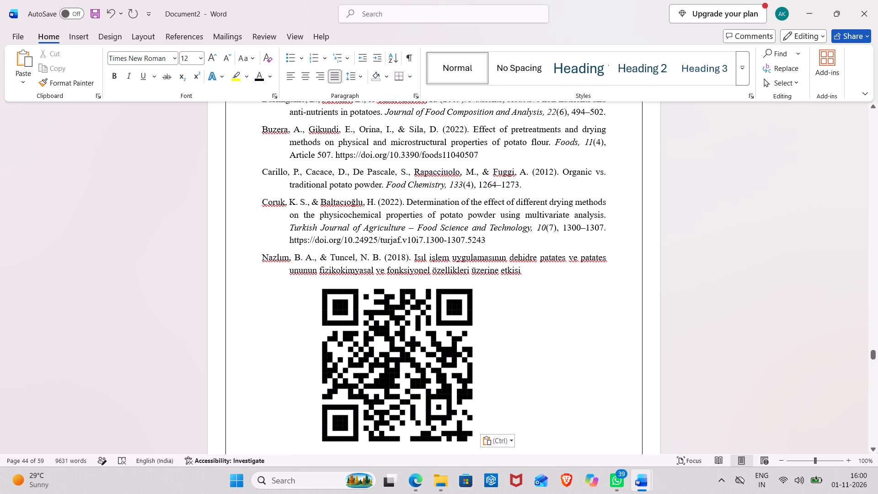
key("space")
key("space")
key("space")
key("space")
key("space")
key("space")
key("space")
key("space")
key("space")
key("space")
key("space")
key("space")
key("space")
key("space")
key("space")
key("space")
key("space")
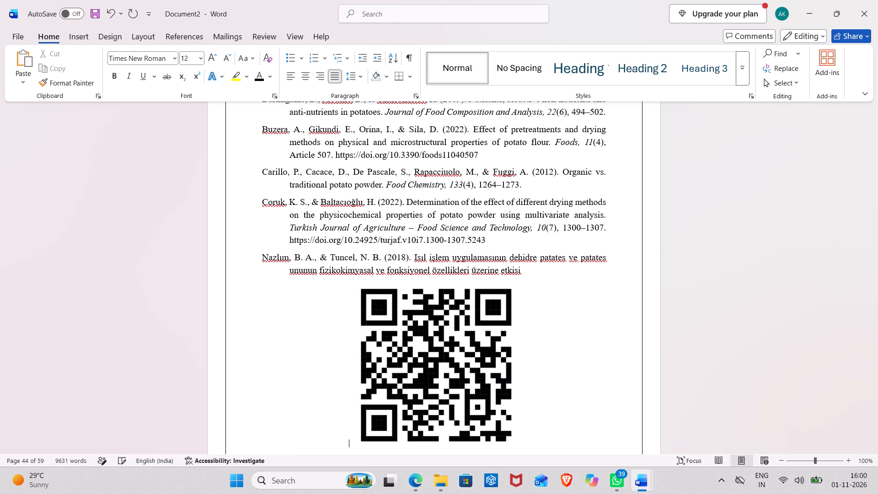
key("space")
Add an empty line below the moved QR code and cut the caption "Fig 6.4. QR-Code of potato powder" from its old place.
scroll(309, 287, "down", 1)
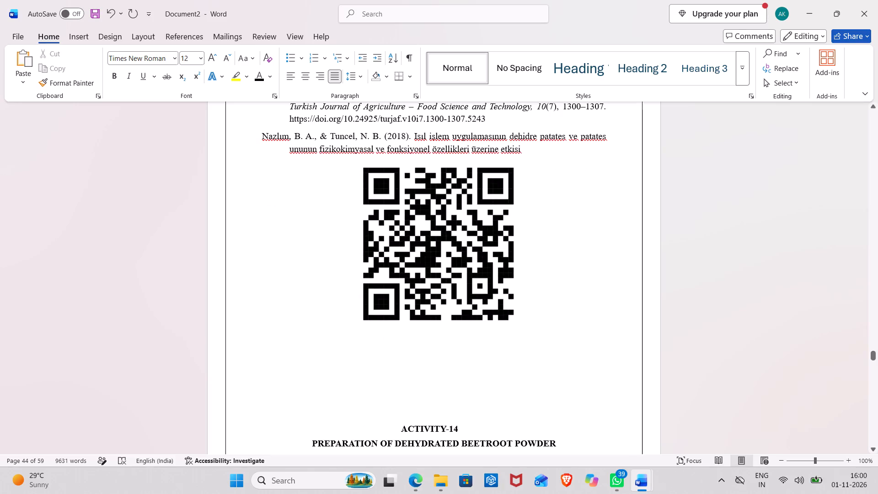
left_click(523, 317)
key("Return")
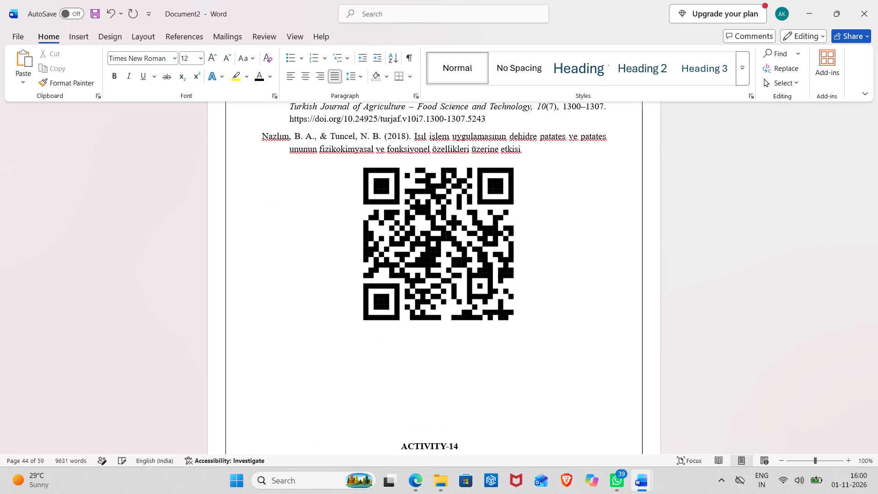
scroll(523, 317, "up", 5)
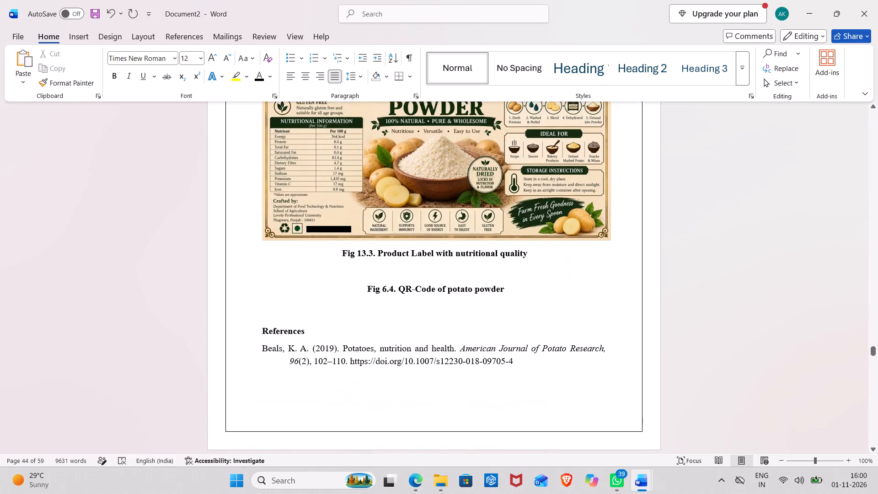
left_click_drag(514, 299, 374, 297)
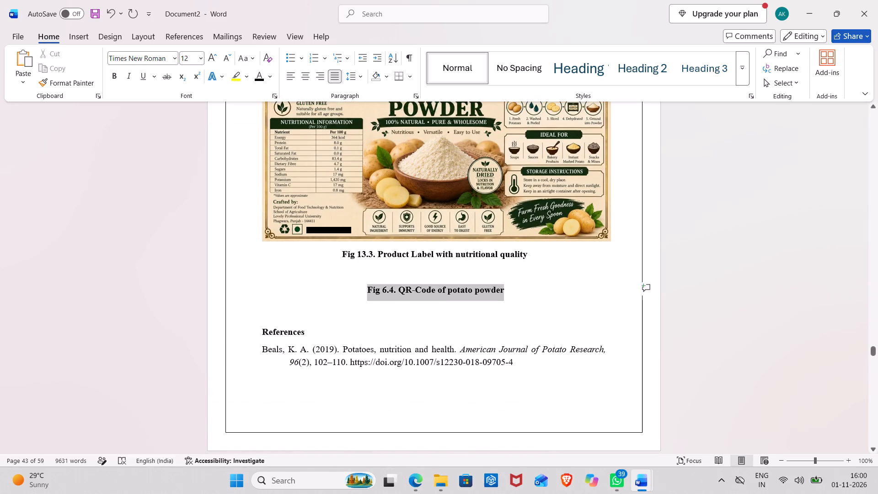
left_click_drag(374, 297, 373, 297)
key("ctrl+x")
Trim the blank lines between the Fig 13.3 caption and the References heading, keeping an empty line before the heading.
key("BackSpace")
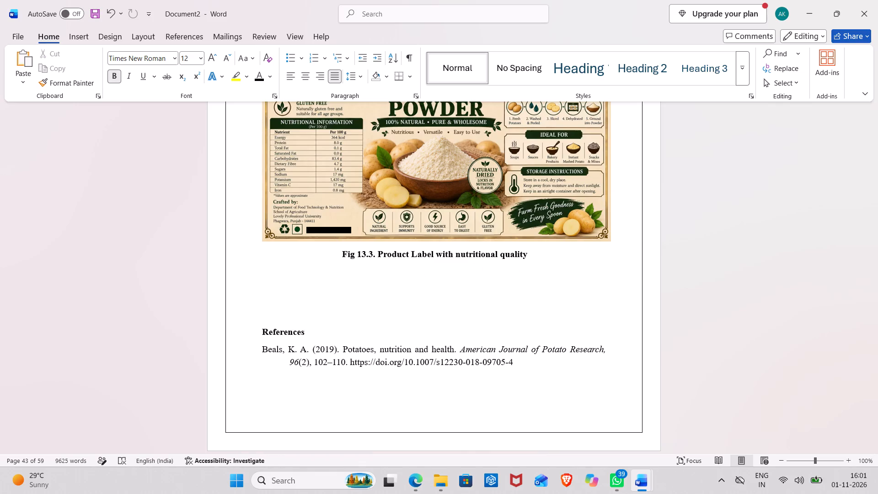
key("BackSpace")
key("BackSpace")
key("BackSpace")
key("BackSpace")
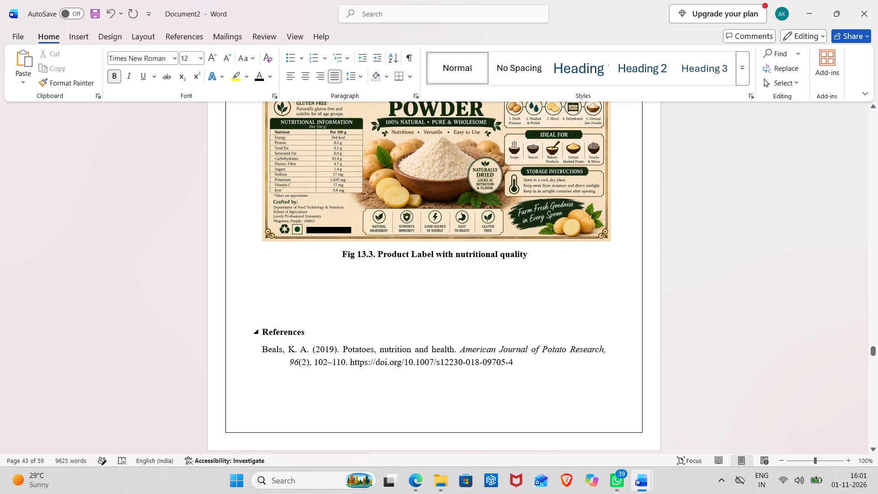
left_click(263, 330)
key("BackSpace")
key("BackSpace")
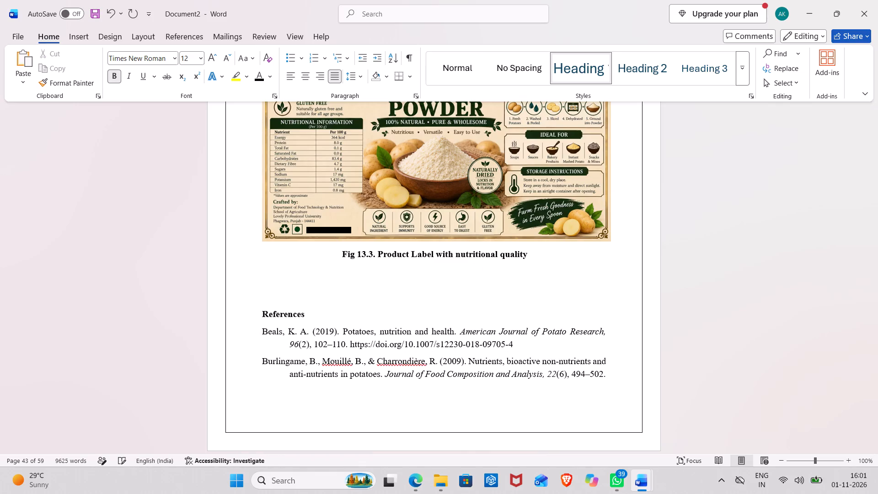
key("Return")
scroll(263, 330, "down", 1)
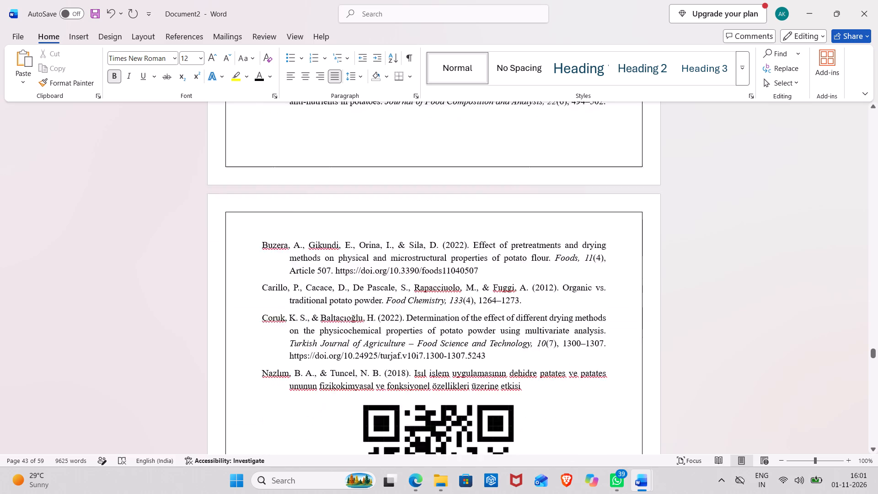
Paste the cut caption "Fig 6.4. QR-Code of potato powder" below the QR code that follows the Activity-13 references.
scroll(263, 330, "down", 3)
left_click(345, 381)
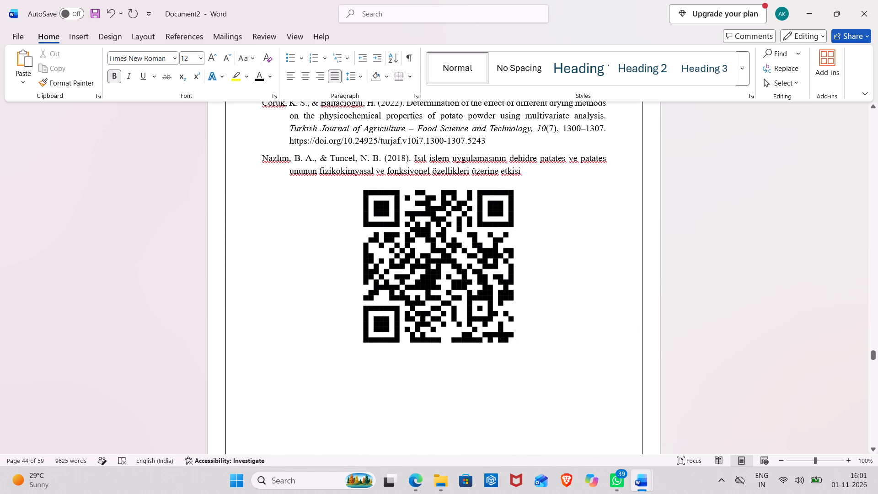
key("ctrl+v")
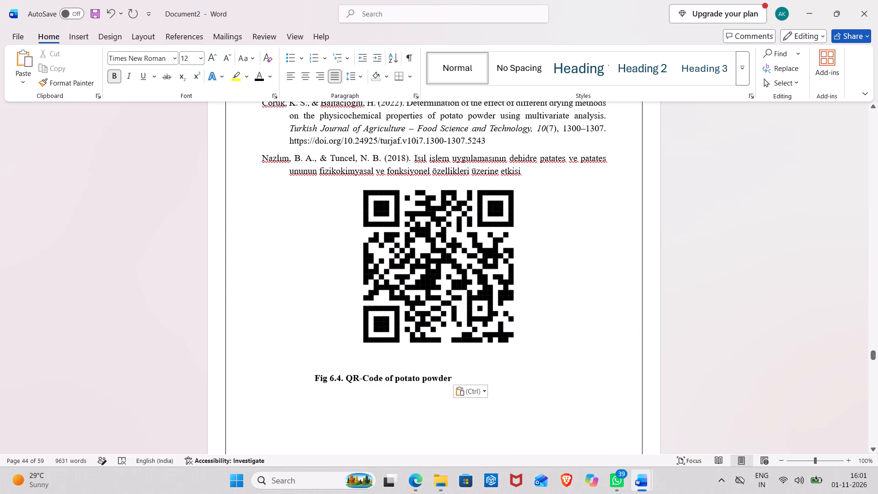
Indent the Fig 6.4 caption with spaces until it sits roughly centred beneath the potato powder QR code.
left_click(310, 377)
key("space")
key("space")
key("space")
key("space")
key("space")
key("space")
key("space")
key("space")
key("space")
key("space")
key("space")
key("space")
key("space")
key("space")
key("space")
key("space")
key("space")
key("space")
key("space")
key("space")
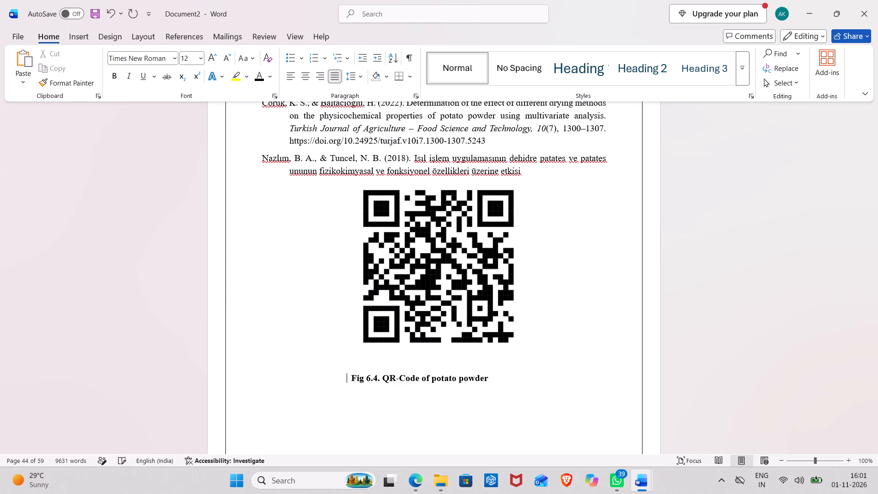
key("BackSpace")
key("BackSpace")
key("BackSpace")
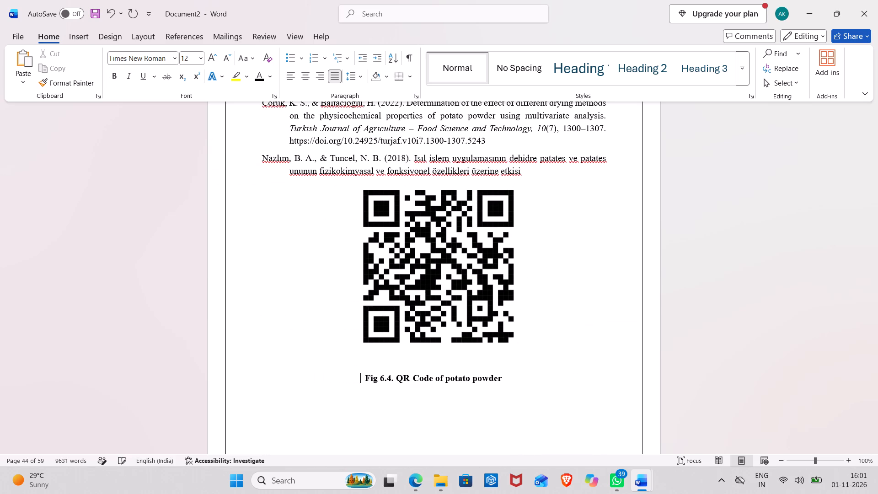
key("space")
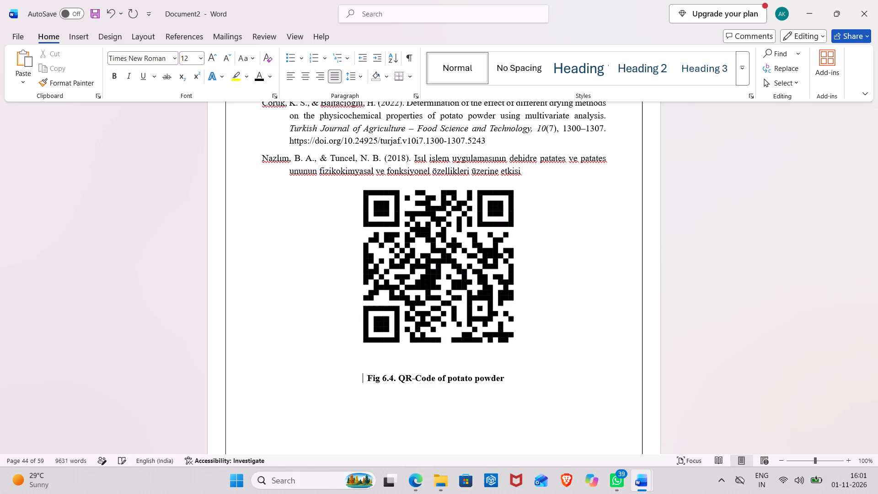
Review the compiled report's layout, from the Activity-14 pages onward and again from the Activity-8 title page.
scroll(310, 377, "down", 3)
scroll(310, 377, "up", 1)
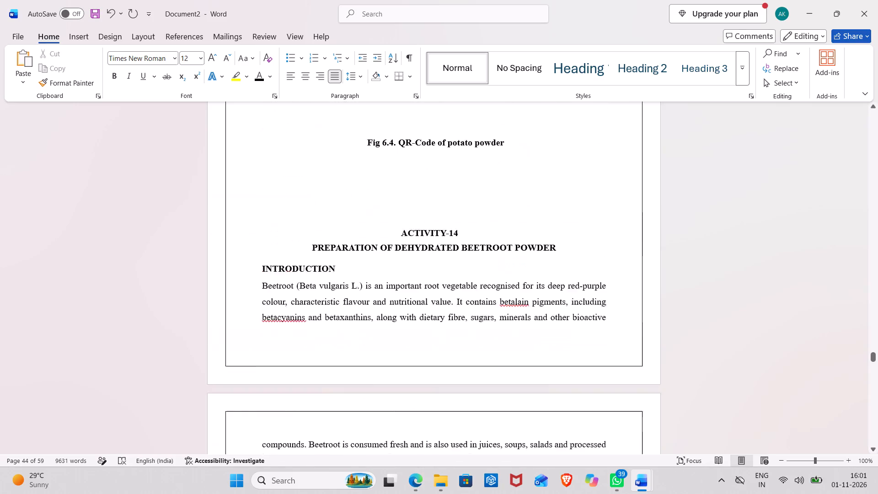
scroll(310, 377, "up", 1)
scroll(310, 377, "down", 8)
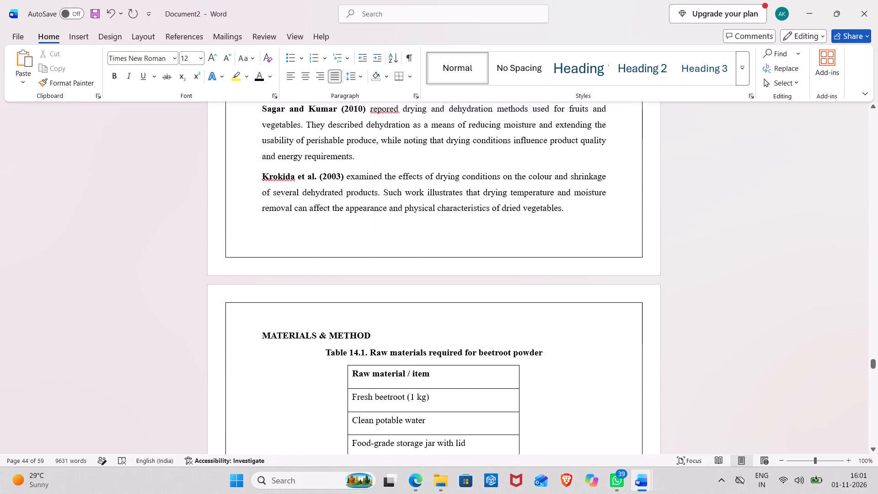
scroll(310, 377, "down", 7)
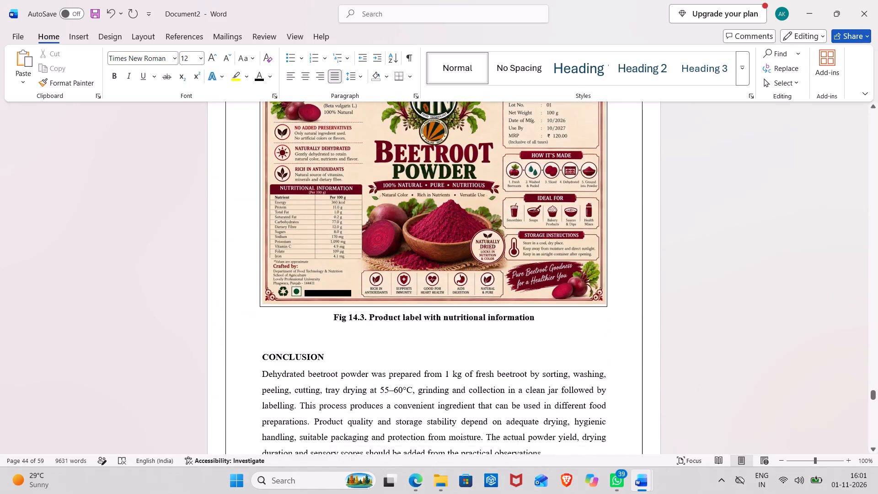
scroll(310, 377, "down", 8)
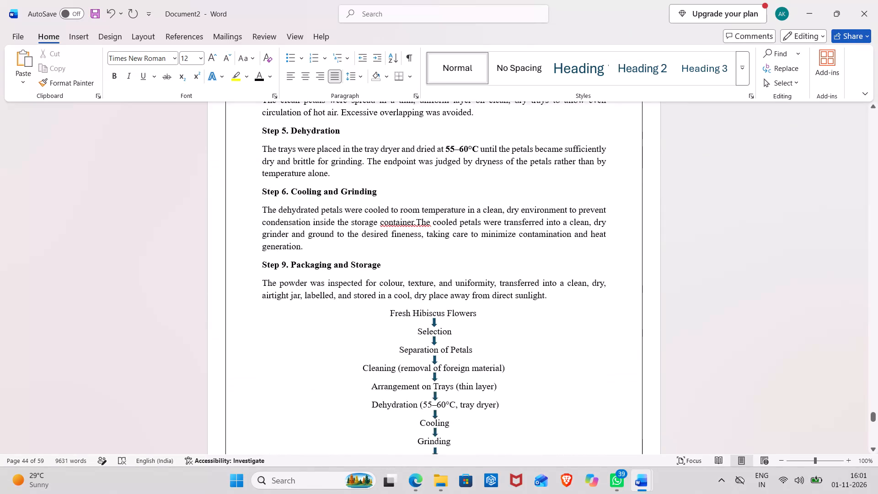
scroll(310, 377, "down", 7)
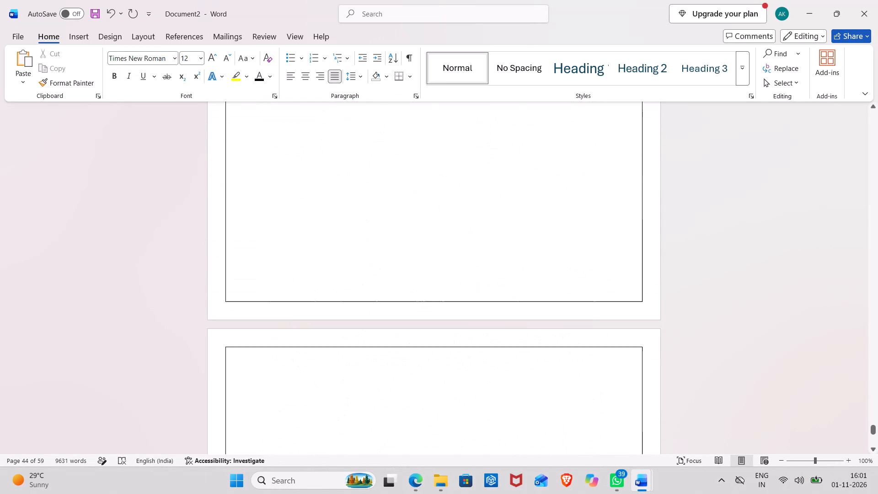
scroll(310, 377, "down", 1)
scroll(310, 377, "up", 20)
scroll(310, 377, "up", 8)
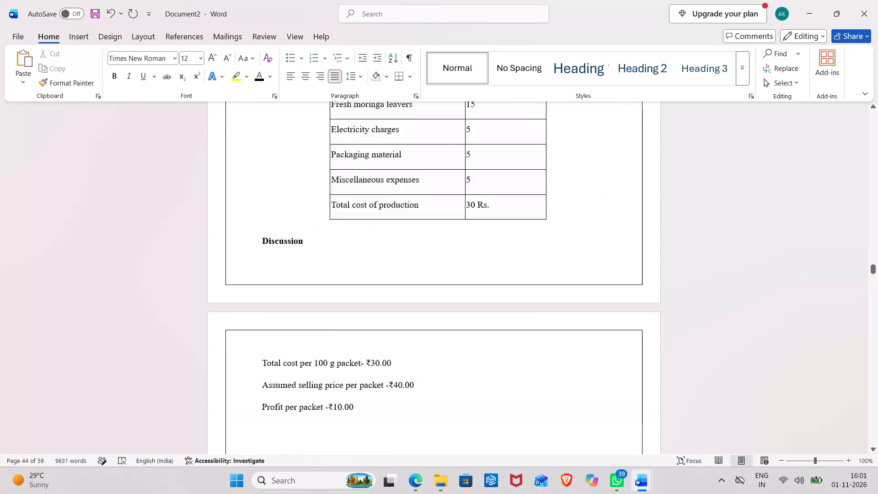
scroll(310, 377, "up", 2)
scroll(310, 377, "up", 20)
scroll(310, 377, "up", 5)
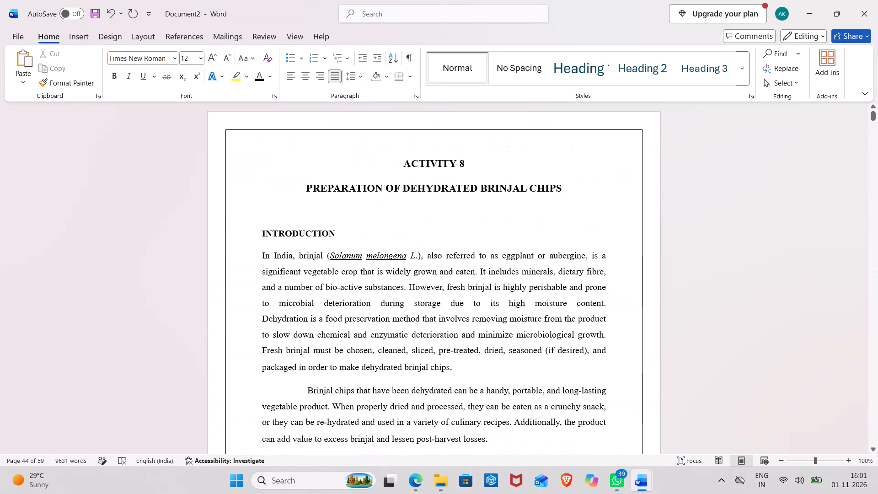
scroll(310, 377, "up", 2)
scroll(310, 377, "down", 7)
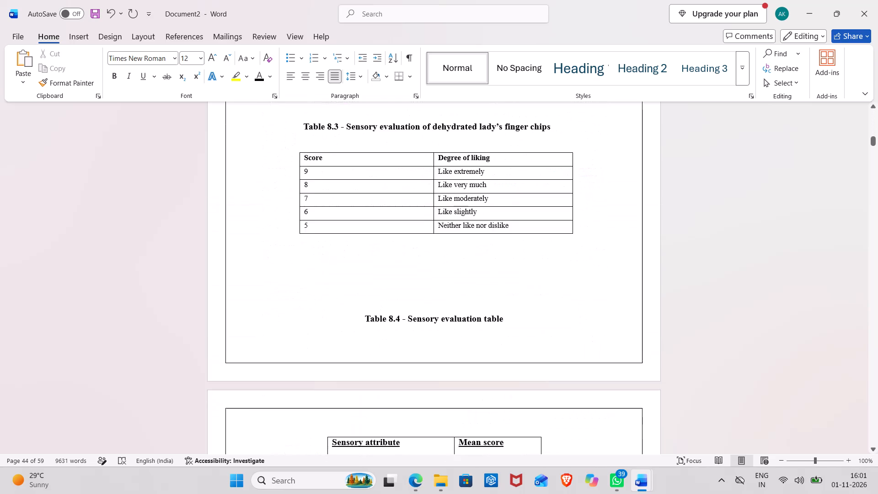
scroll(310, 377, "down", 8)
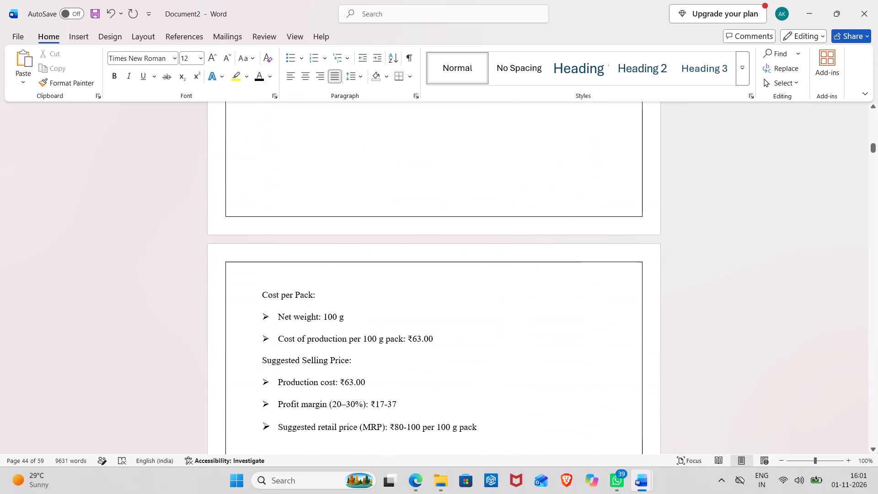
scroll(310, 377, "down", 13)
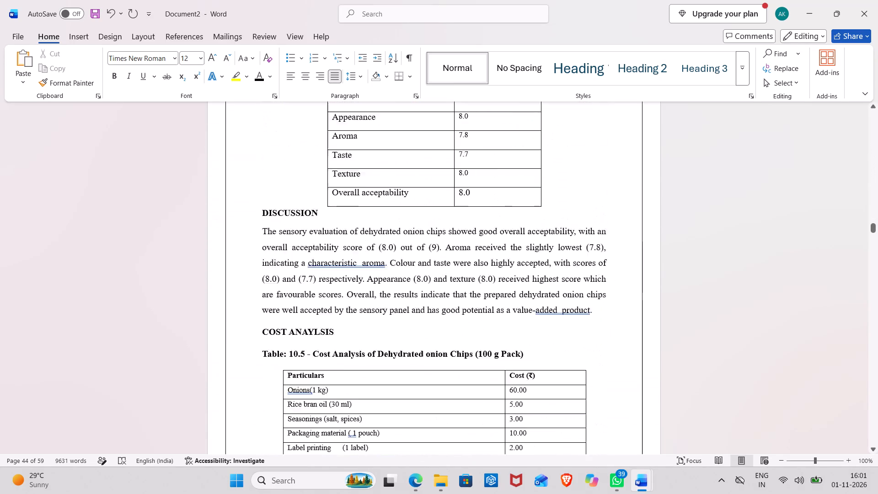
scroll(310, 377, "down", 15)
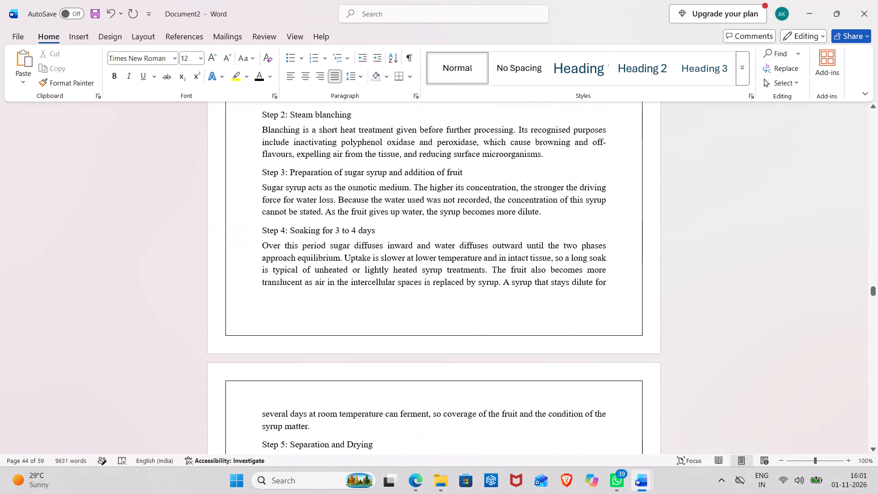
Save the compiled document in the Downloads folder as a Word document named CA2.
left_click(17, 35)
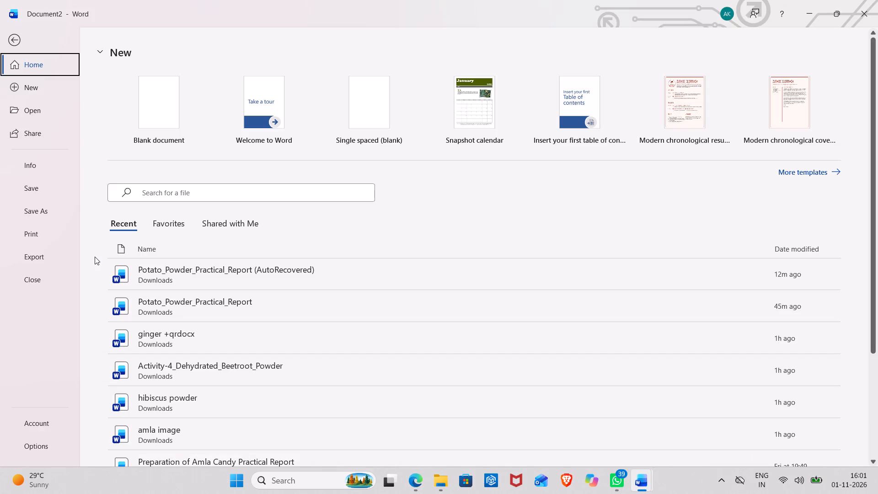
left_click(43, 207)
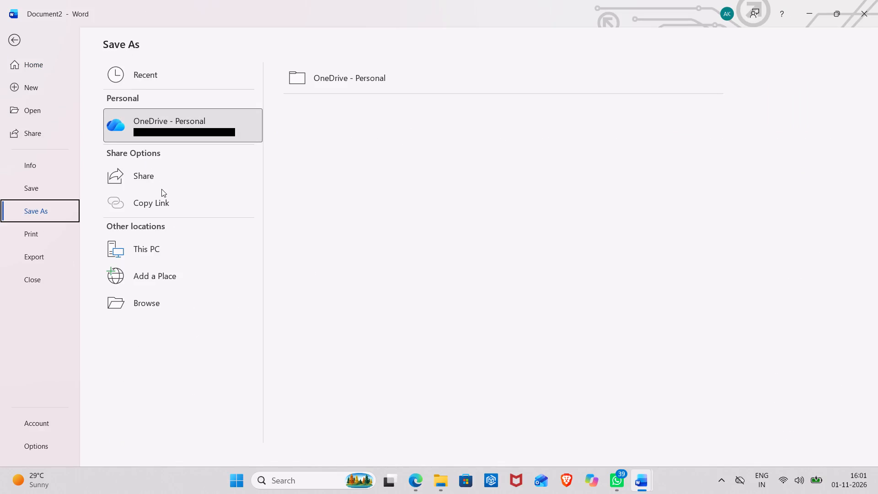
left_click(150, 247)
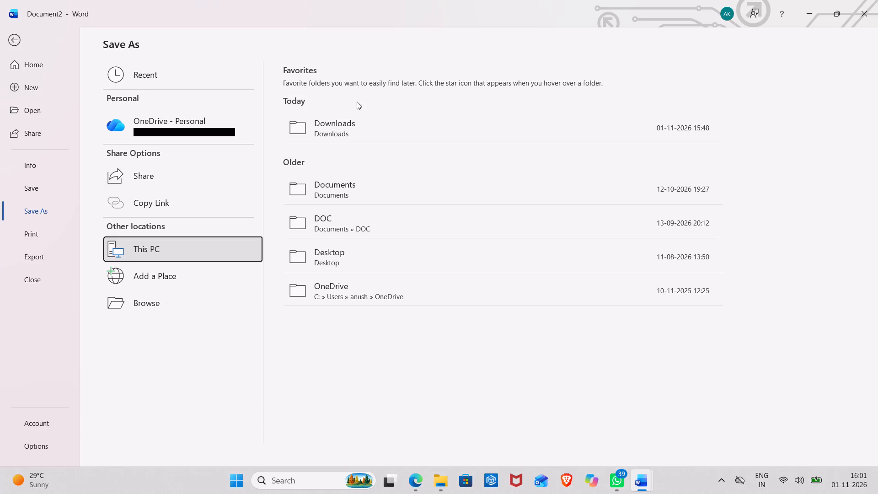
left_click(352, 138)
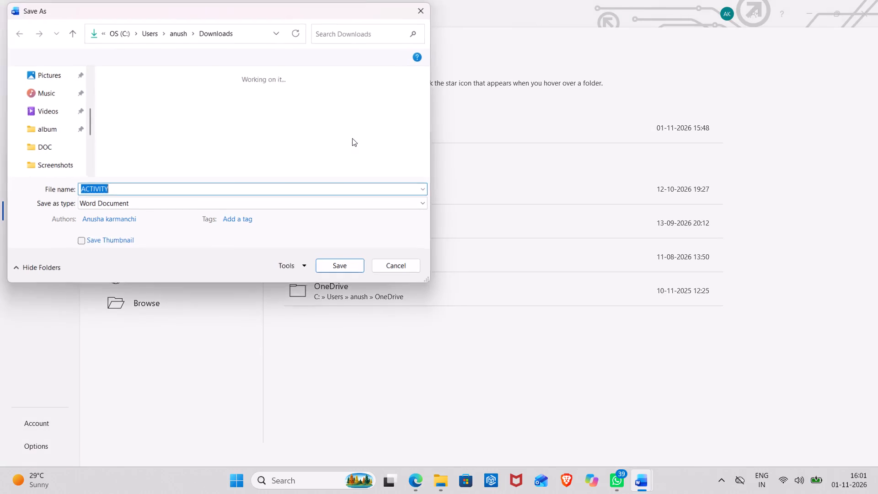
key("BackSpace")
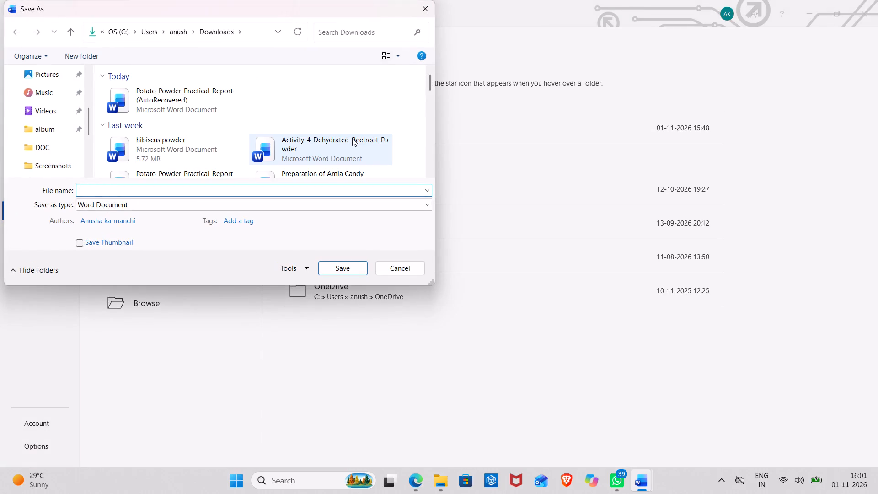
type("CA")
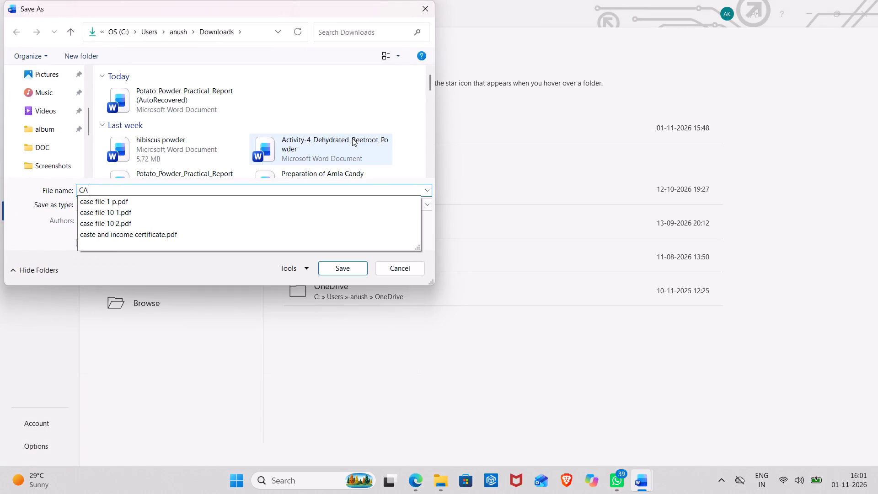
key("2")
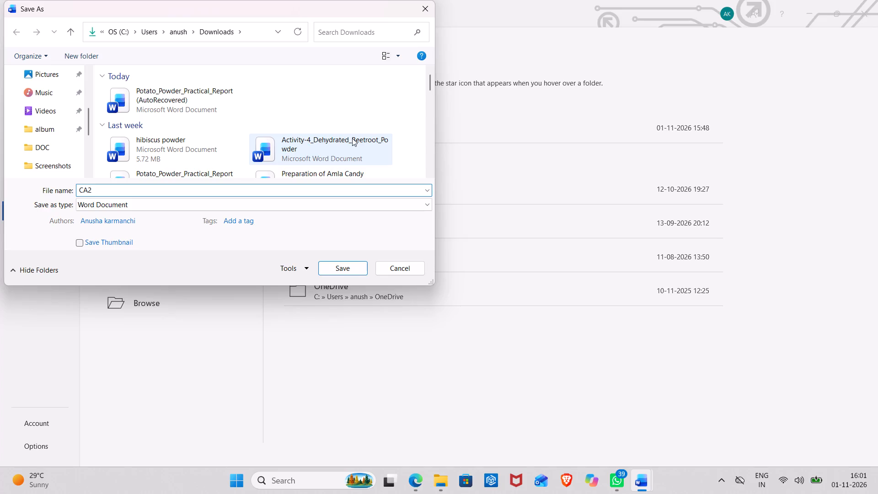
left_click(348, 268)
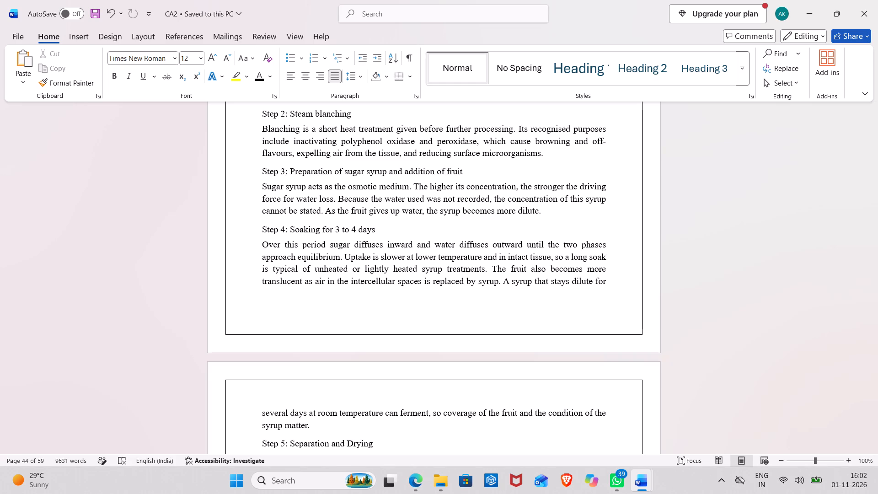
Switch to File Explorer and copy the CA2 Word document from the Downloads folder.
left_click(447, 477)
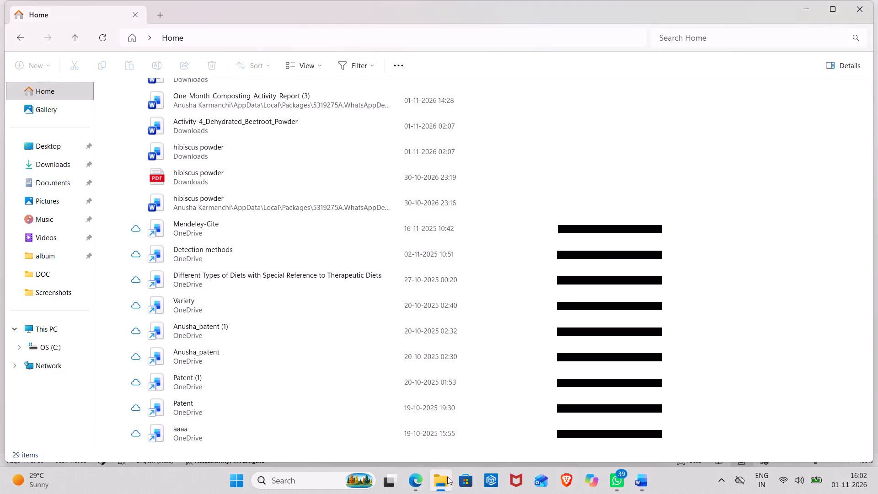
left_click(76, 162)
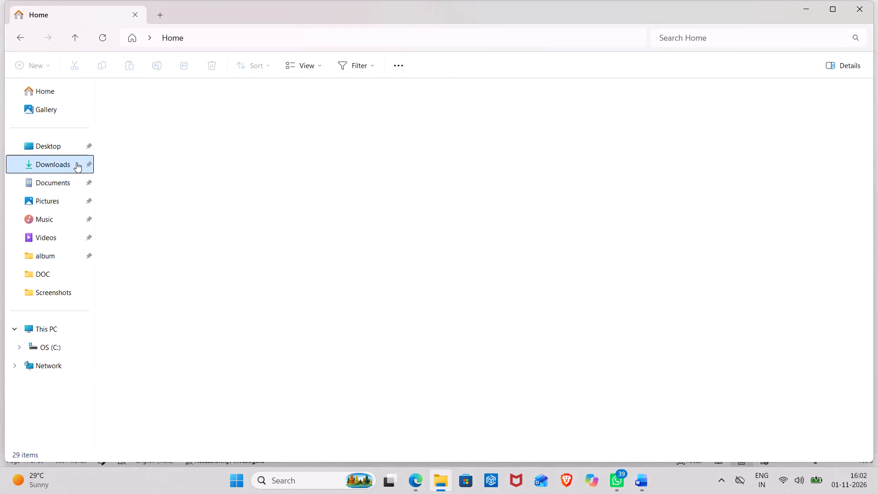
left_click(145, 112)
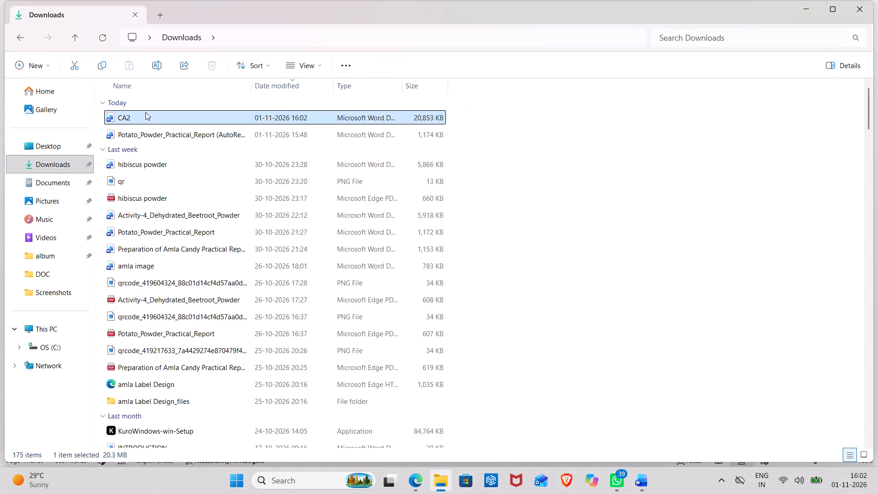
left_click(103, 65)
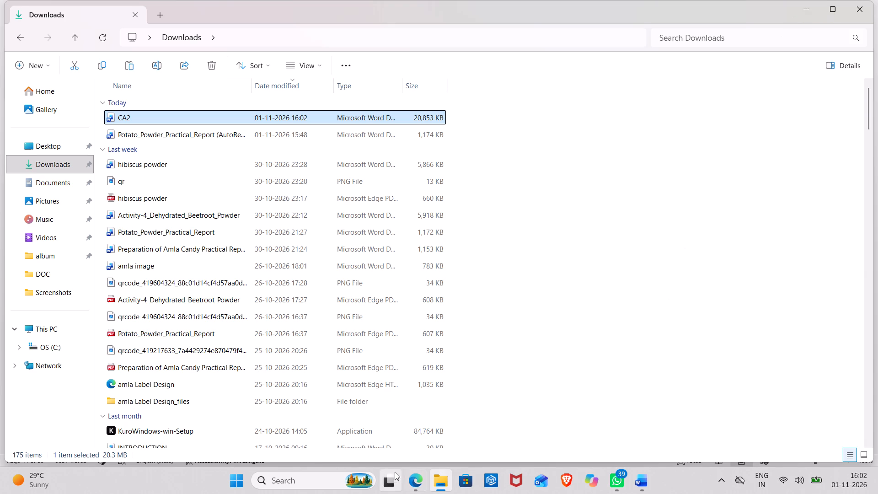
left_click(630, 475)
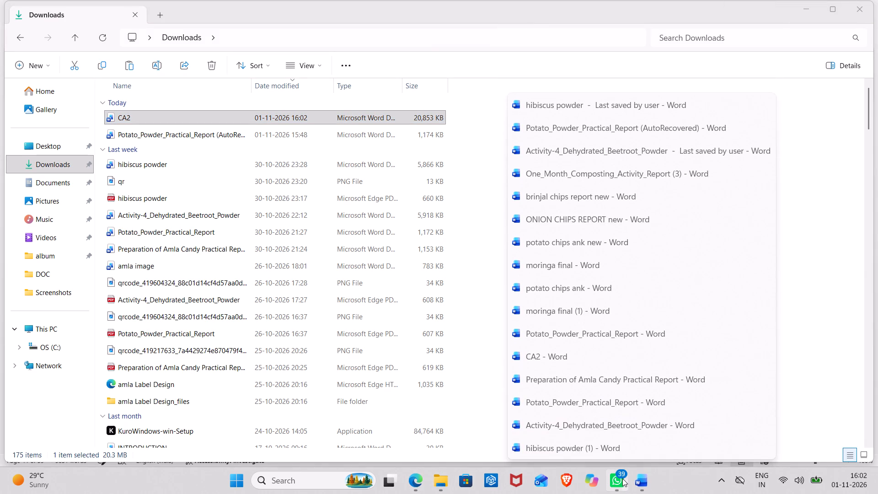
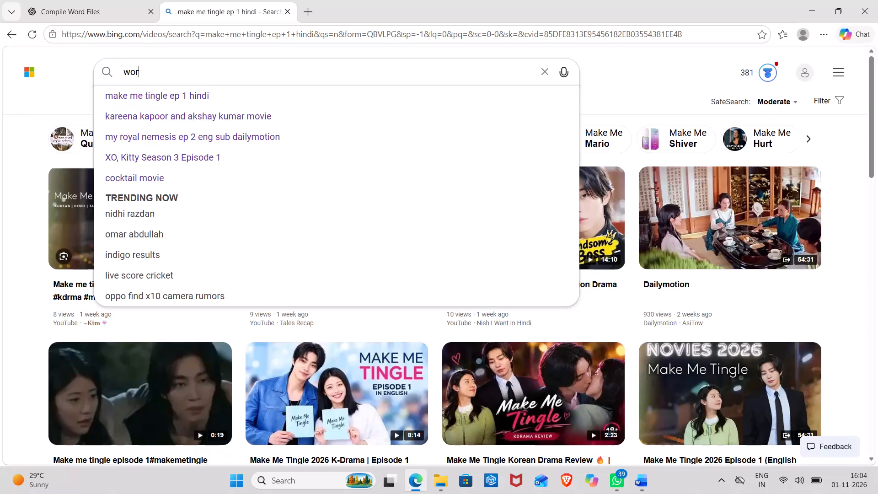
Search the web for "word to pdf" and show all results instead of only videos.
type("to")
key("space")
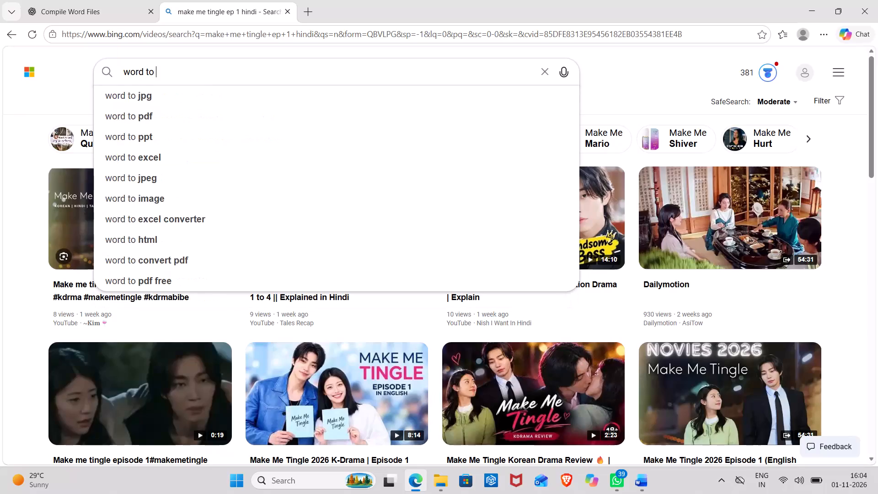
type("pf")
key("BackSpace")
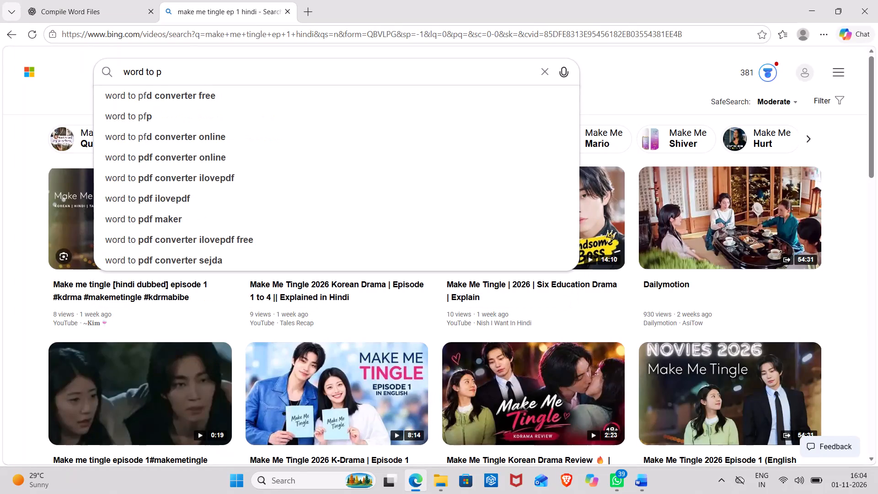
type("df")
key("Return")
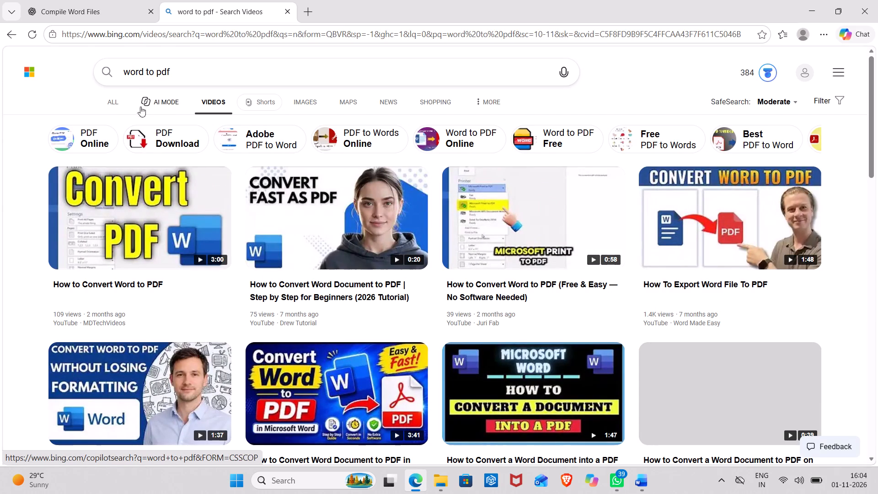
left_click(124, 102)
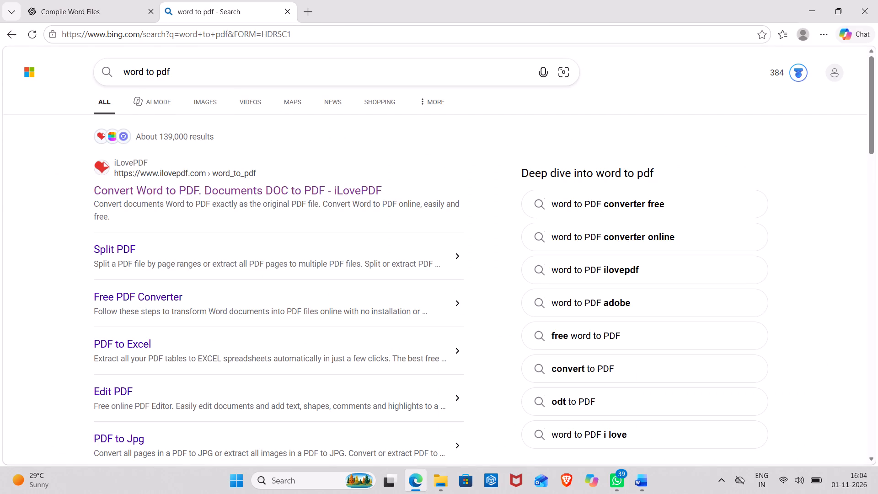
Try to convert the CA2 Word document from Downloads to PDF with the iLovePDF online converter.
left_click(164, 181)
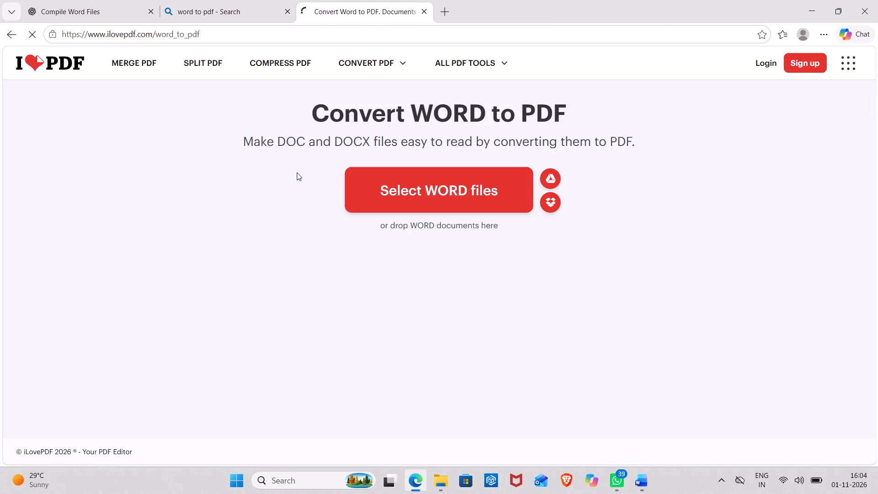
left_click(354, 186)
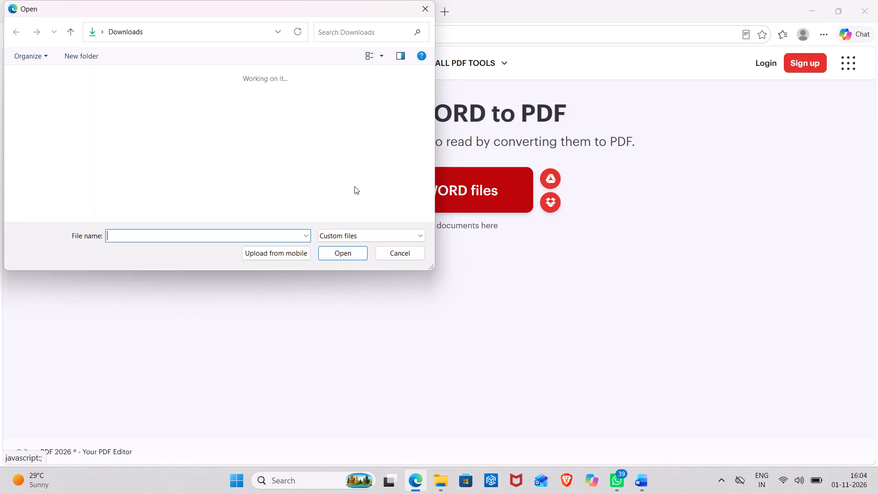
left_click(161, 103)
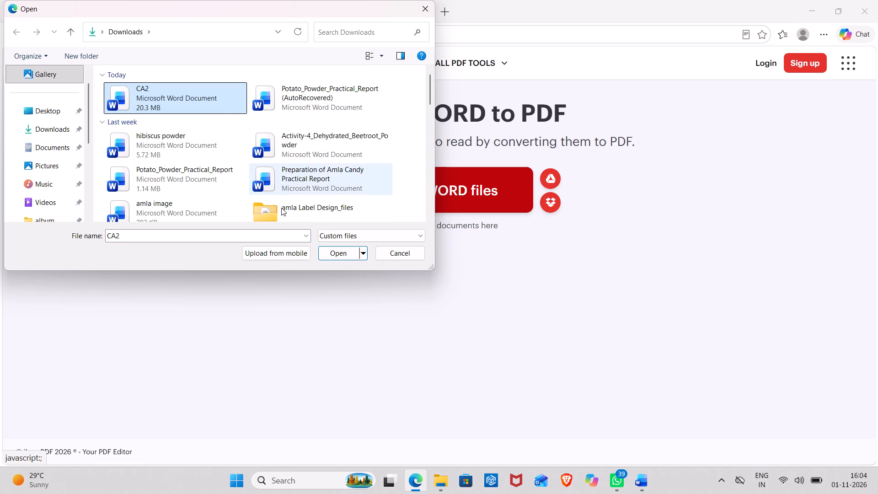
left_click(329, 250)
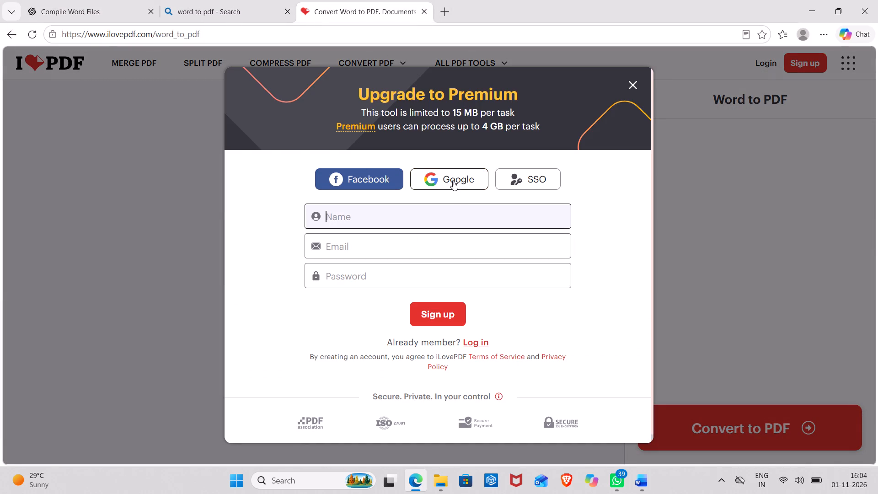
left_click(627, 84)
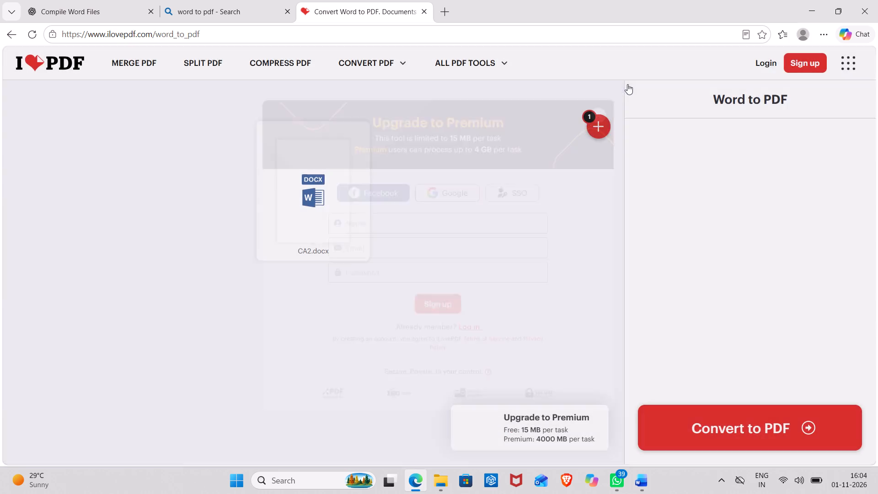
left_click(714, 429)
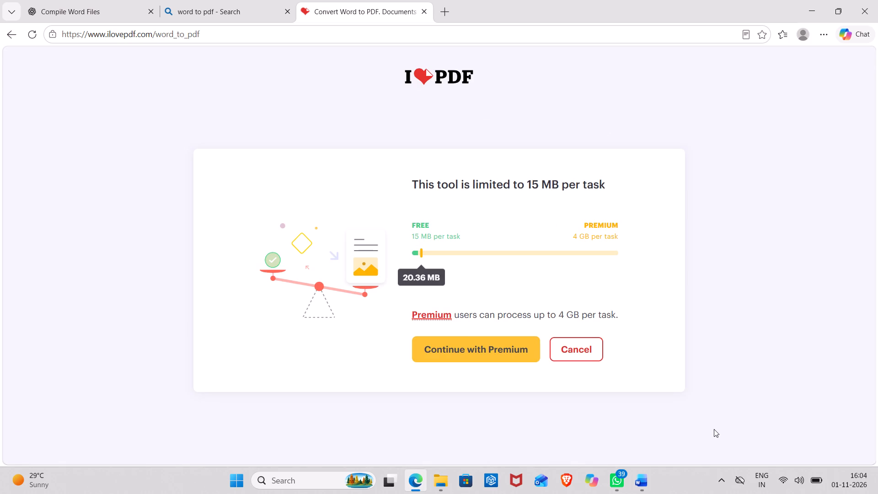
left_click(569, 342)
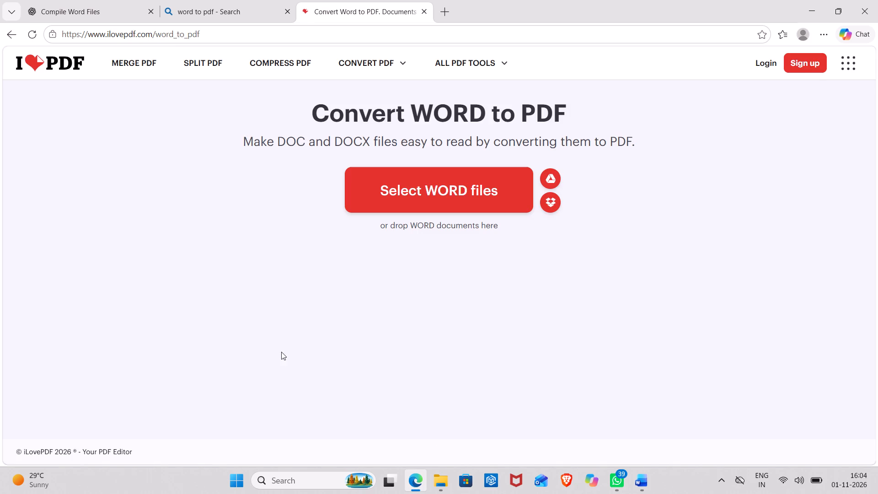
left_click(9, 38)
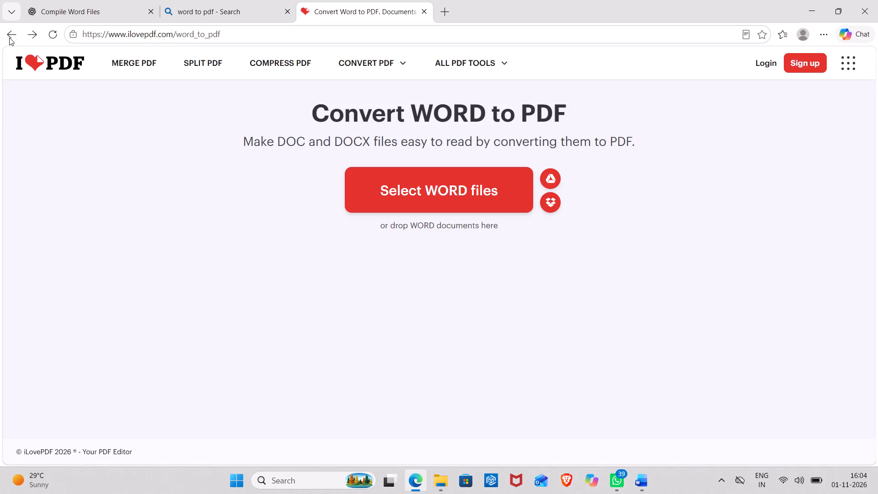
Go back to the "word to pdf" search results and open Adobe's free DOCX to PDF converter.
left_click(177, 14)
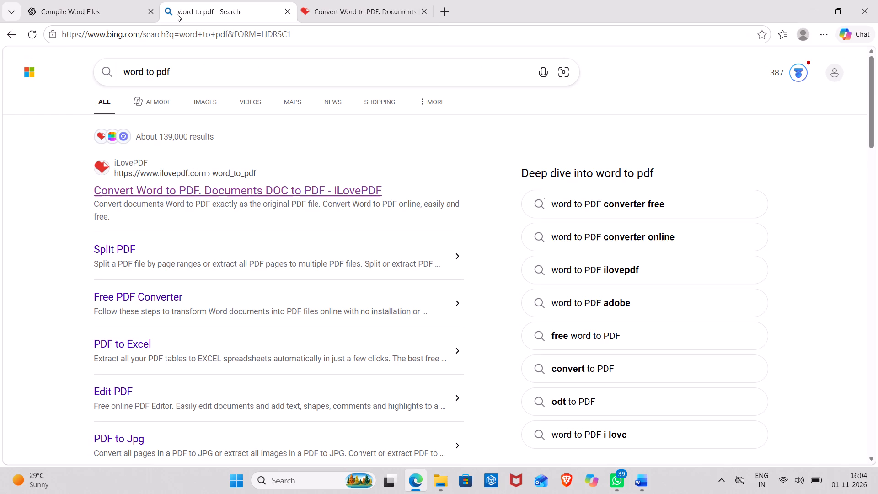
scroll(143, 260, "down", 6)
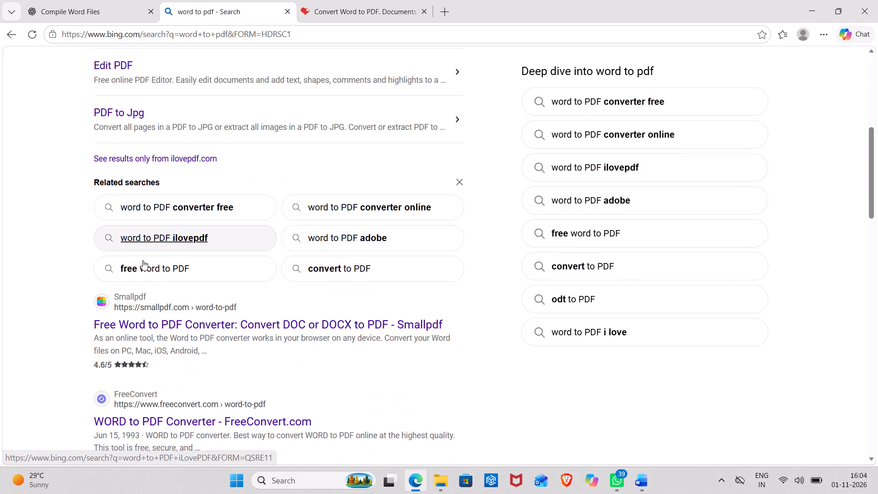
scroll(143, 260, "down", 2)
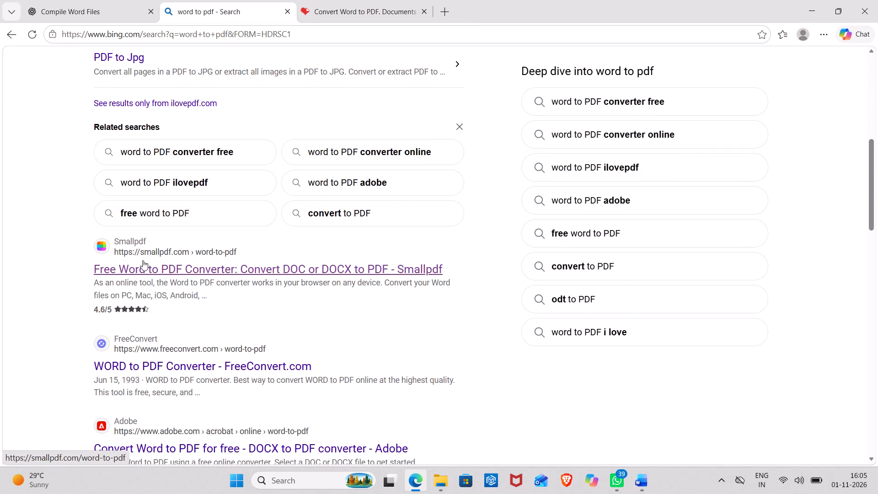
scroll(143, 260, "down", 2)
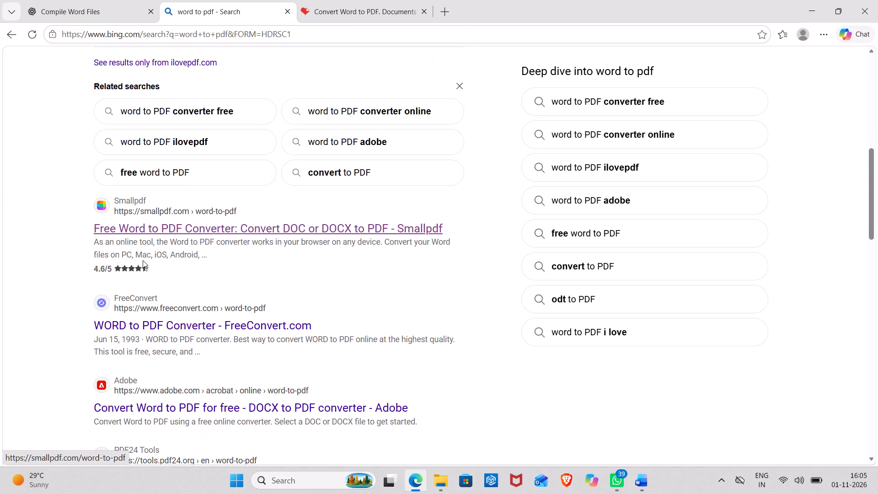
left_click(159, 405)
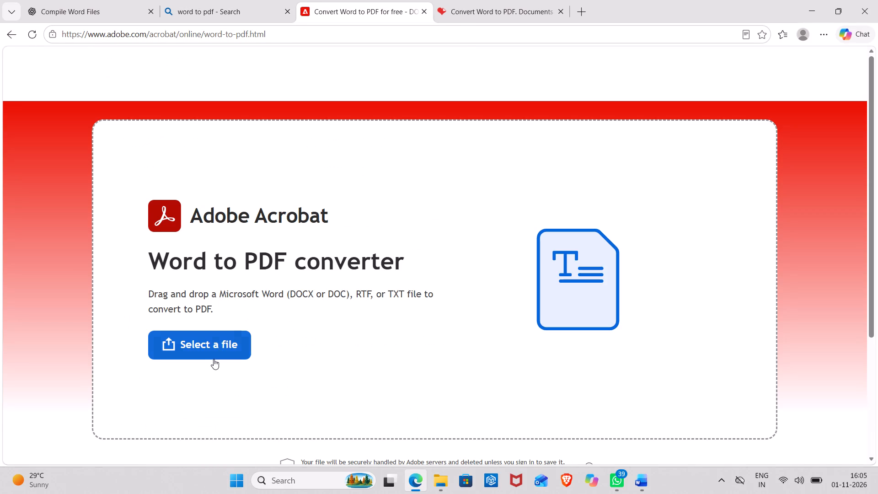
Upload the CA2 Word document from Downloads to the Adobe Acrobat Word to PDF converter.
left_click(216, 354)
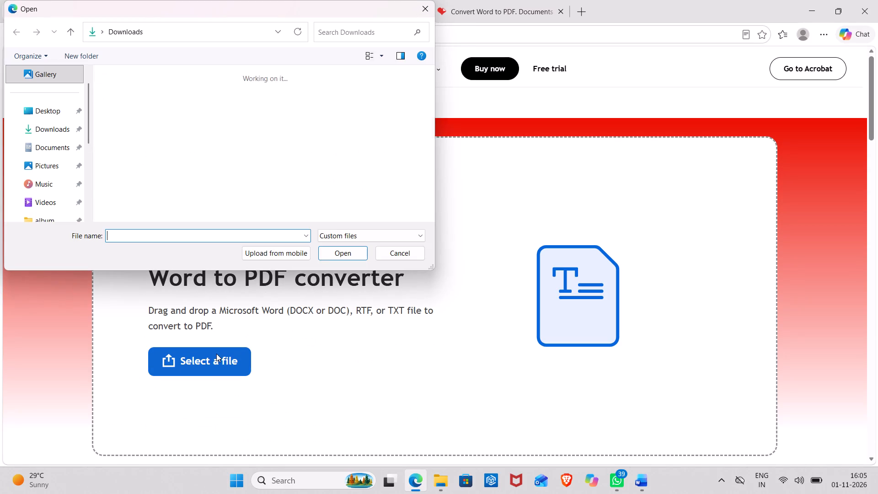
left_click(178, 97)
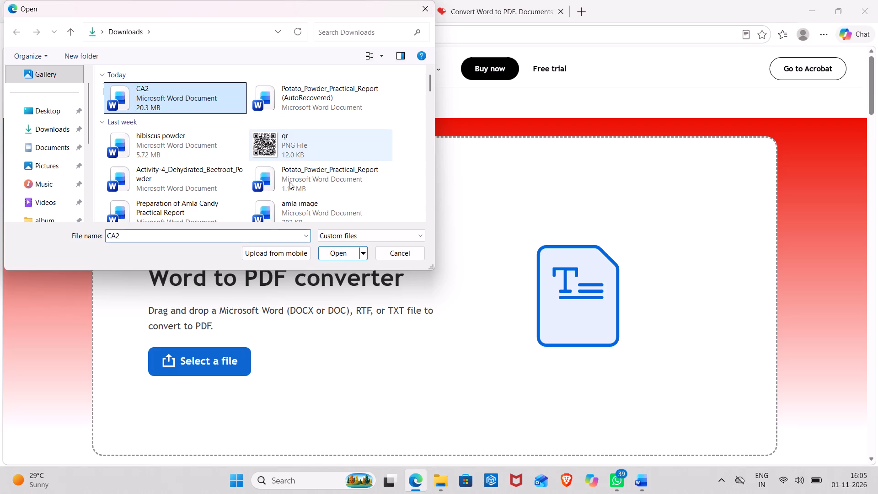
left_click(327, 252)
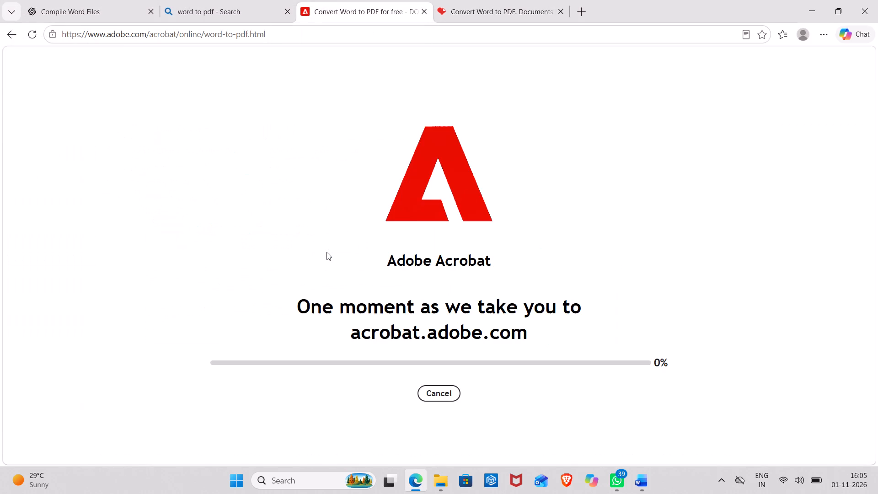
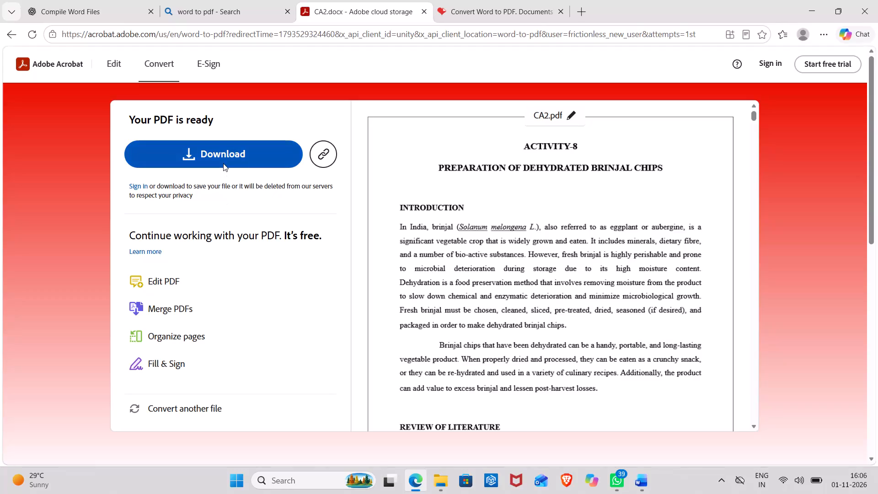
Download the converted CA2 PDF from Adobe Acrobat.
left_click(224, 161)
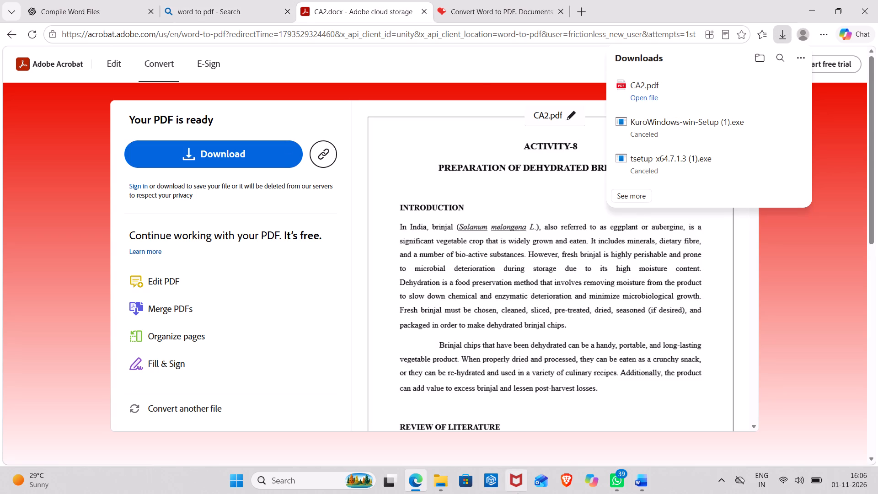
Switch to File Explorer and copy the CA2 PDF file from the Downloads folder.
left_click(444, 480)
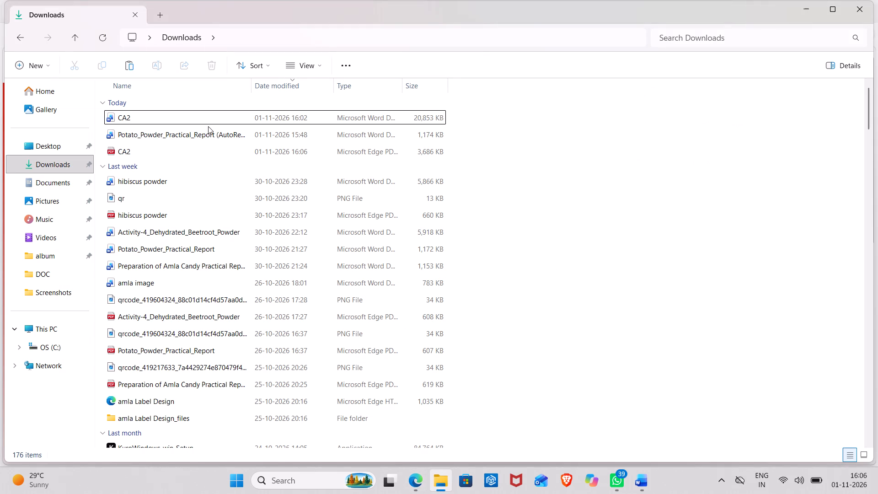
left_click(207, 146)
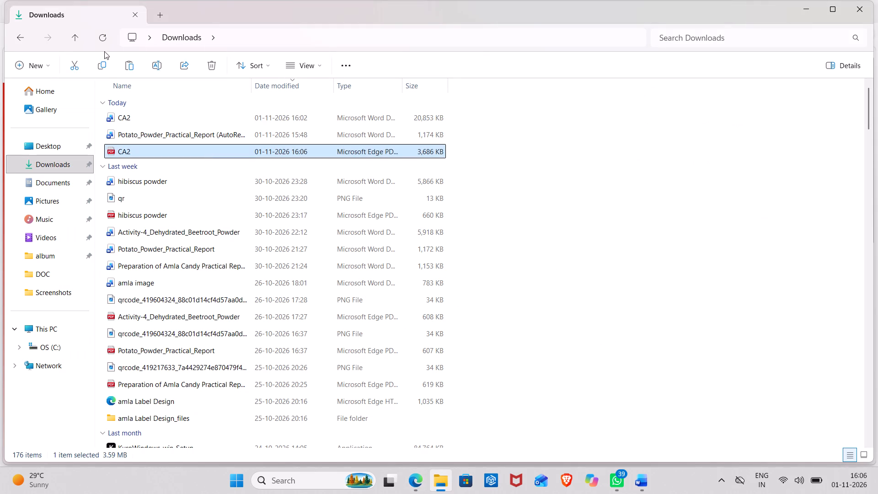
left_click(102, 66)
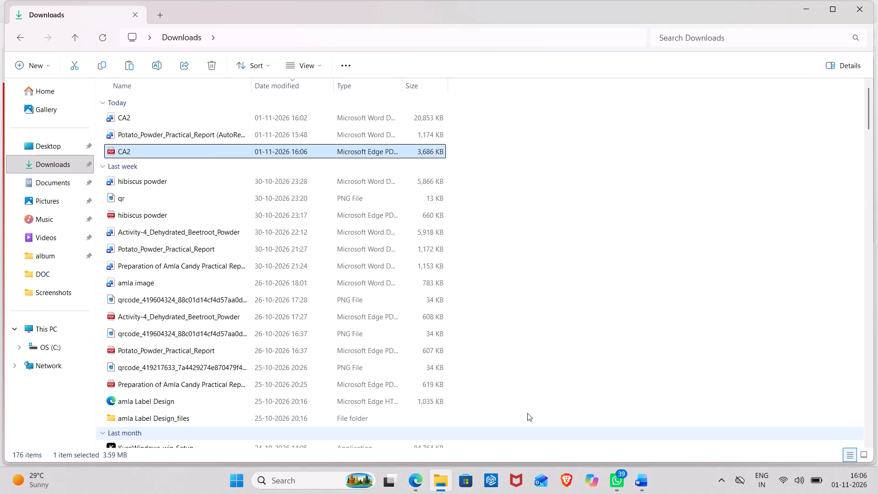